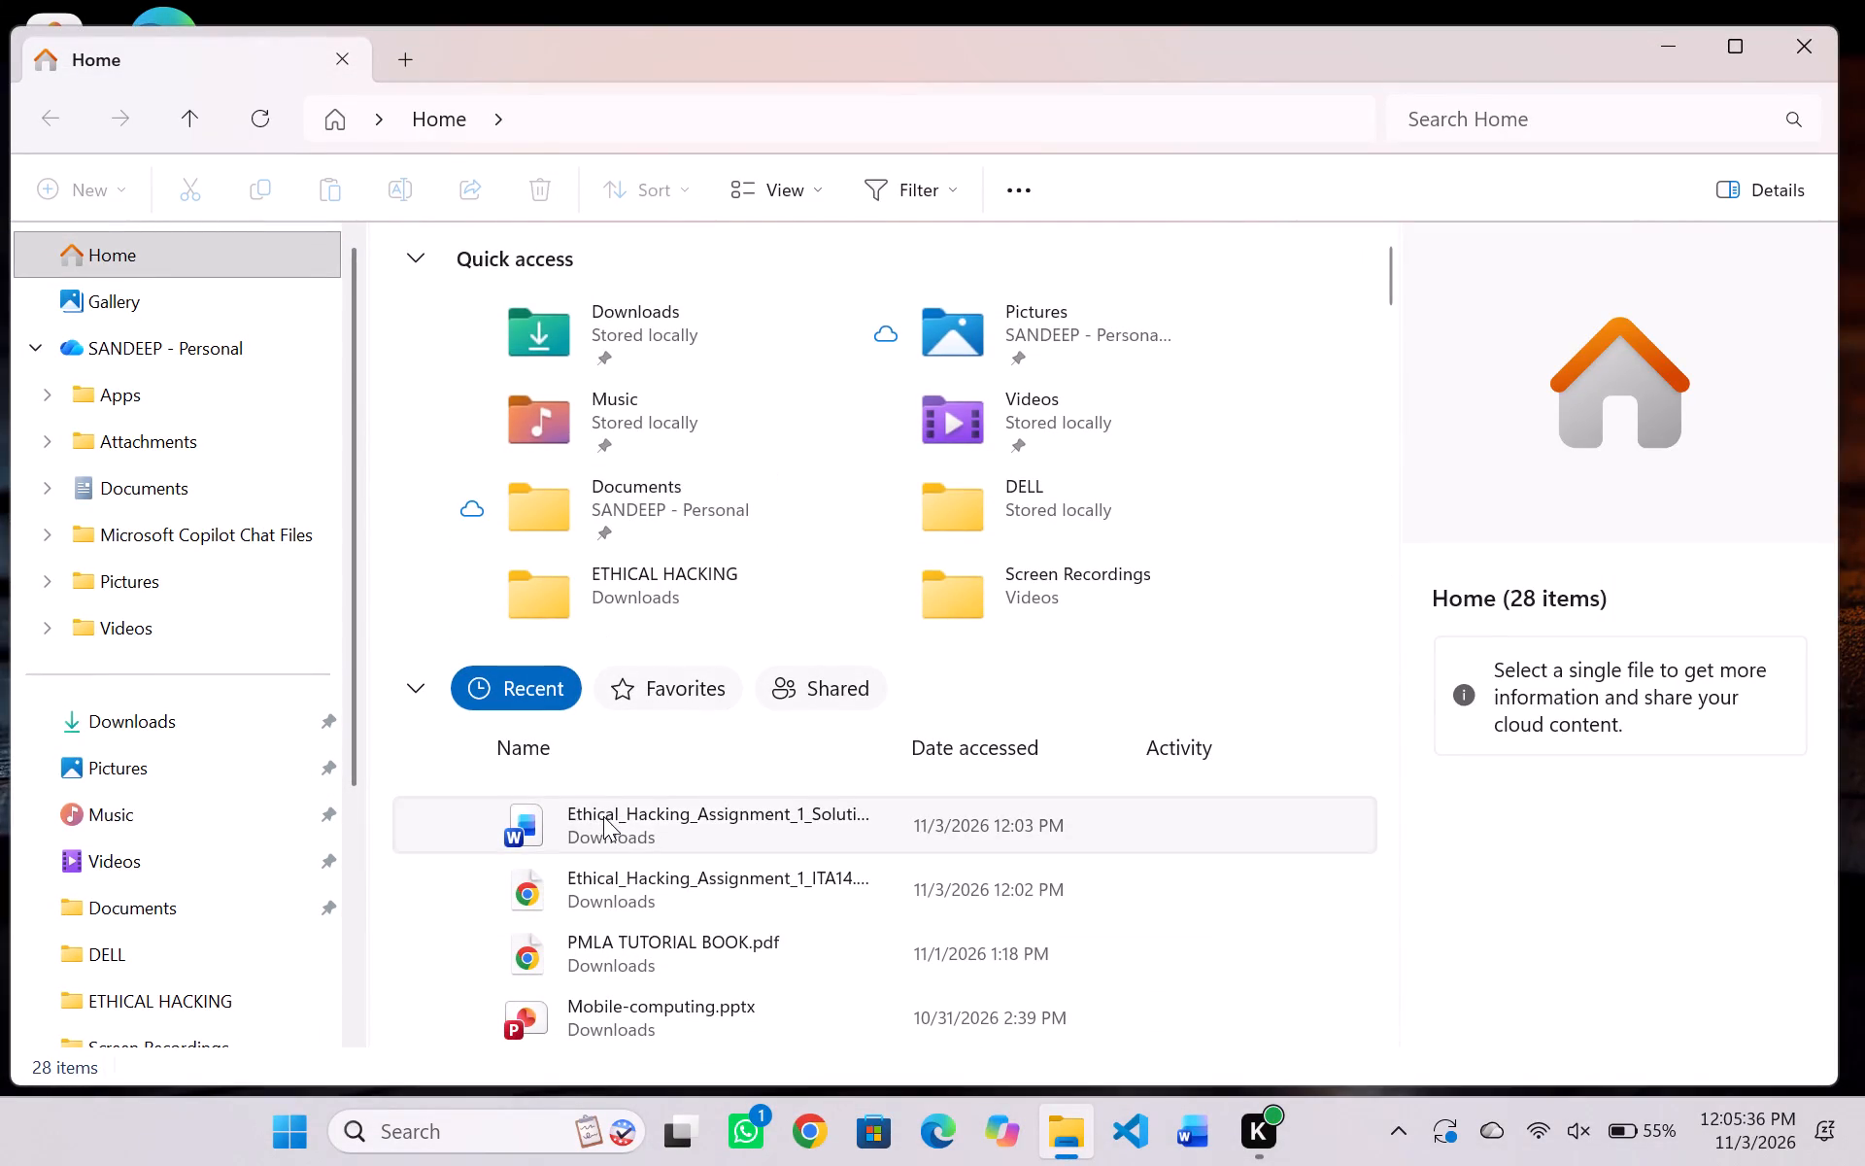
Open the recent Word document Ethical_Hacking_Assignment_1_Solution.docx.
{"action": "double_click", "coordinate": [604, 812]}
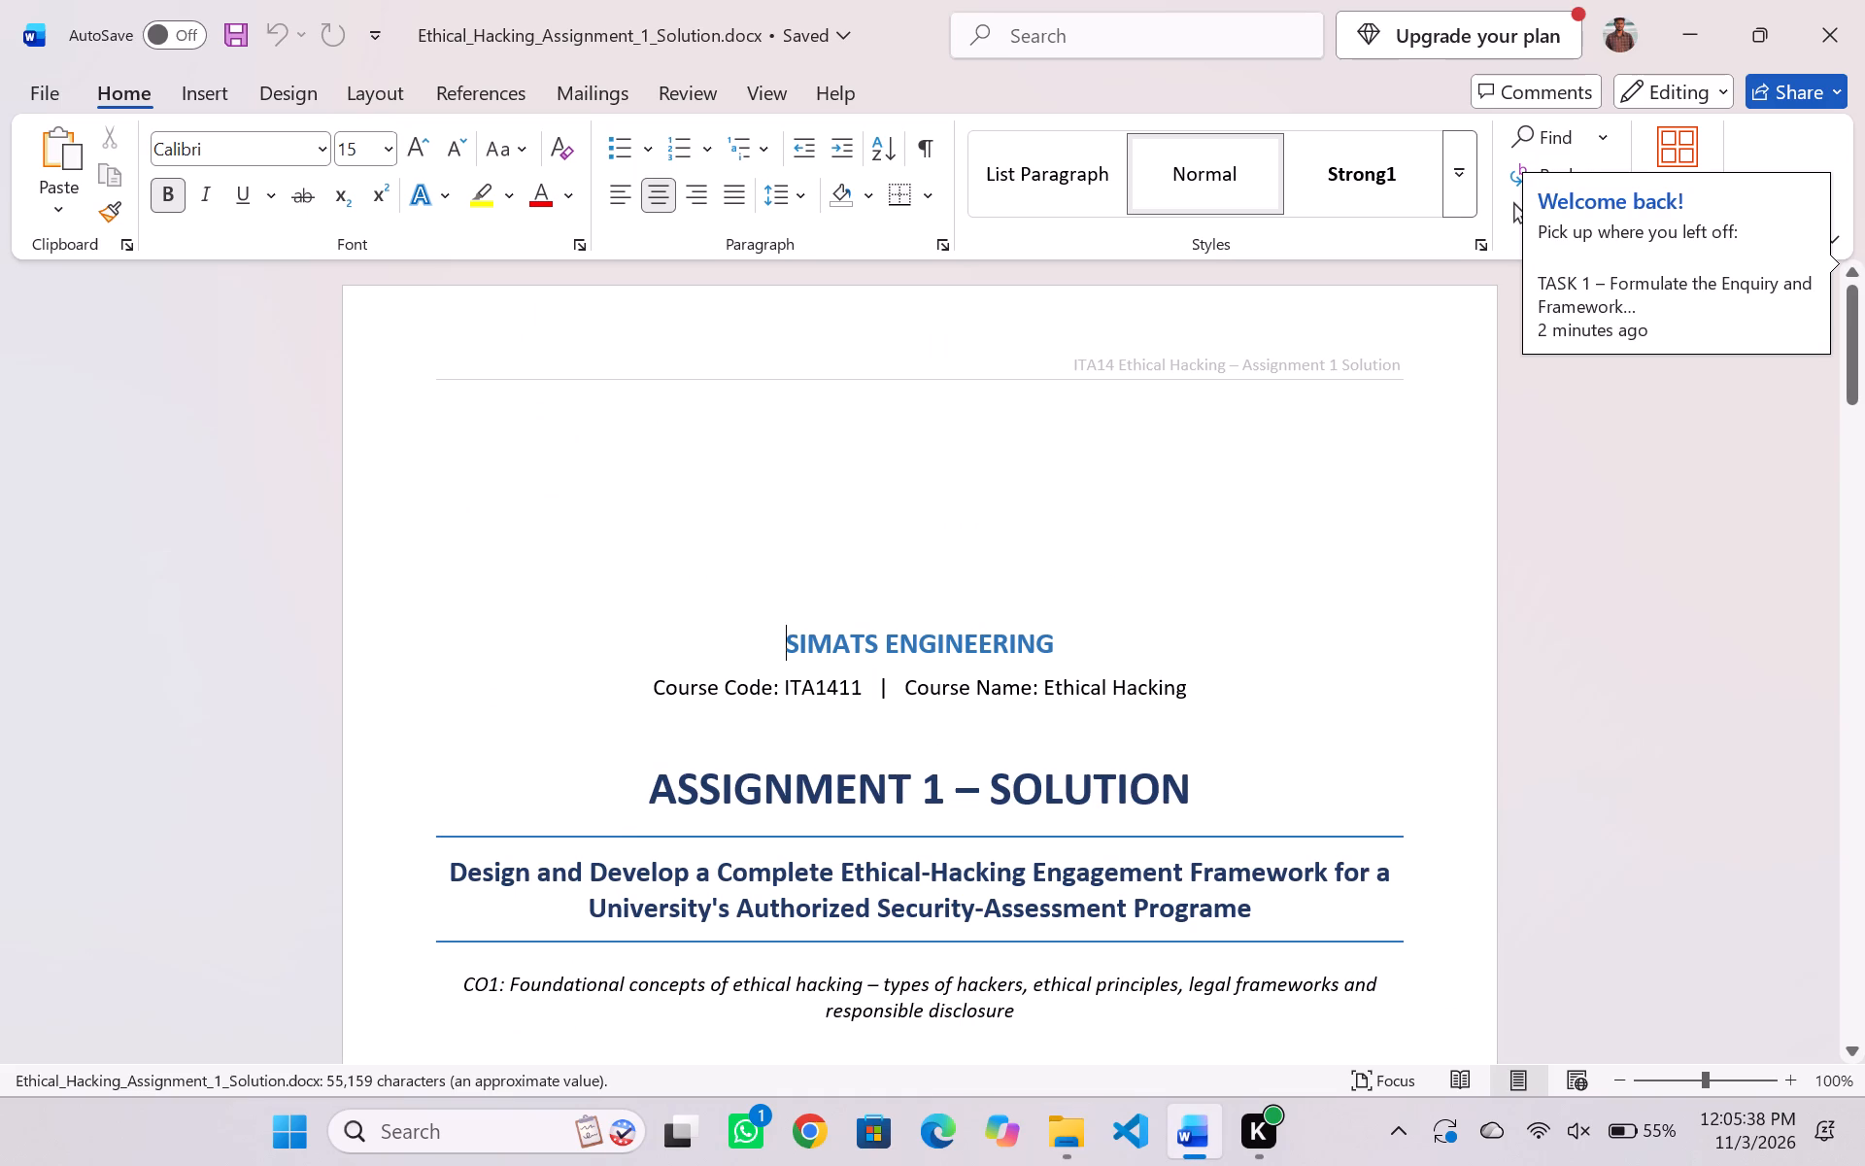
Examine the title page of the assignment solution, including its course details, title and CO1 description.
{"action": "scroll", "coordinate": [903, 735], "scroll_direction": "down", "scroll_amount": 5}
{"action": "scroll", "coordinate": [958, 698], "scroll_direction": "up", "scroll_amount": 1}
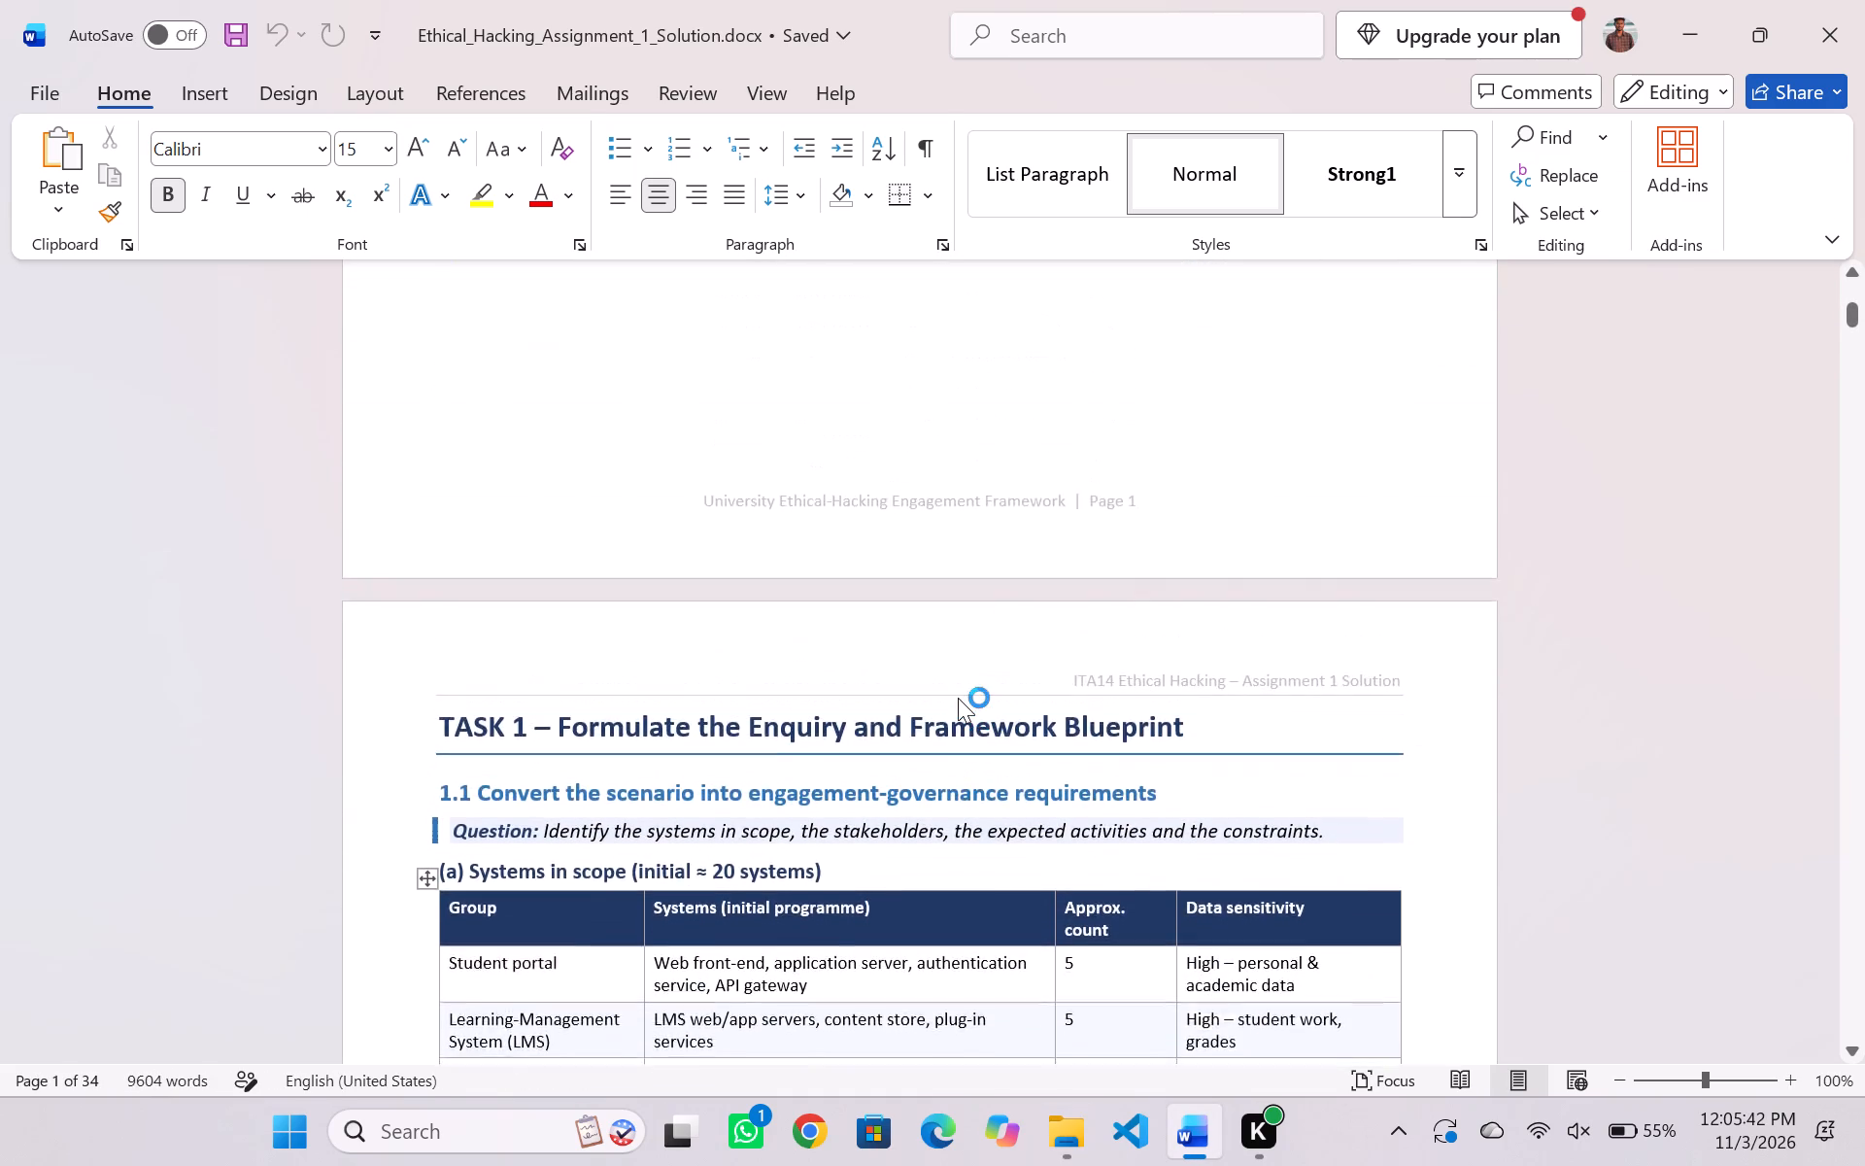
{"action": "scroll", "coordinate": [958, 698], "scroll_direction": "up", "scroll_amount": 2}
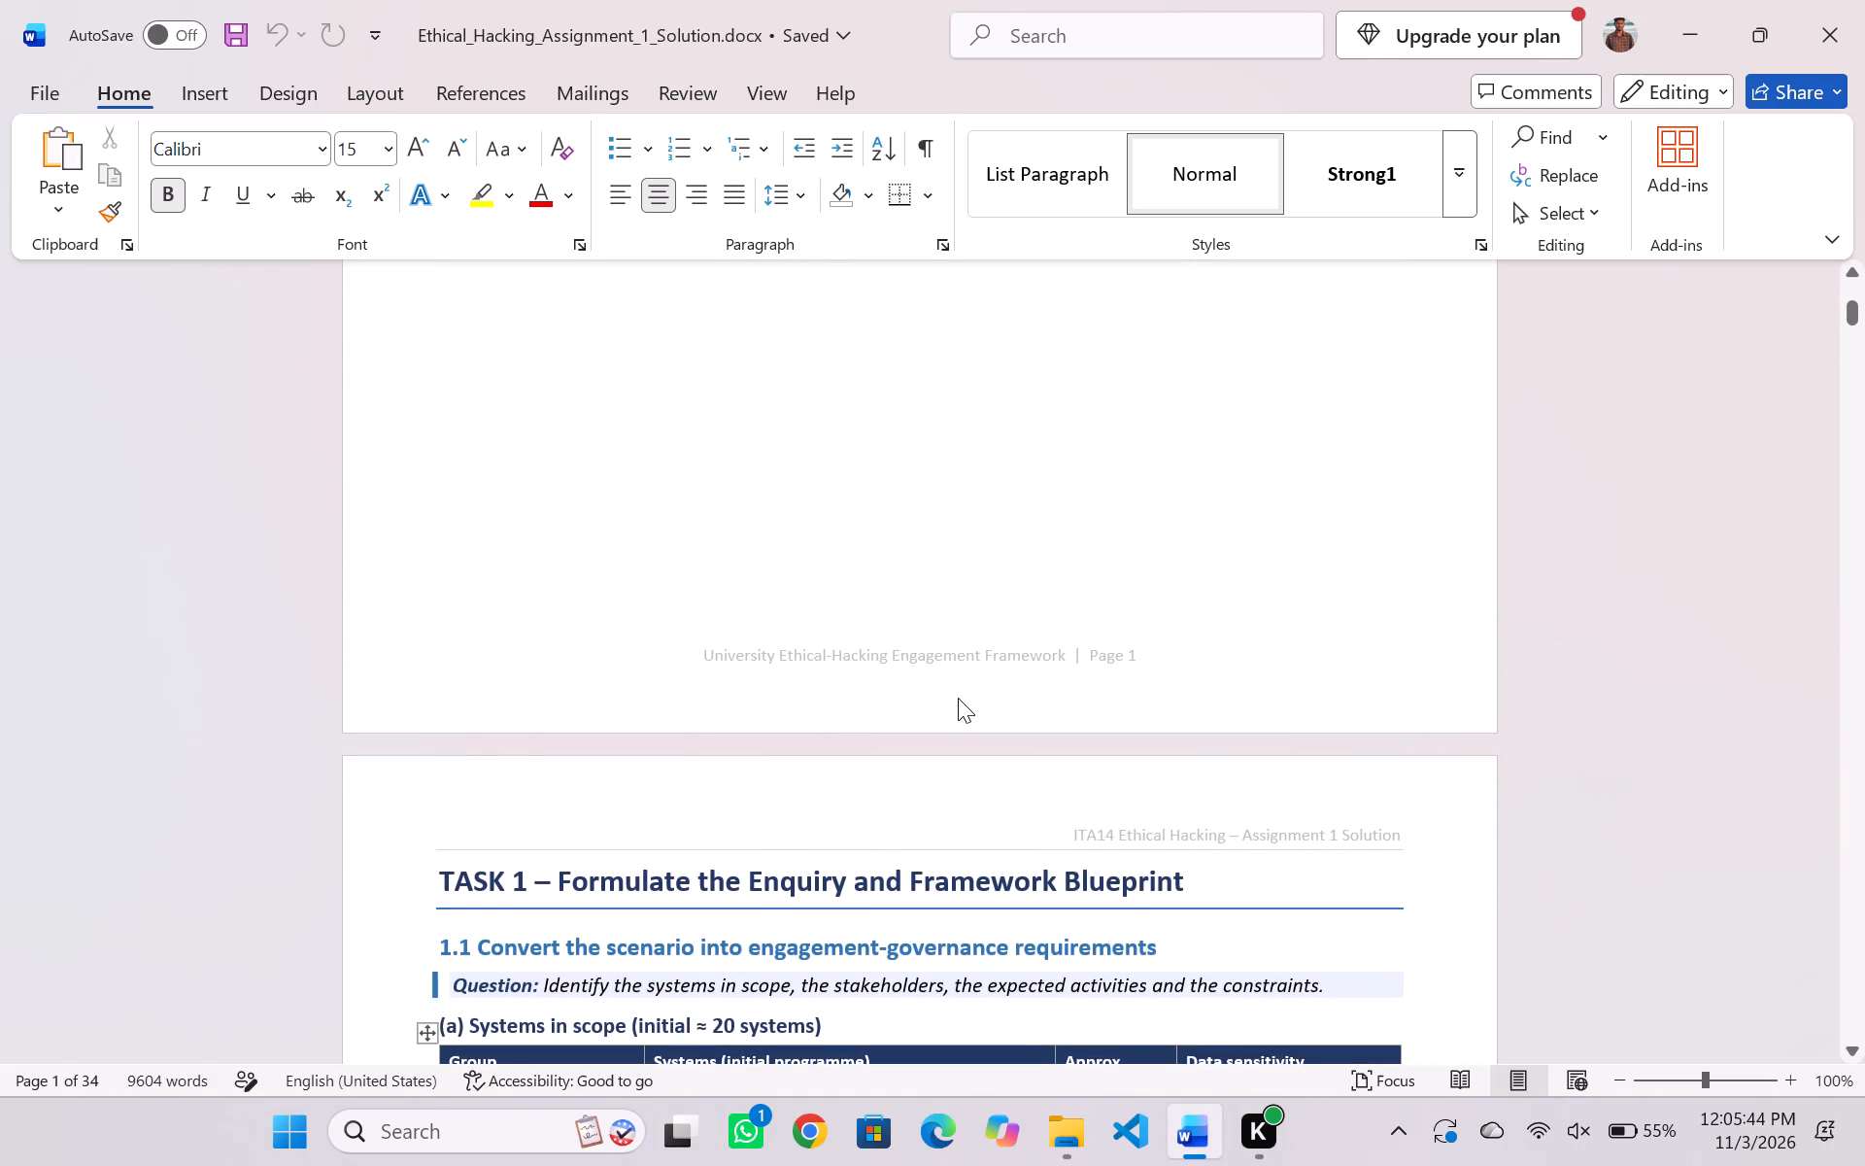
{"action": "scroll", "coordinate": [958, 698], "scroll_direction": "up", "scroll_amount": 4}
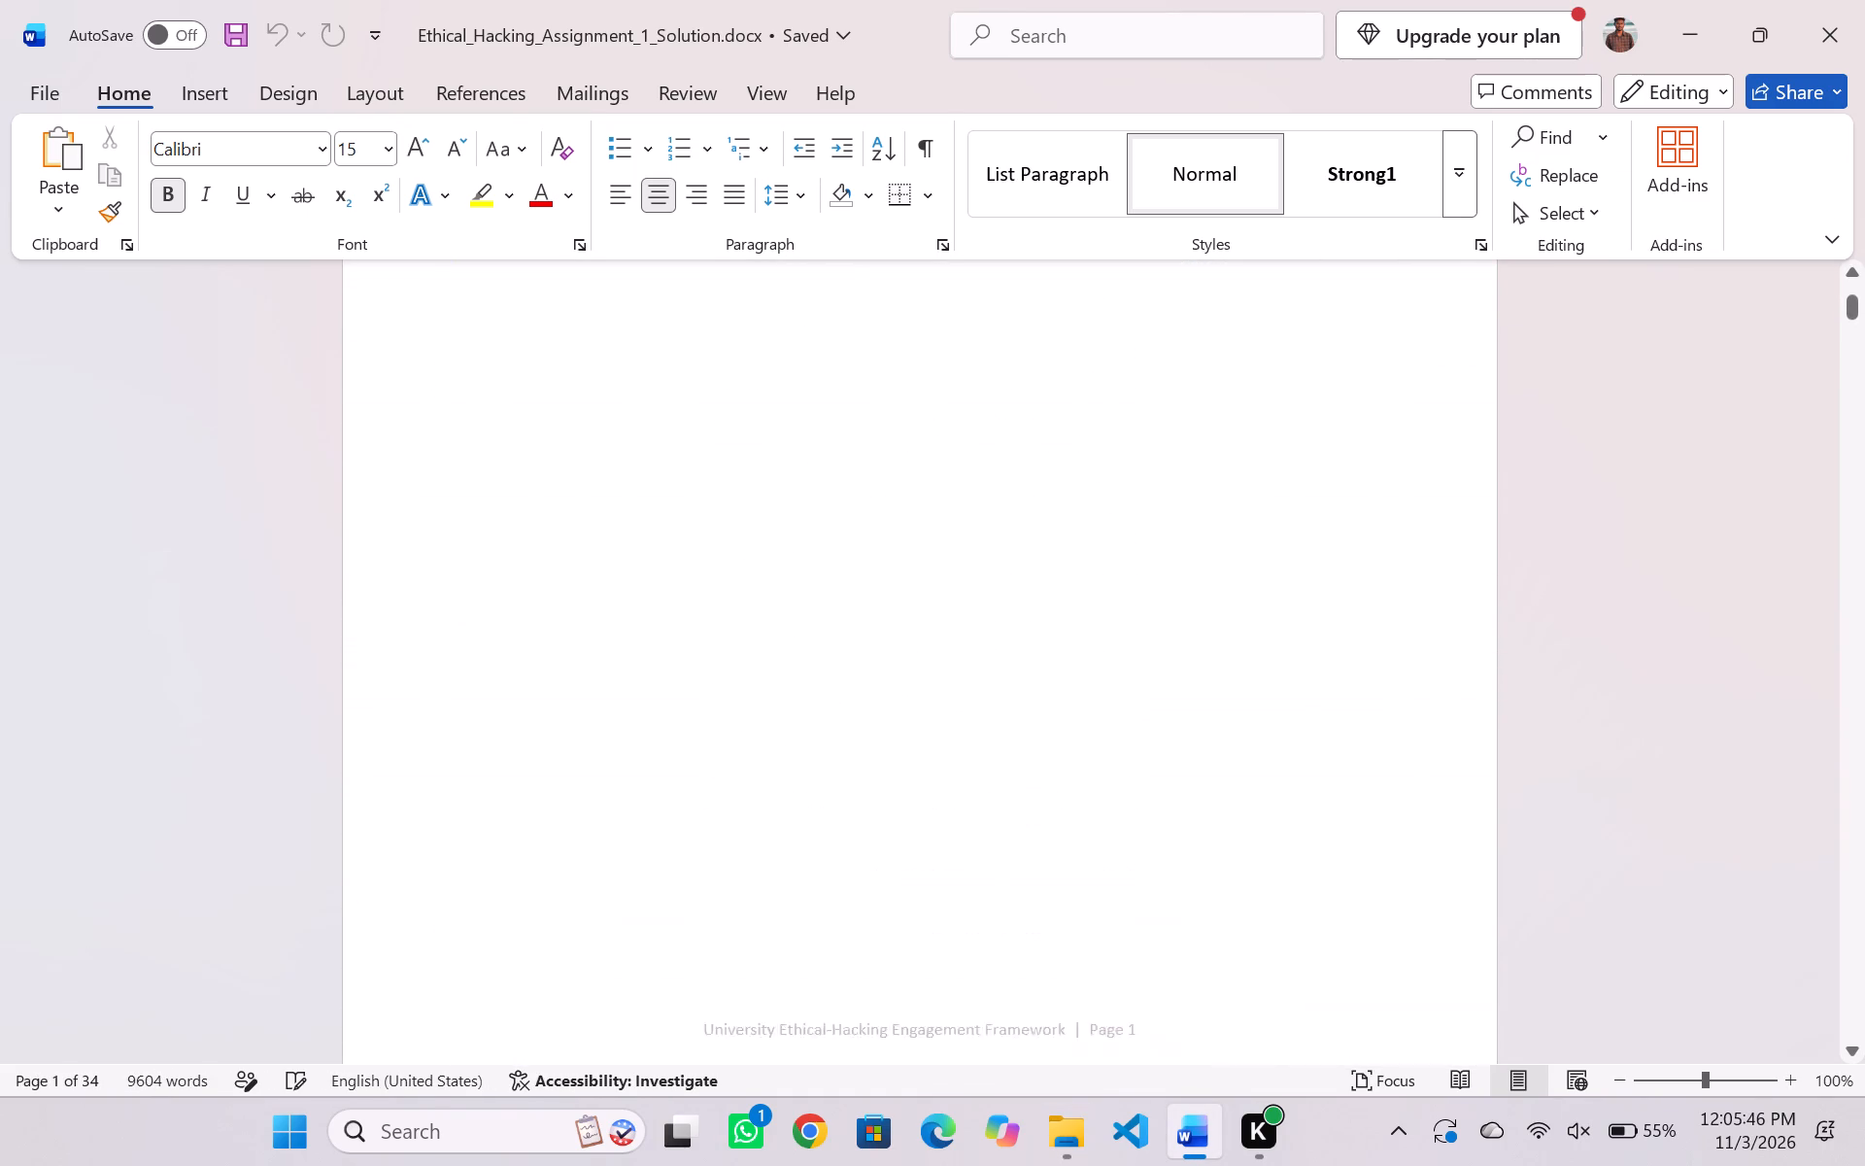
{"action": "scroll", "coordinate": [958, 698], "scroll_direction": "down", "scroll_amount": 1}
{"action": "scroll", "coordinate": [958, 698], "scroll_direction": "up", "scroll_amount": 4}
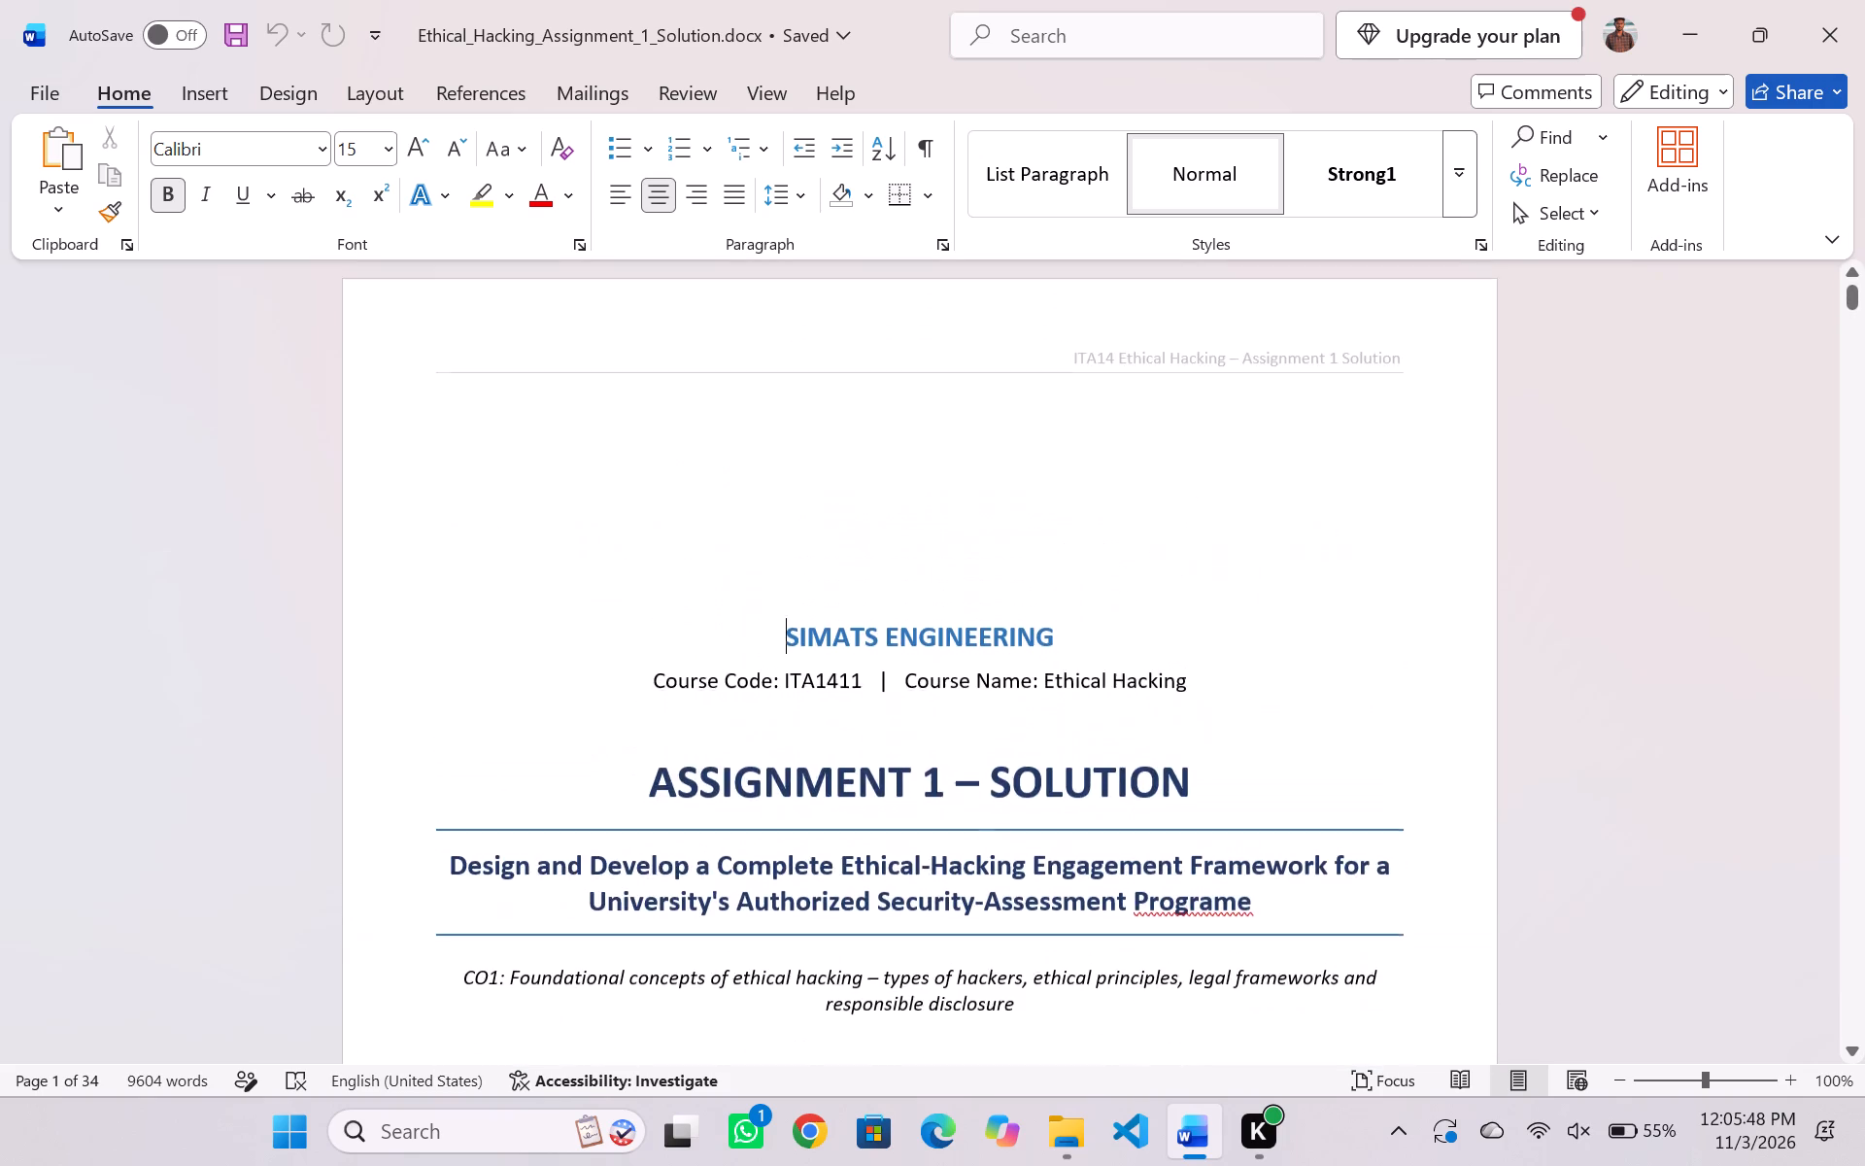
{"action": "scroll", "coordinate": [958, 698], "scroll_direction": "down", "scroll_amount": 1}
{"action": "scroll", "coordinate": [844, 772], "scroll_direction": "up", "scroll_amount": 1}
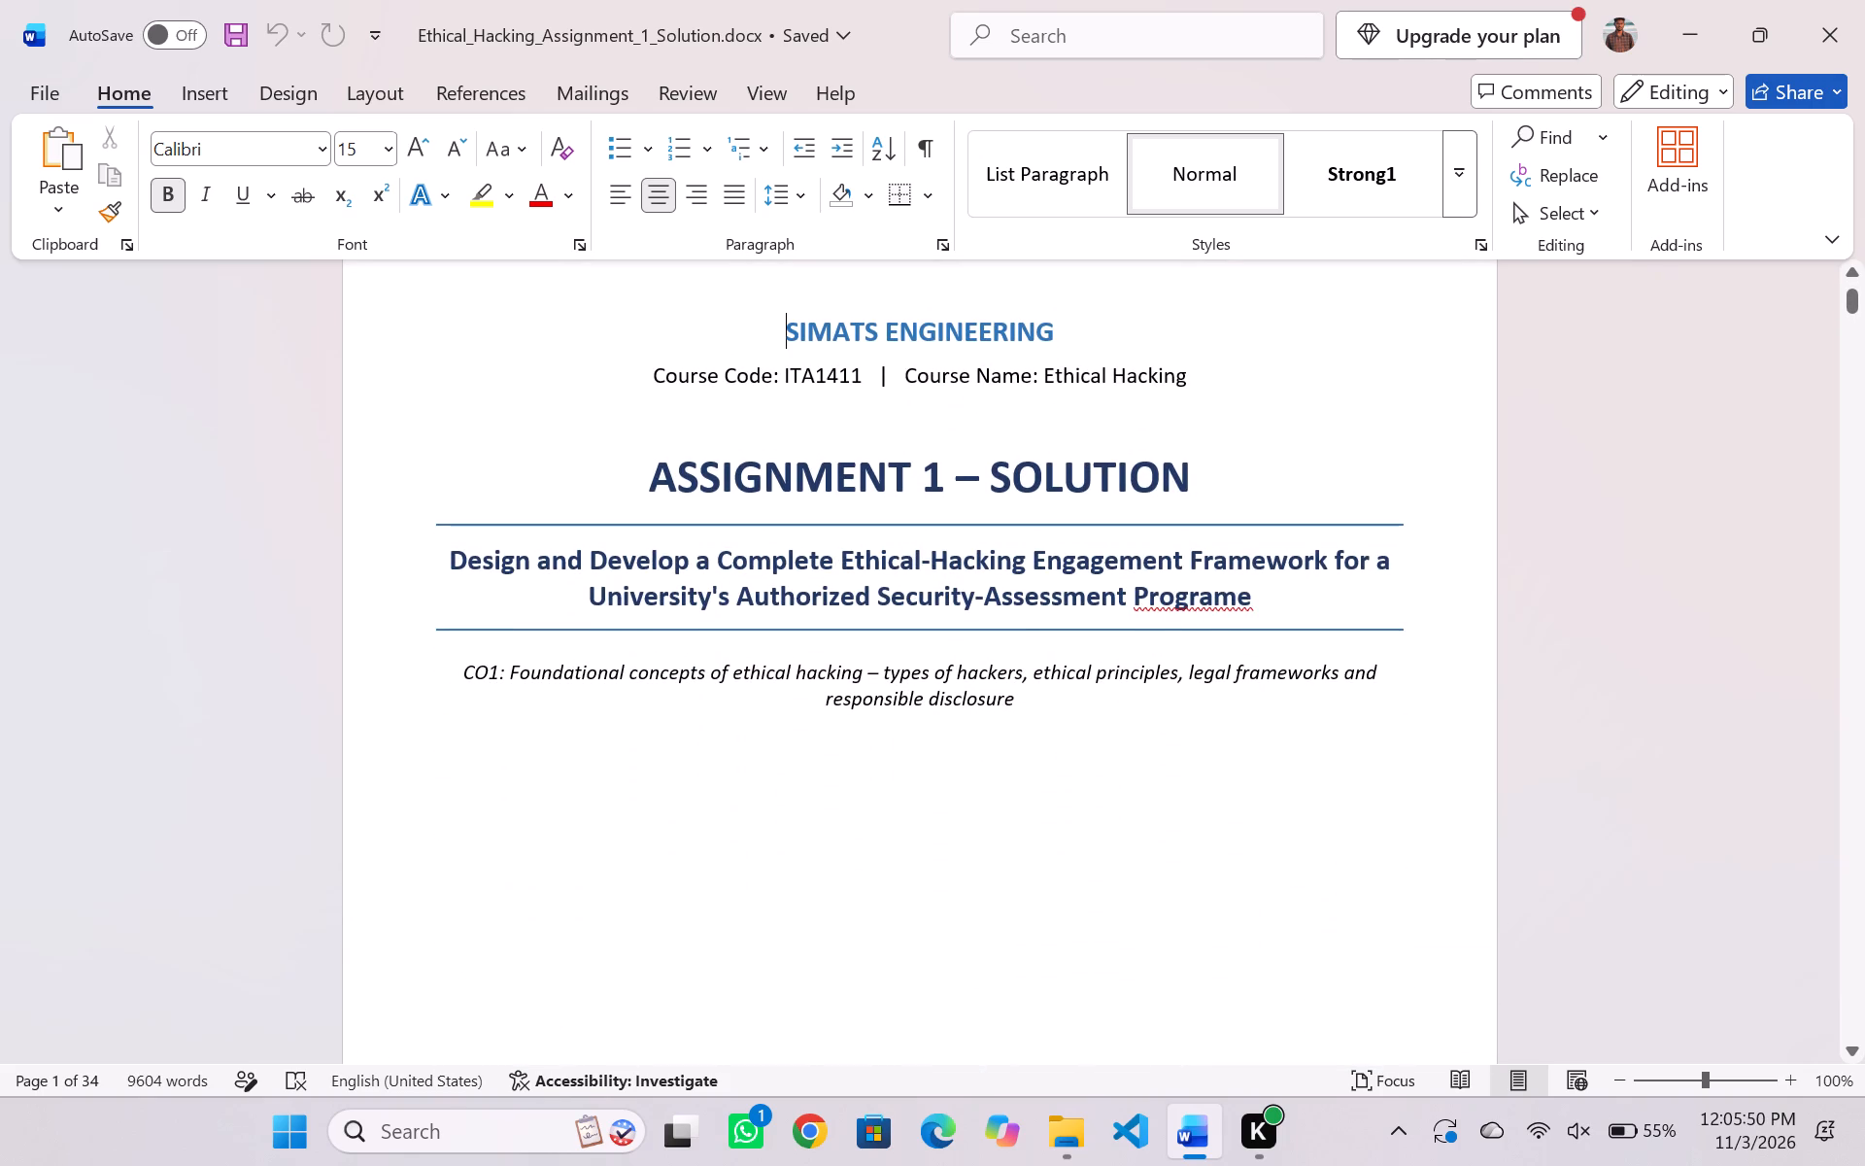
{"action": "scroll", "coordinate": [844, 772], "scroll_direction": "up", "scroll_amount": 1}
{"action": "left_click", "coordinate": [873, 507]}
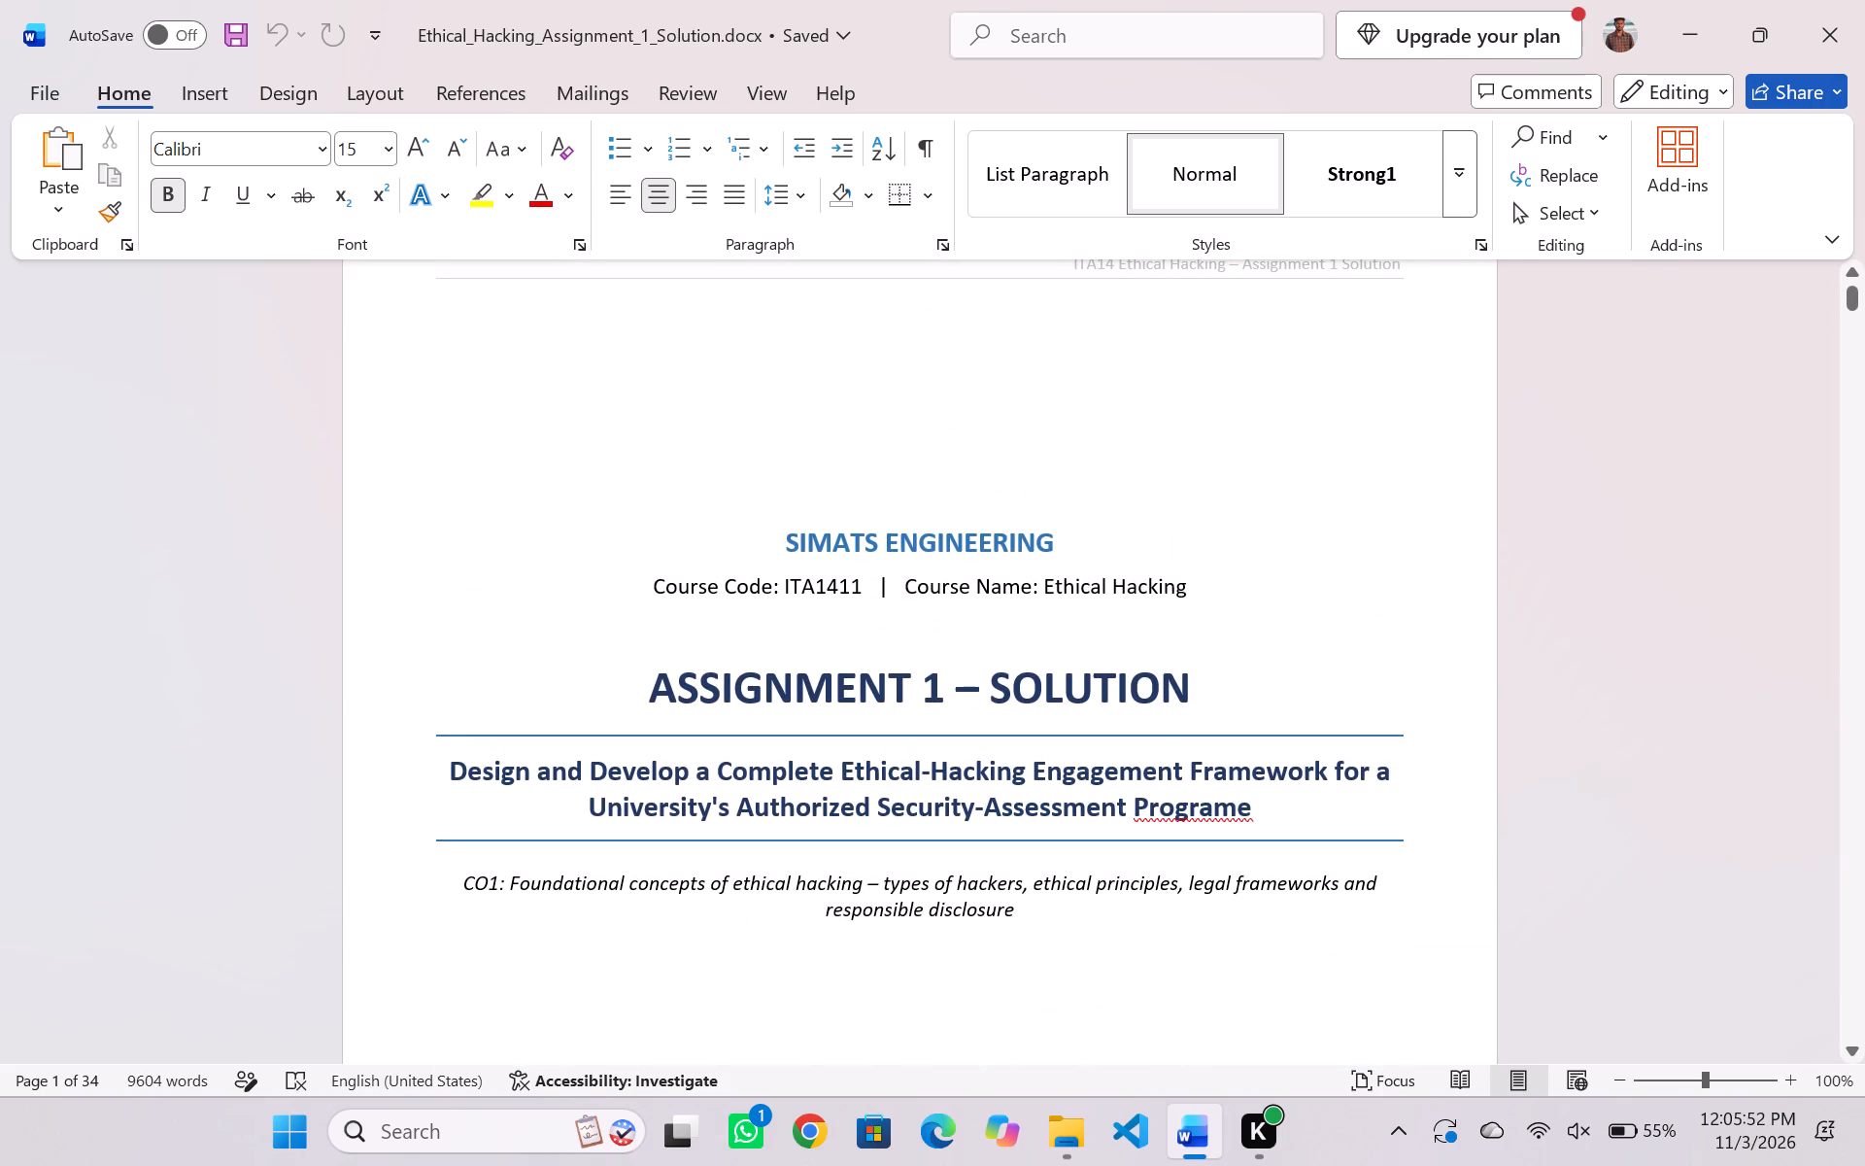
{"action": "left_click", "coordinate": [862, 591]}
{"action": "left_click", "coordinate": [966, 746]}
{"action": "left_click", "coordinate": [961, 719]}
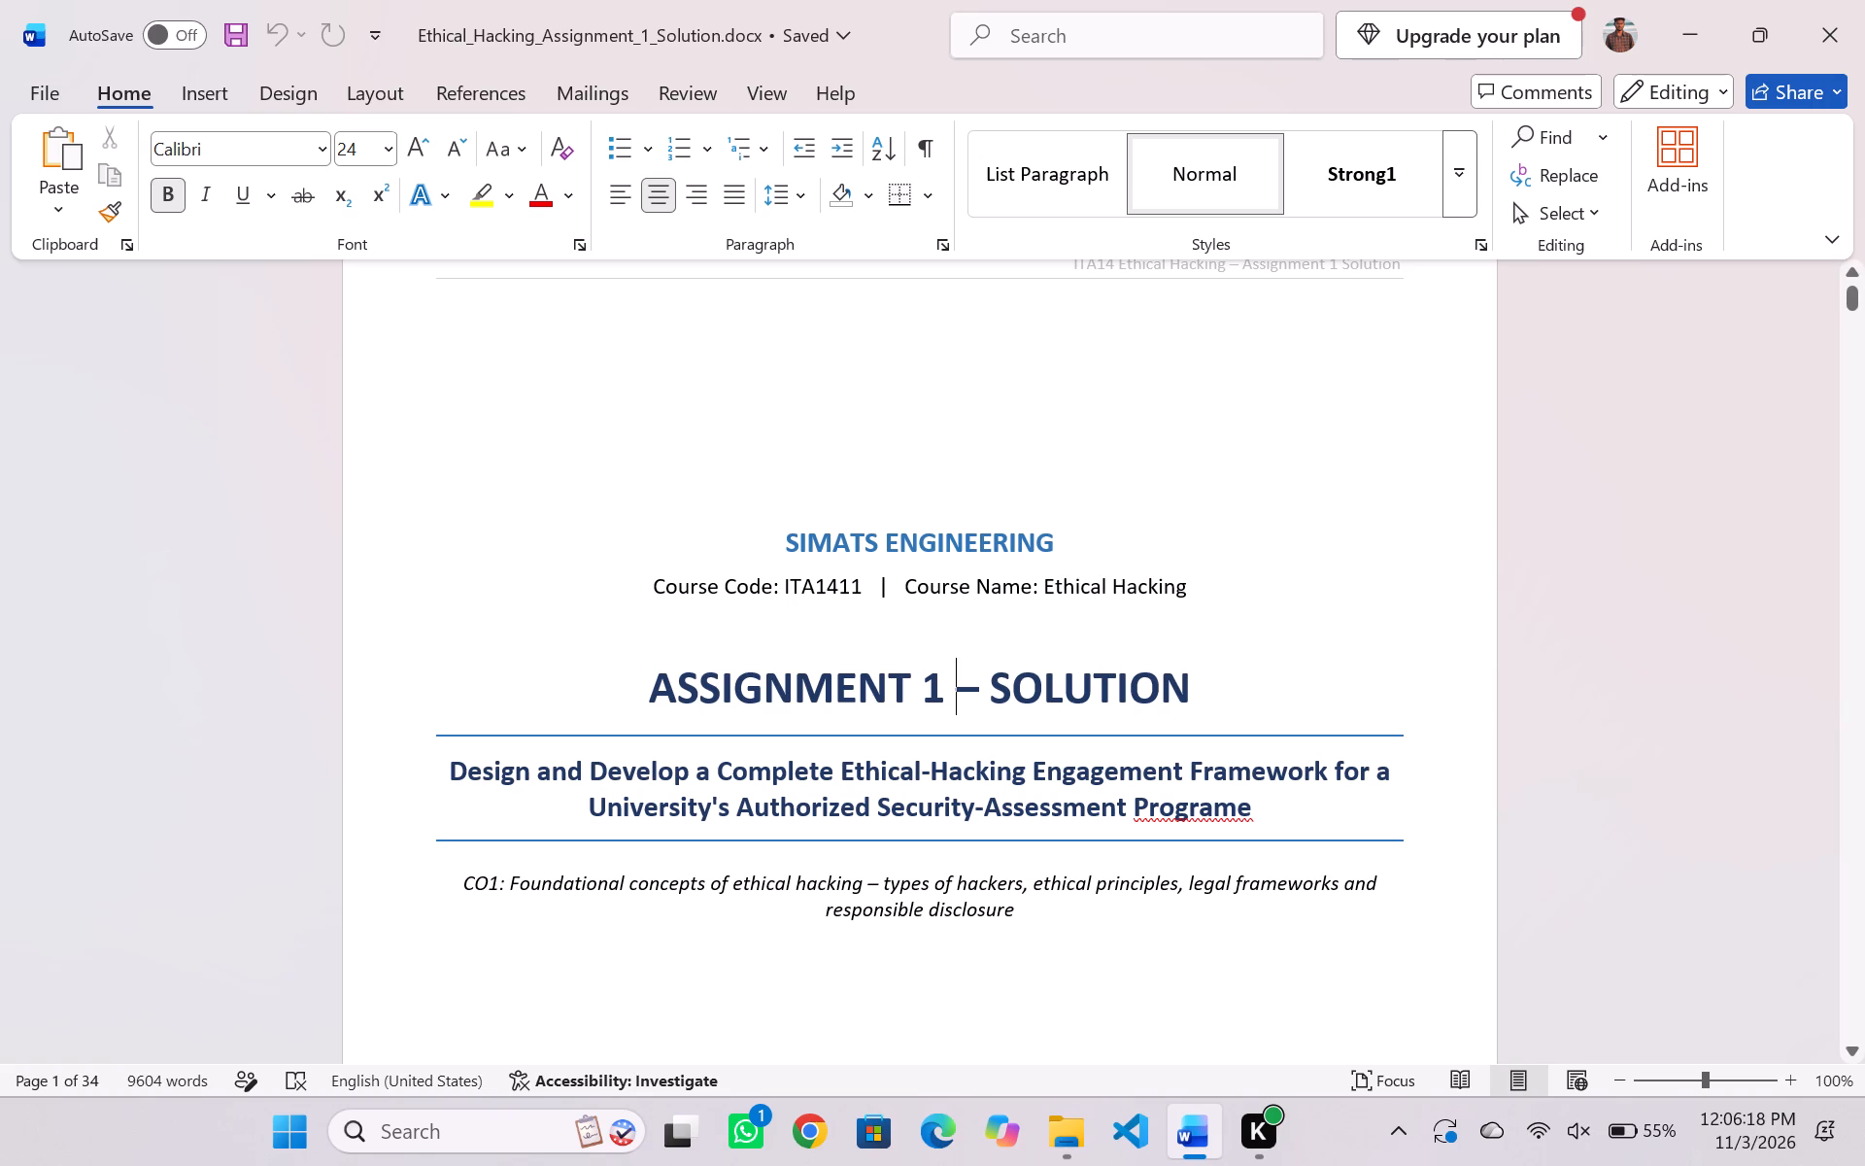
Skim the solution's Task 1 governance and framework sections and the start of the Task 2 hacker threat model.
{"action": "scroll", "coordinate": [935, 806], "scroll_direction": "down", "scroll_amount": 1}
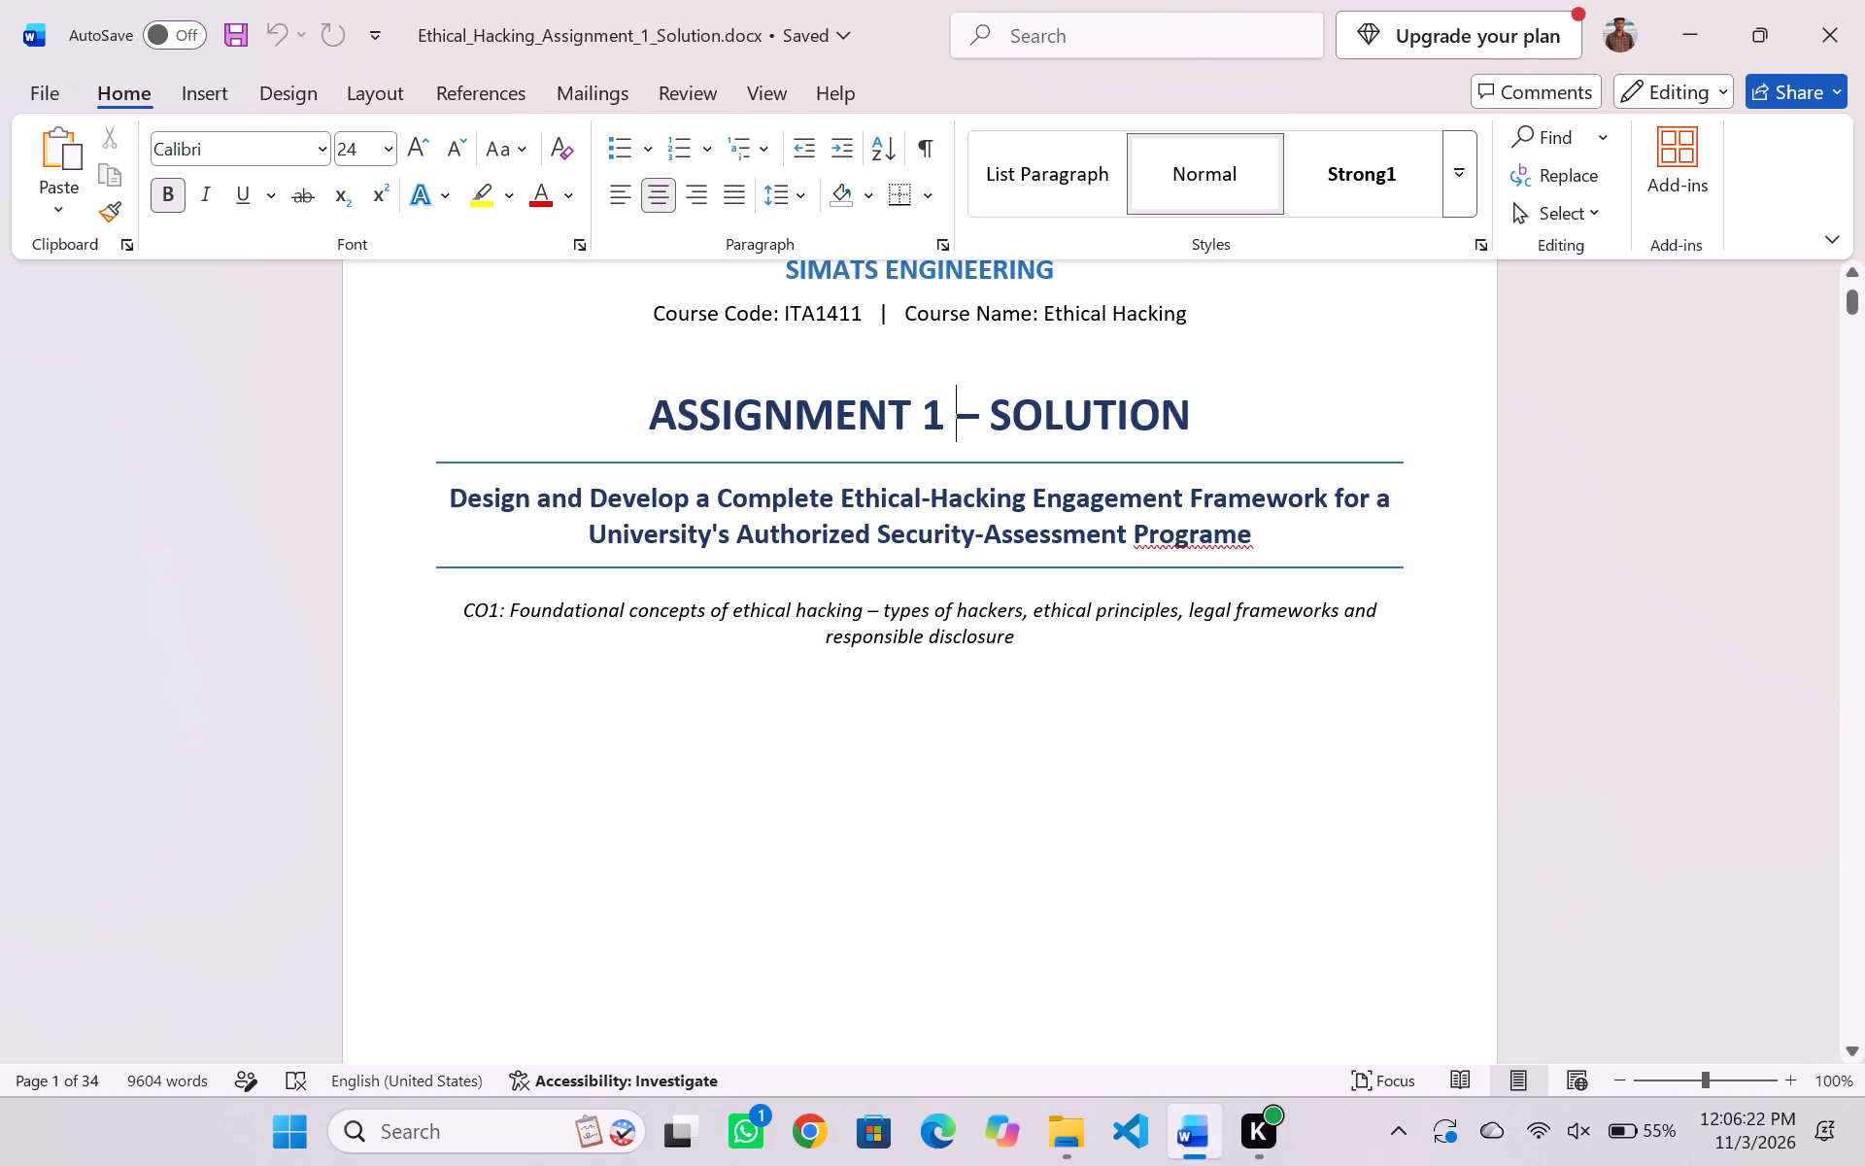
{"action": "scroll", "coordinate": [961, 802], "scroll_direction": "down", "scroll_amount": 7}
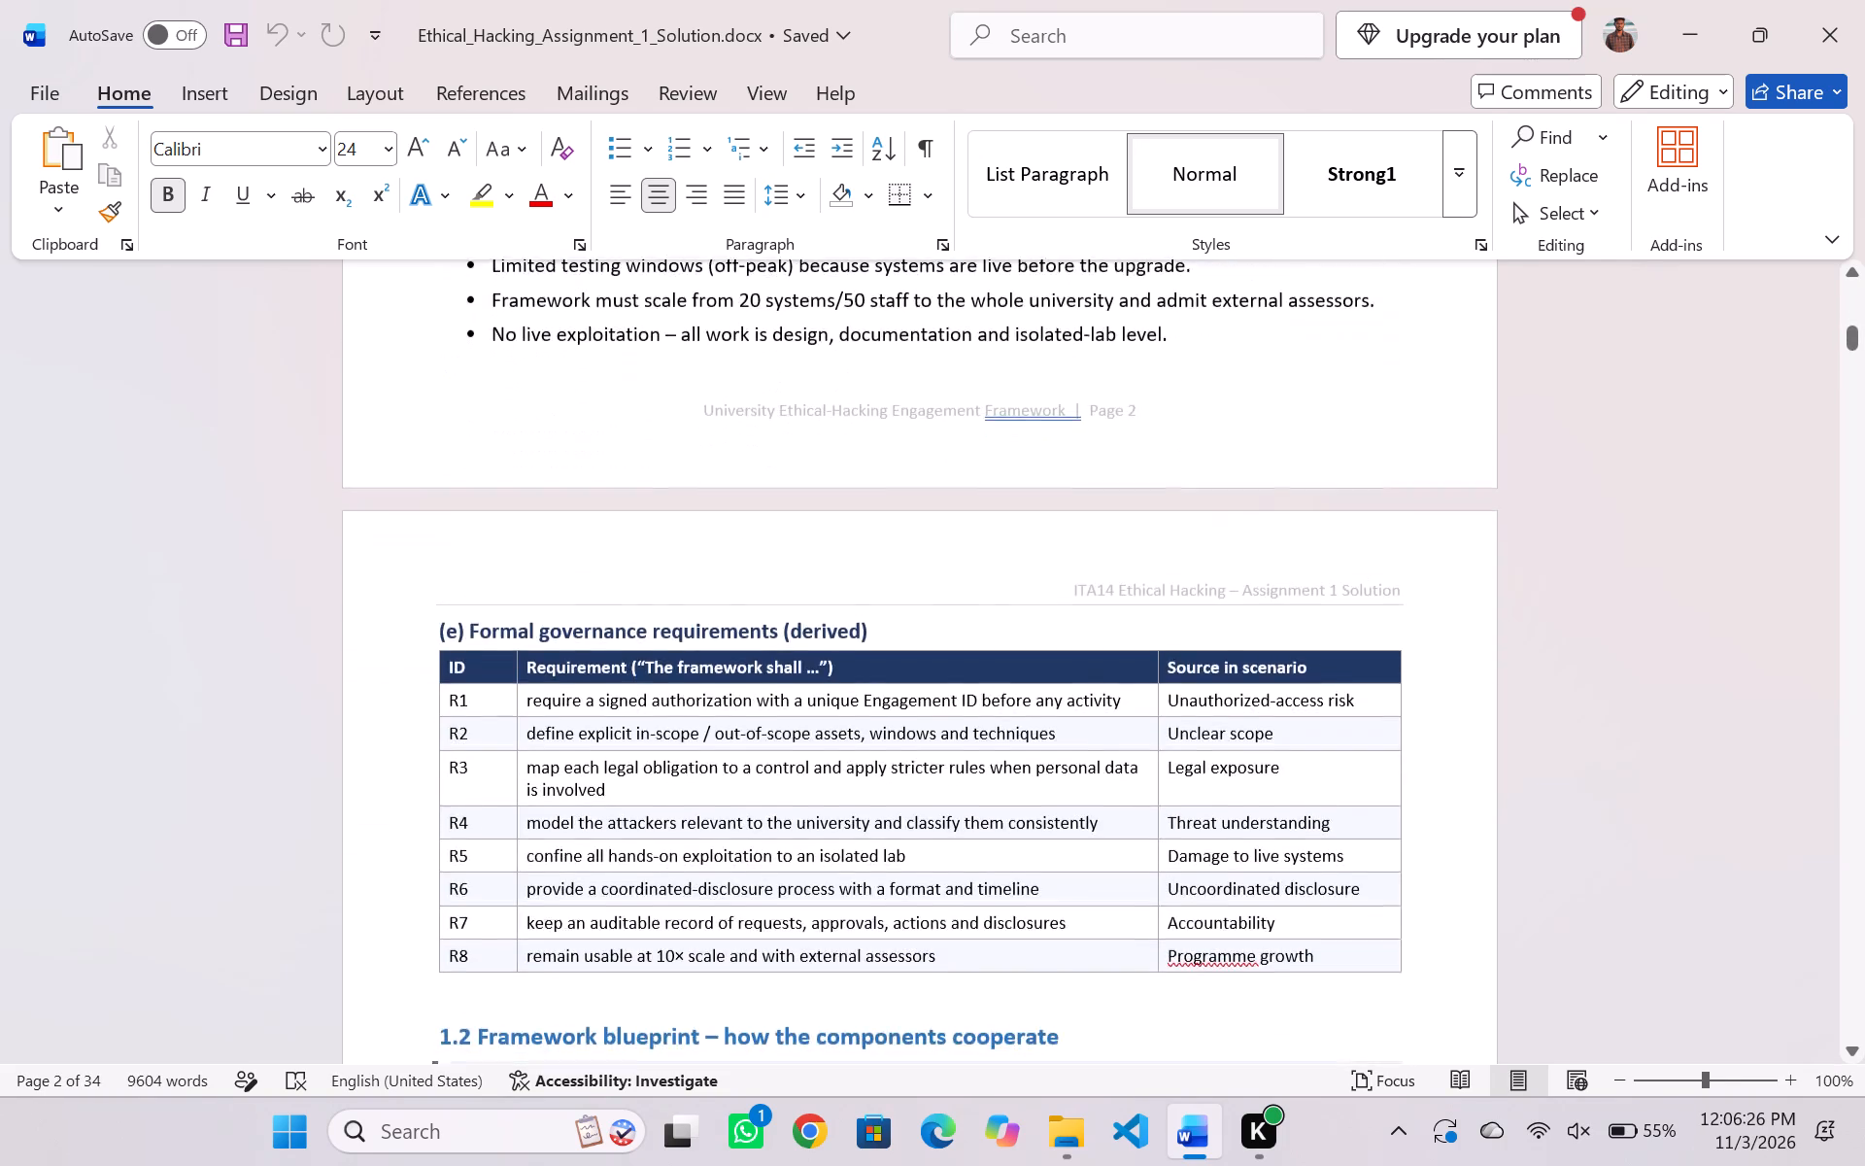
{"action": "scroll", "coordinate": [961, 802], "scroll_direction": "down", "scroll_amount": 5}
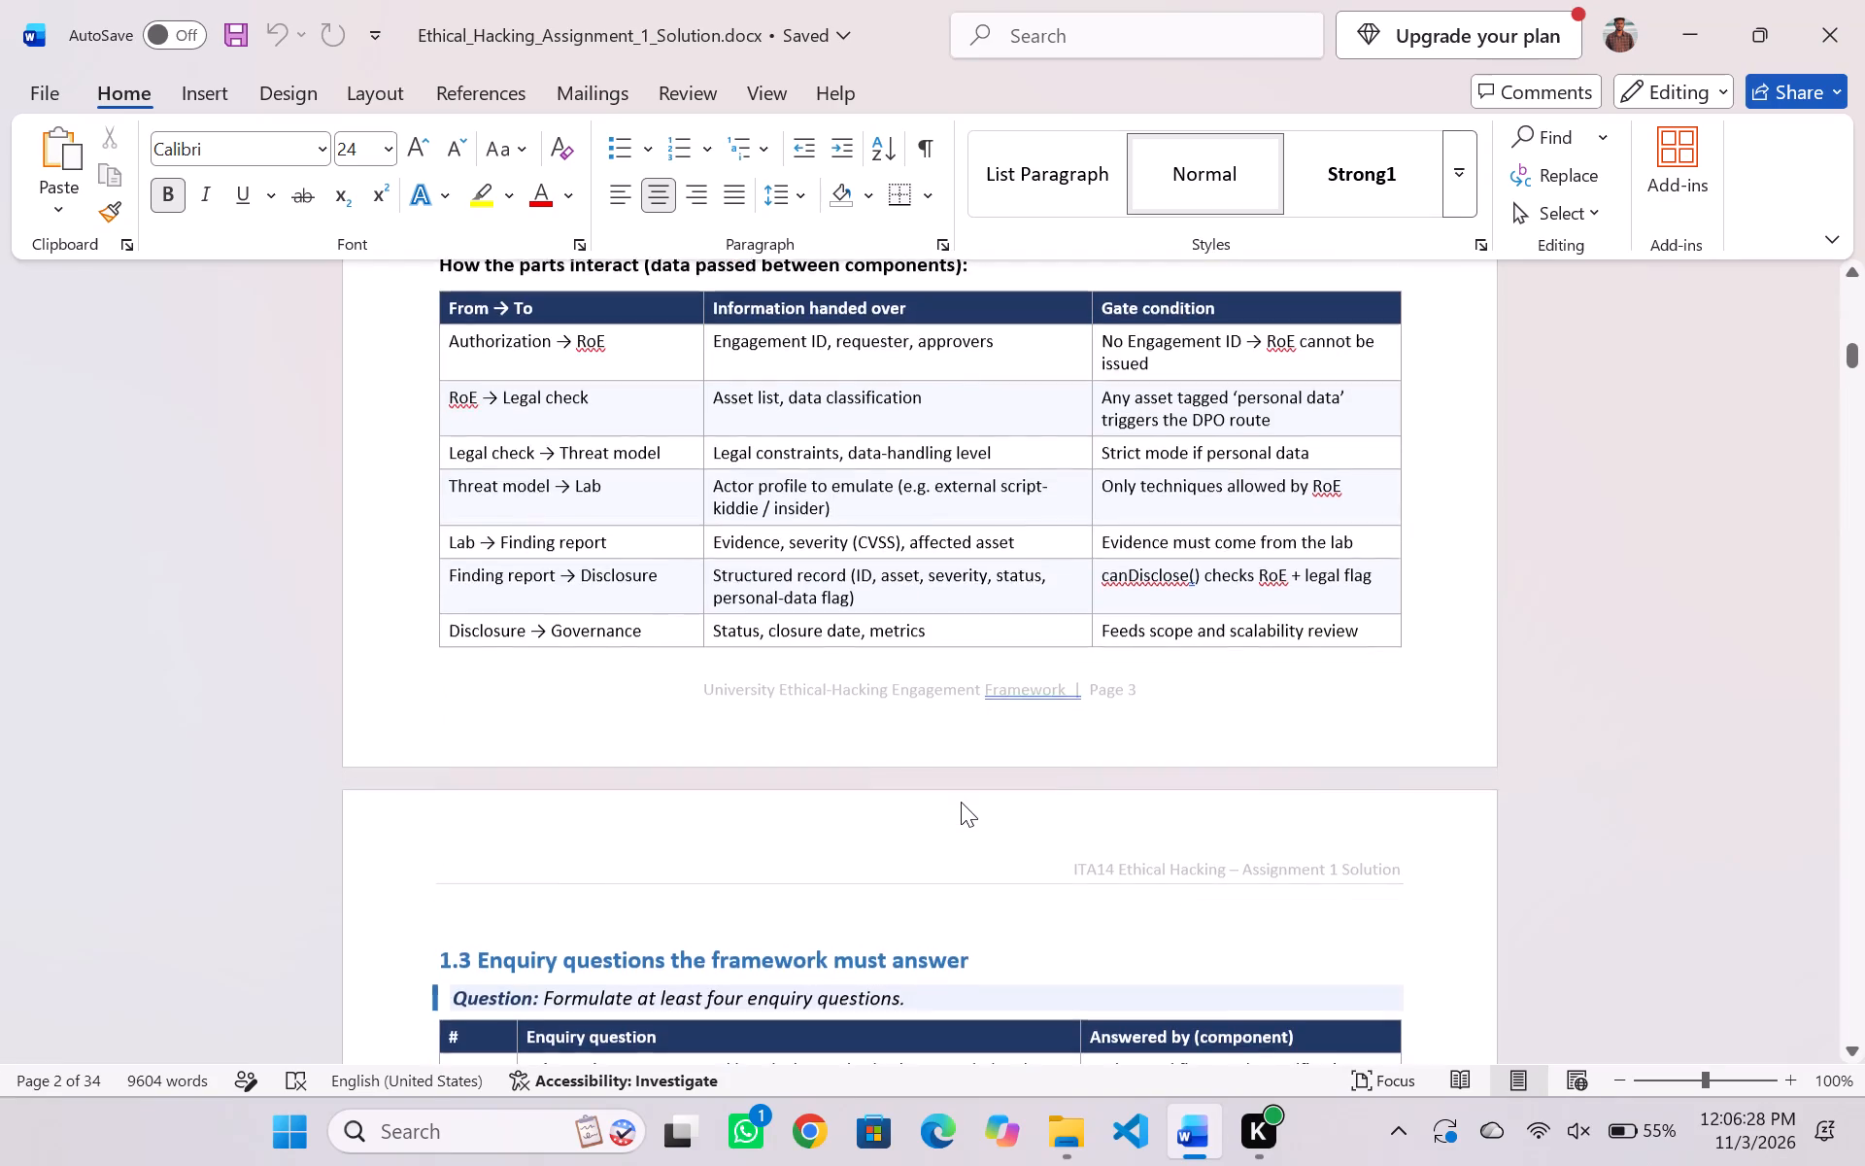
{"action": "scroll", "coordinate": [961, 802], "scroll_direction": "down", "scroll_amount": 4}
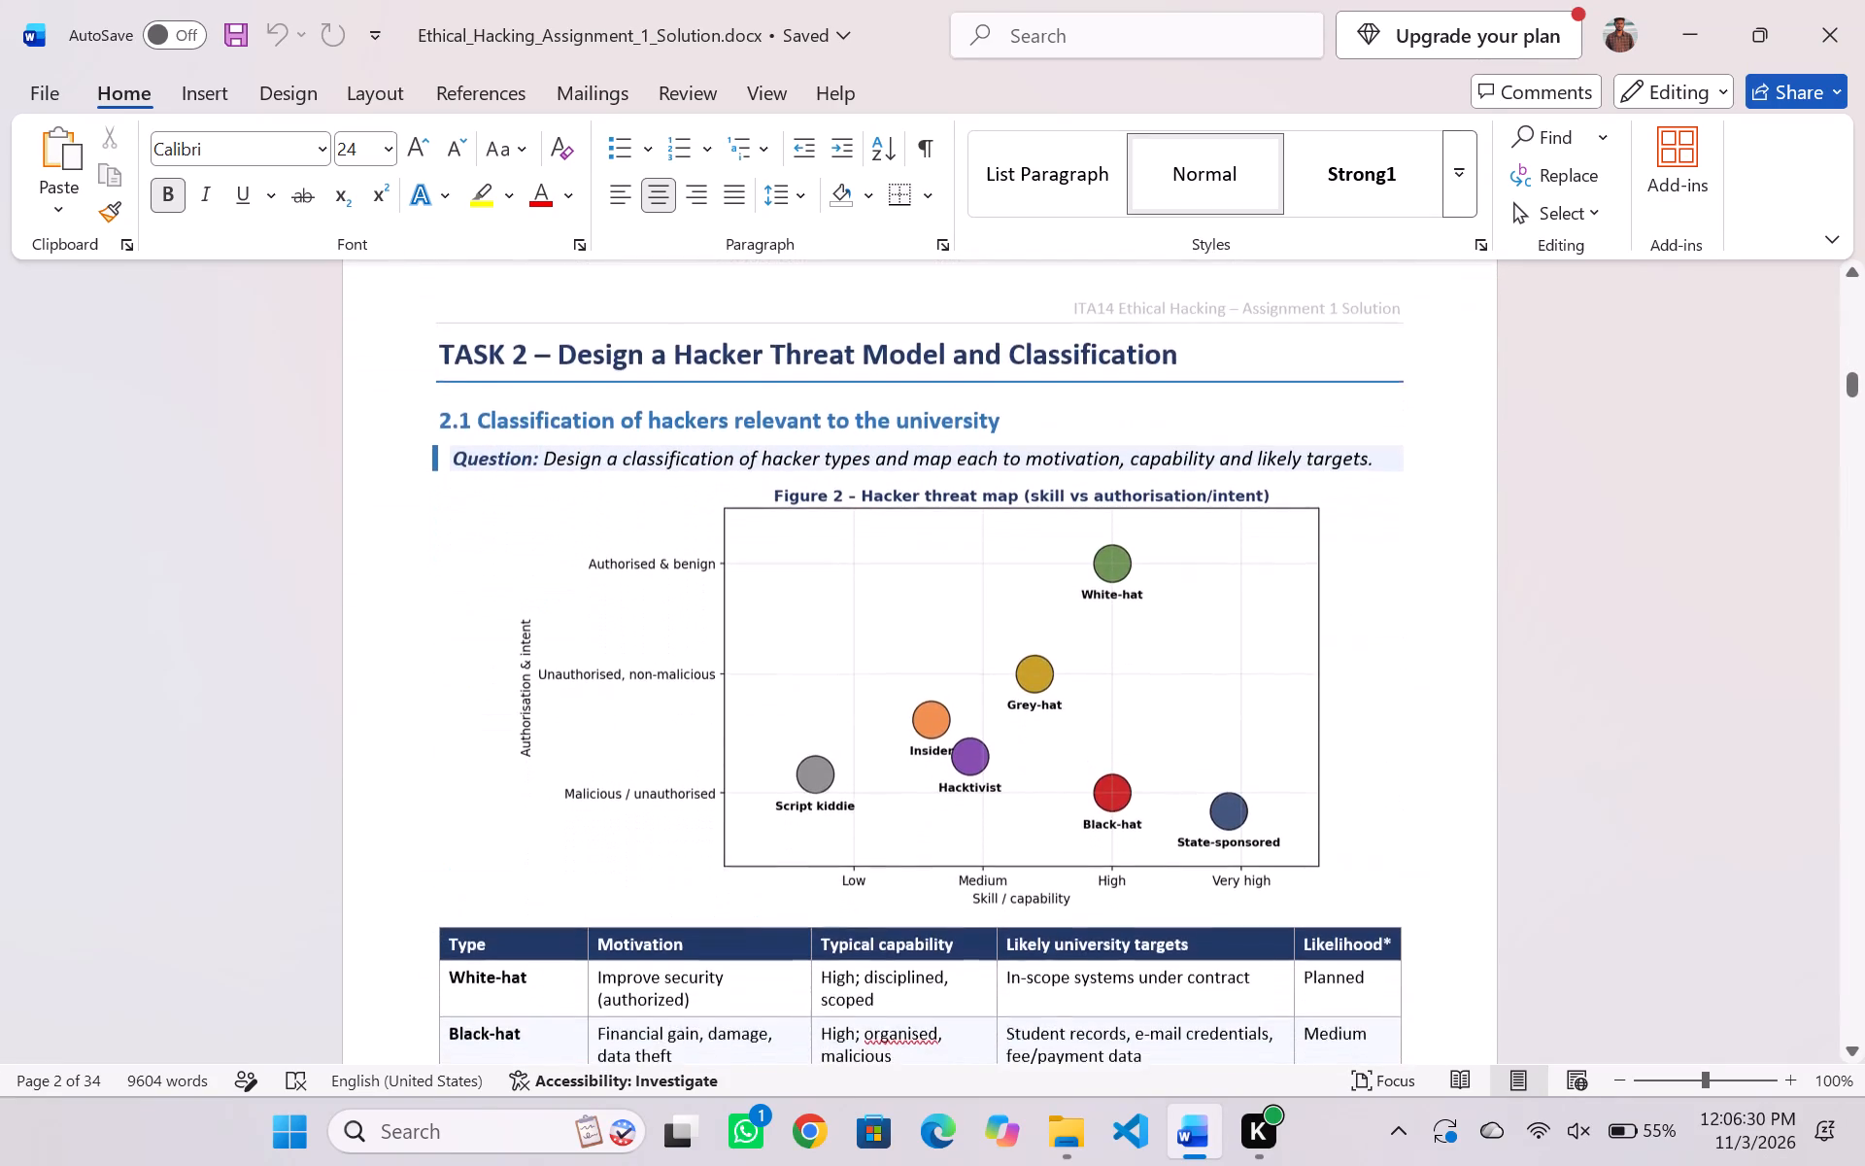
{"action": "scroll", "coordinate": [961, 802], "scroll_direction": "up", "scroll_amount": 19}
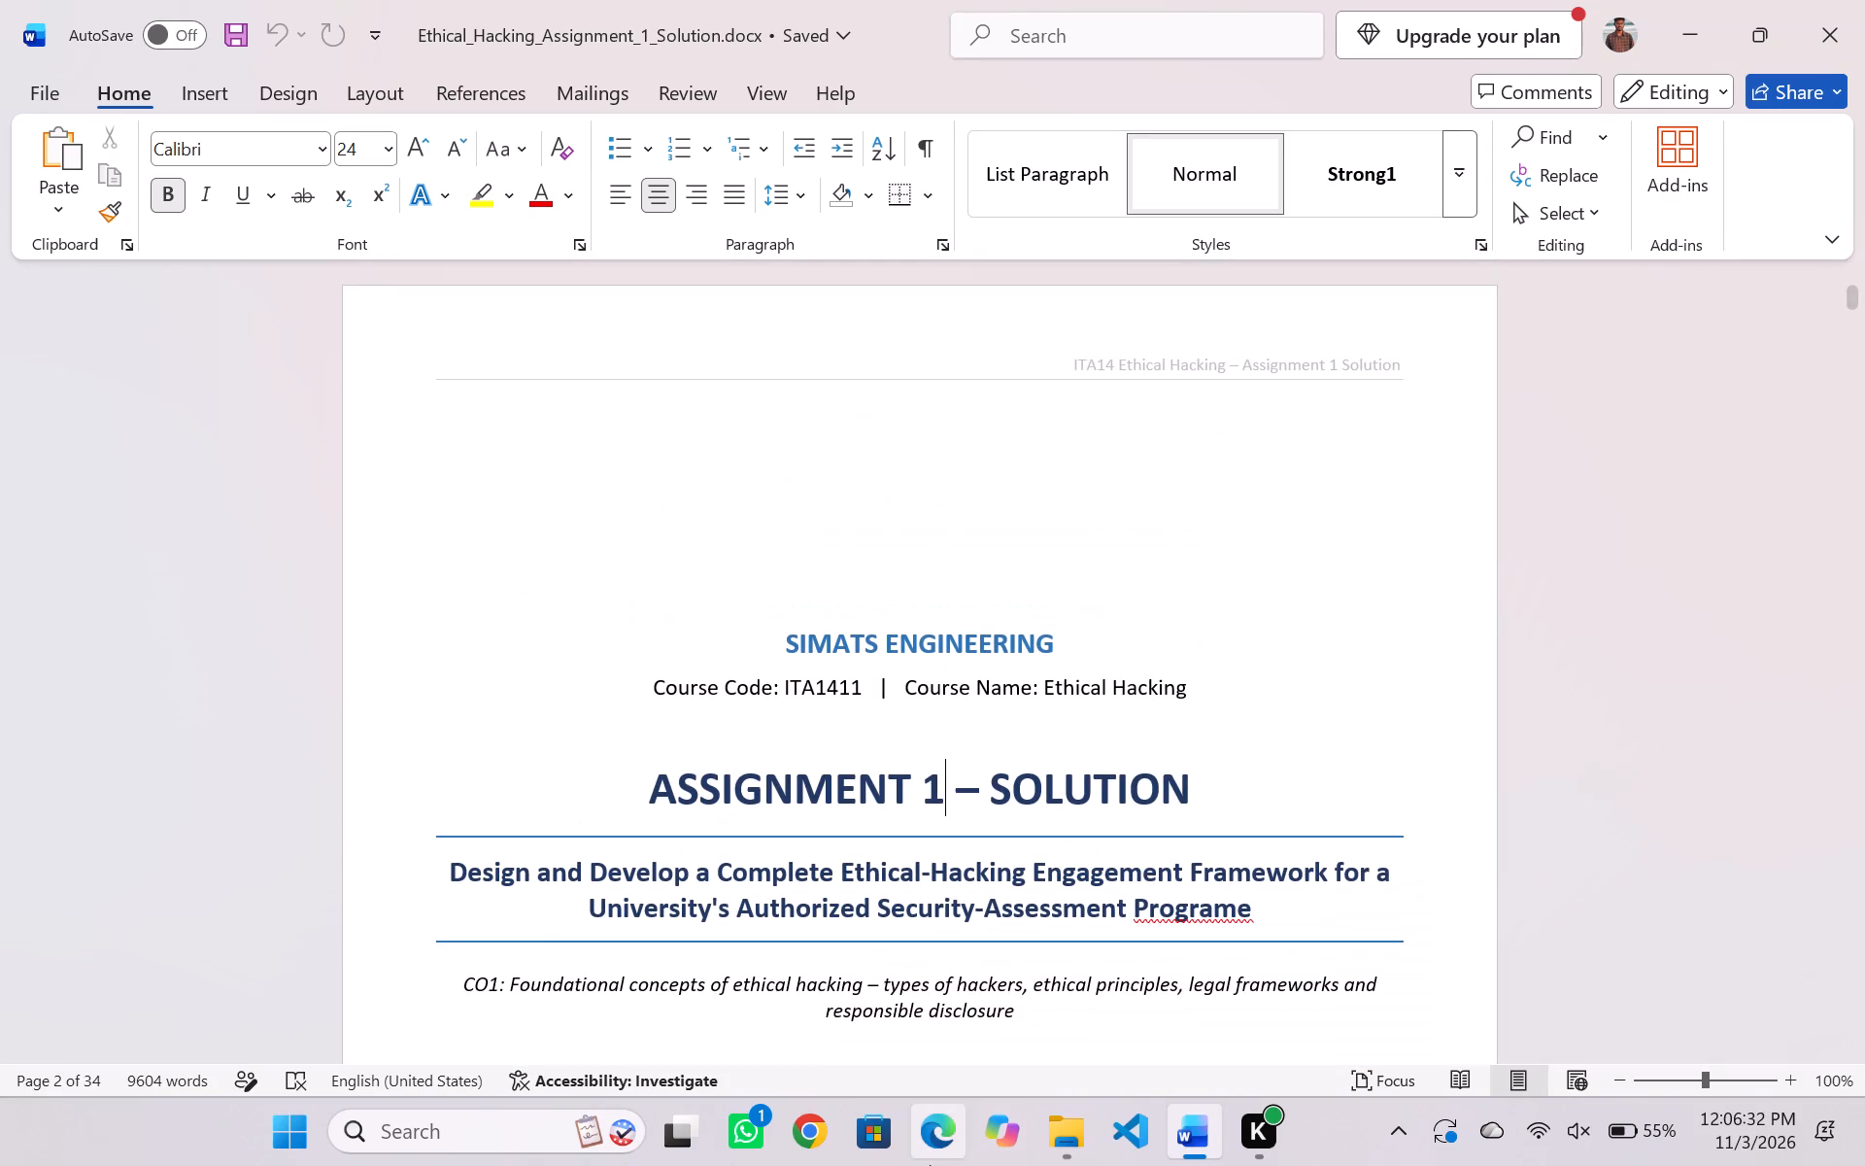
Switch to File Explorer and open the assignment brief Ethical_Hacking_Assignment_1_ITA14.pdf from the recent files.
{"action": "left_click", "coordinate": [1064, 1117]}
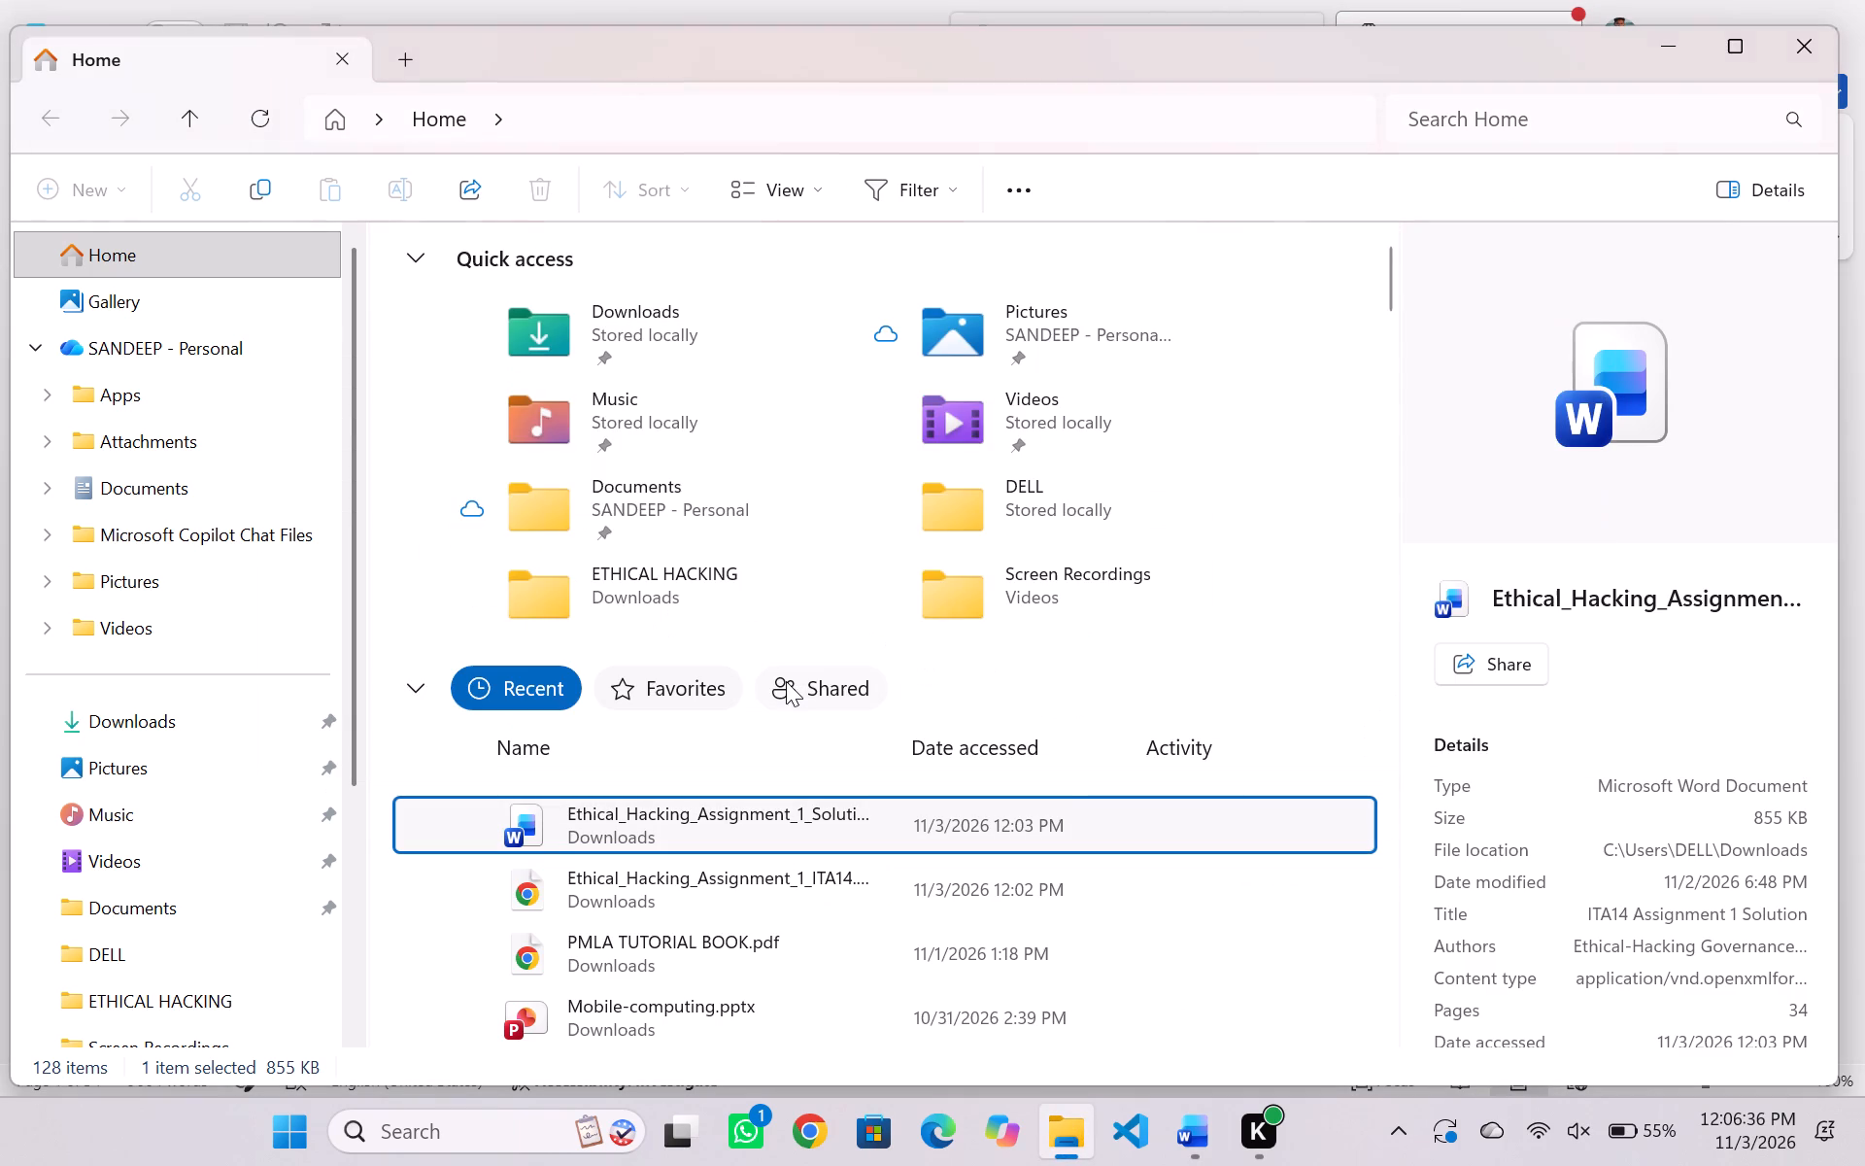
{"action": "double_click", "coordinate": [688, 883]}
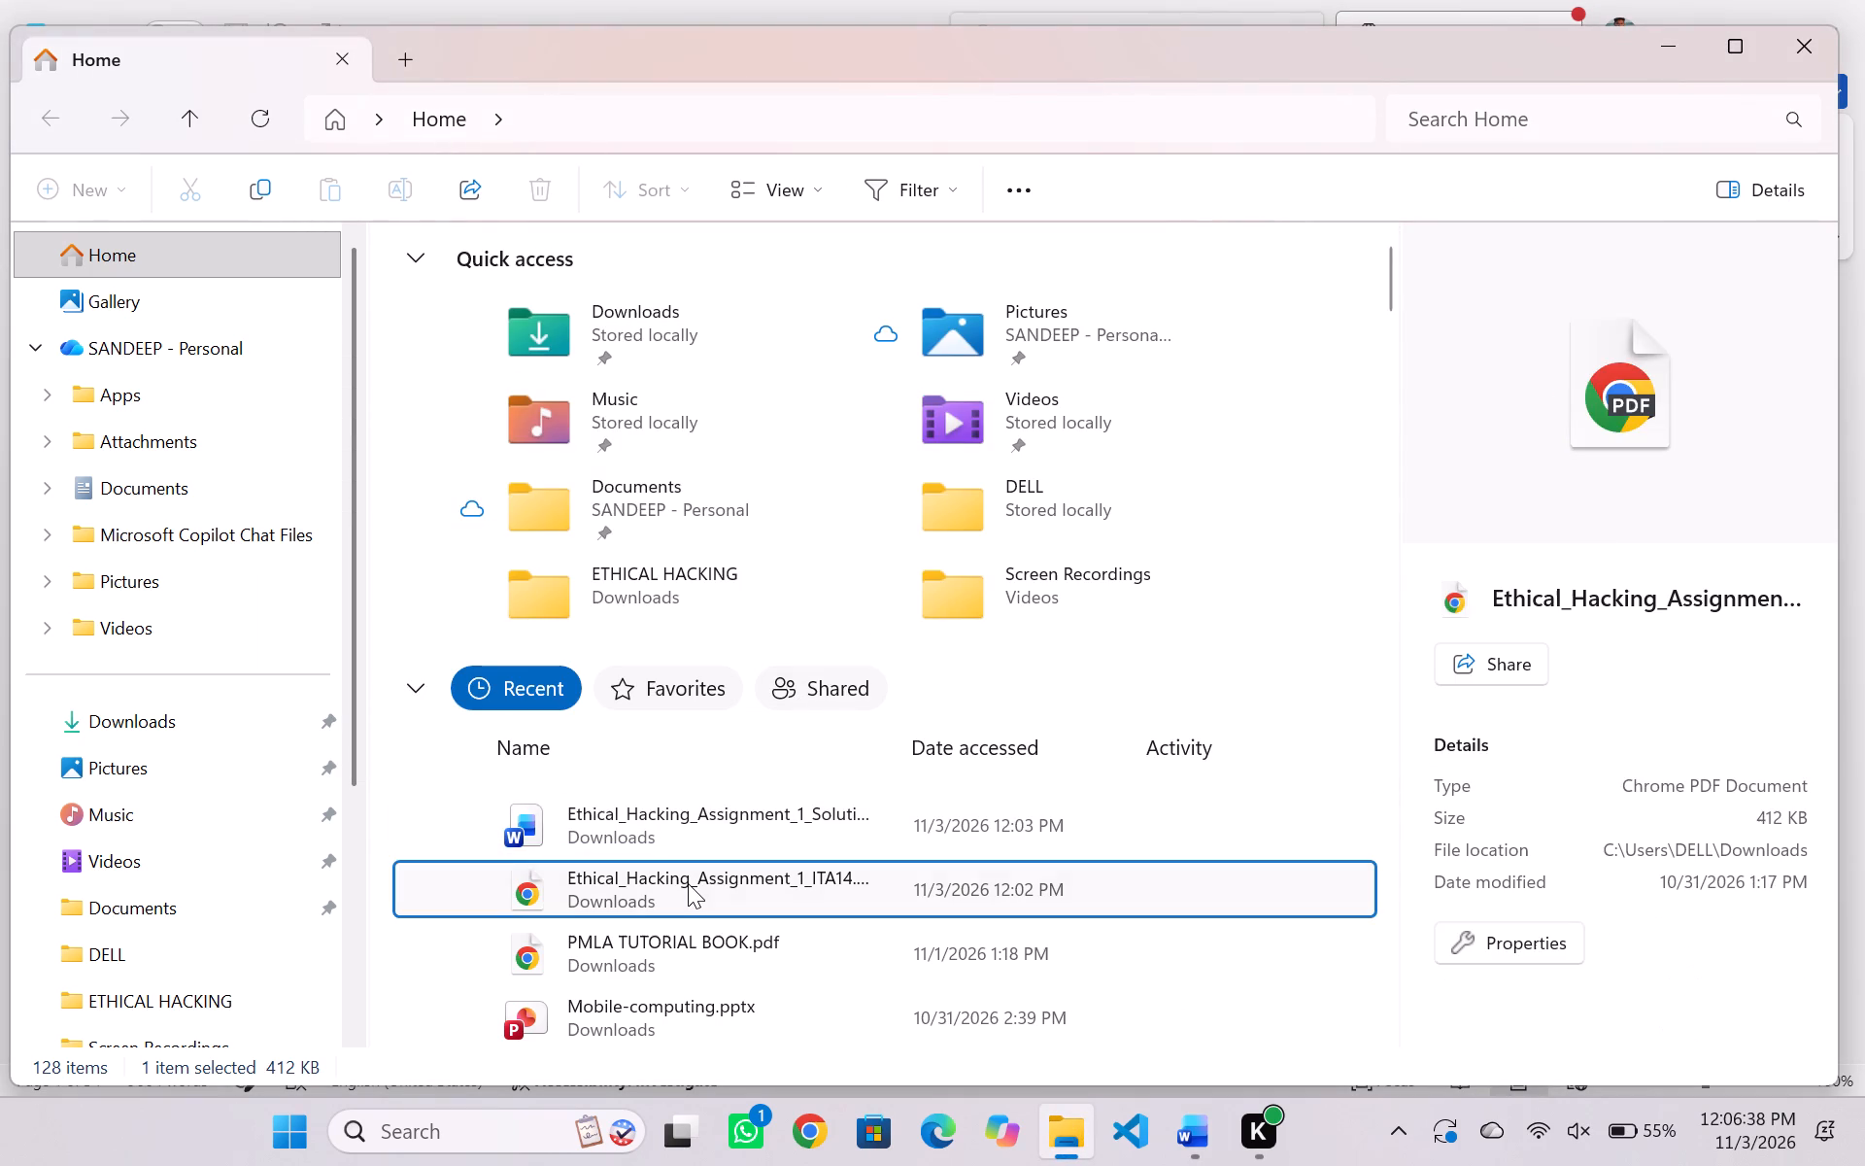
Read the CO1 outcome, the assignment title and the university scenario on page 2 of the brief.
{"action": "scroll", "coordinate": [711, 629], "scroll_direction": "down", "scroll_amount": 1}
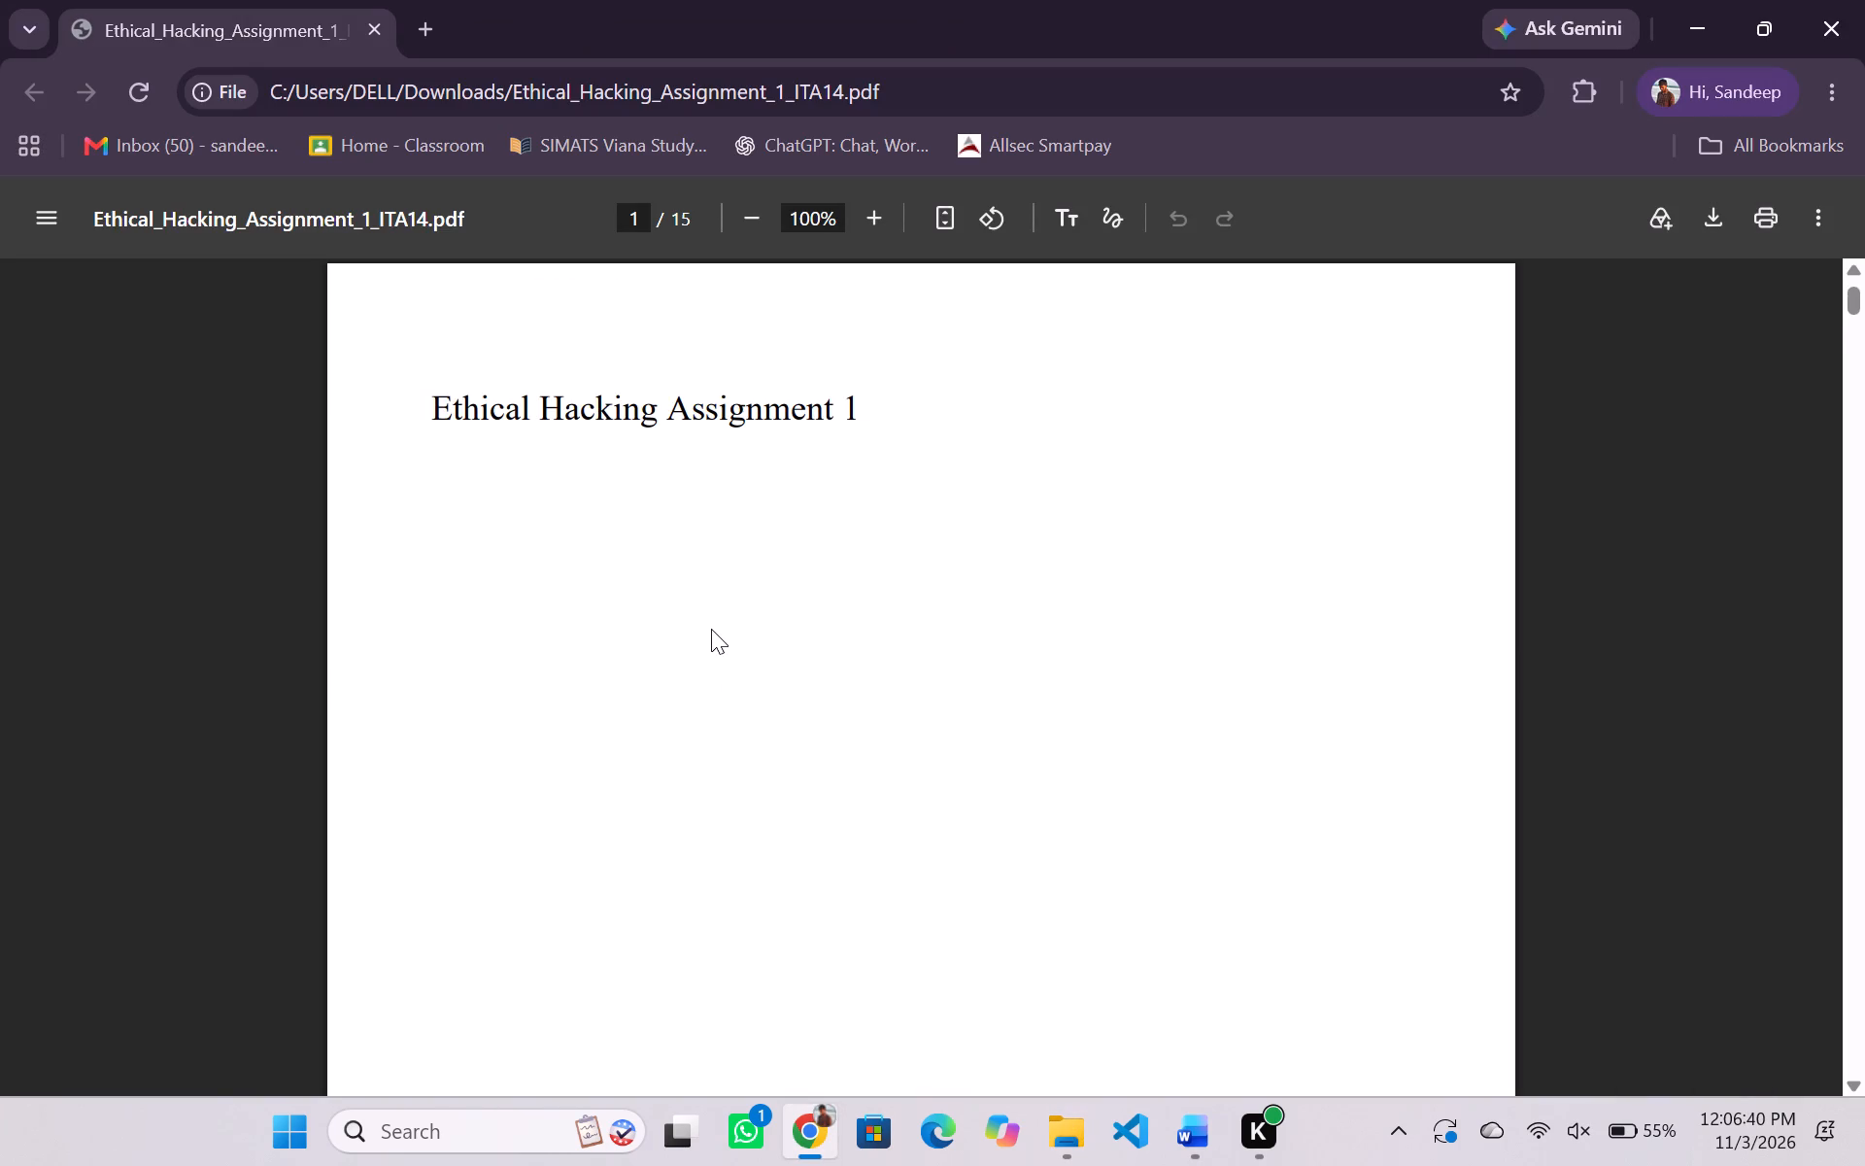
{"action": "scroll", "coordinate": [711, 629], "scroll_direction": "down", "scroll_amount": 6}
{"action": "scroll", "coordinate": [711, 629], "scroll_direction": "up", "scroll_amount": 1}
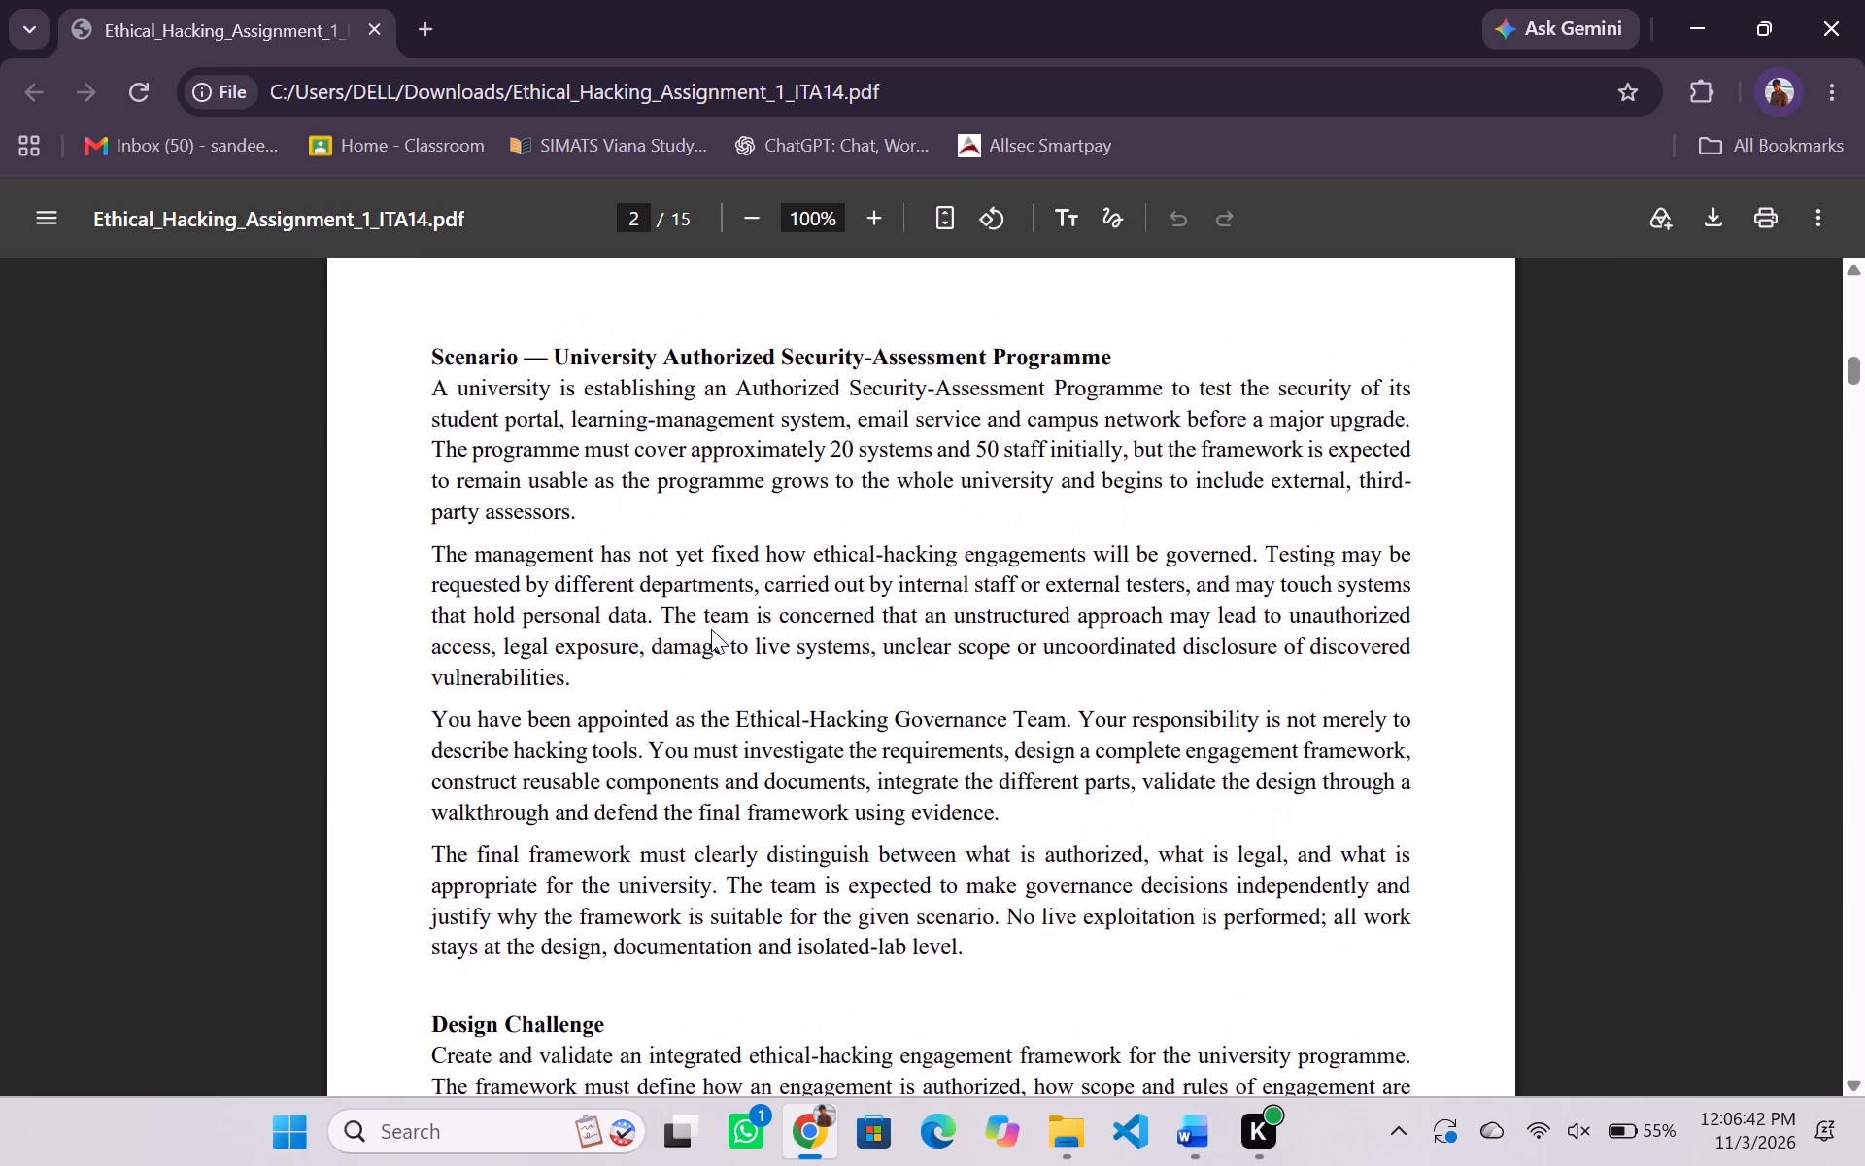
{"action": "scroll", "coordinate": [711, 629], "scroll_direction": "up", "scroll_amount": 1}
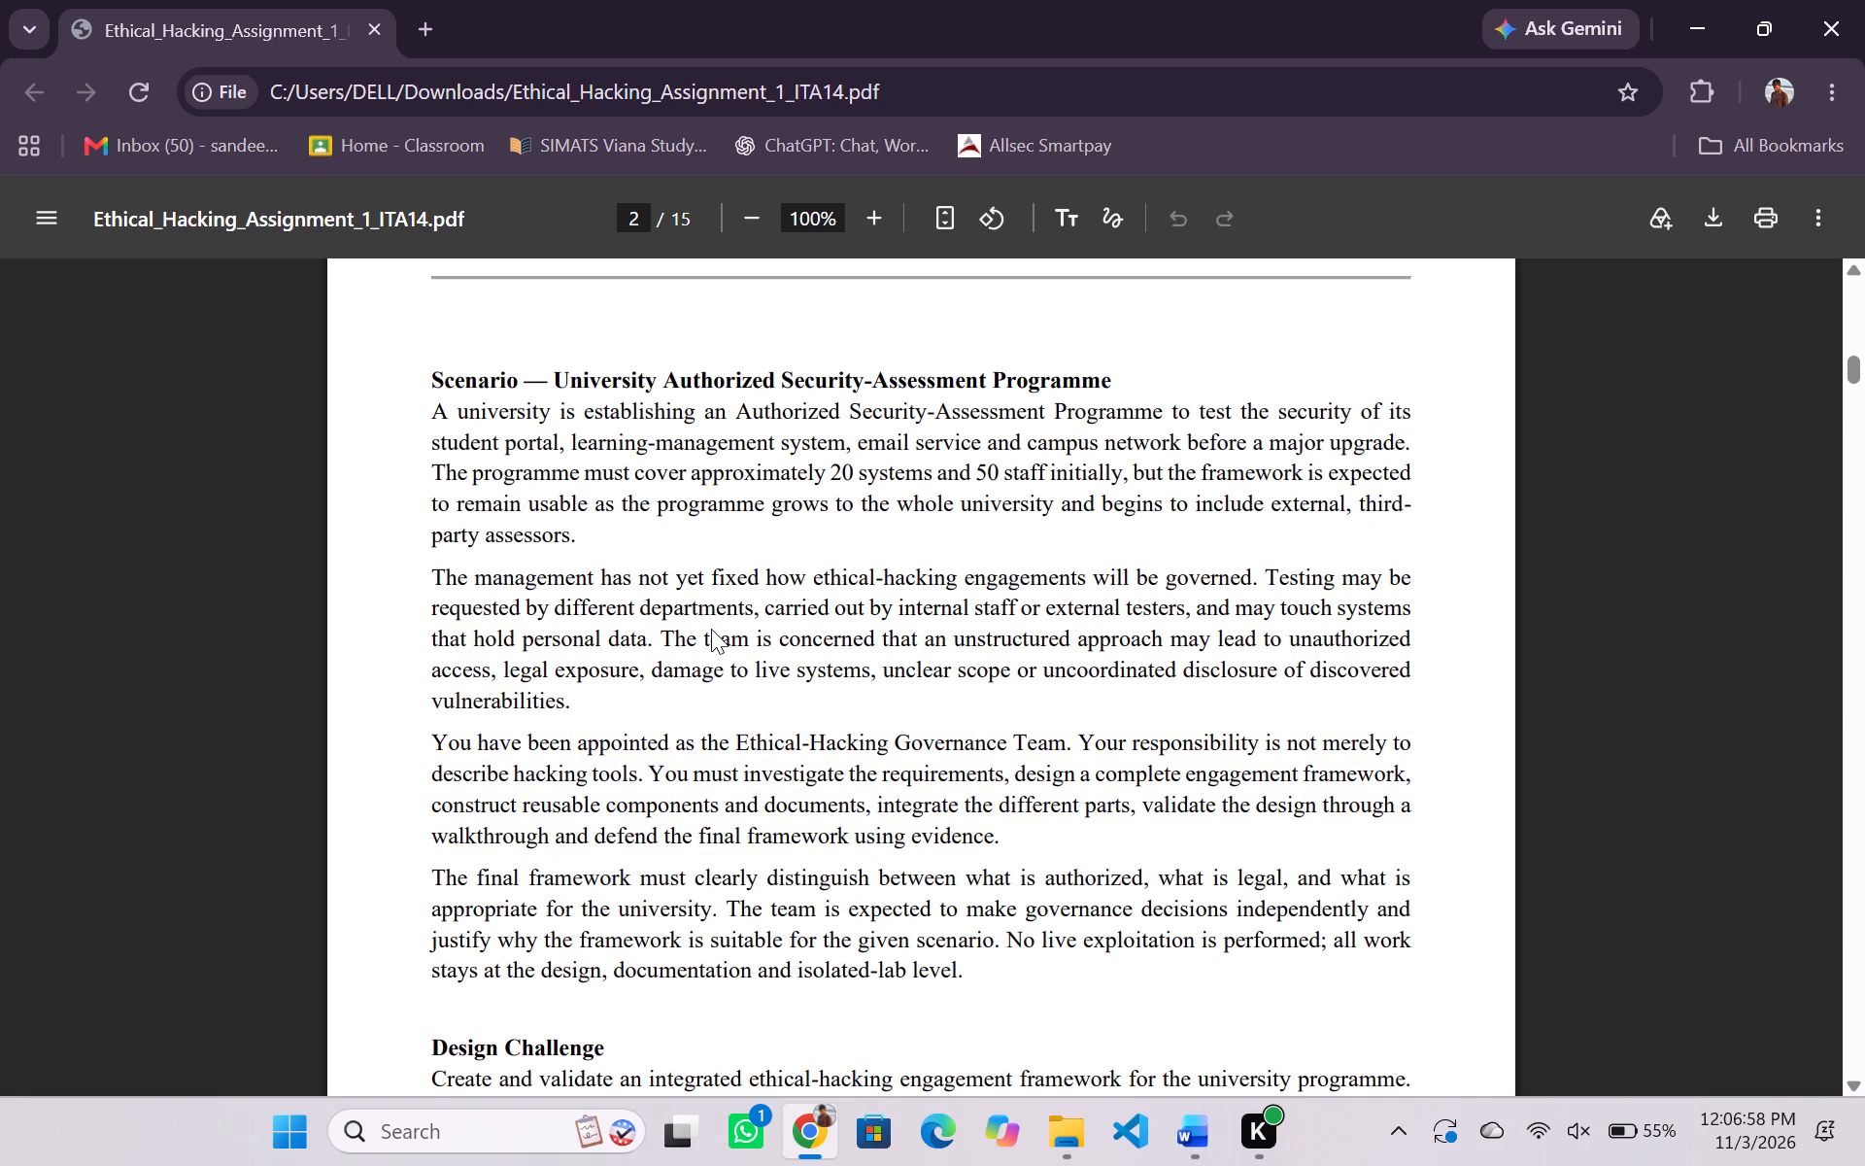
{"action": "scroll", "coordinate": [745, 496], "scroll_direction": "up", "scroll_amount": 3}
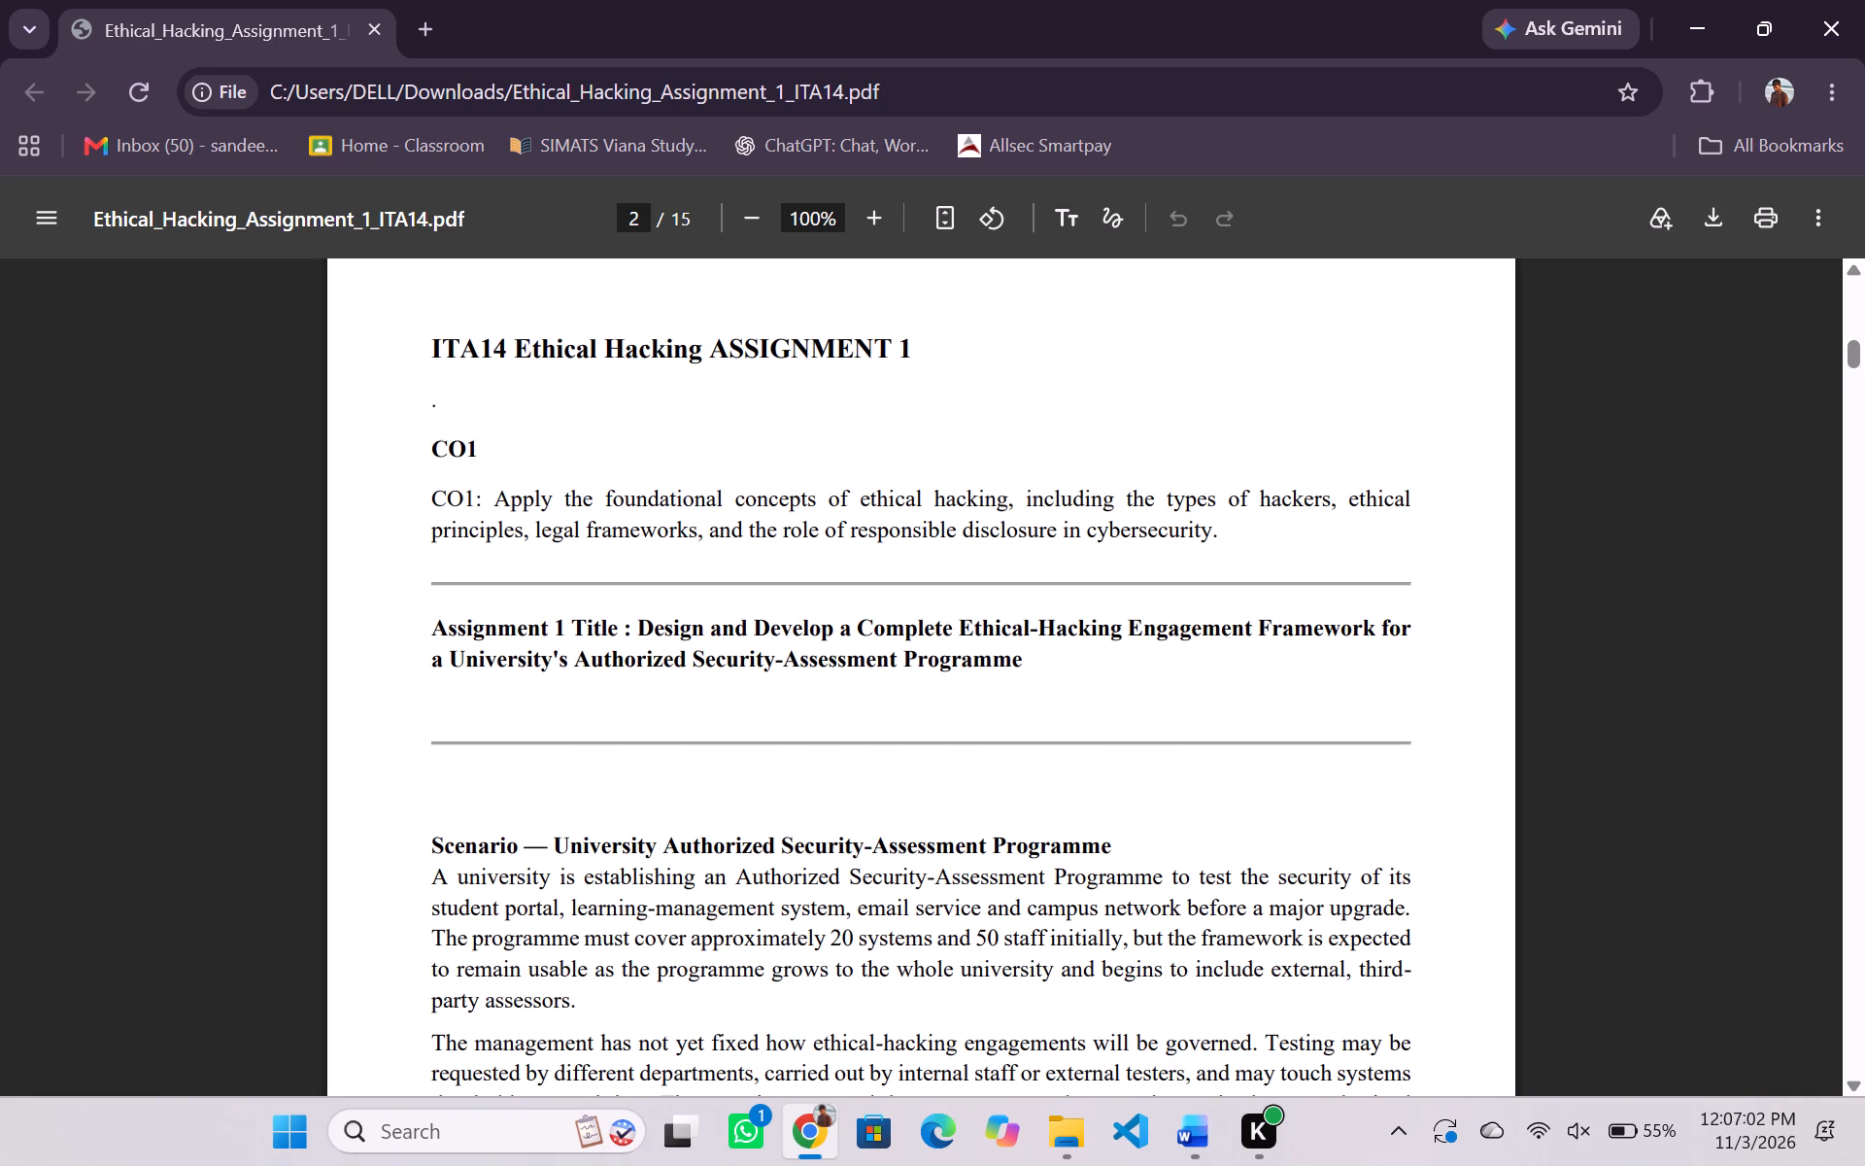
{"action": "scroll", "coordinate": [745, 496], "scroll_direction": "up", "scroll_amount": 4}
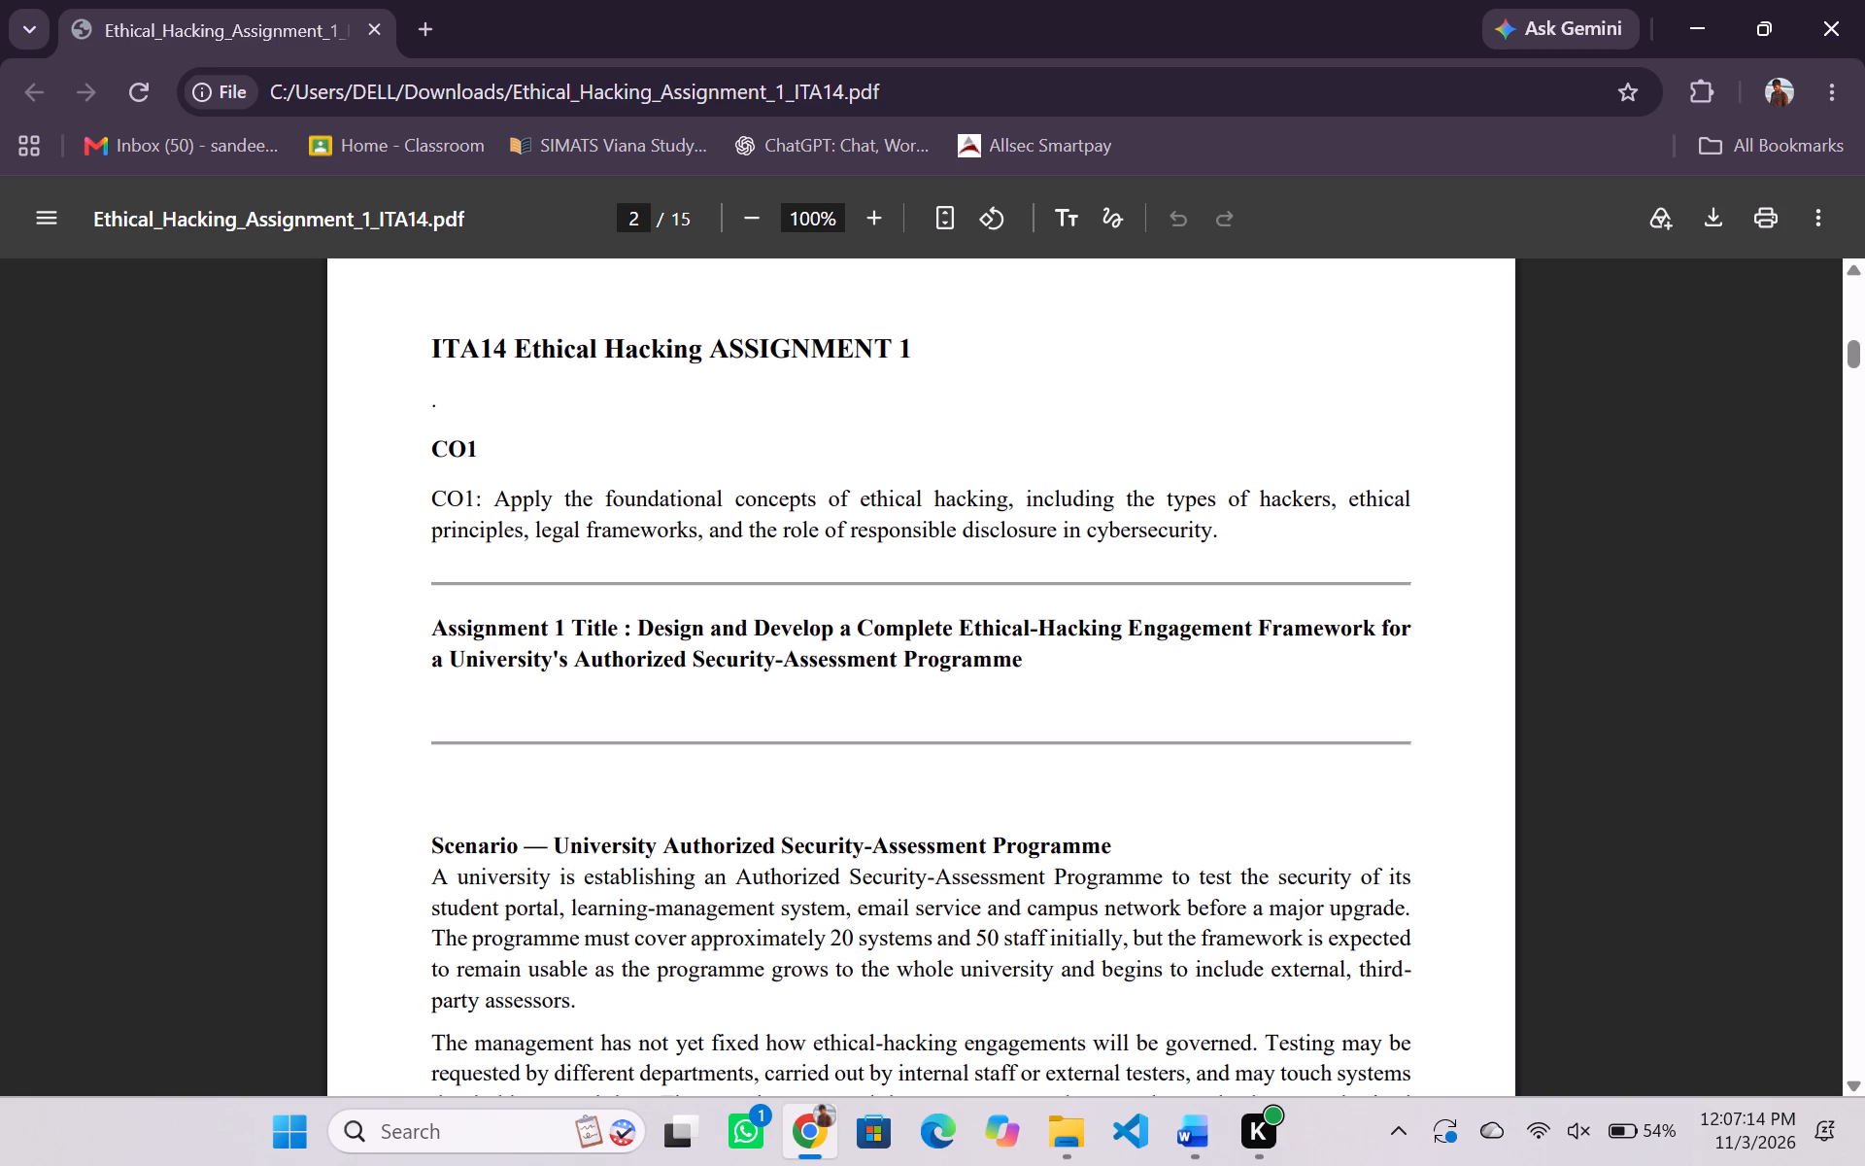
{"action": "scroll", "coordinate": [659, 630], "scroll_direction": "down", "scroll_amount": 3}
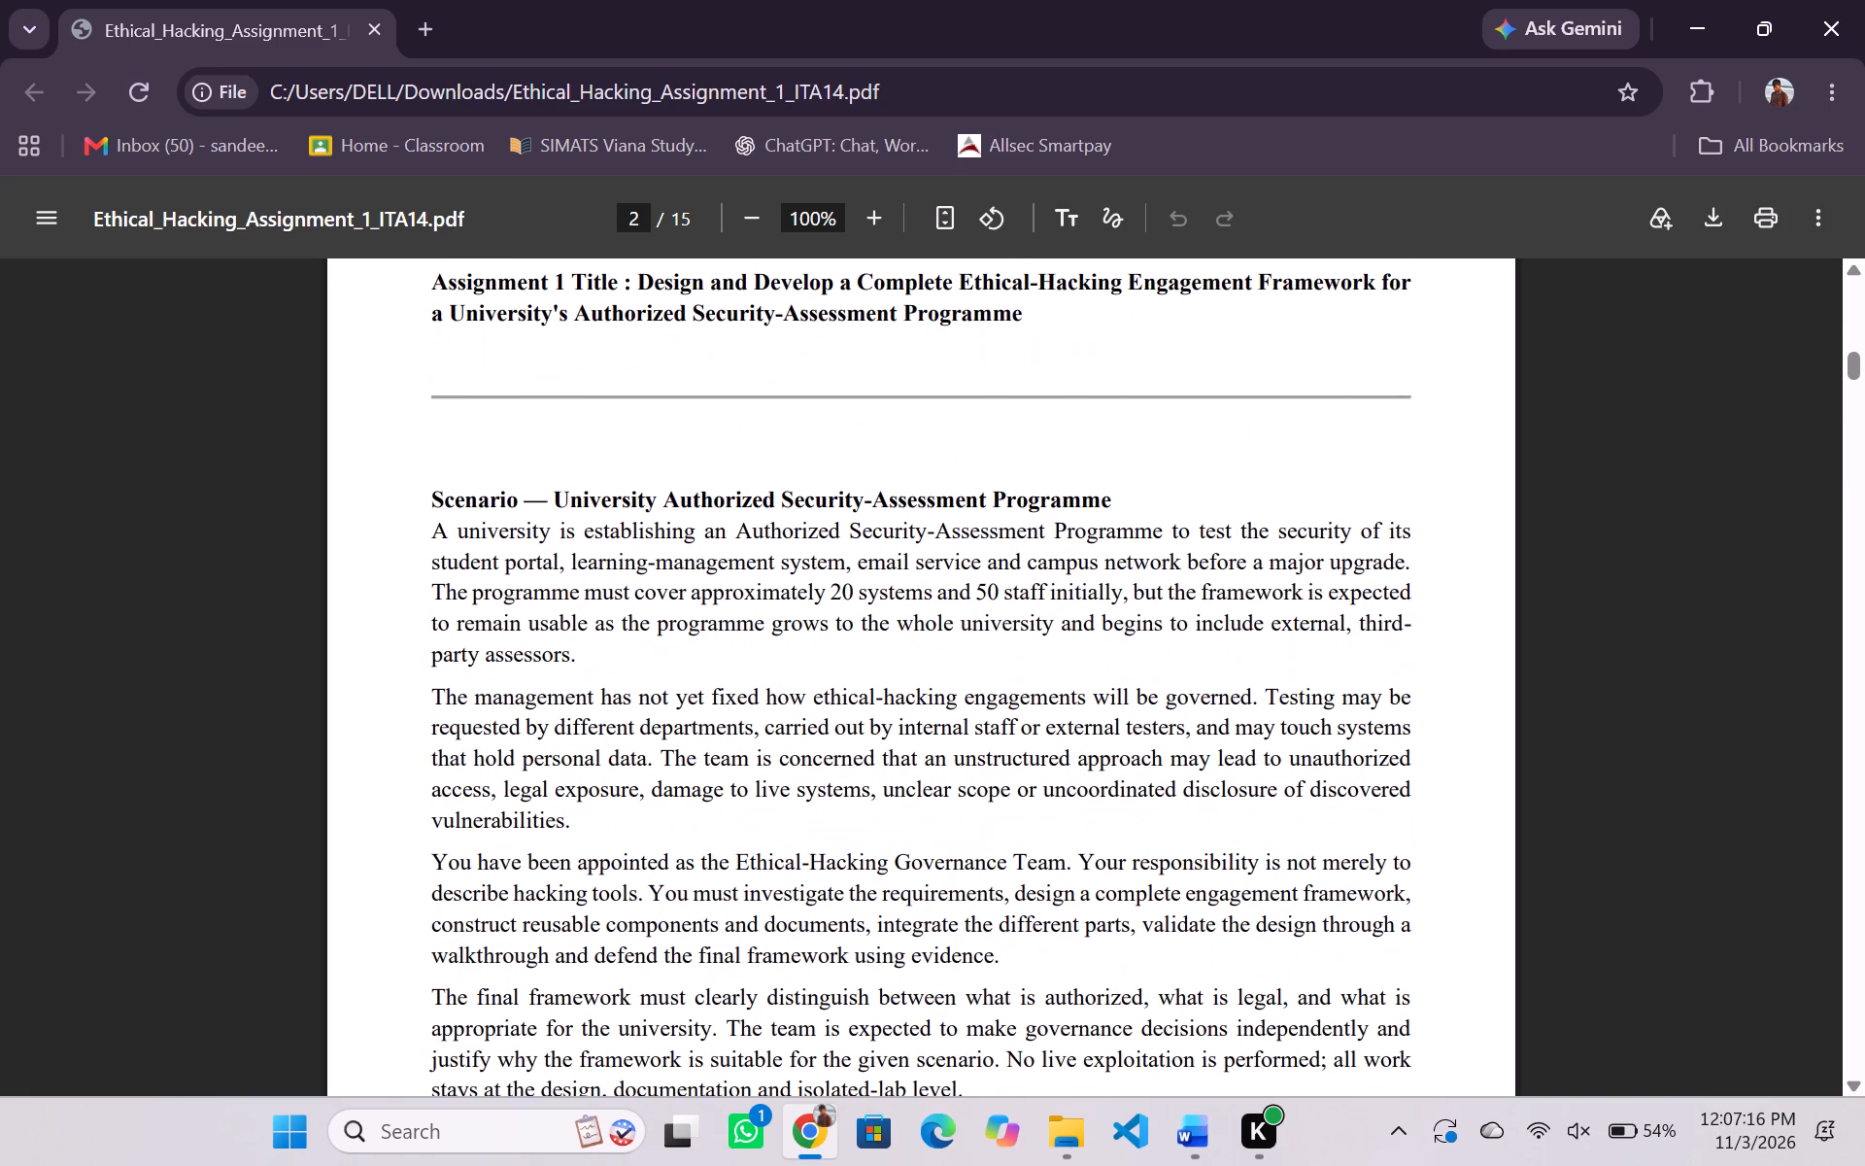
Copy the Scenario section from its heading through the paragraph ending with "isolated-lab level.".
{"action": "left_click_drag", "start_coordinate": [424, 489], "coordinate": [768, 1061]}
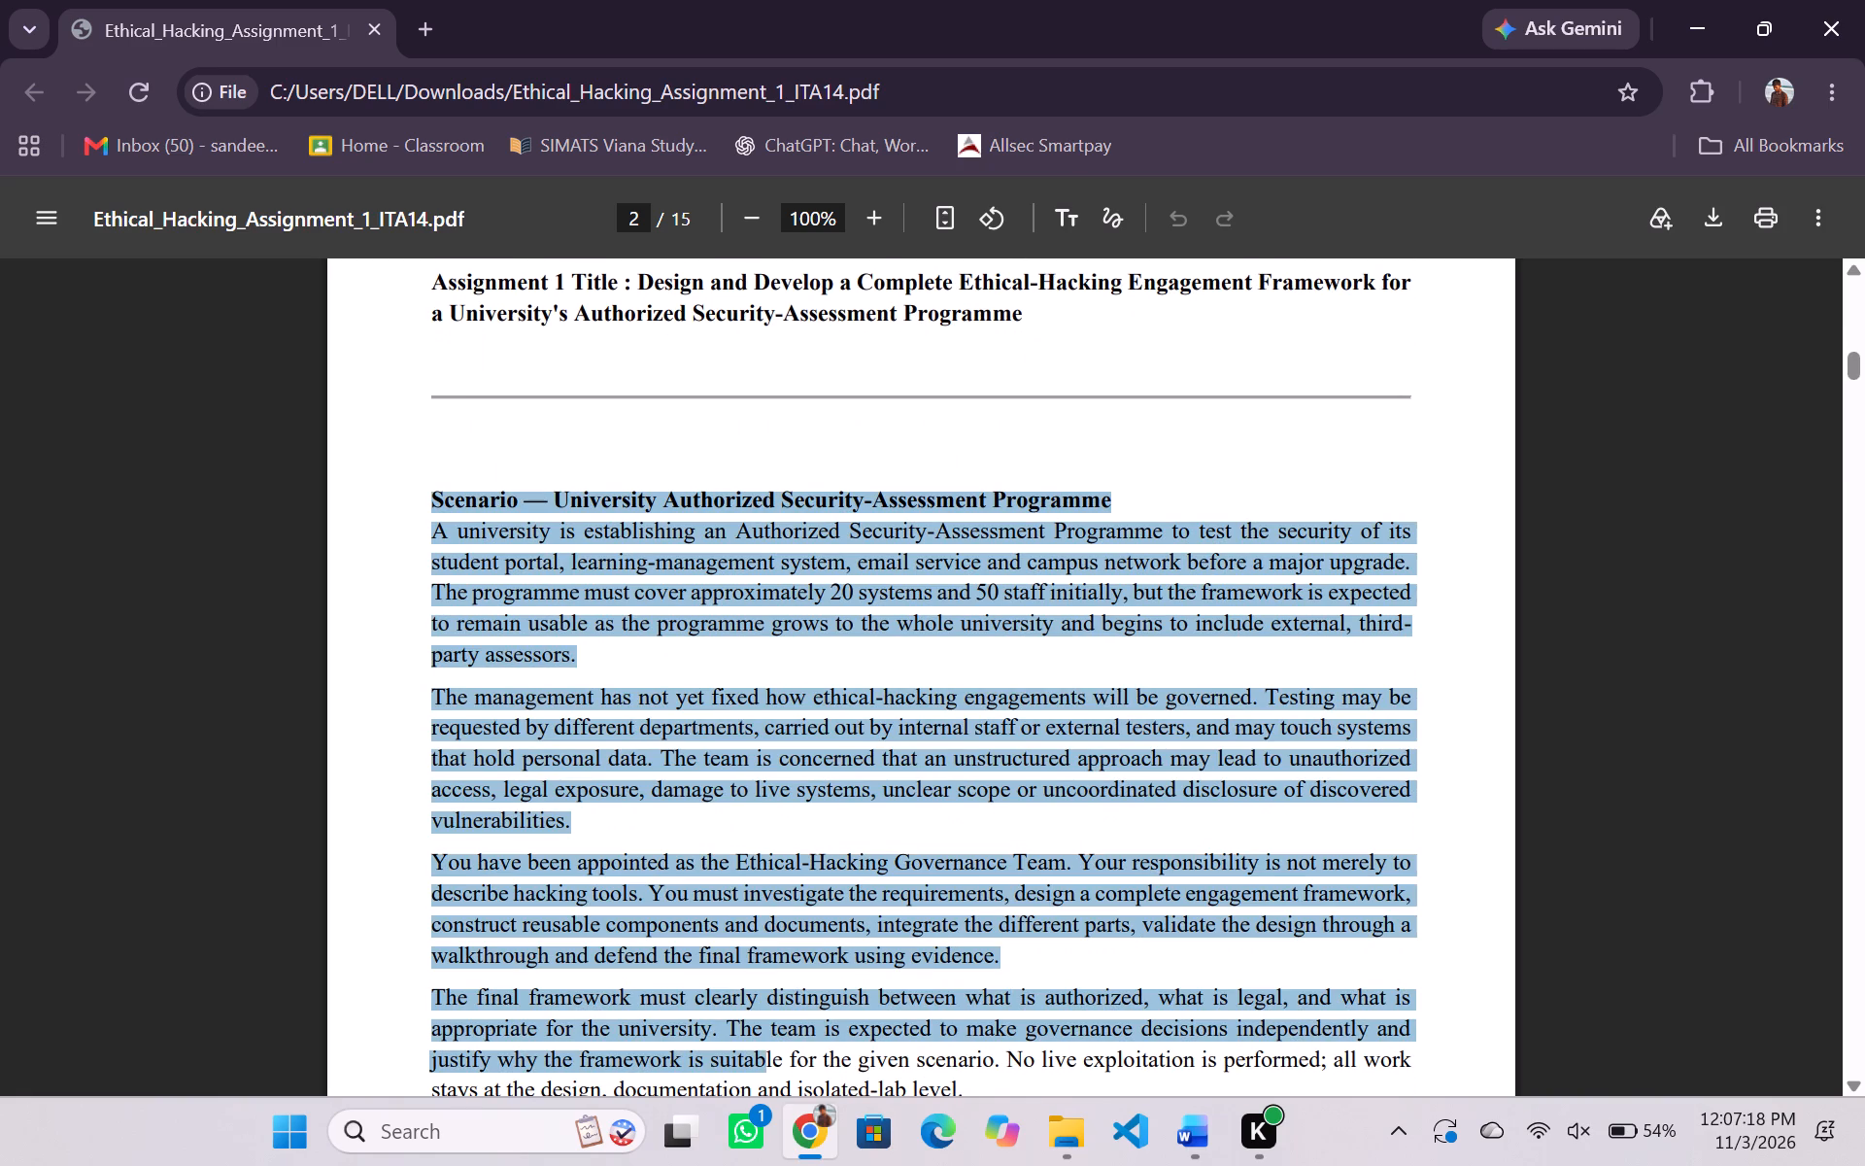
{"action": "left_click_drag", "start_coordinate": [768, 1061], "coordinate": [1000, 970]}
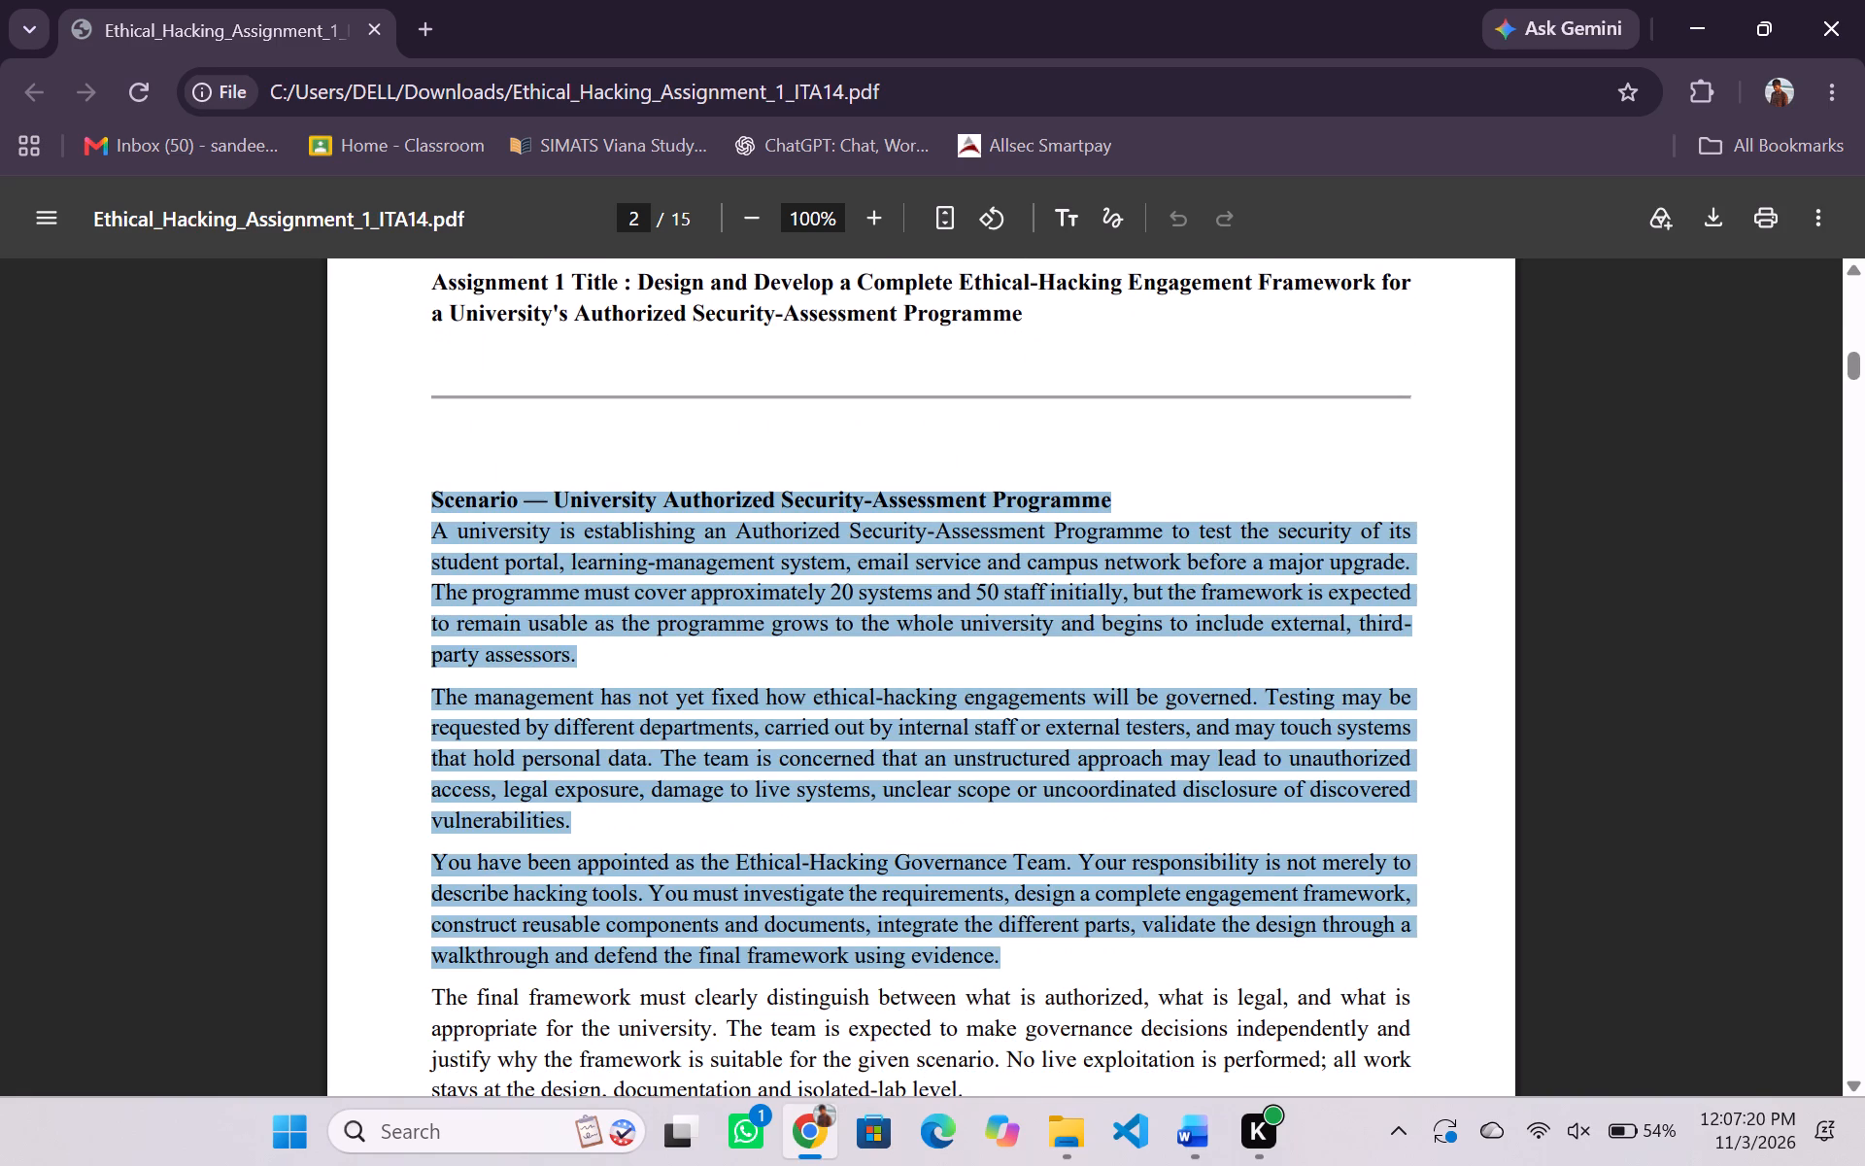
{"action": "left_click_drag", "start_coordinate": [1000, 970], "coordinate": [1015, 967]}
{"action": "key", "text": "Down"}
{"action": "key", "text": "Down"}
{"action": "key", "text": "Down"}
{"action": "key", "text": "Down"}
{"action": "key", "text": "Down"}
{"action": "key", "text": "Down"}
{"action": "key", "text": "Down"}
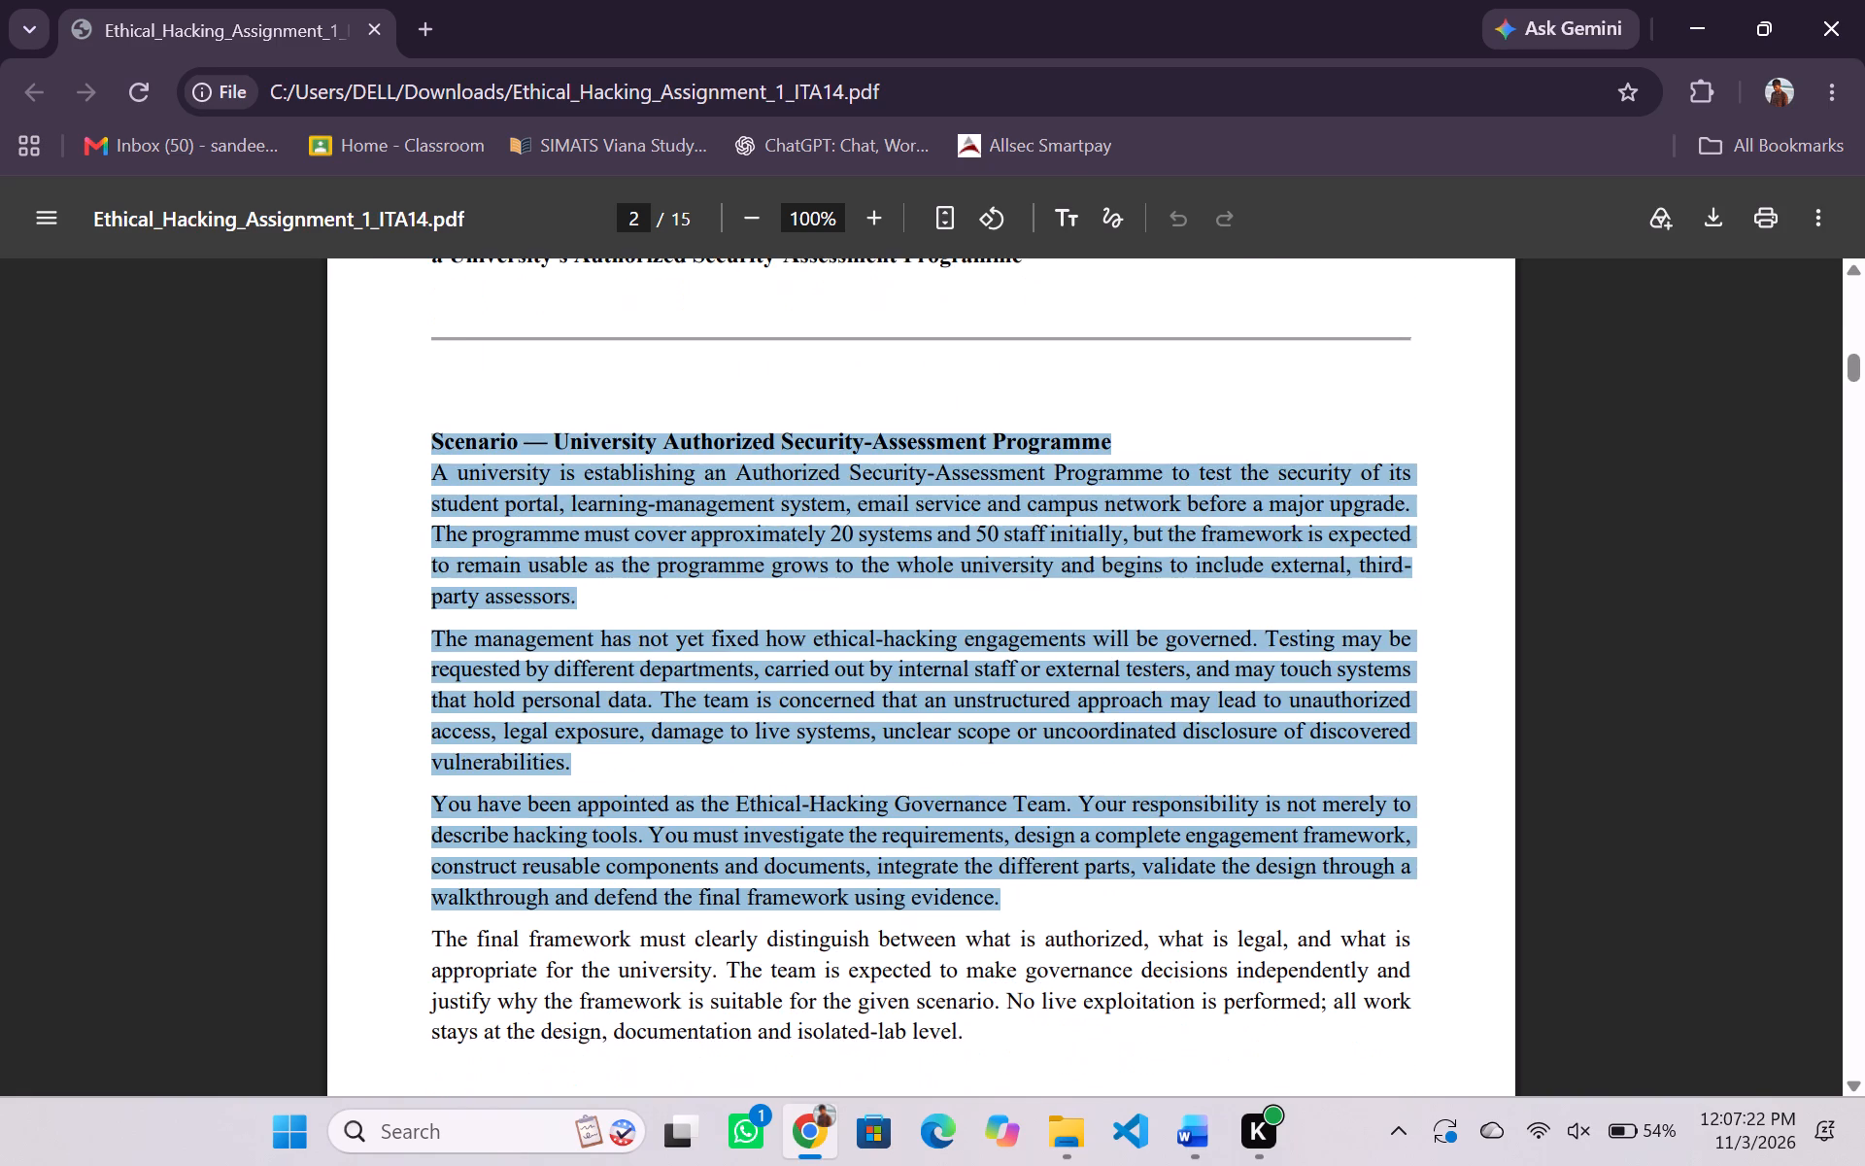
{"action": "left_click_drag", "start_coordinate": [1015, 967], "coordinate": [976, 677]}
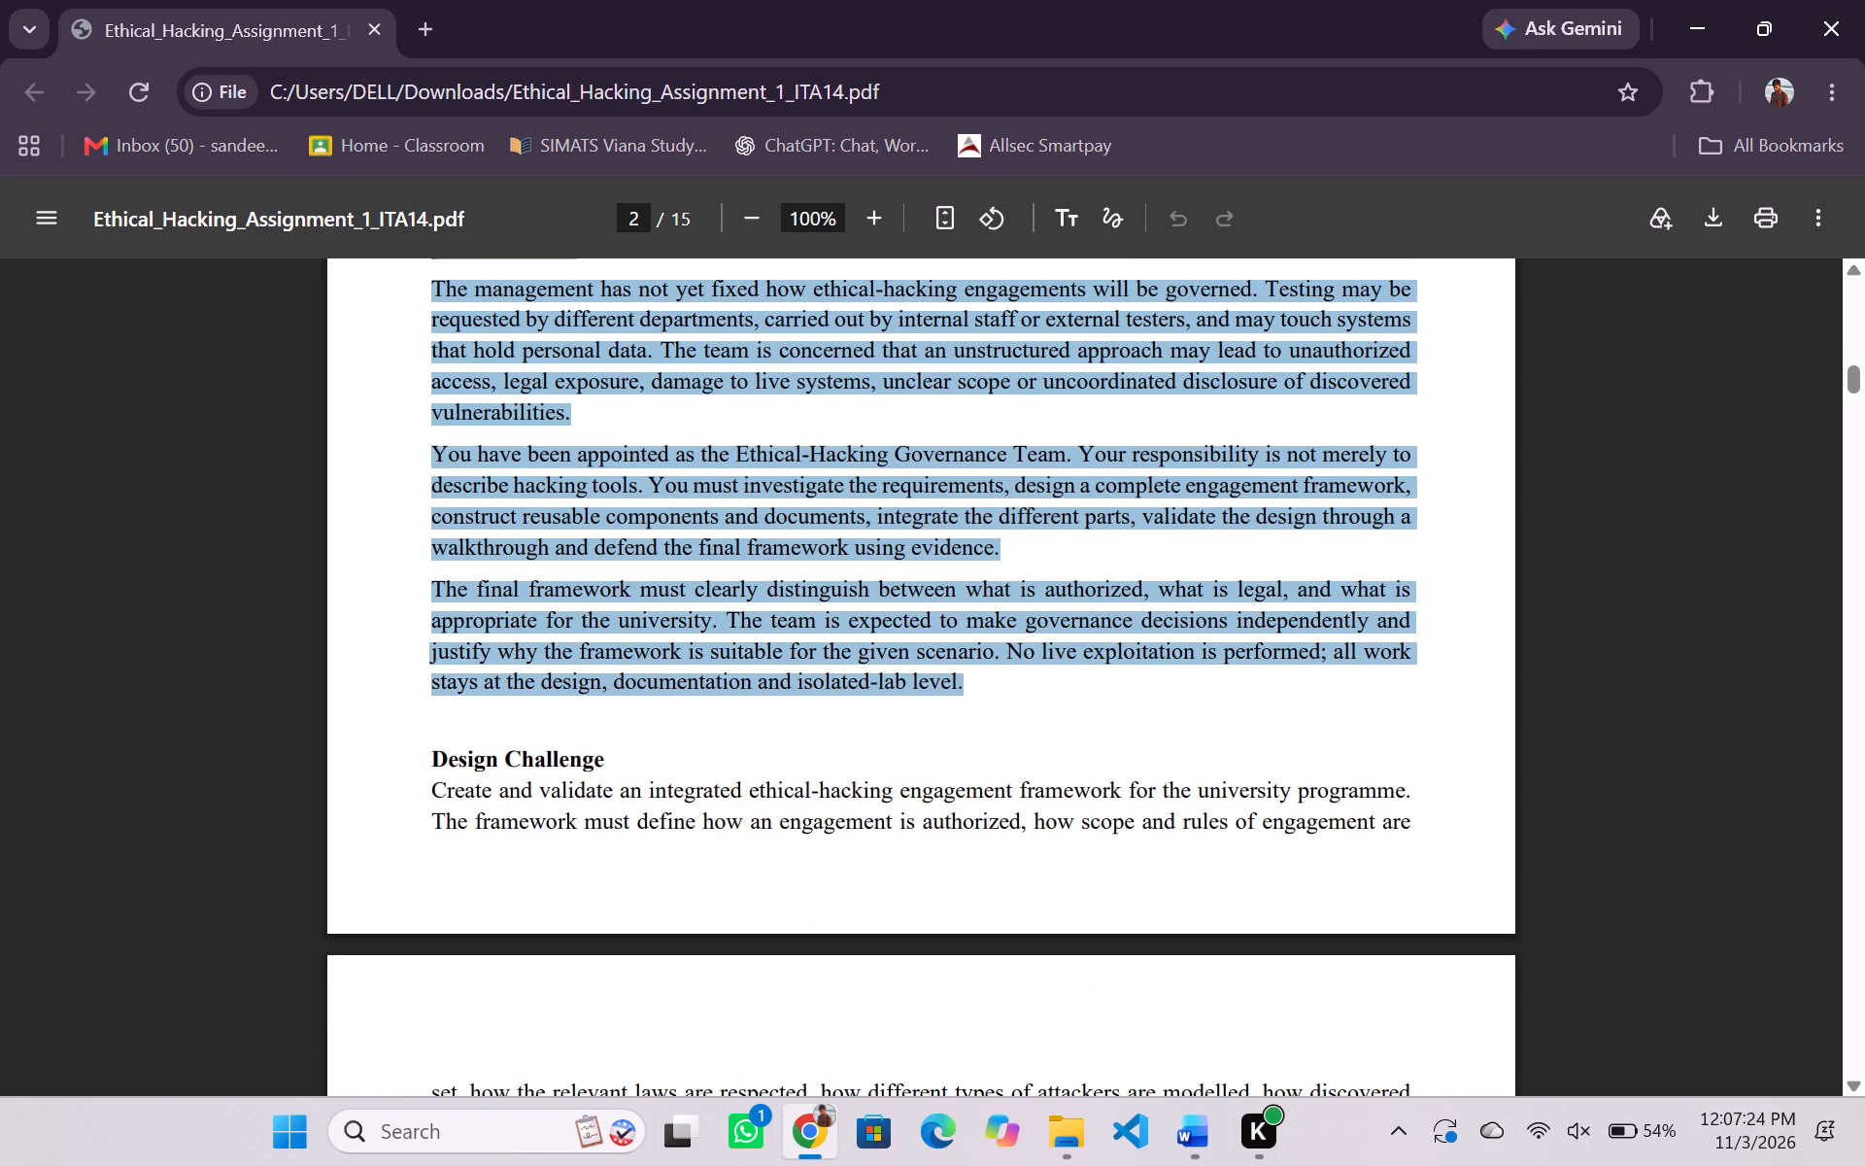
{"action": "key", "text": "ctrl+c"}
Switch between the Word solution's title page and the PDF brief to compare their opening content.
{"action": "key", "text": "alt+Tab"}
{"action": "key", "text": "alt+Tab"}
{"action": "key", "text": "alt+Tab"}
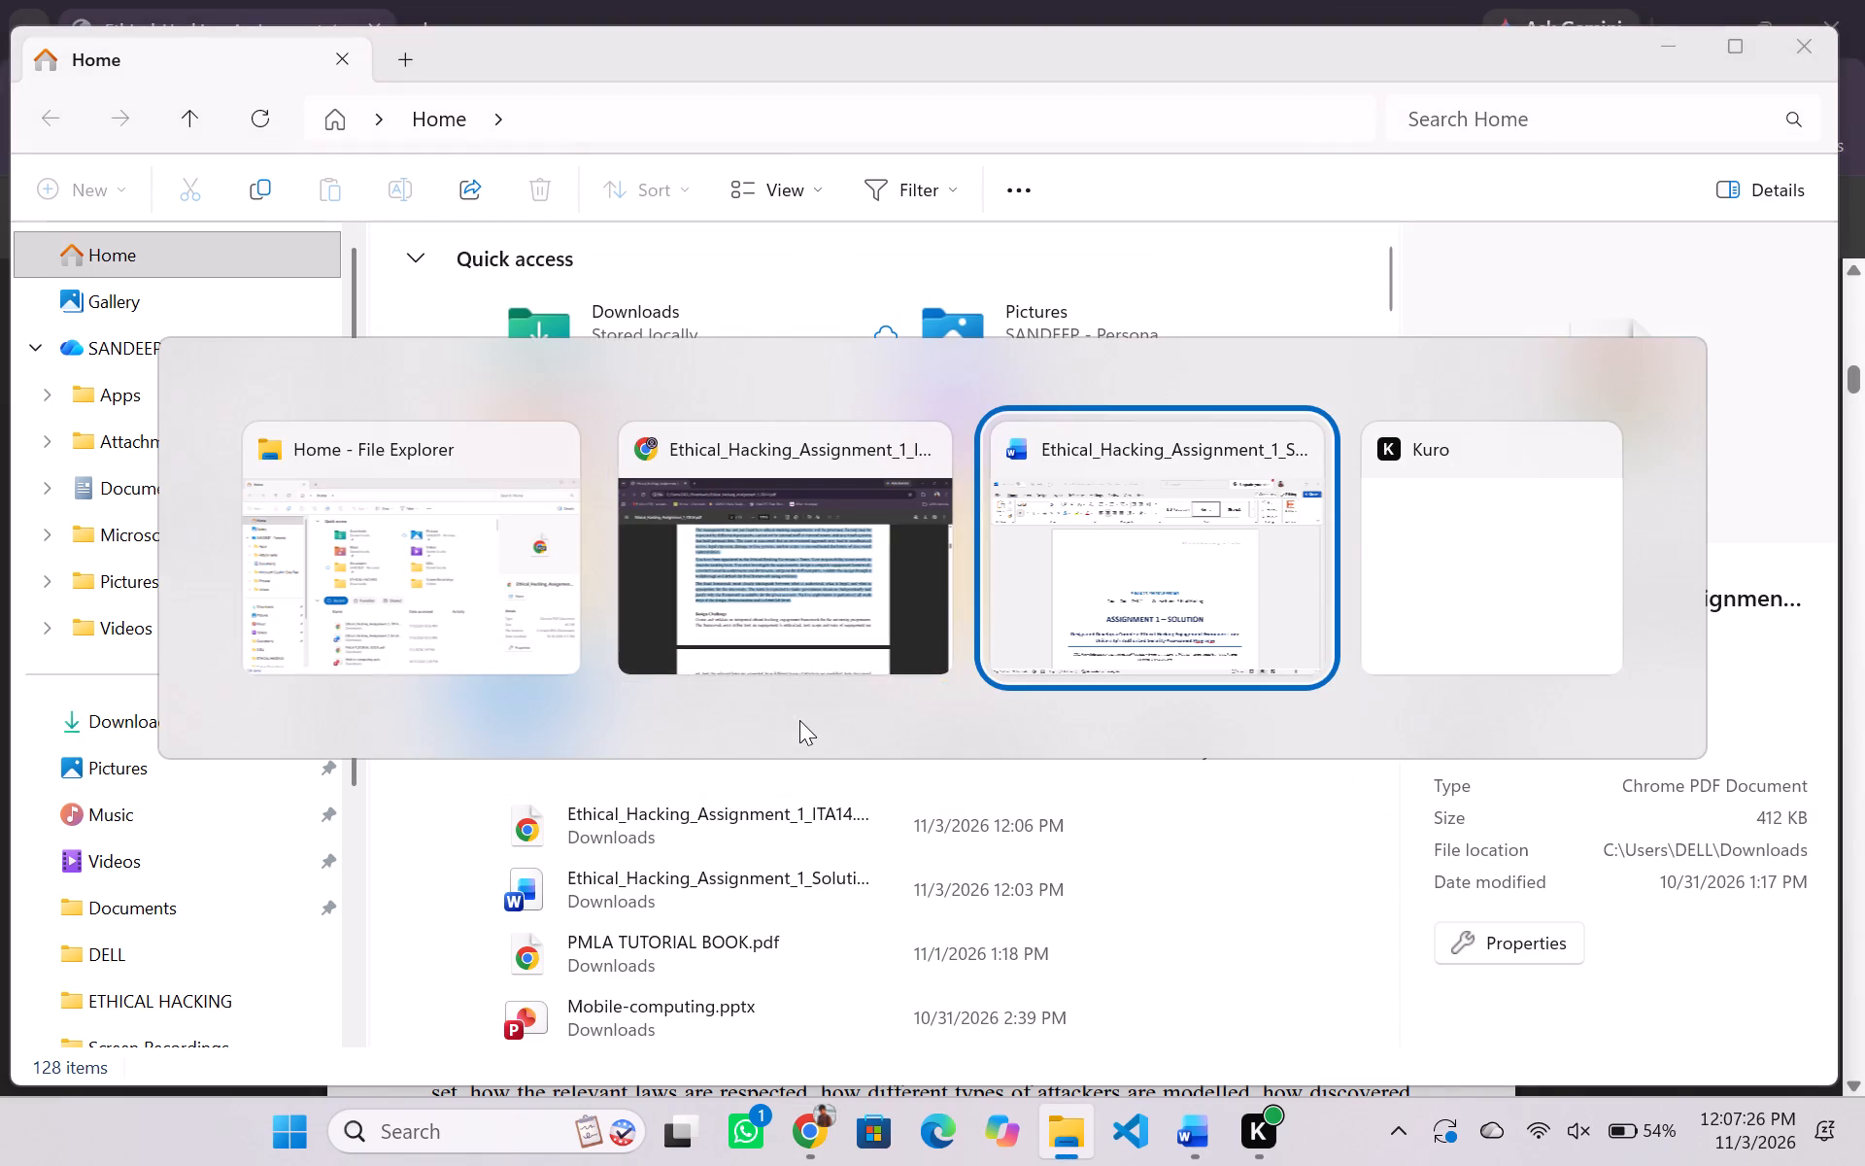
{"action": "left_click", "coordinate": [730, 546]}
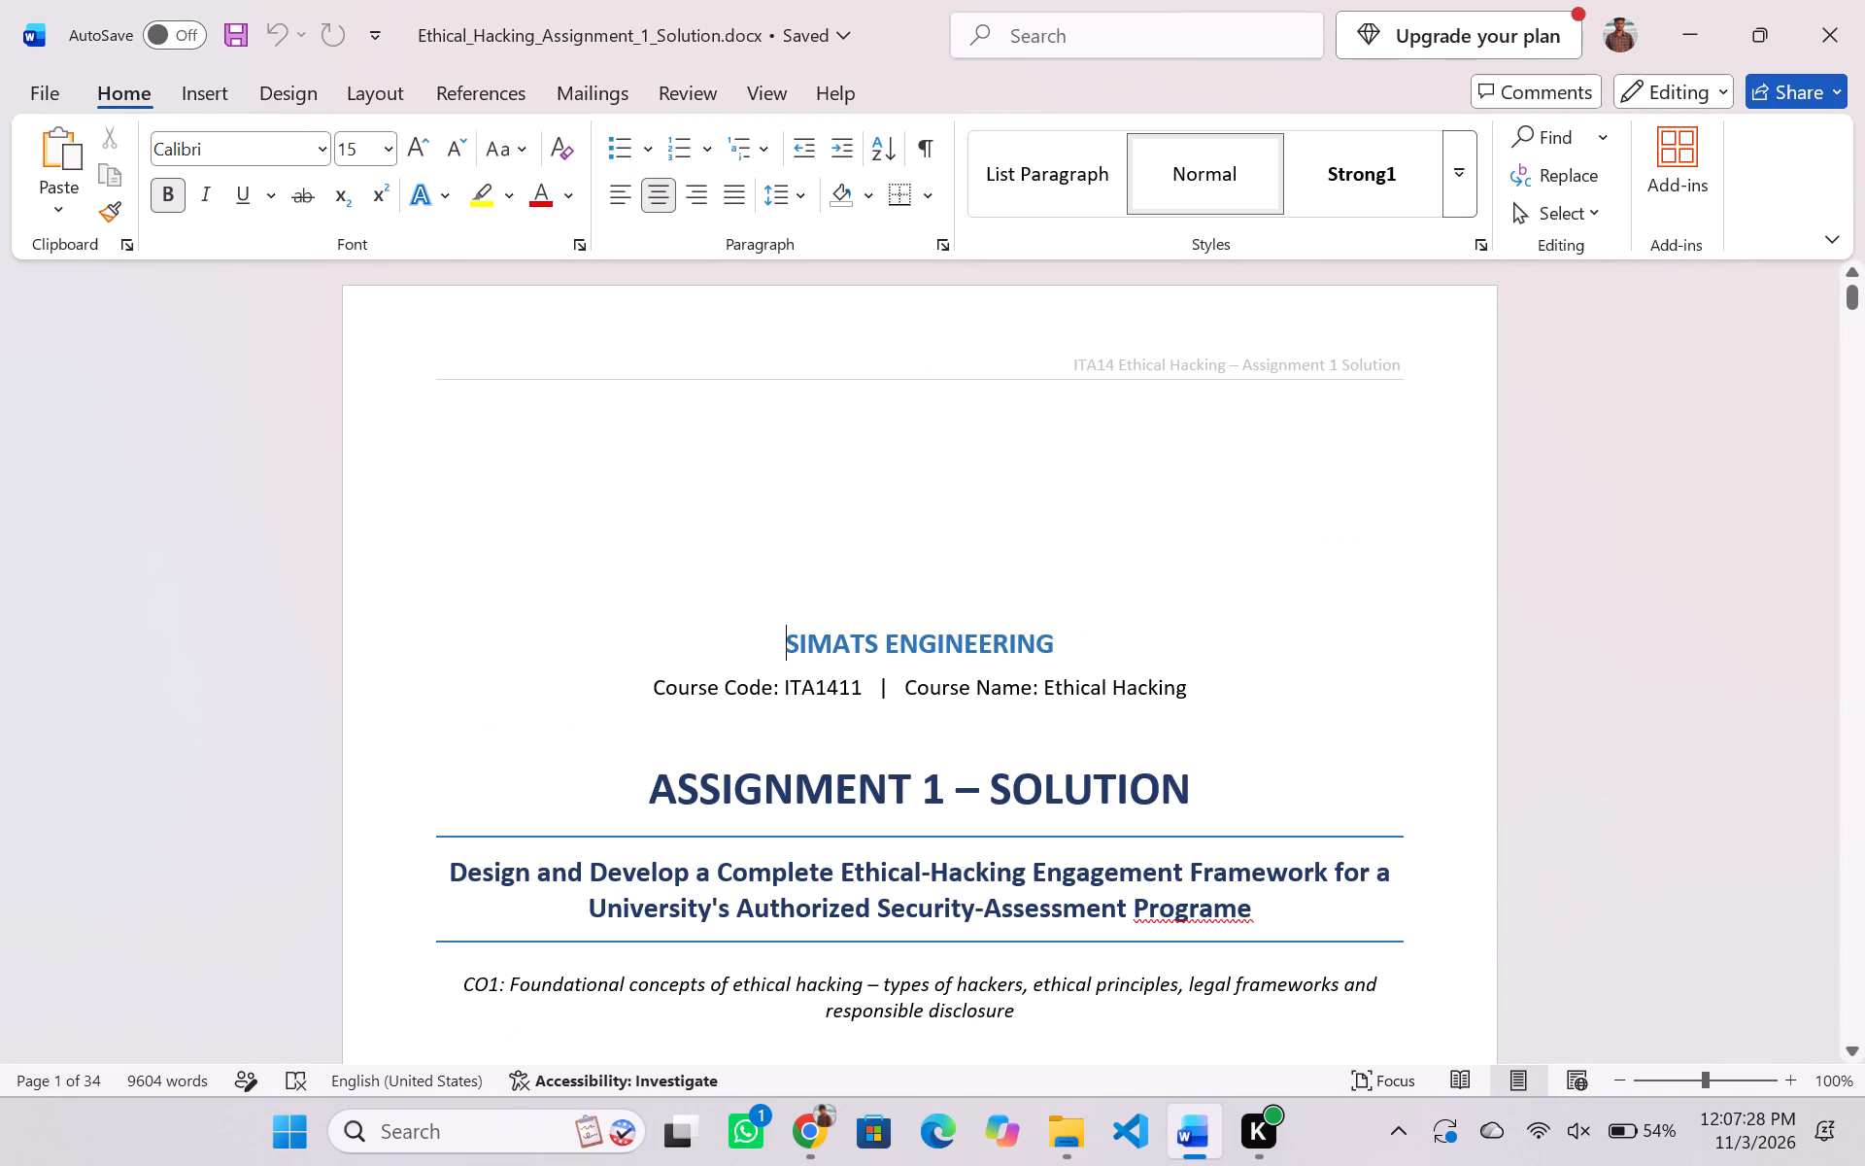
{"action": "scroll", "coordinate": [820, 817], "scroll_direction": "down", "scroll_amount": 1}
{"action": "key", "text": "alt+Tab"}
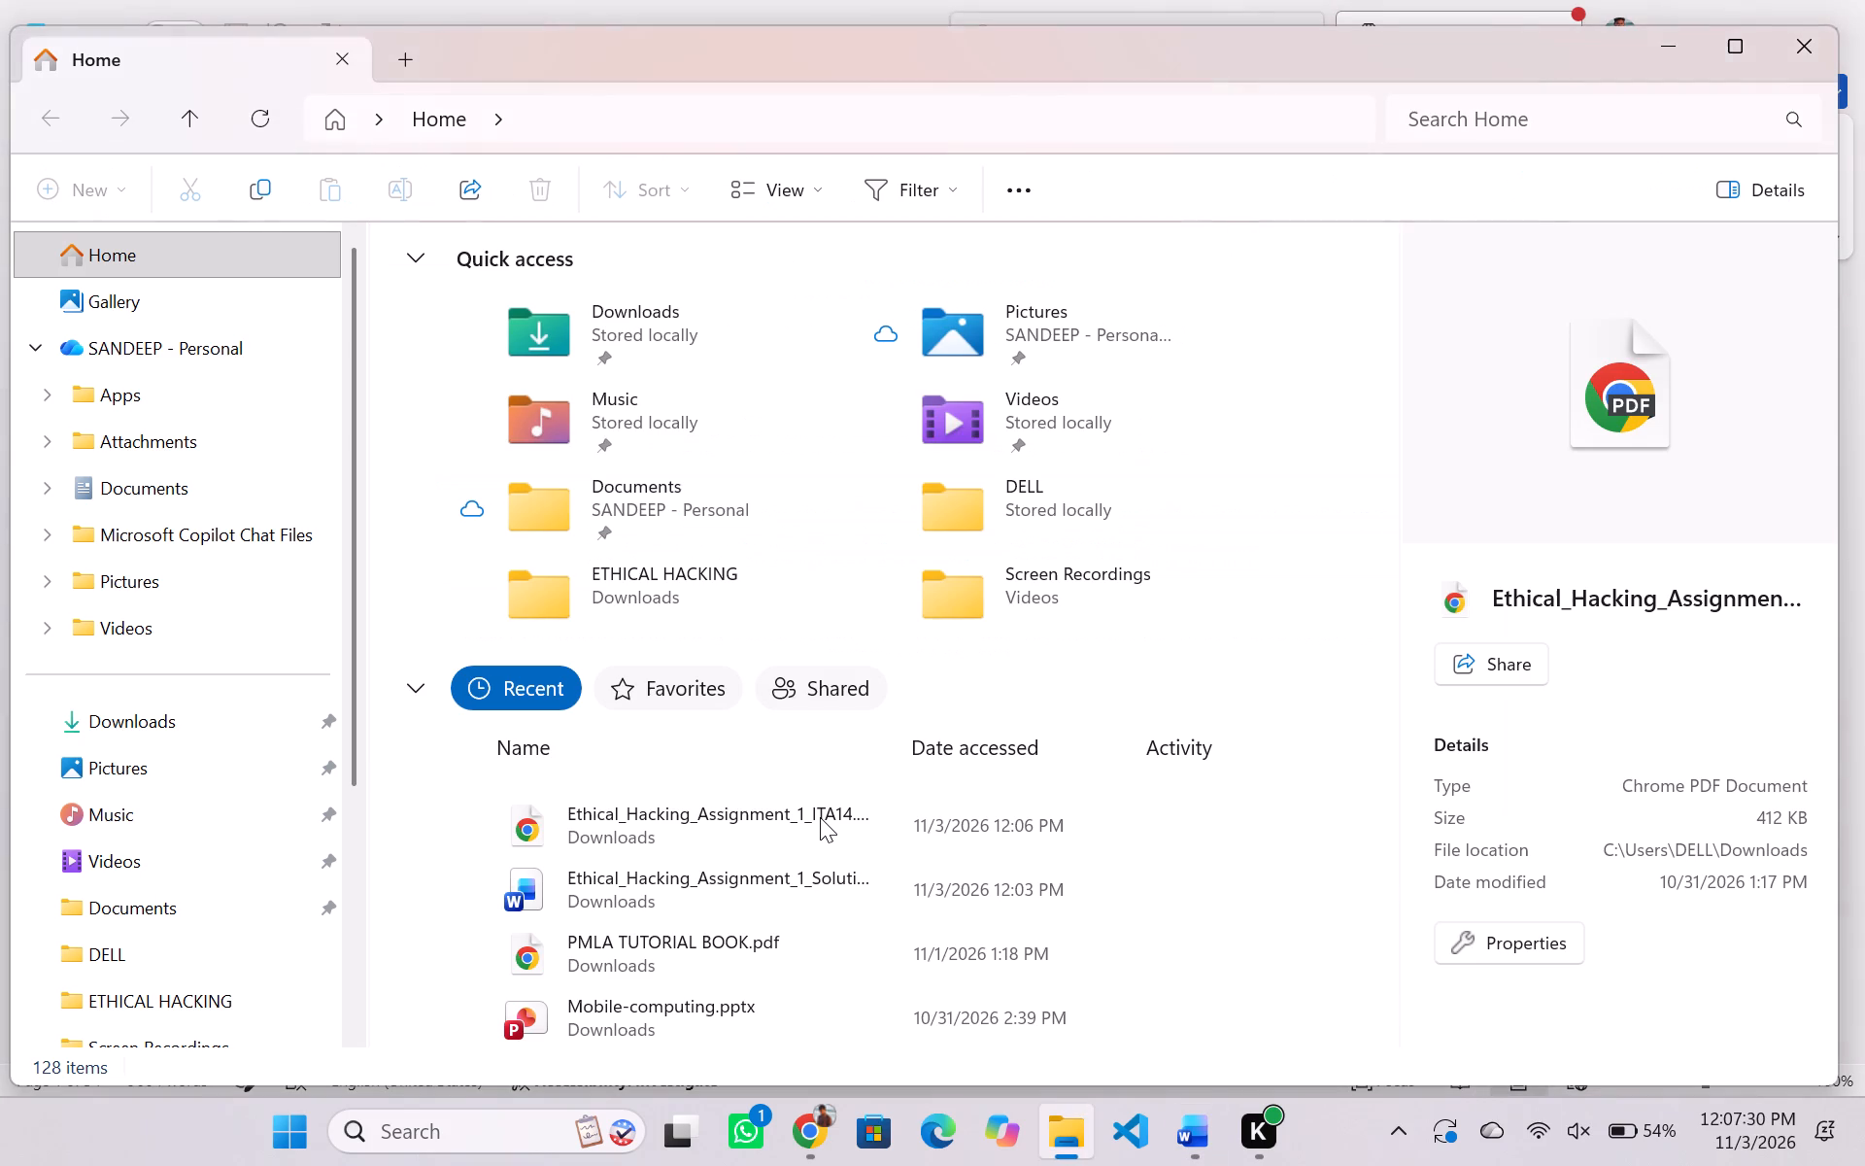
{"action": "key", "text": "alt+Tab"}
{"action": "key", "text": "alt+Tab"}
{"action": "scroll", "coordinate": [820, 817], "scroll_direction": "up", "scroll_amount": 2}
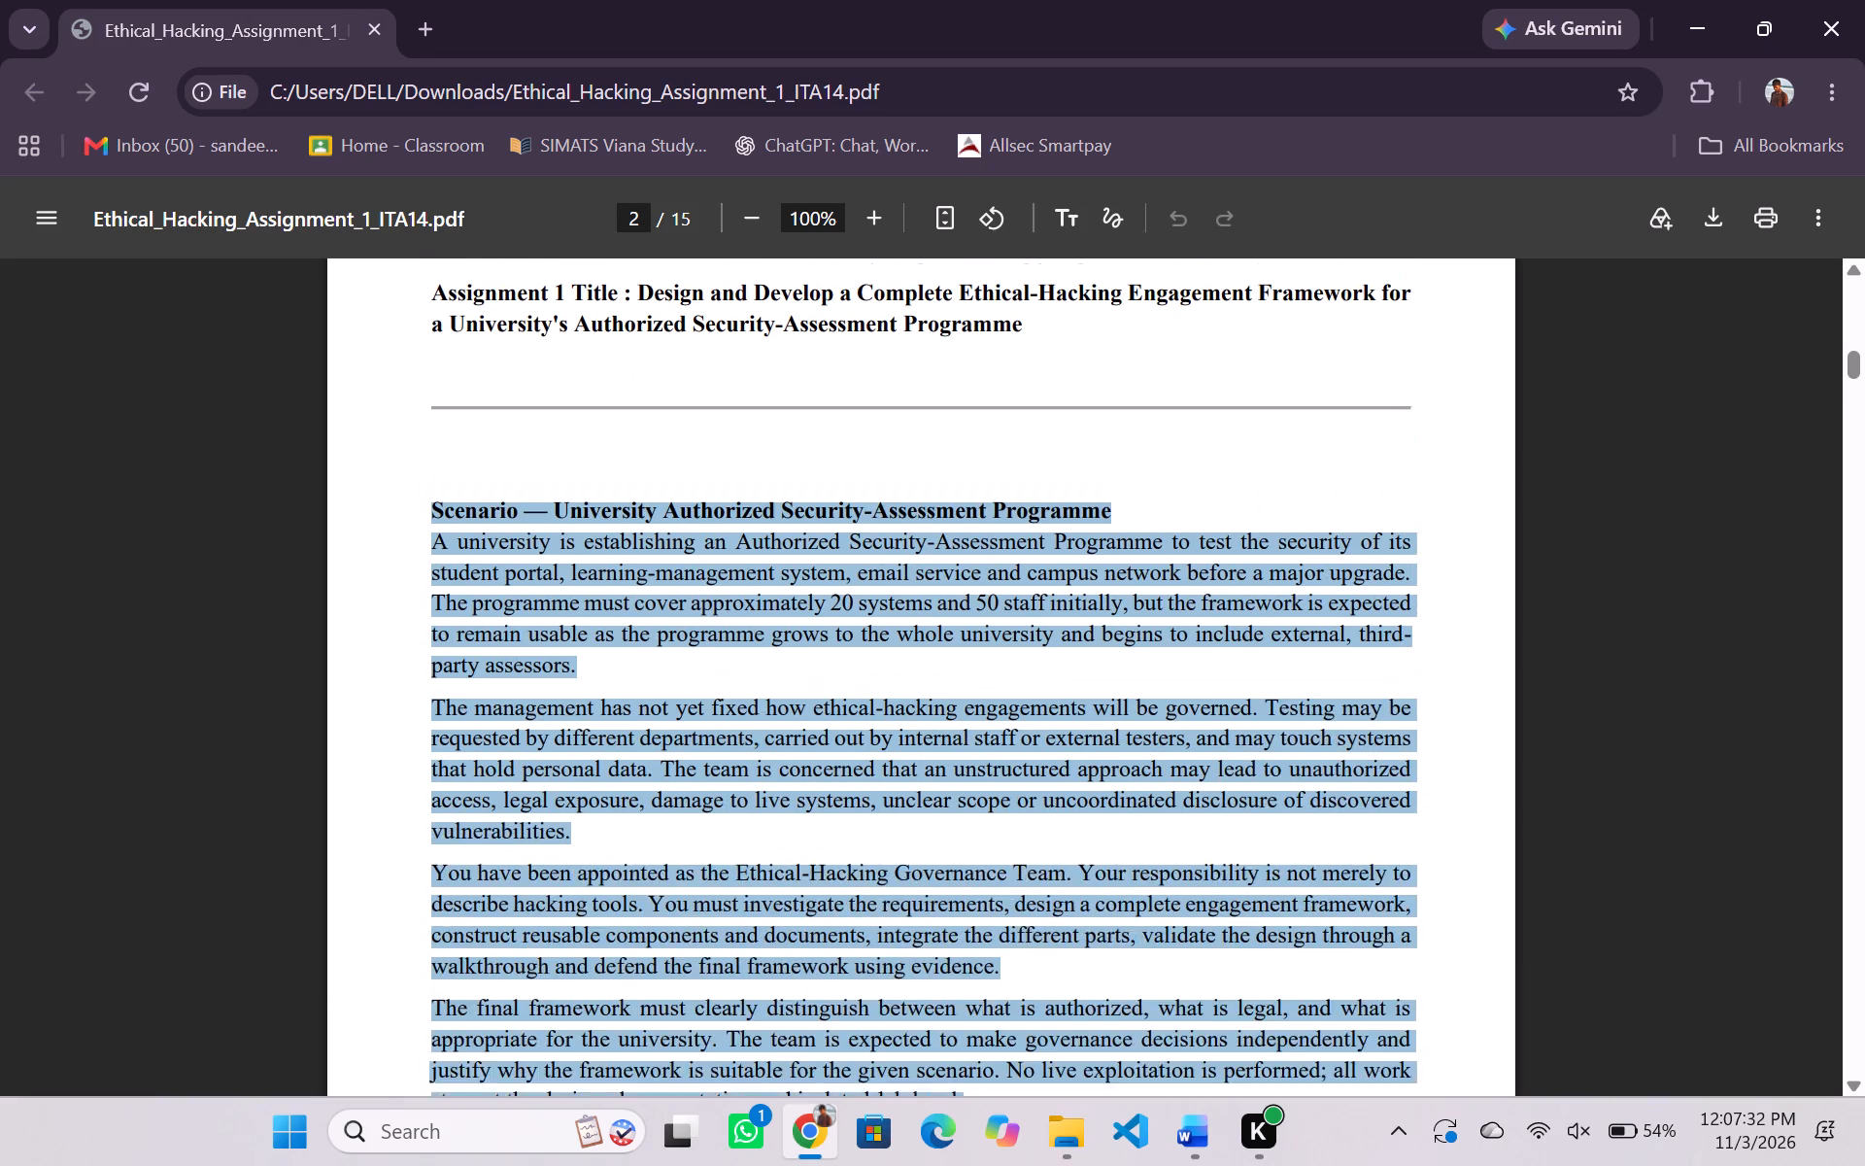
{"action": "scroll", "coordinate": [820, 817], "scroll_direction": "up", "scroll_amount": 2}
Switch to the Word solution and paste the copied Scenario section below the CO1 line on the title page.
{"action": "key", "text": "alt+Tab"}
{"action": "key", "text": "alt+Tab"}
{"action": "scroll", "coordinate": [820, 817], "scroll_direction": "down", "scroll_amount": 1}
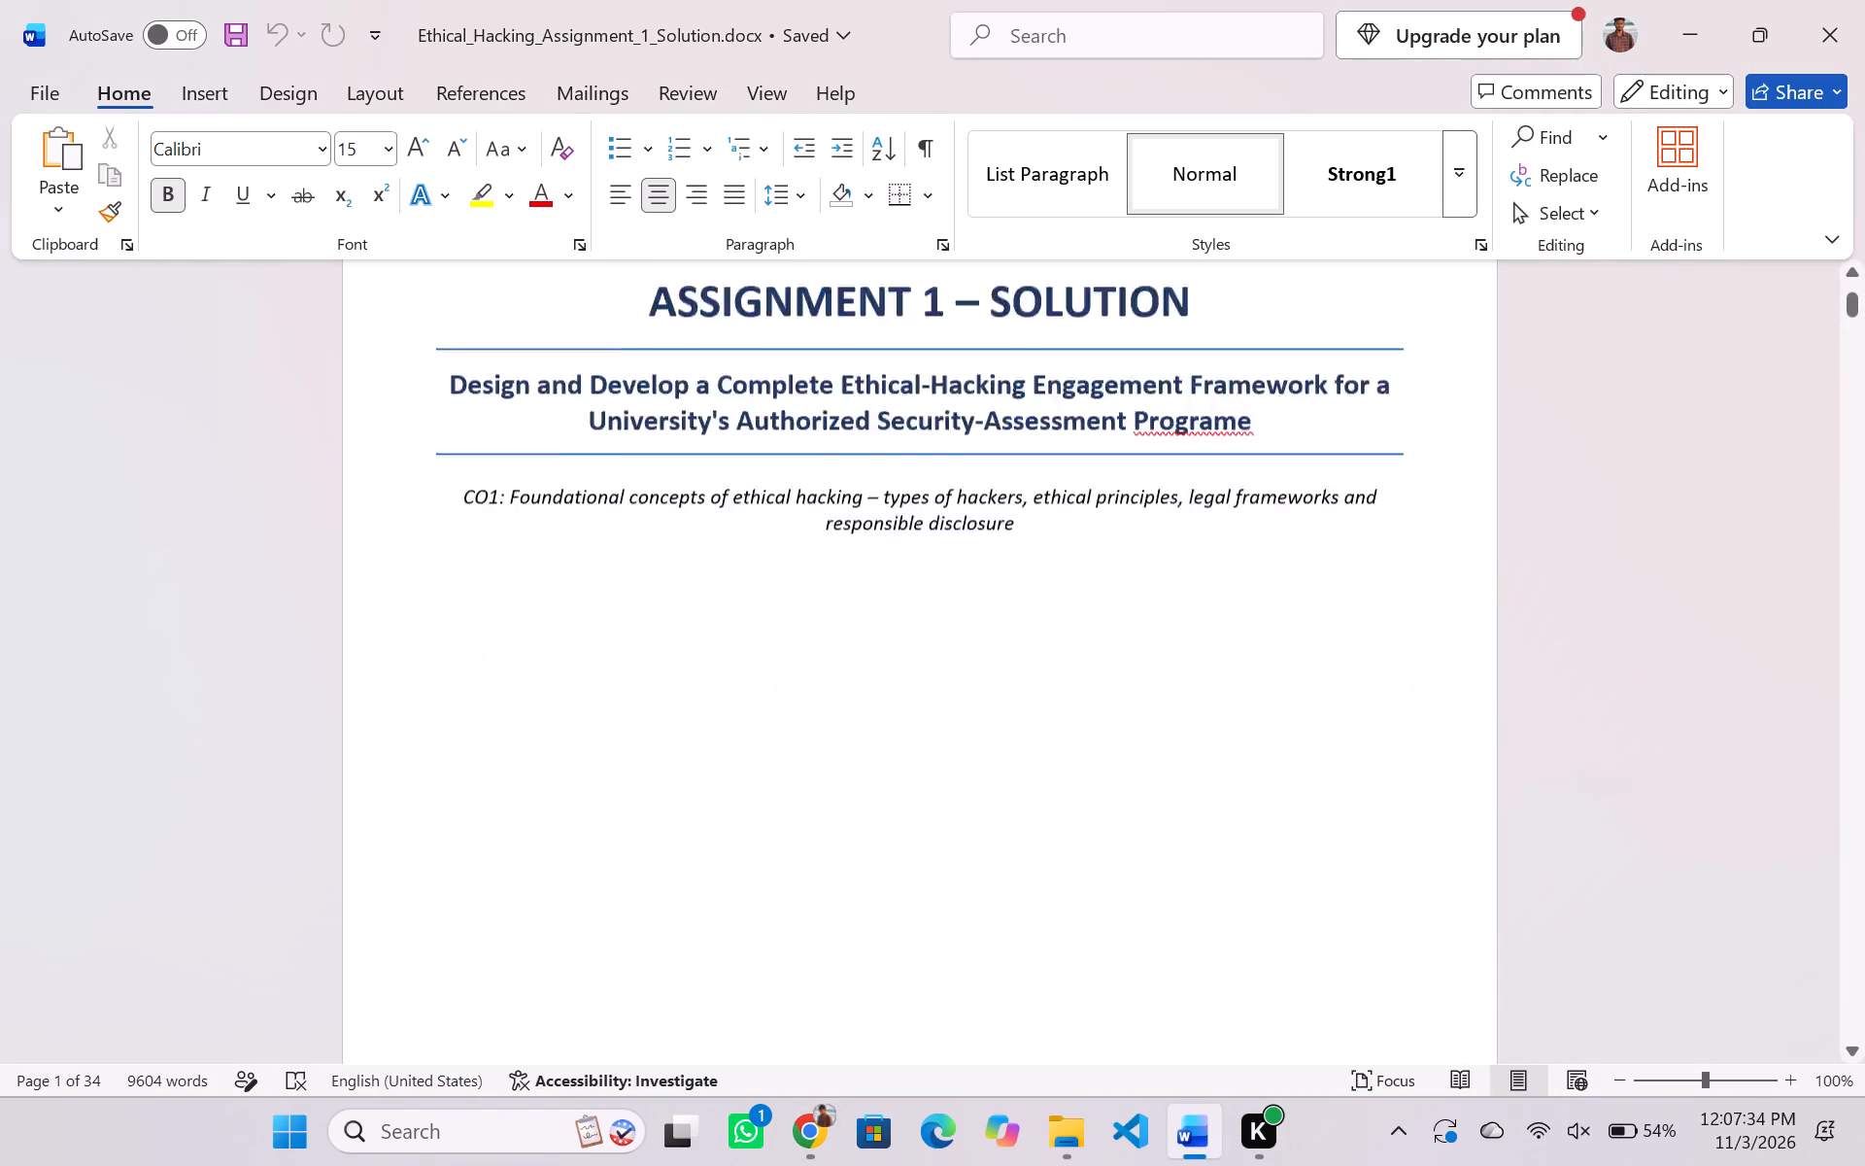
{"action": "scroll", "coordinate": [820, 817], "scroll_direction": "down", "scroll_amount": 1}
{"action": "left_click", "coordinate": [708, 553]}
{"action": "key", "text": "Return"}
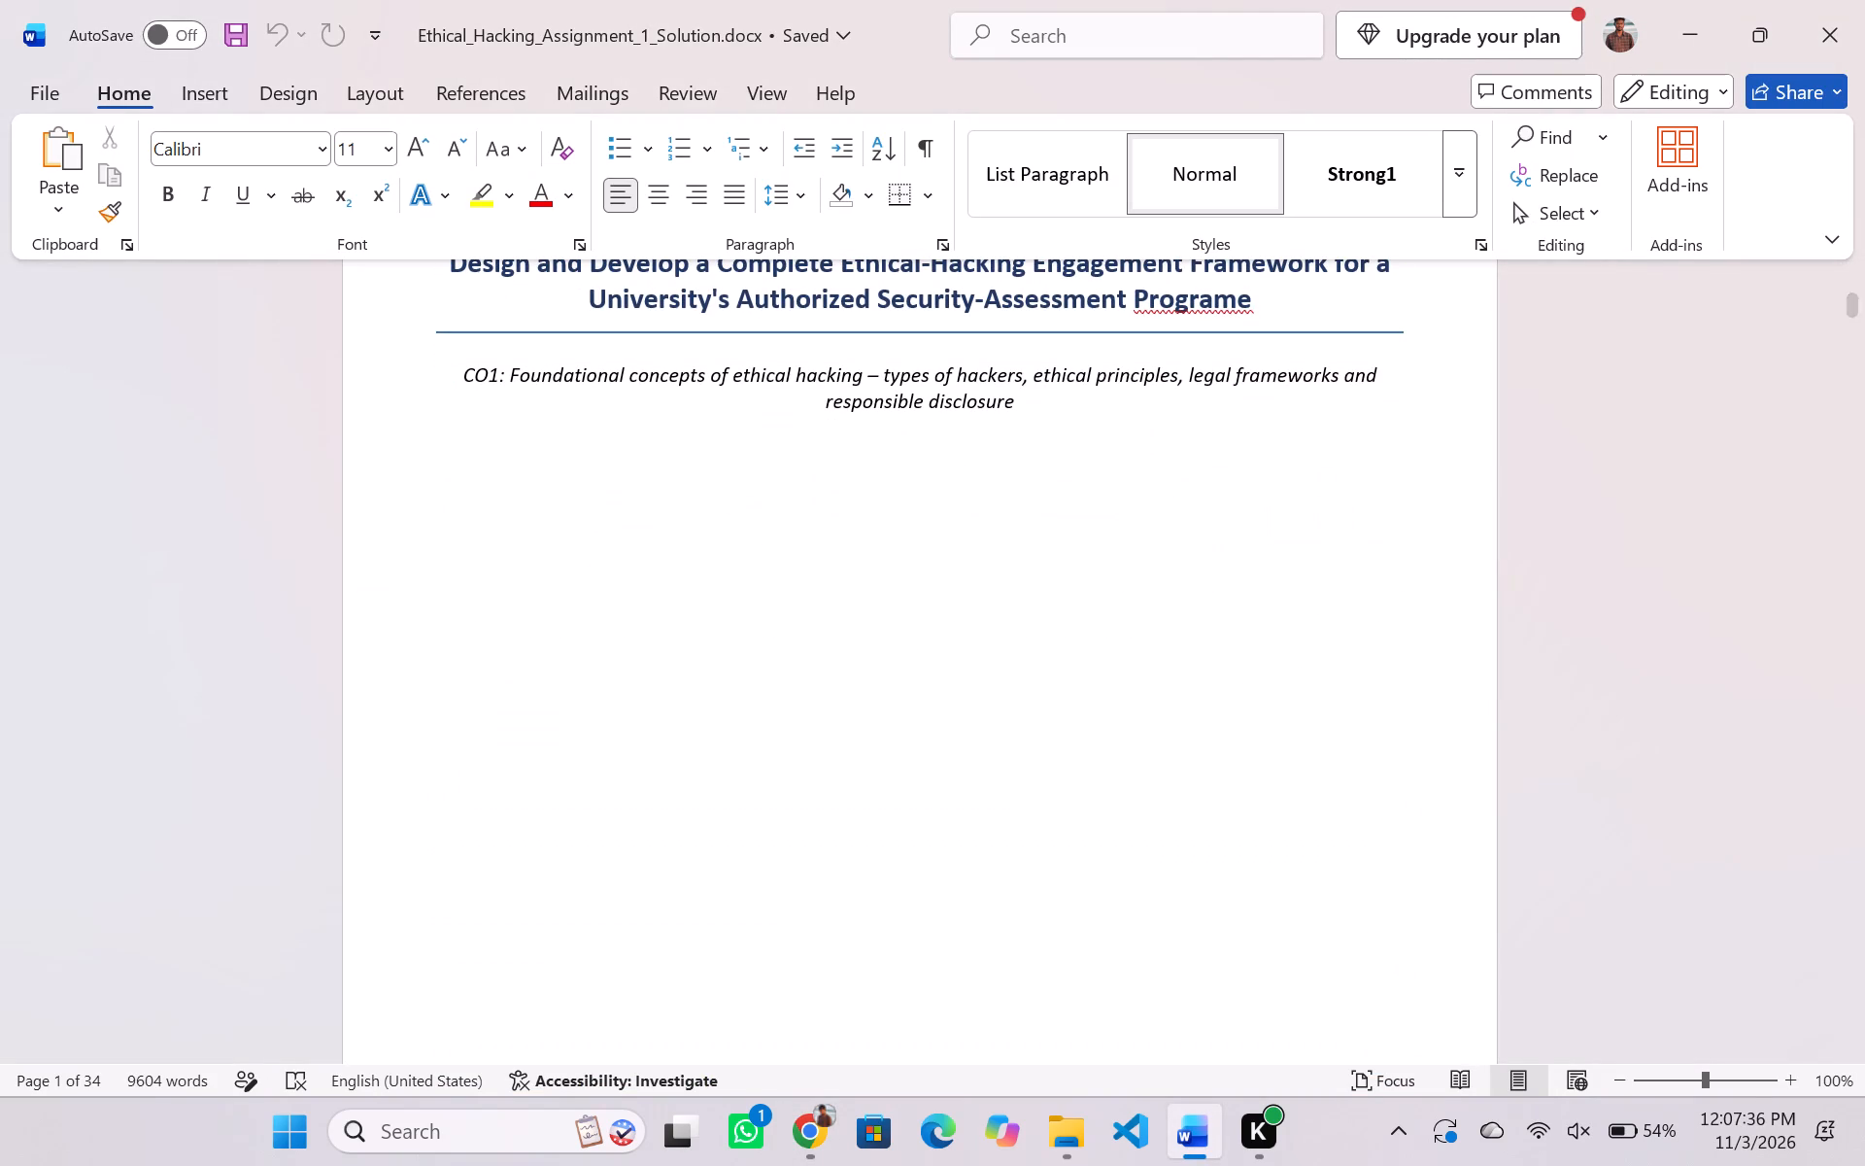
{"action": "left_click", "coordinate": [708, 553]}
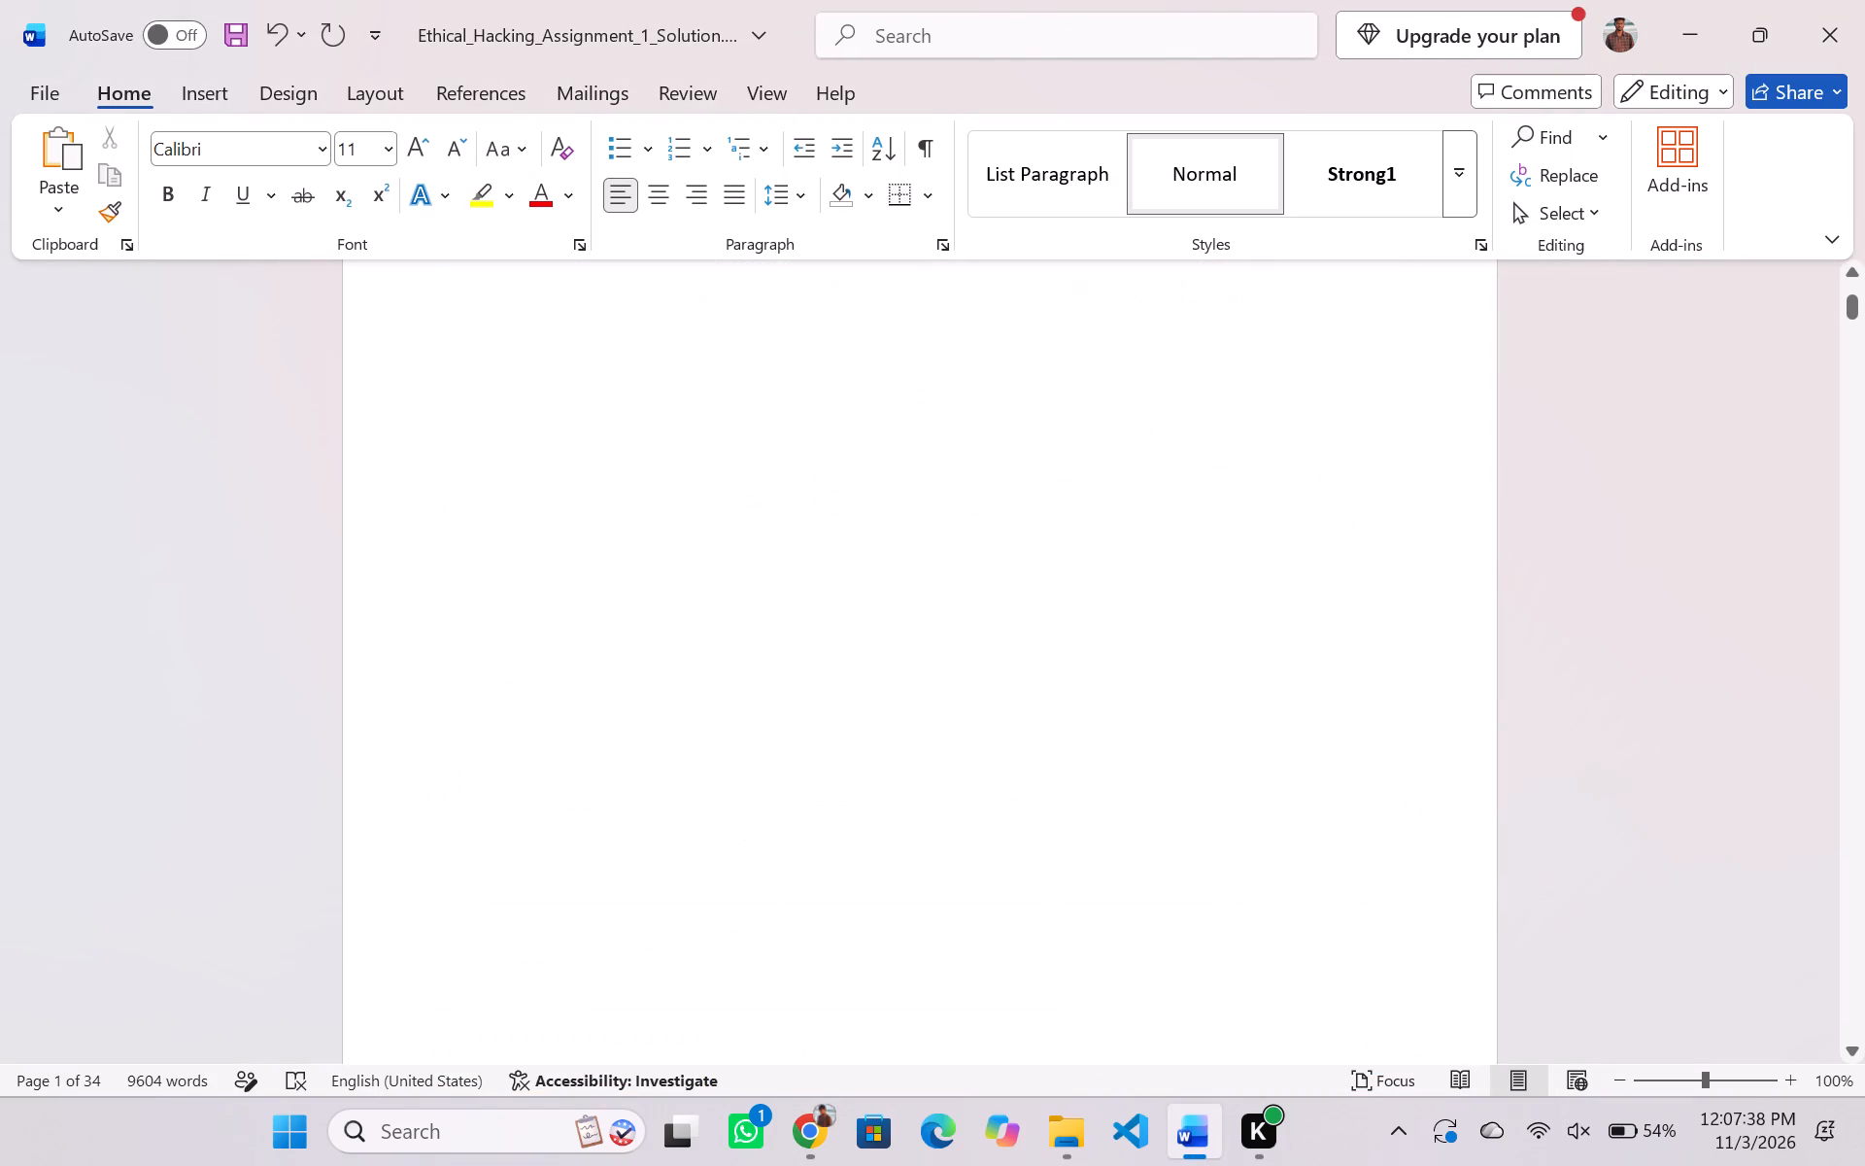
{"action": "scroll", "coordinate": [721, 655], "scroll_direction": "up", "scroll_amount": 1}
{"action": "key", "text": "BackSpace"}
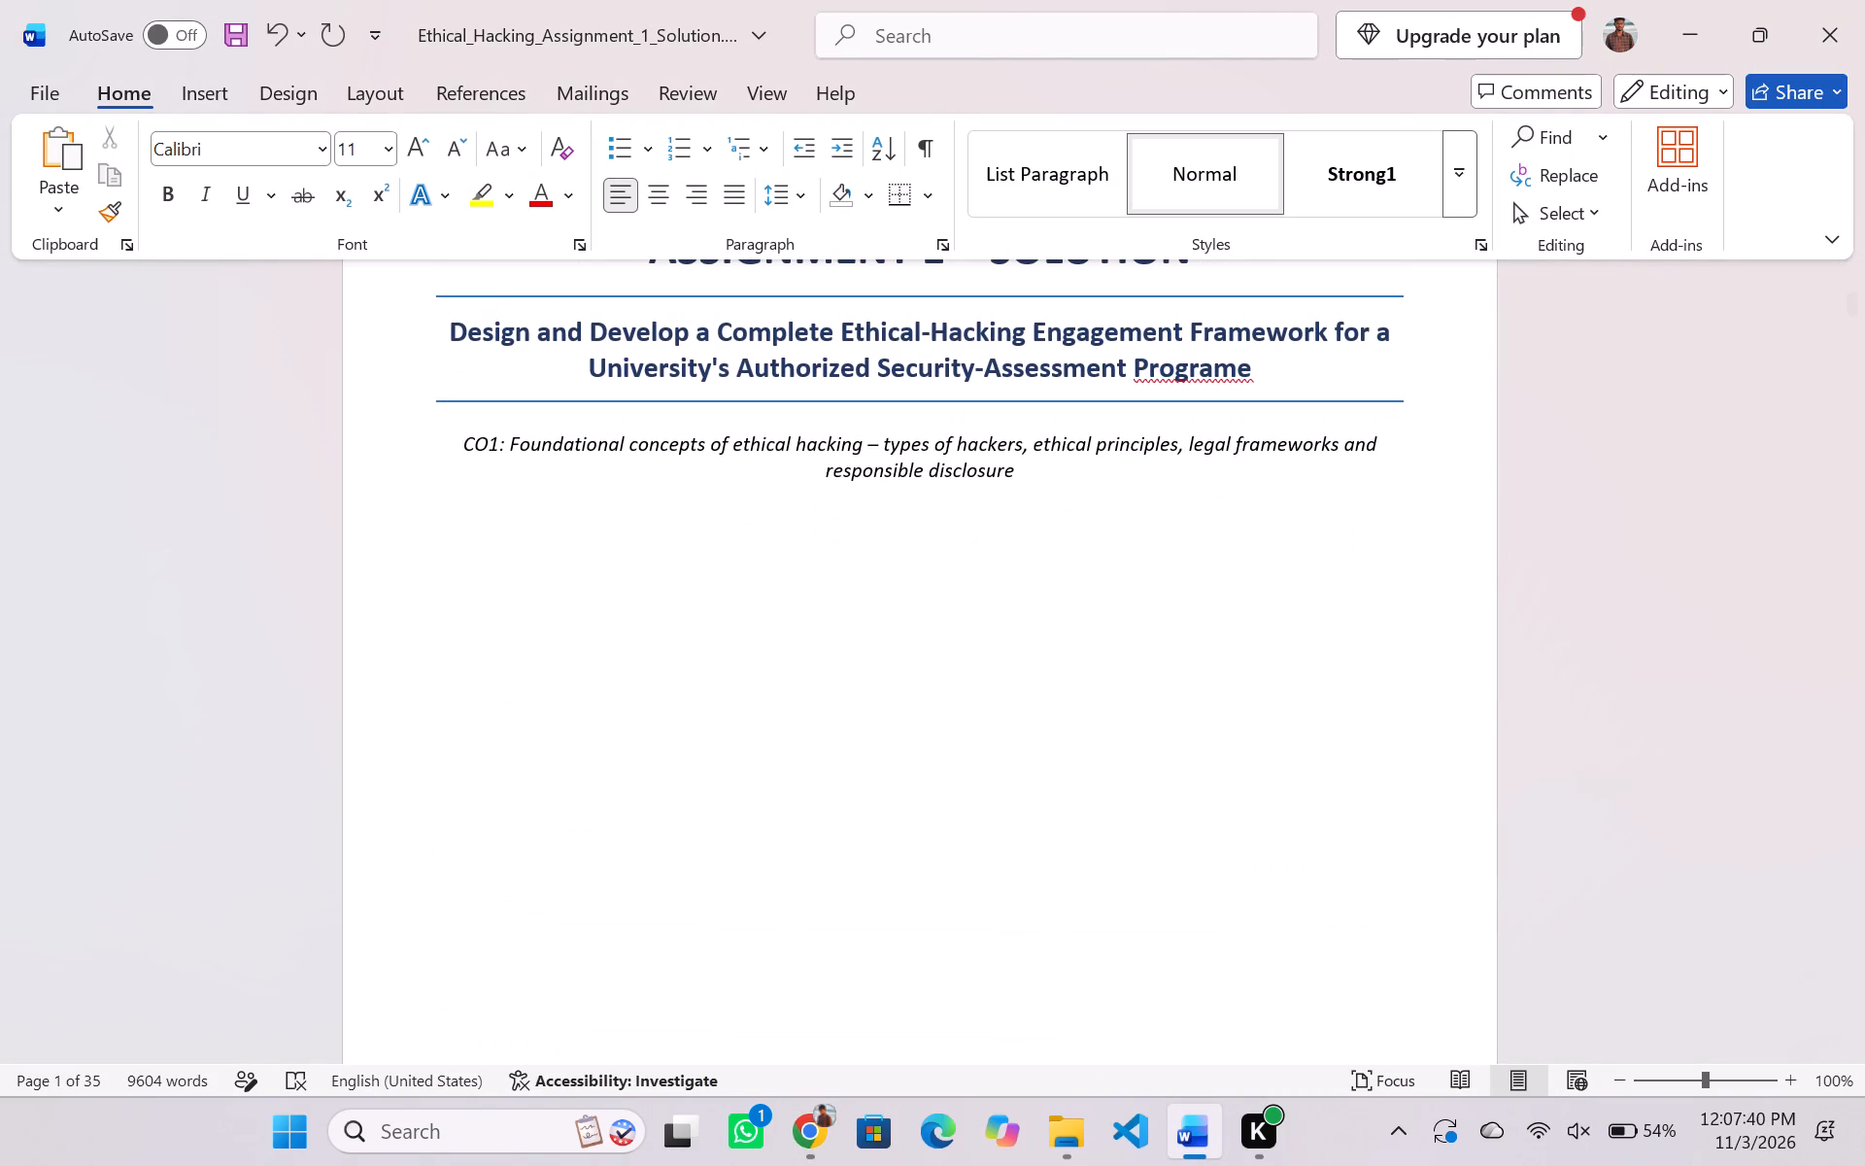
{"action": "scroll", "coordinate": [721, 655], "scroll_direction": "down", "scroll_amount": 1}
{"action": "key", "text": "ctrl+v"}
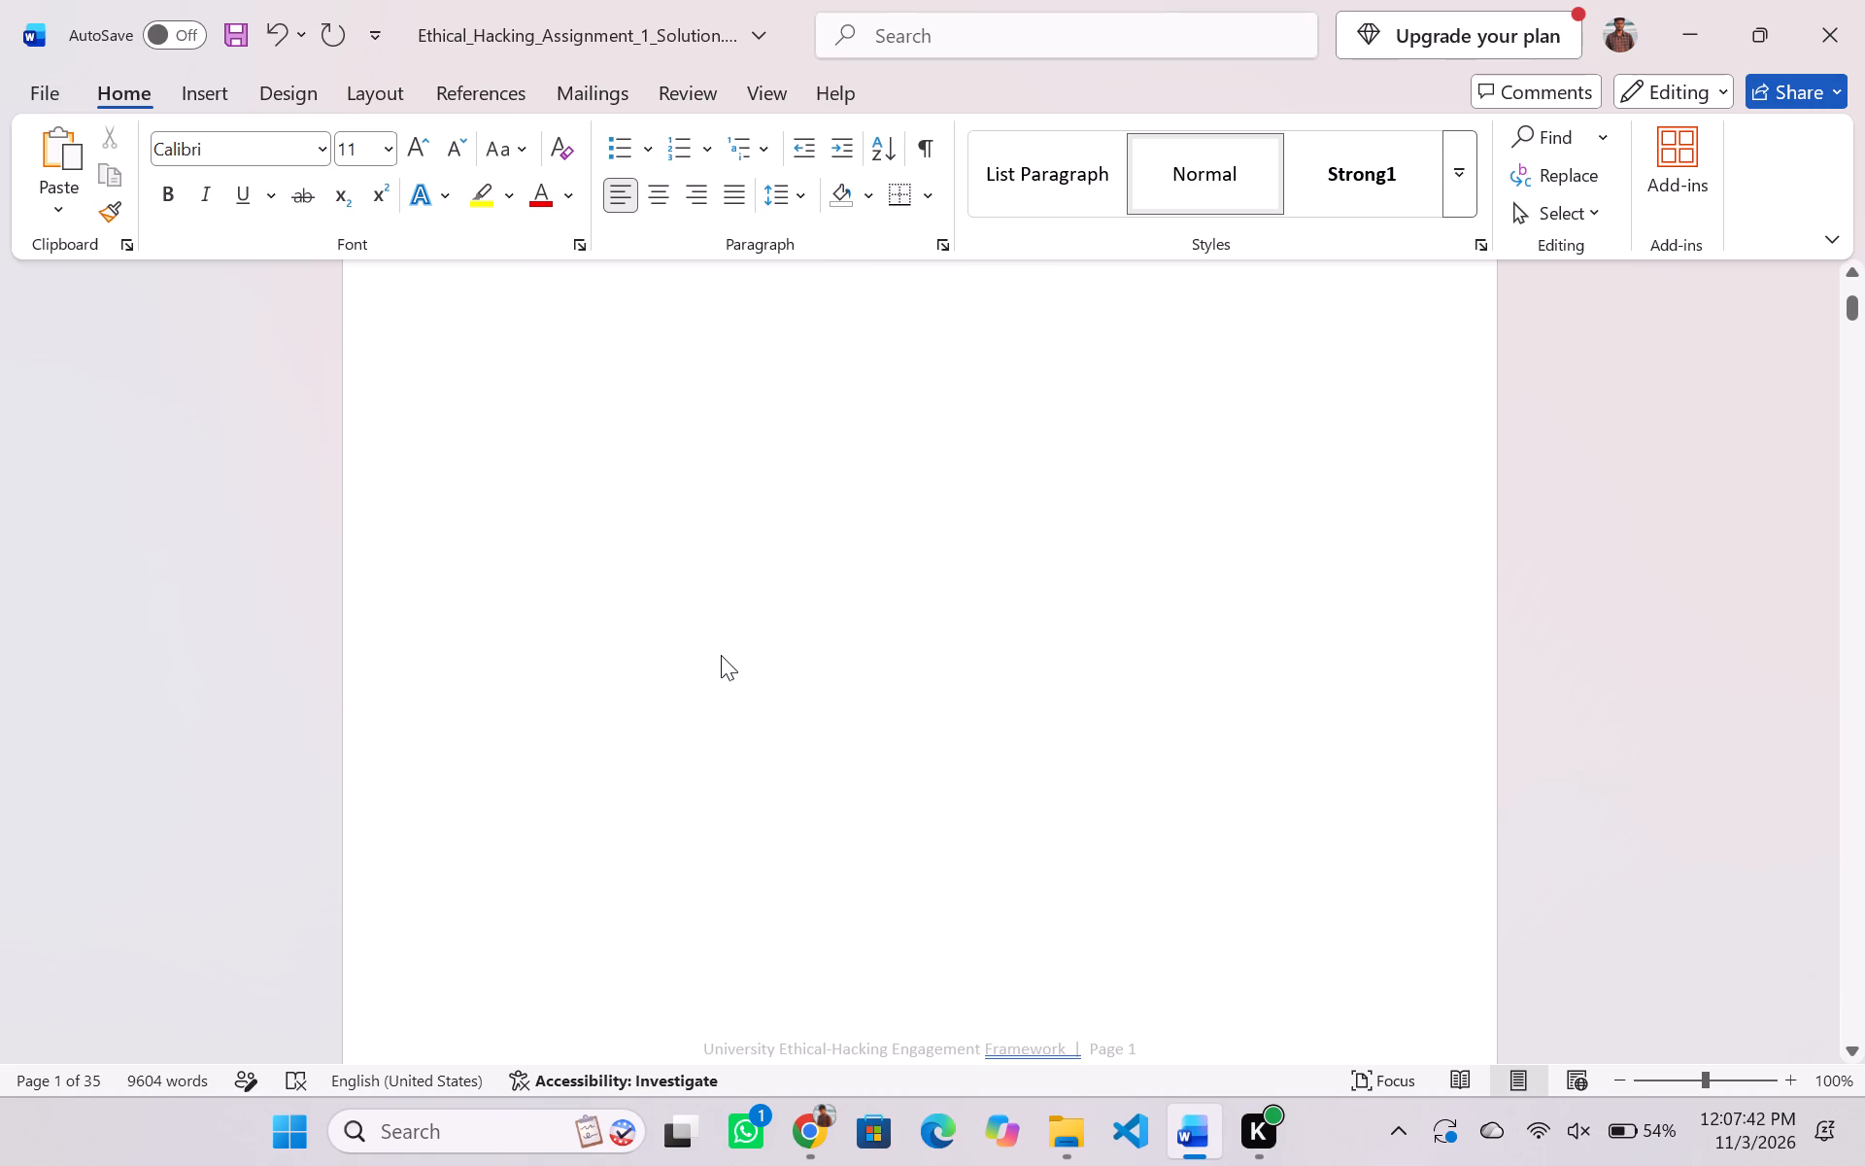
{"action": "scroll", "coordinate": [721, 655], "scroll_direction": "right", "scroll_amount": 1}
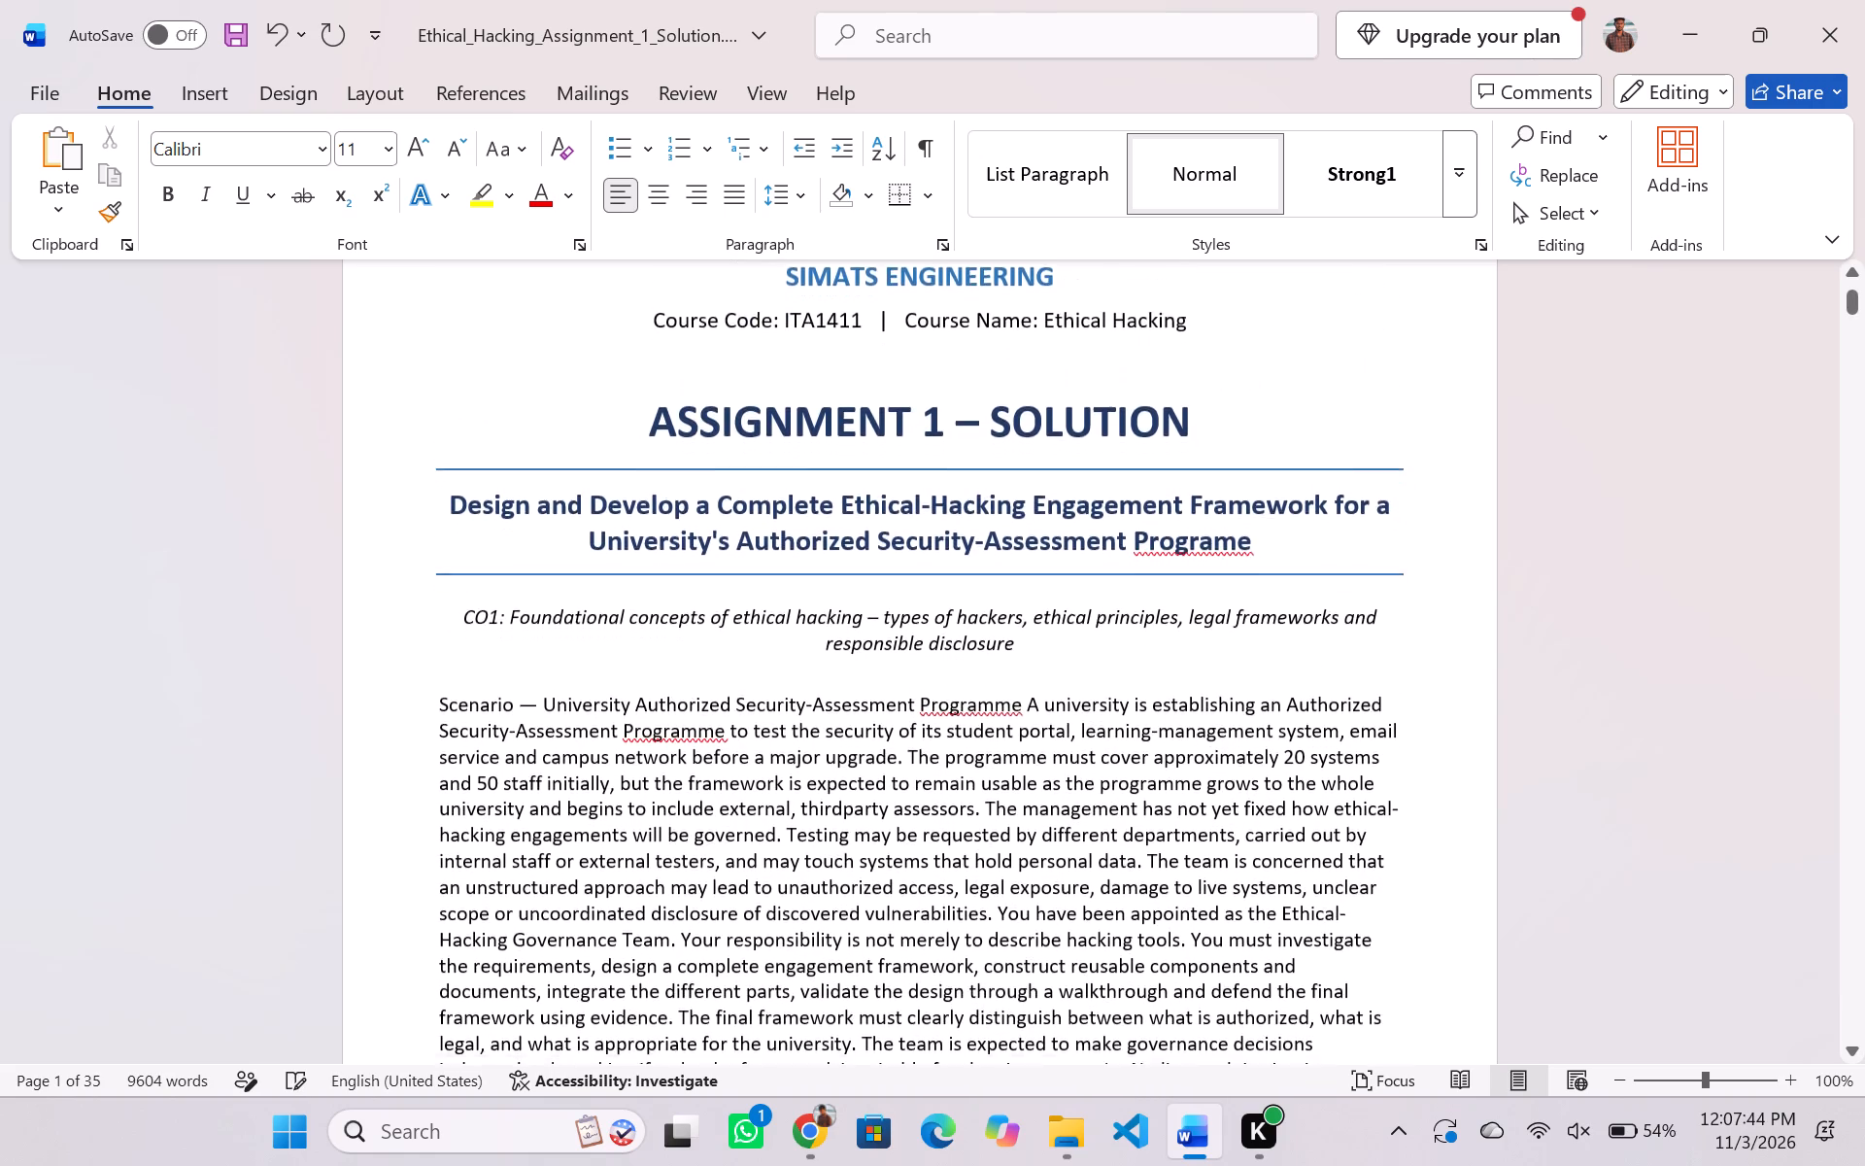
{"action": "scroll", "coordinate": [721, 655], "scroll_direction": "right", "scroll_amount": 1}
{"action": "scroll", "coordinate": [721, 655], "scroll_direction": "down", "scroll_amount": 1}
{"action": "scroll", "coordinate": [721, 655], "scroll_direction": "up", "scroll_amount": 1}
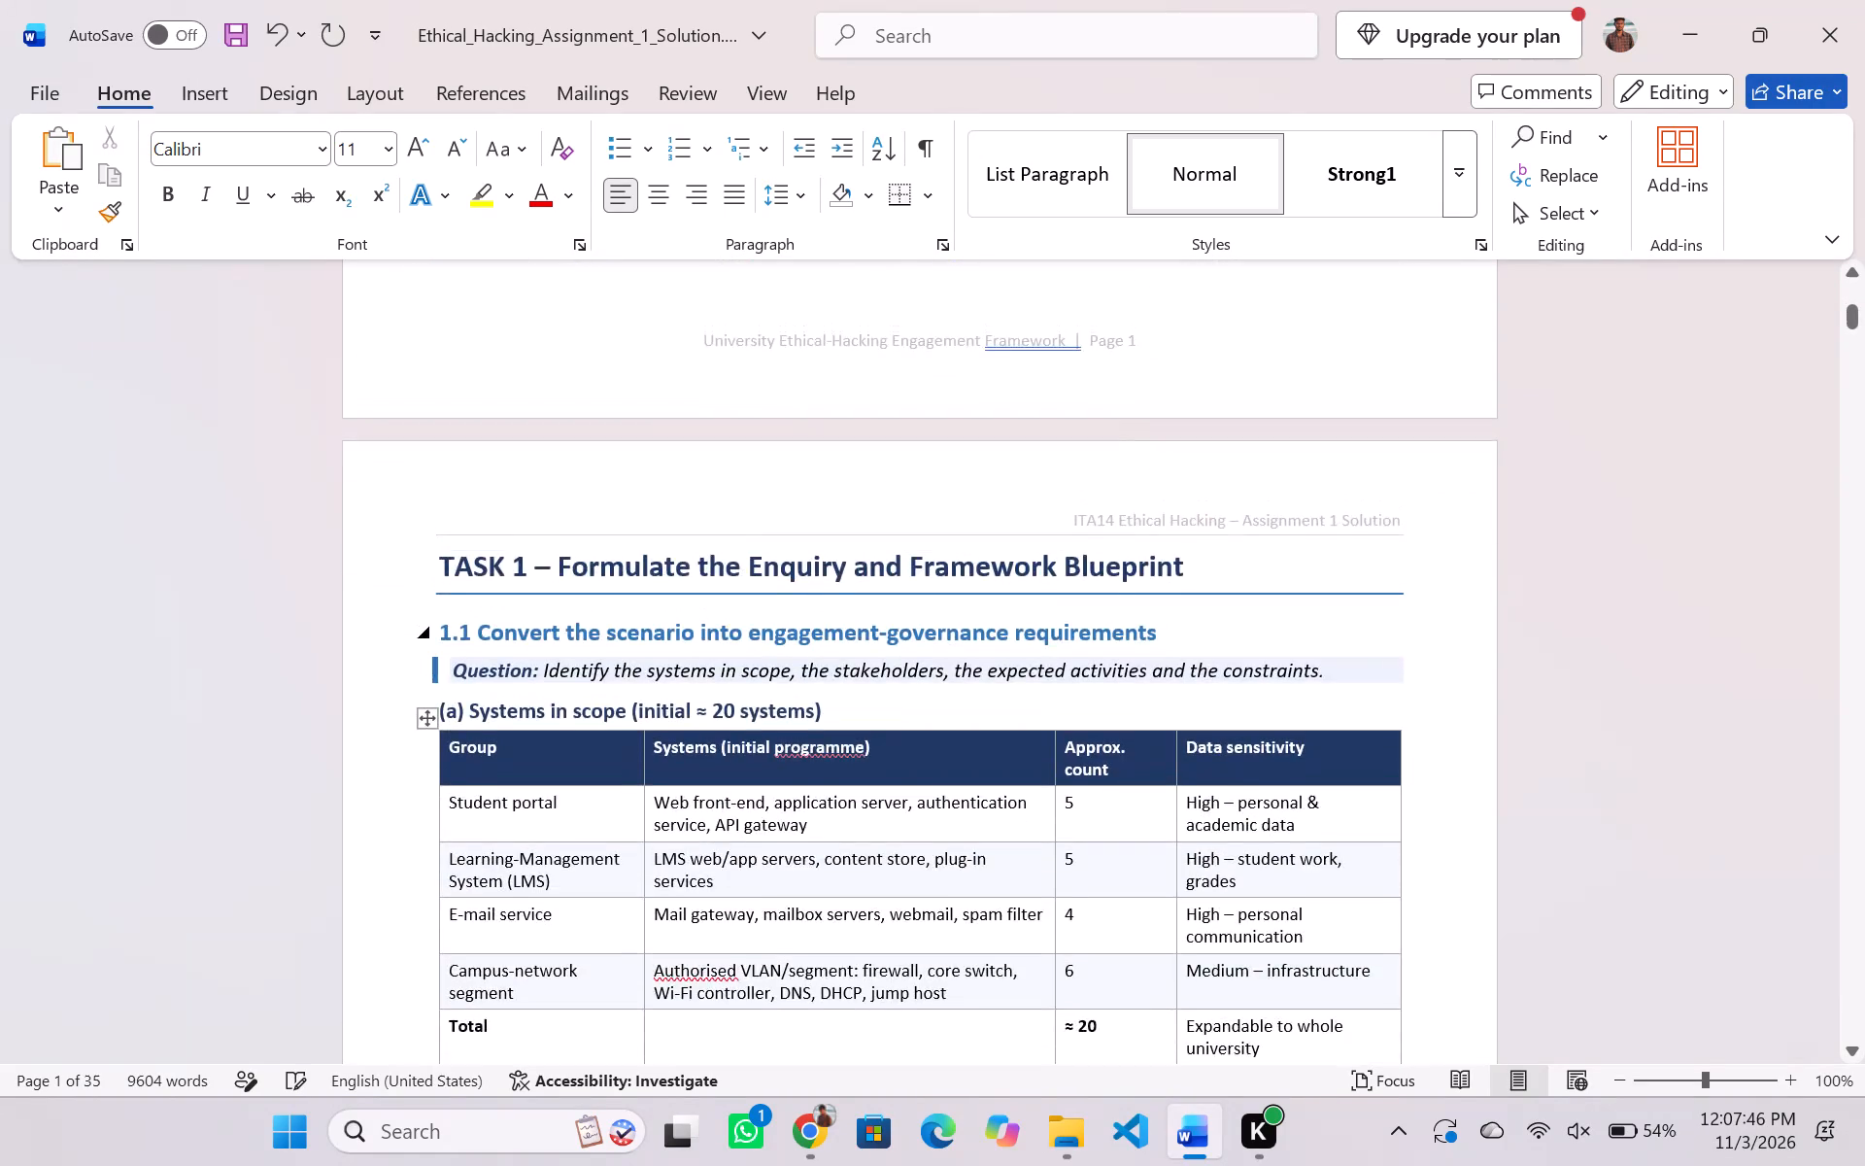
{"action": "scroll", "coordinate": [721, 655], "scroll_direction": "up", "scroll_amount": 1}
Switch to the PDF brief and copy the Design Challenge section from its heading through "trade-offs involved.".
{"action": "key", "text": "alt+Tab"}
{"action": "scroll", "coordinate": [671, 750], "scroll_direction": "down", "scroll_amount": 3}
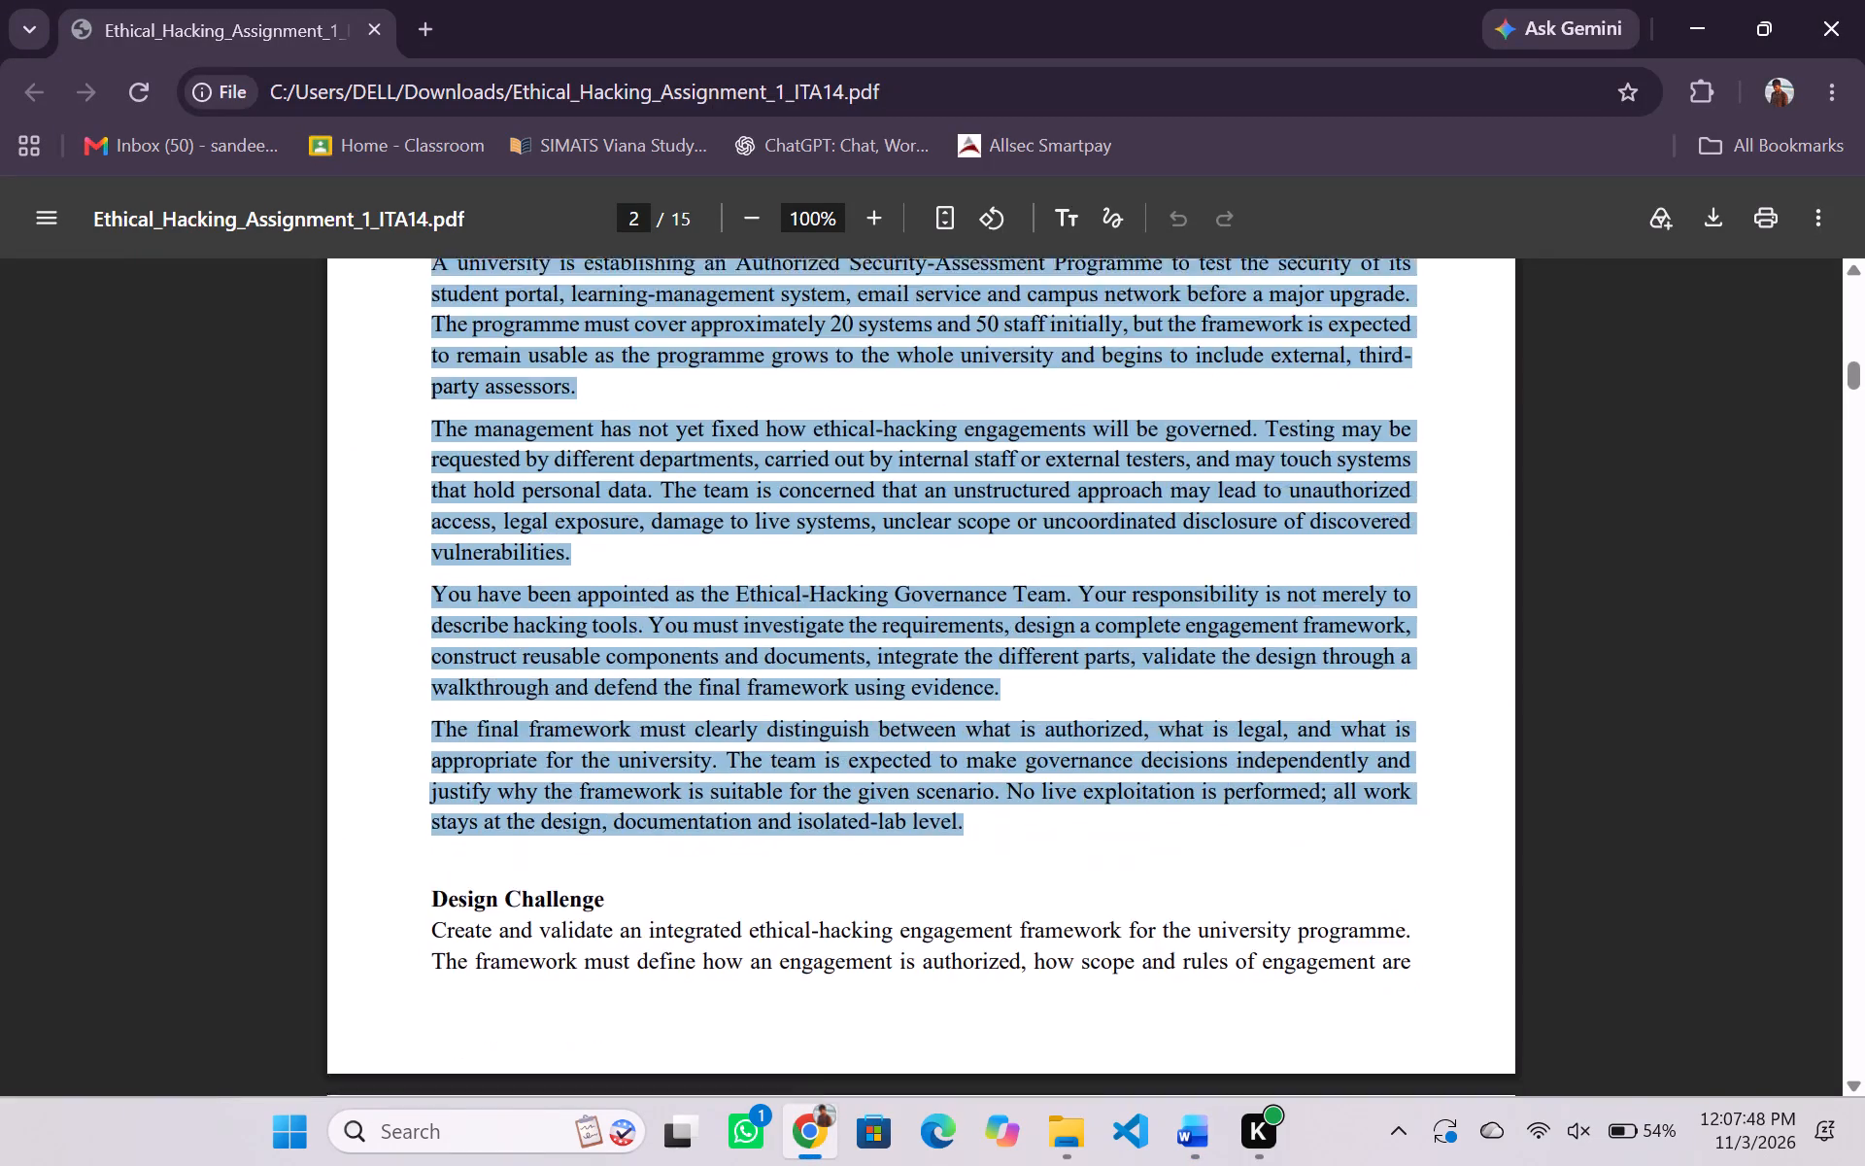
{"action": "scroll", "coordinate": [671, 750], "scroll_direction": "down", "scroll_amount": 1}
{"action": "left_click_drag", "start_coordinate": [427, 554], "coordinate": [595, 785]}
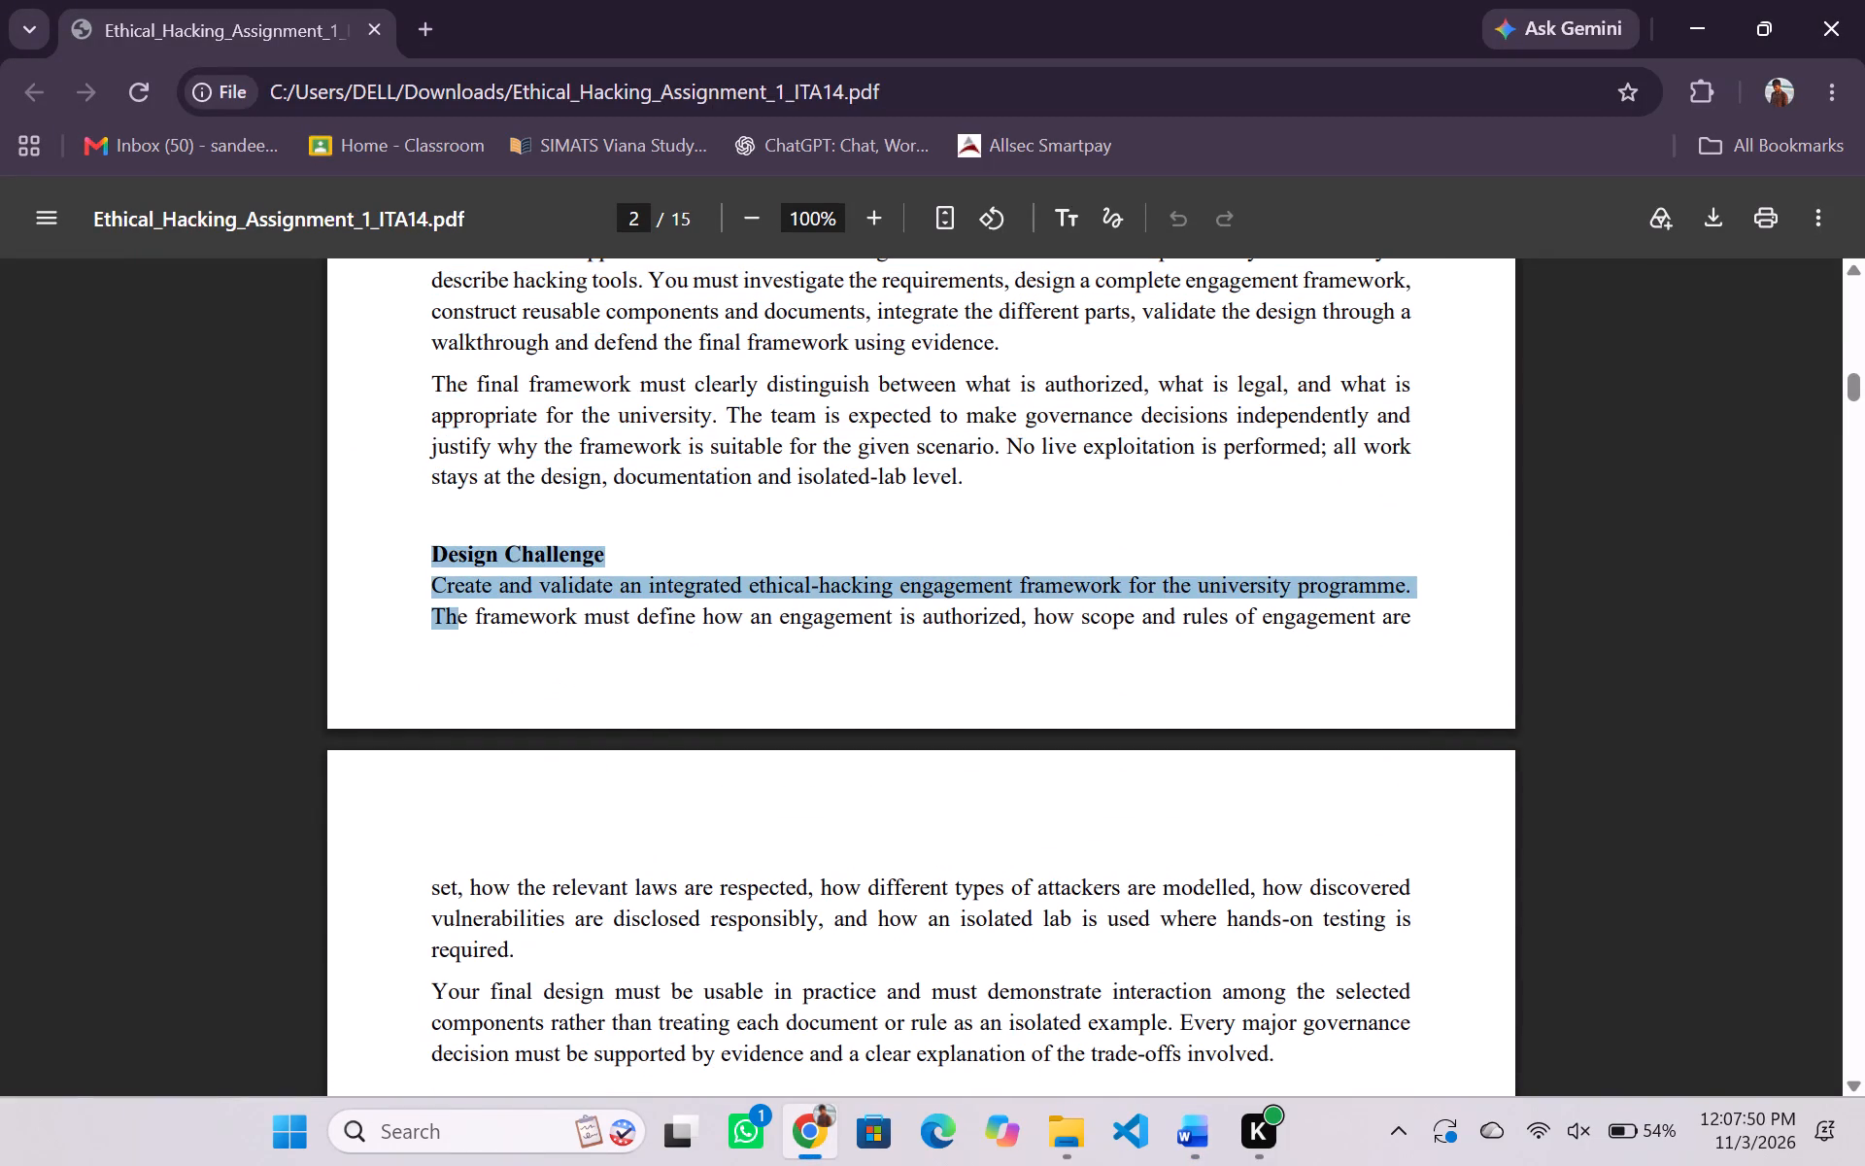
{"action": "left_click_drag", "start_coordinate": [595, 785], "coordinate": [1005, 768]}
{"action": "key", "text": "Down"}
{"action": "key", "text": "Down"}
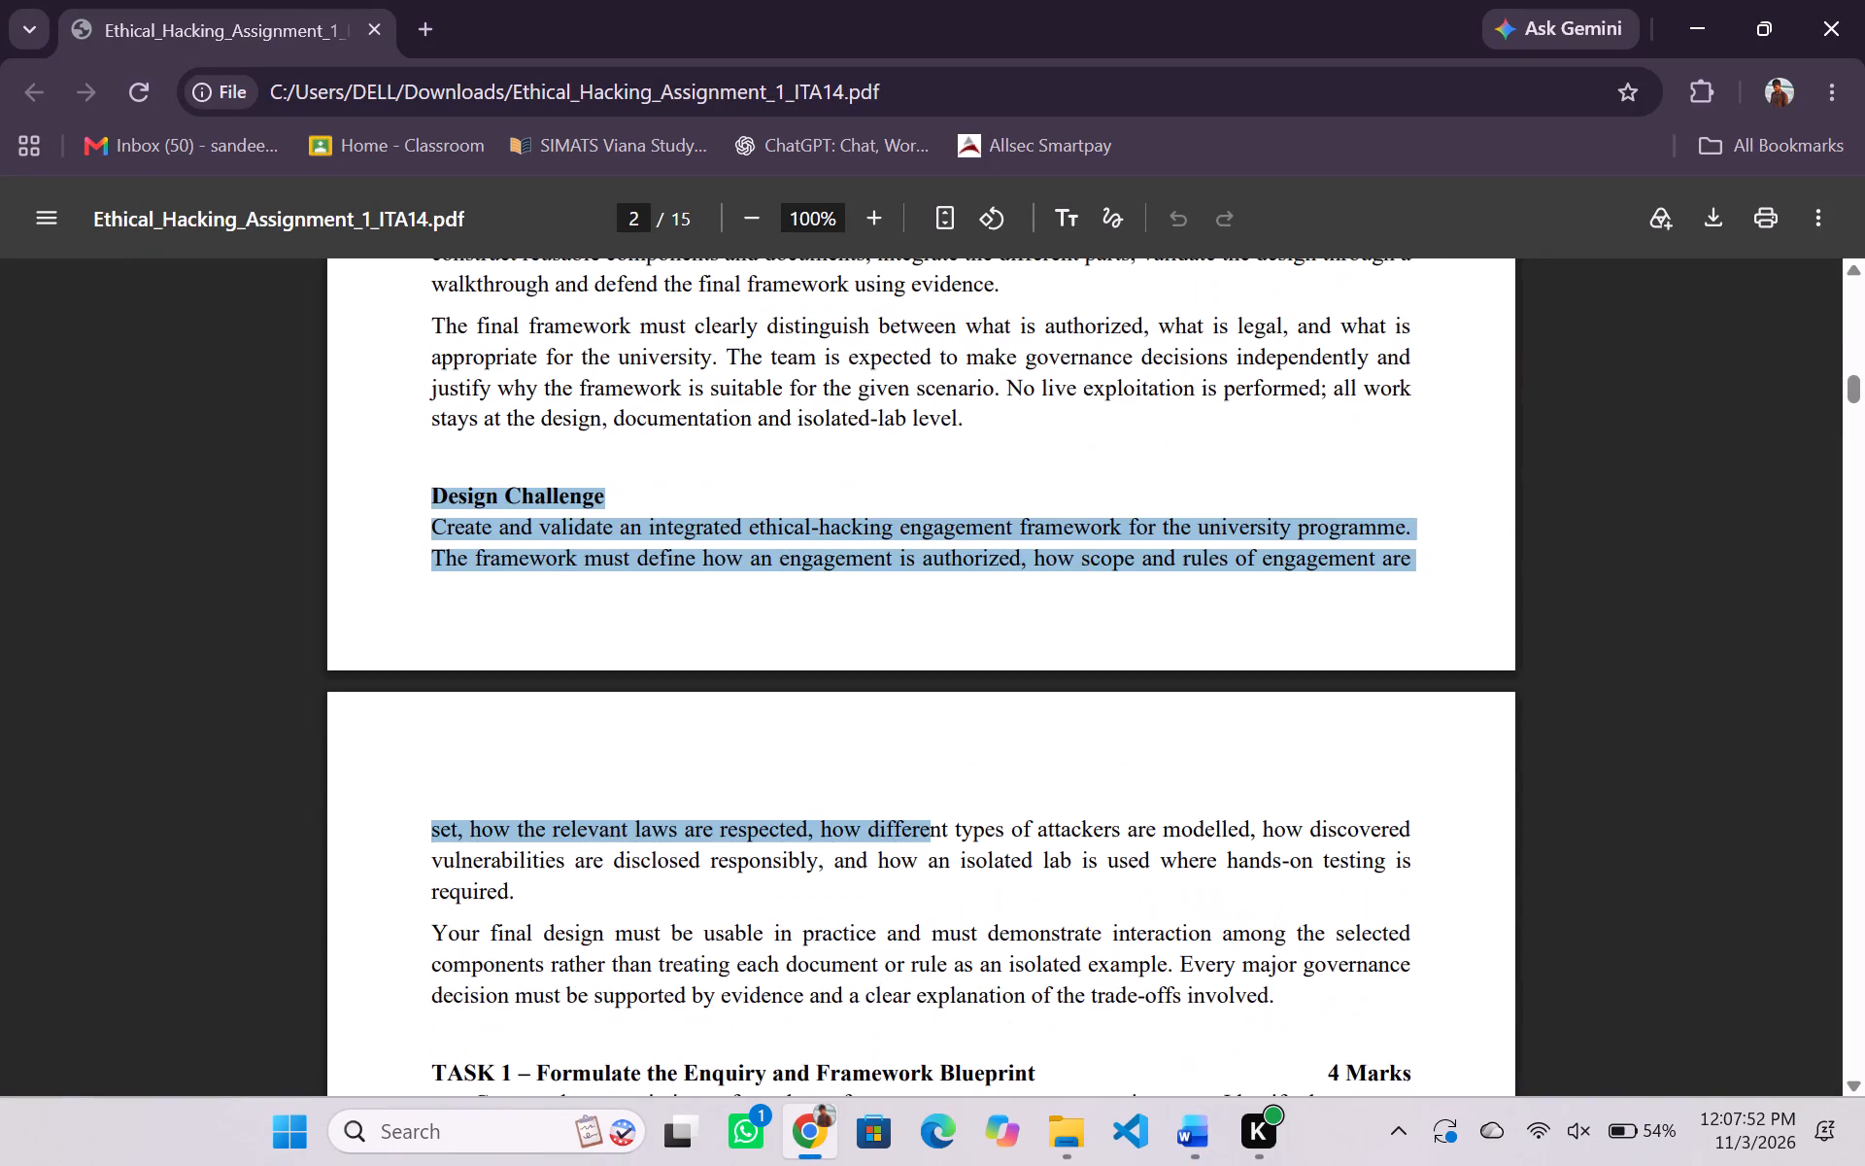
{"action": "left_click_drag", "start_coordinate": [1005, 768], "coordinate": [1295, 869]}
{"action": "key", "text": "Down"}
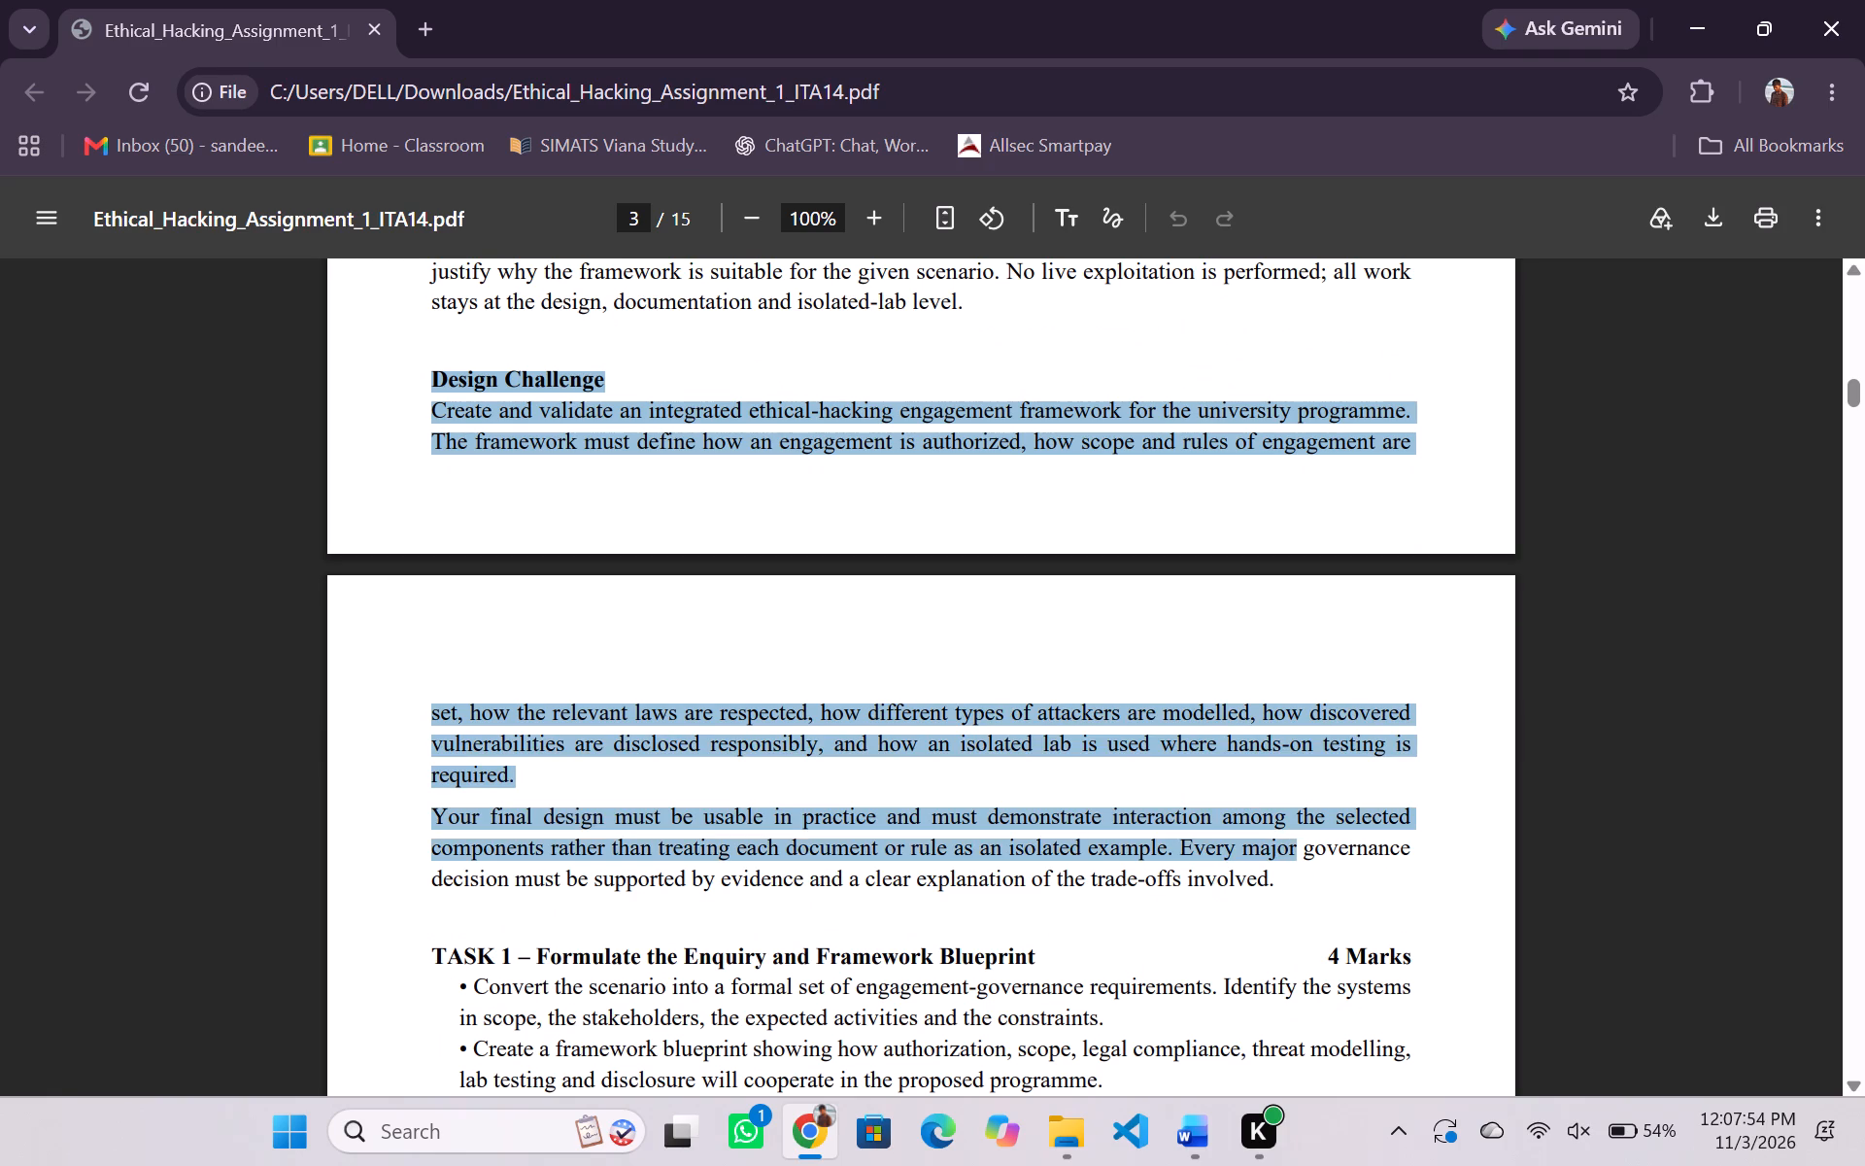
{"action": "left_click_drag", "start_coordinate": [1295, 869], "coordinate": [1287, 909]}
{"action": "key", "text": "ctrl+c"}
Paste the Design Challenge section into the Word document below the Scenario paragraph, separated from it by a blank line.
{"action": "key", "text": "alt+Tab"}
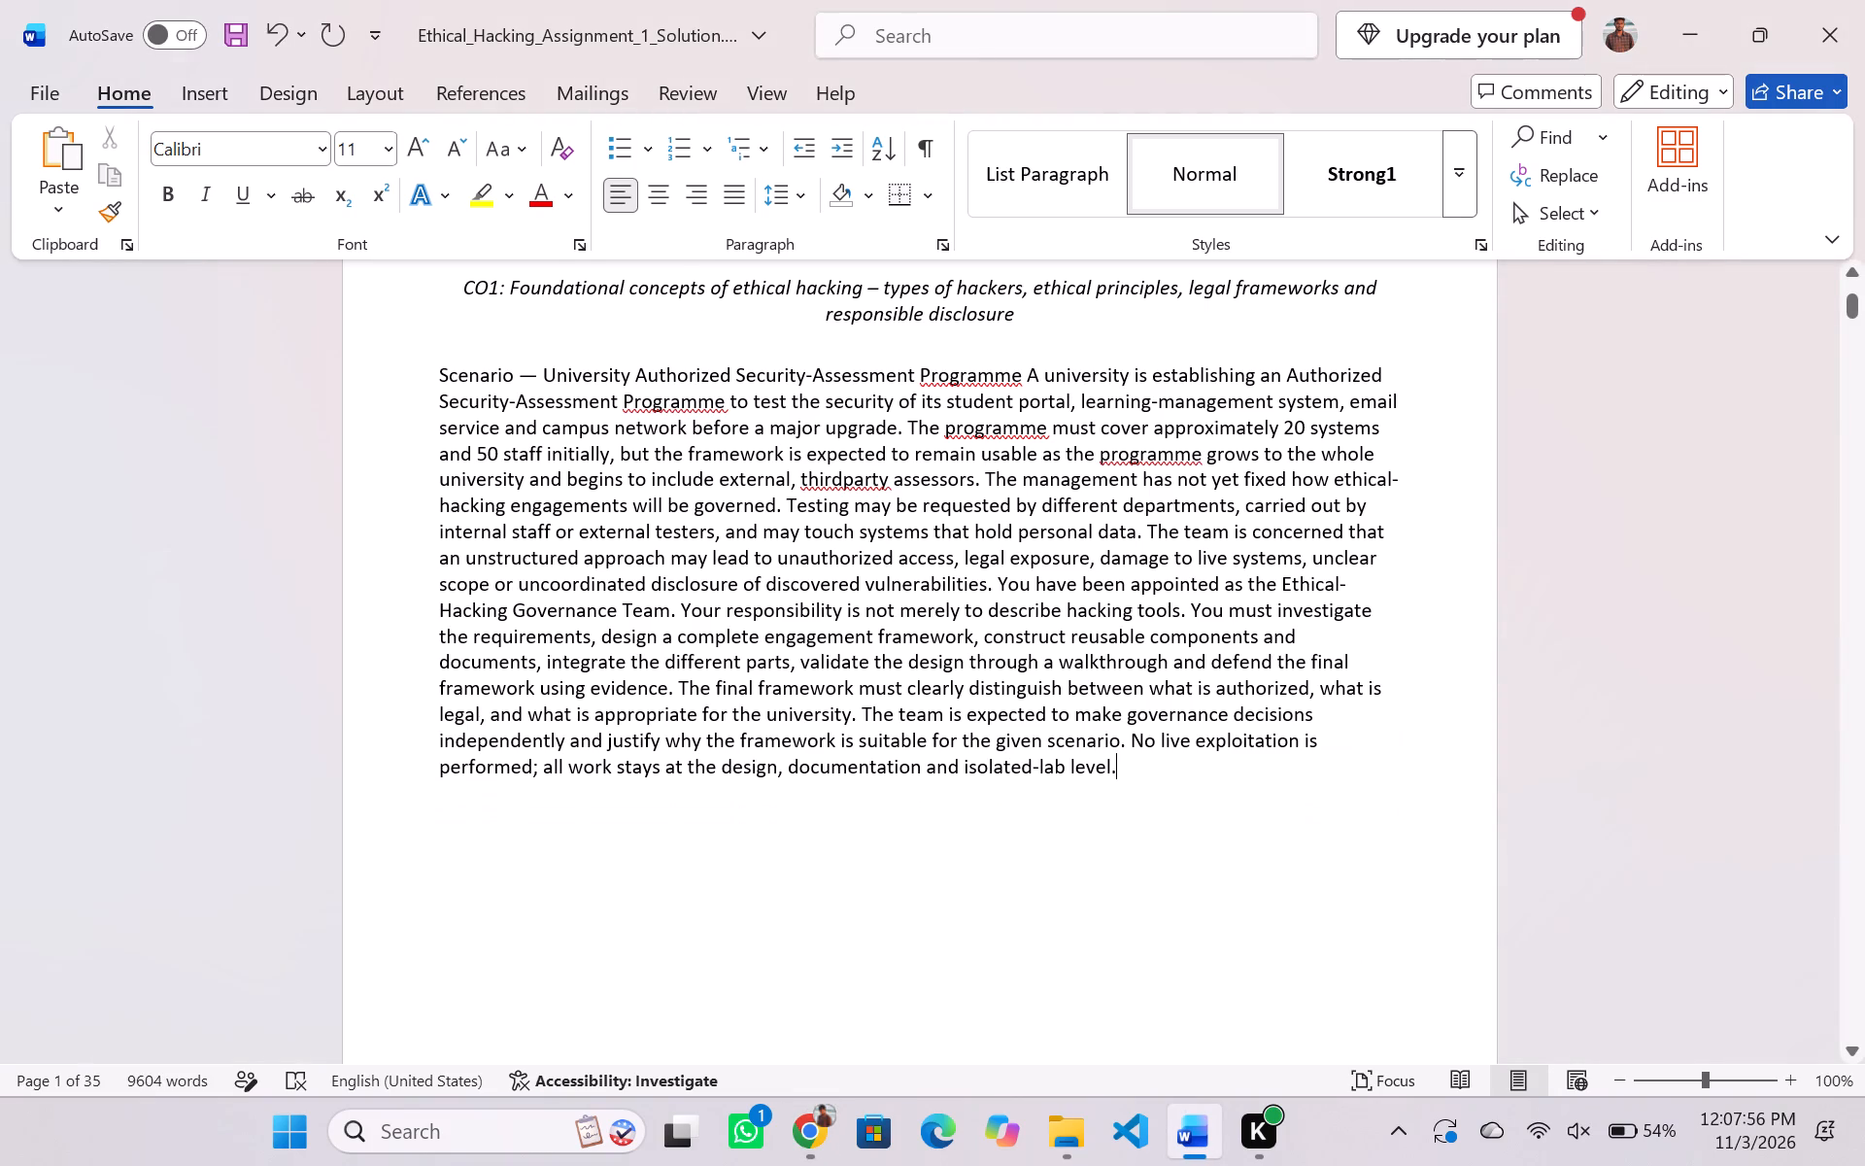
{"action": "key", "text": "Return"}
{"action": "key", "text": "ctrl+v"}
{"action": "key", "text": "ctrl+z"}
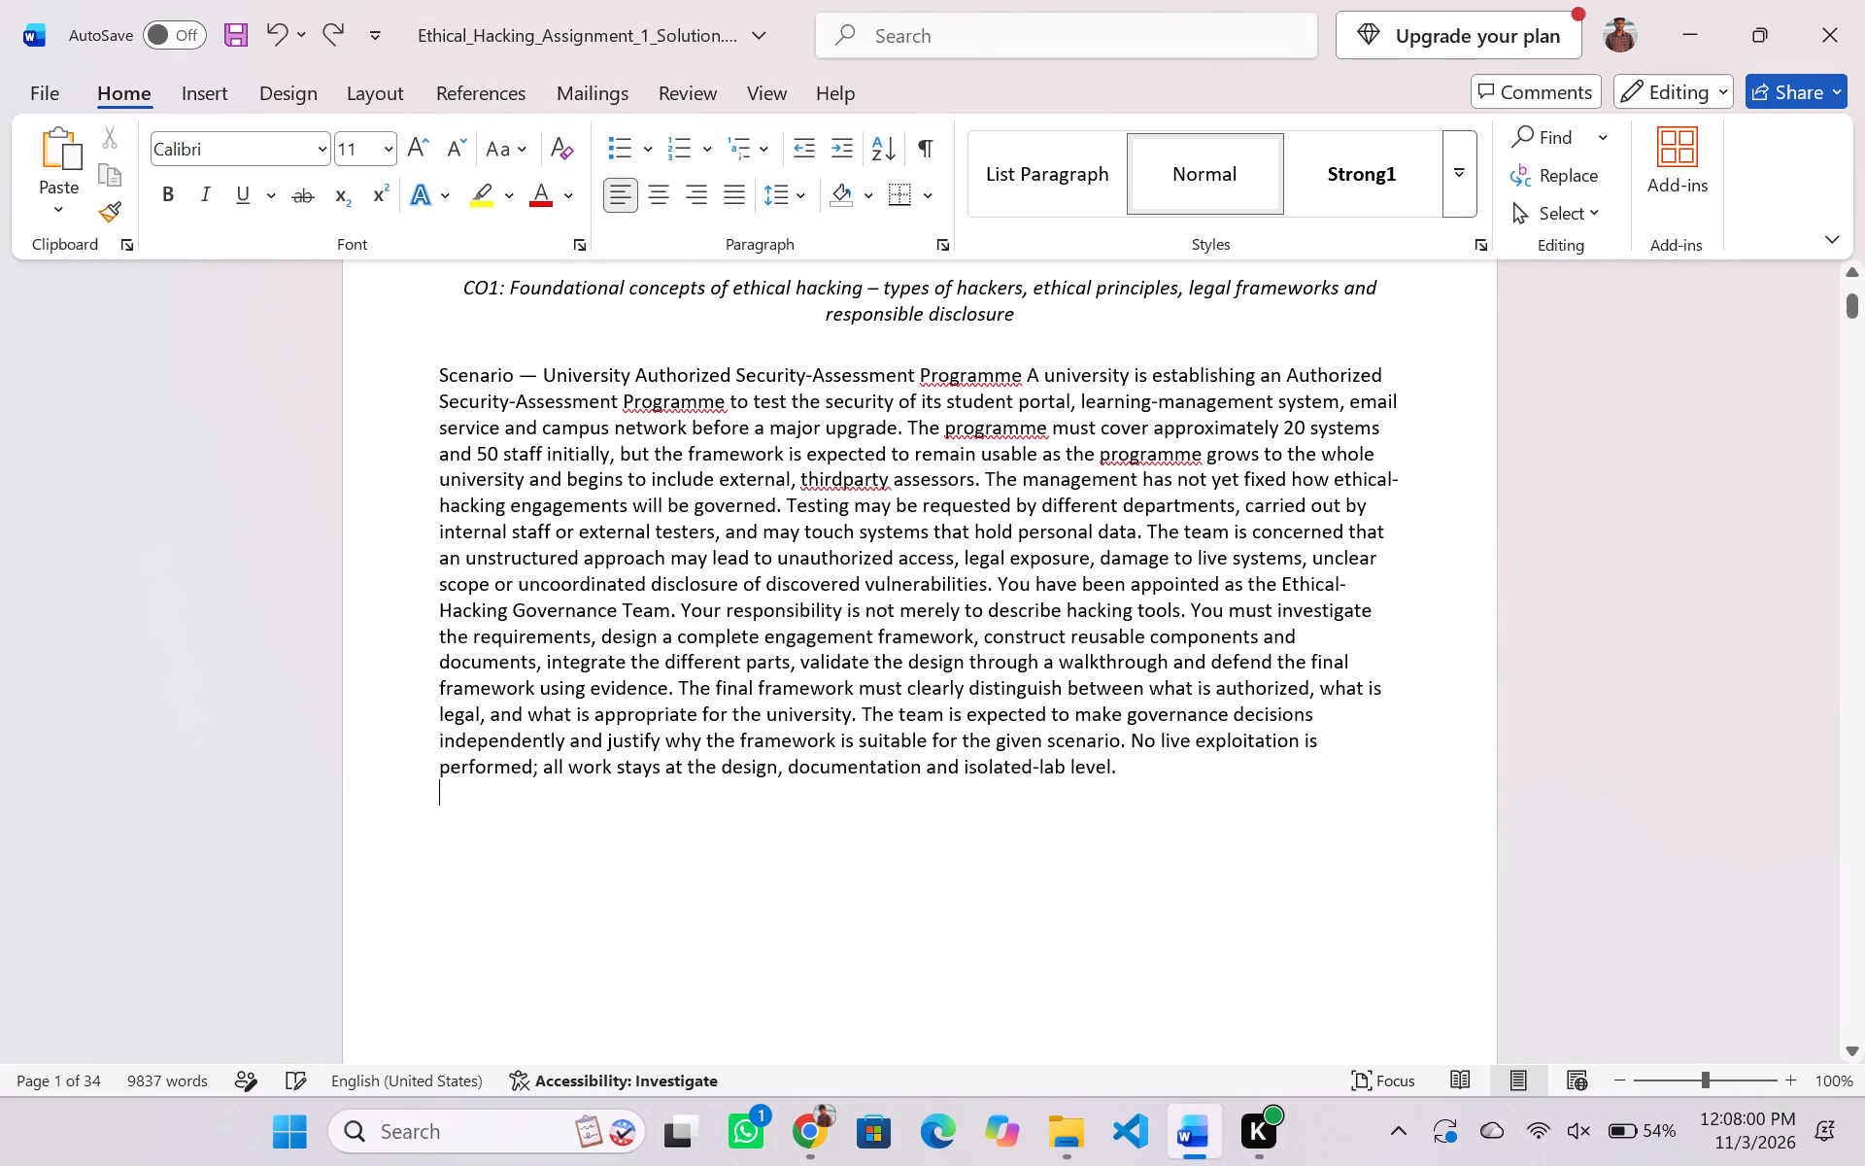
{"action": "left_click", "coordinate": [1142, 779]}
{"action": "key", "text": "Return"}
{"action": "key", "text": "ctrl+v"}
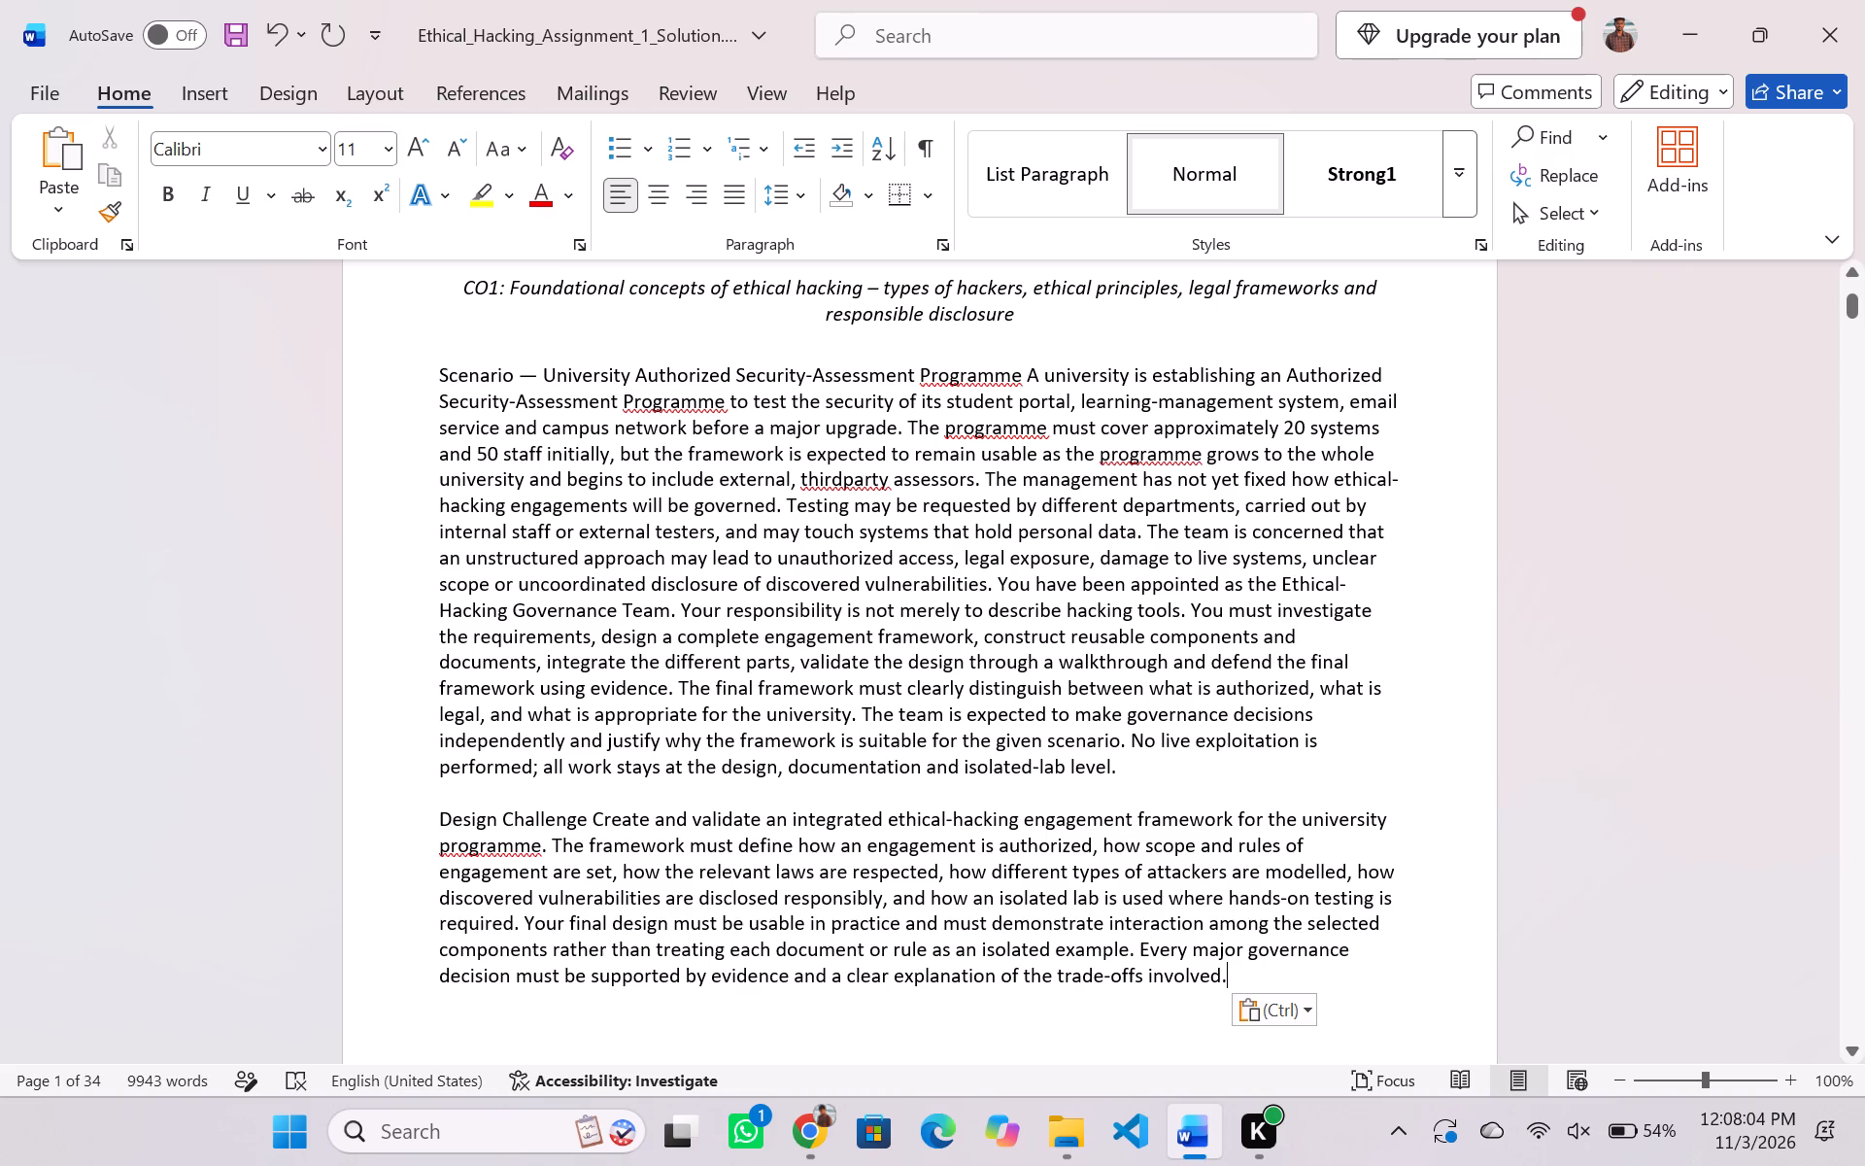
Make the words "Design Challenge" bold at the start of the pasted paragraph and add a colon after them.
{"action": "key", "text": "alt+Tab"}
{"action": "key", "text": "alt+Tab"}
{"action": "key", "text": "alt+Tab"}
{"action": "key", "text": "alt+Tab"}
{"action": "left_click_drag", "start_coordinate": [587, 821], "coordinate": [440, 820]}
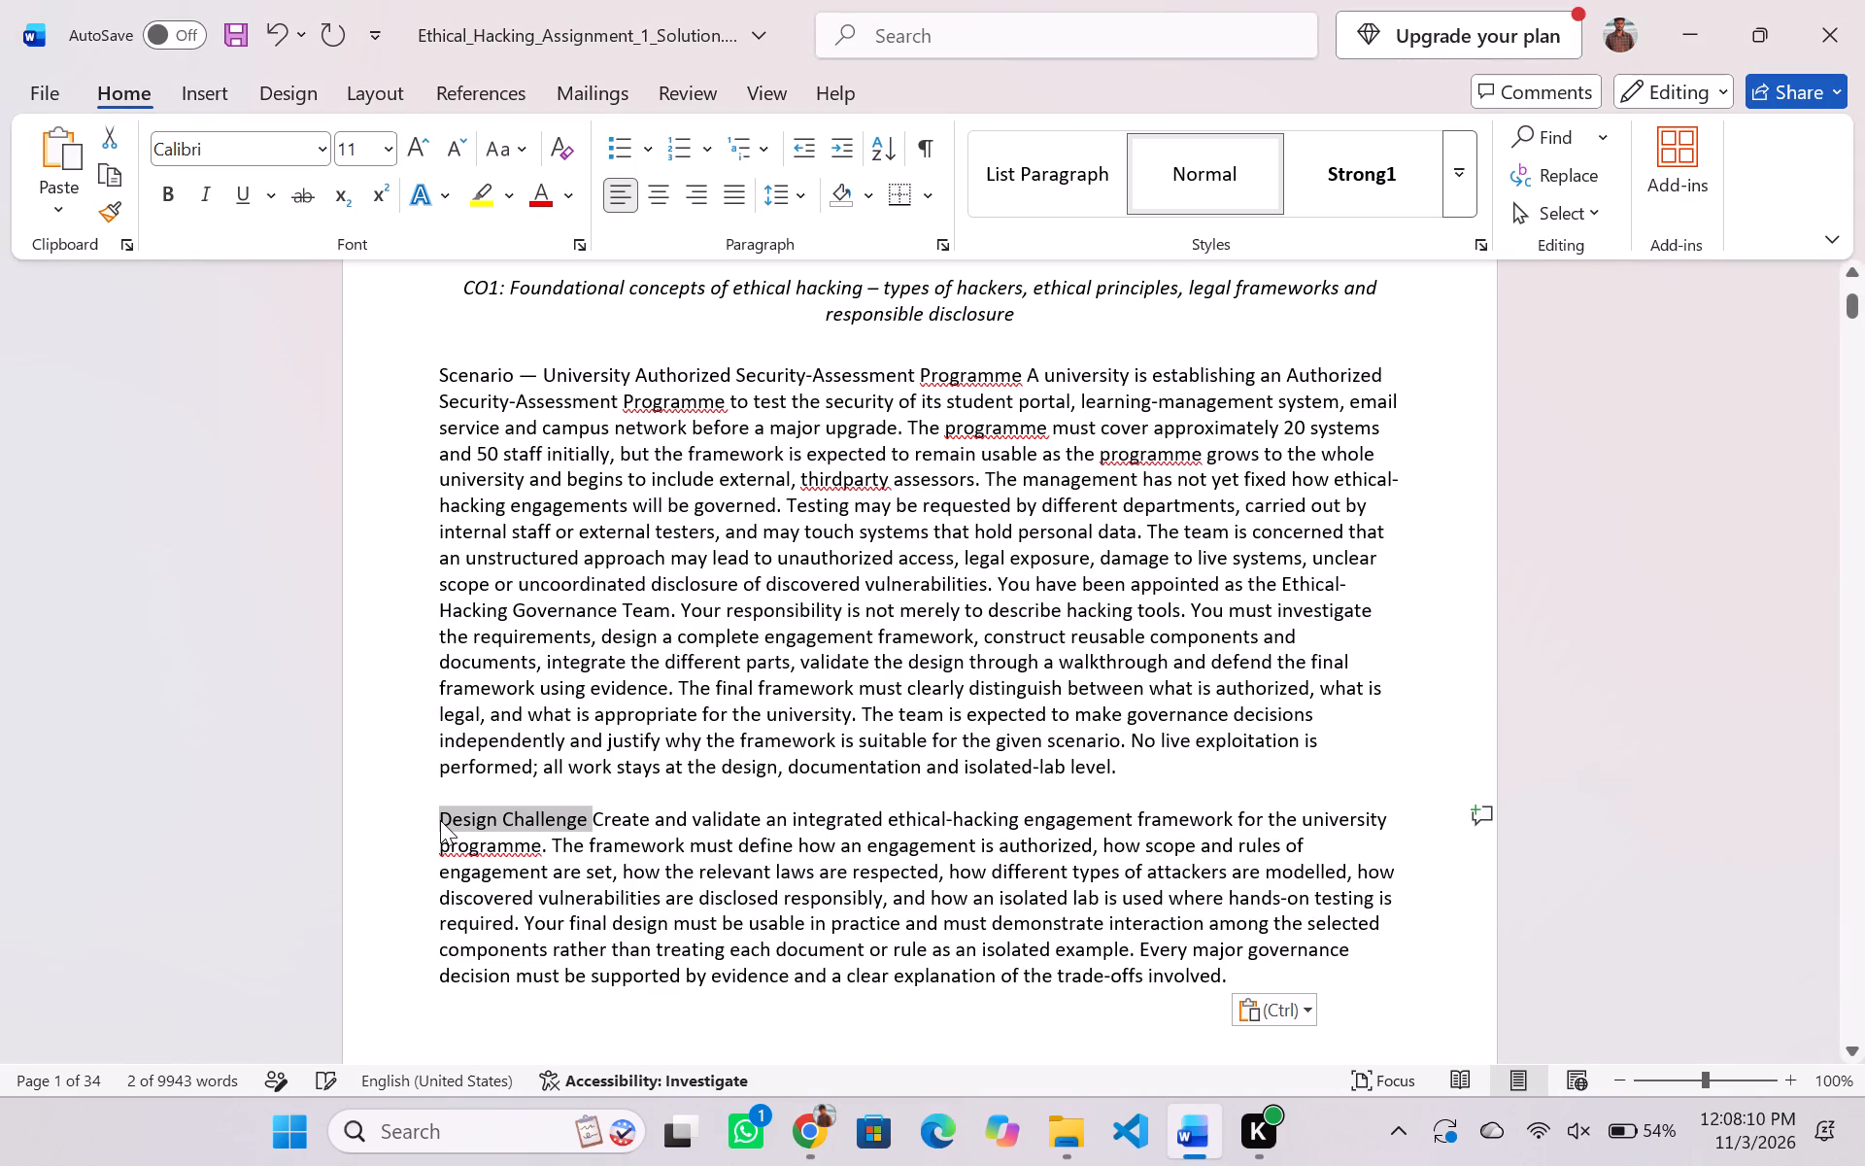
{"action": "key", "text": "ctrl+b"}
{"action": "left_click", "coordinate": [590, 818]}
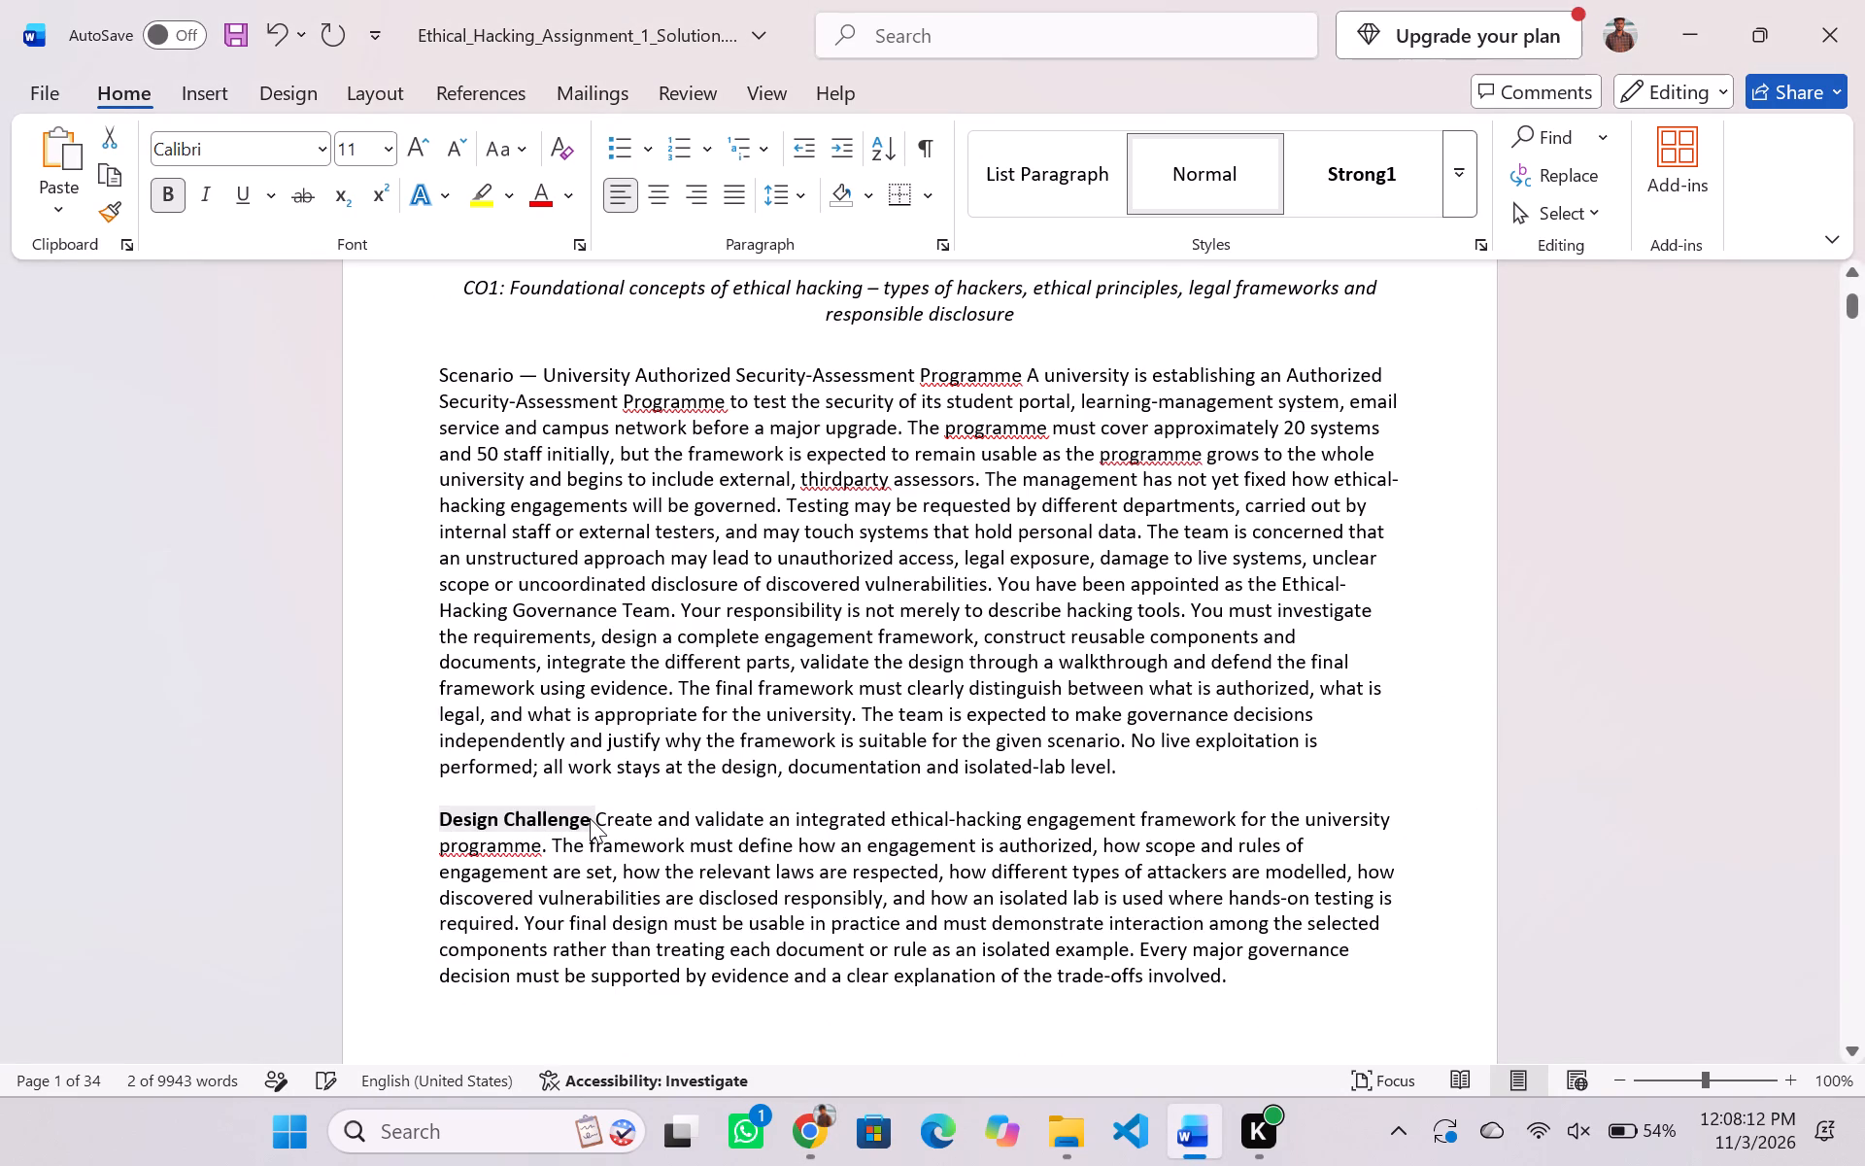
{"action": "key", "text": "shift+colon"}
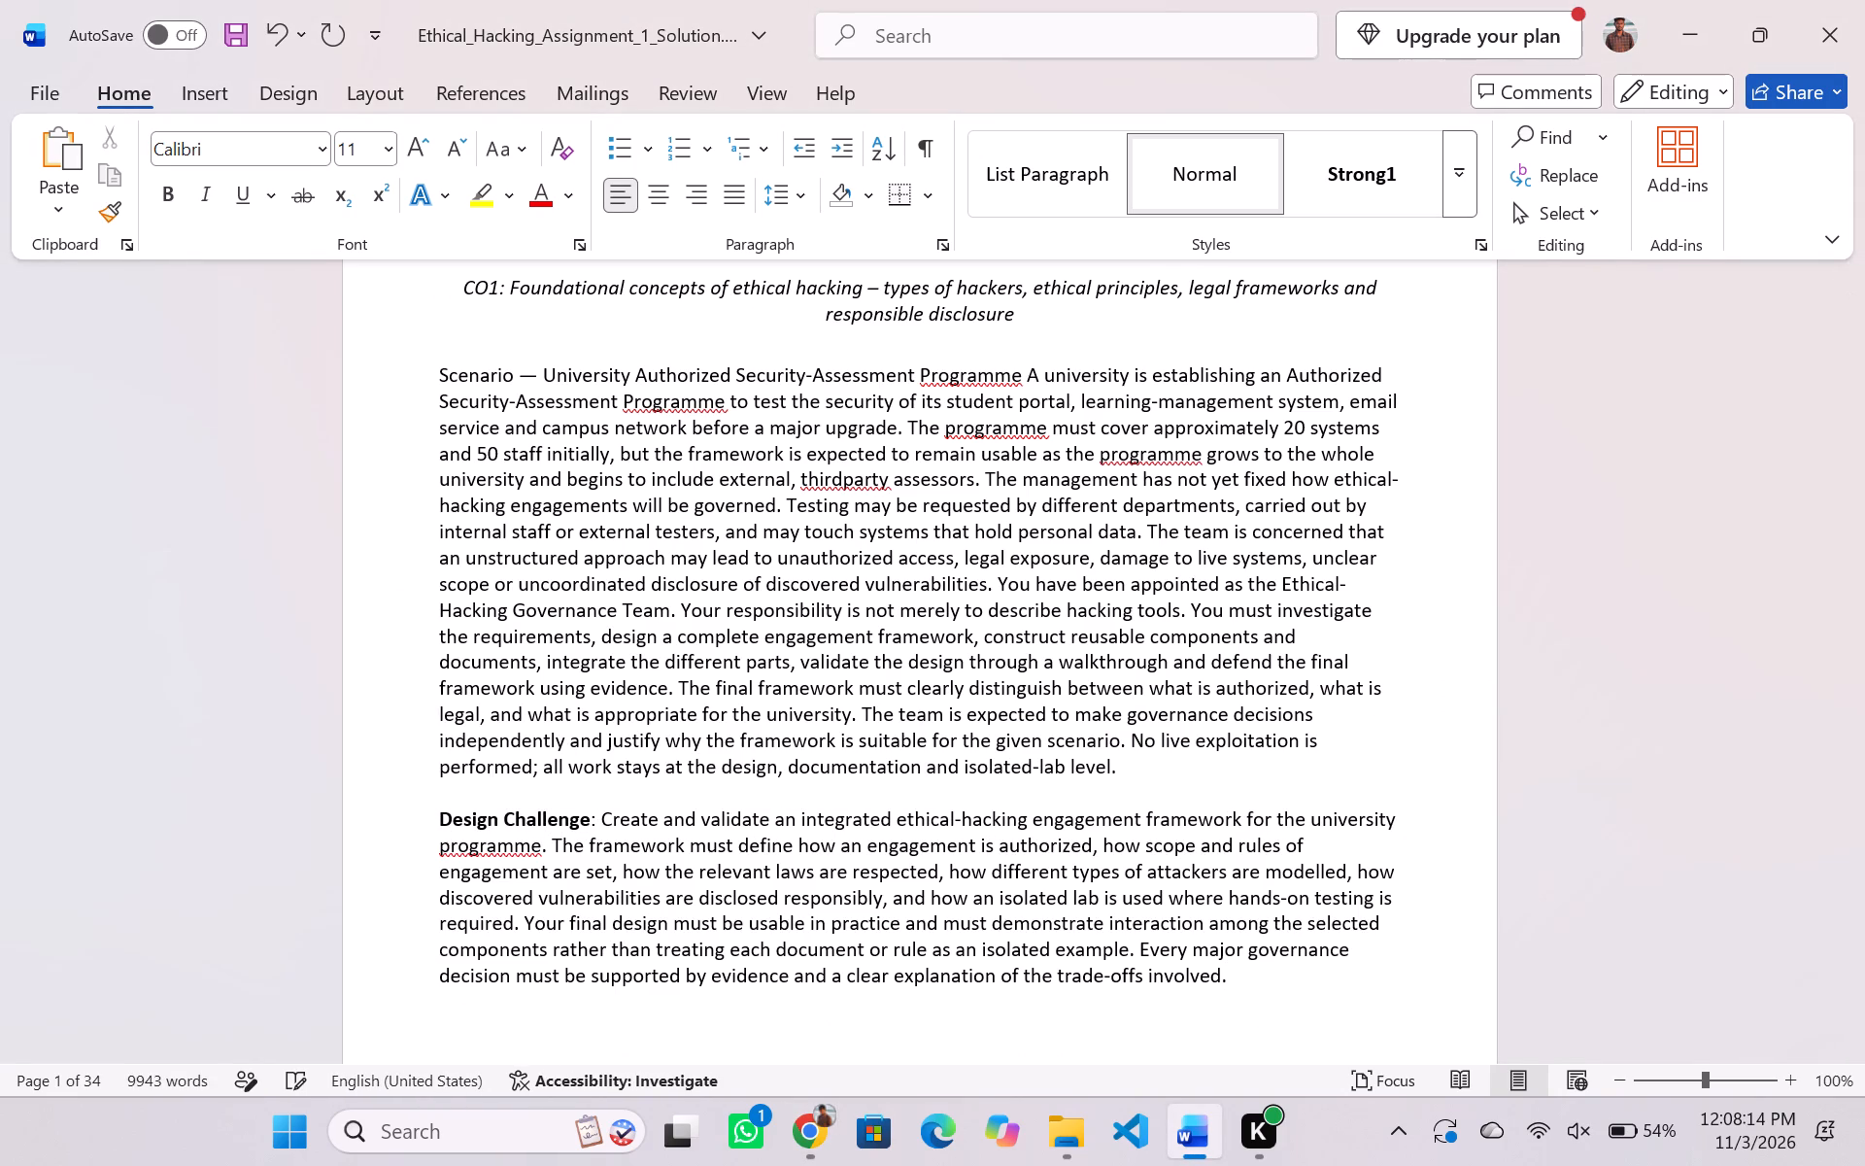
Bold the heading "Scenario — University Authorized Security-Assessment Programme", add a colon after it and start the scenario text on a new line.
{"action": "scroll", "coordinate": [728, 864], "scroll_direction": "down", "scroll_amount": 1}
{"action": "key", "text": "alt+Tab"}
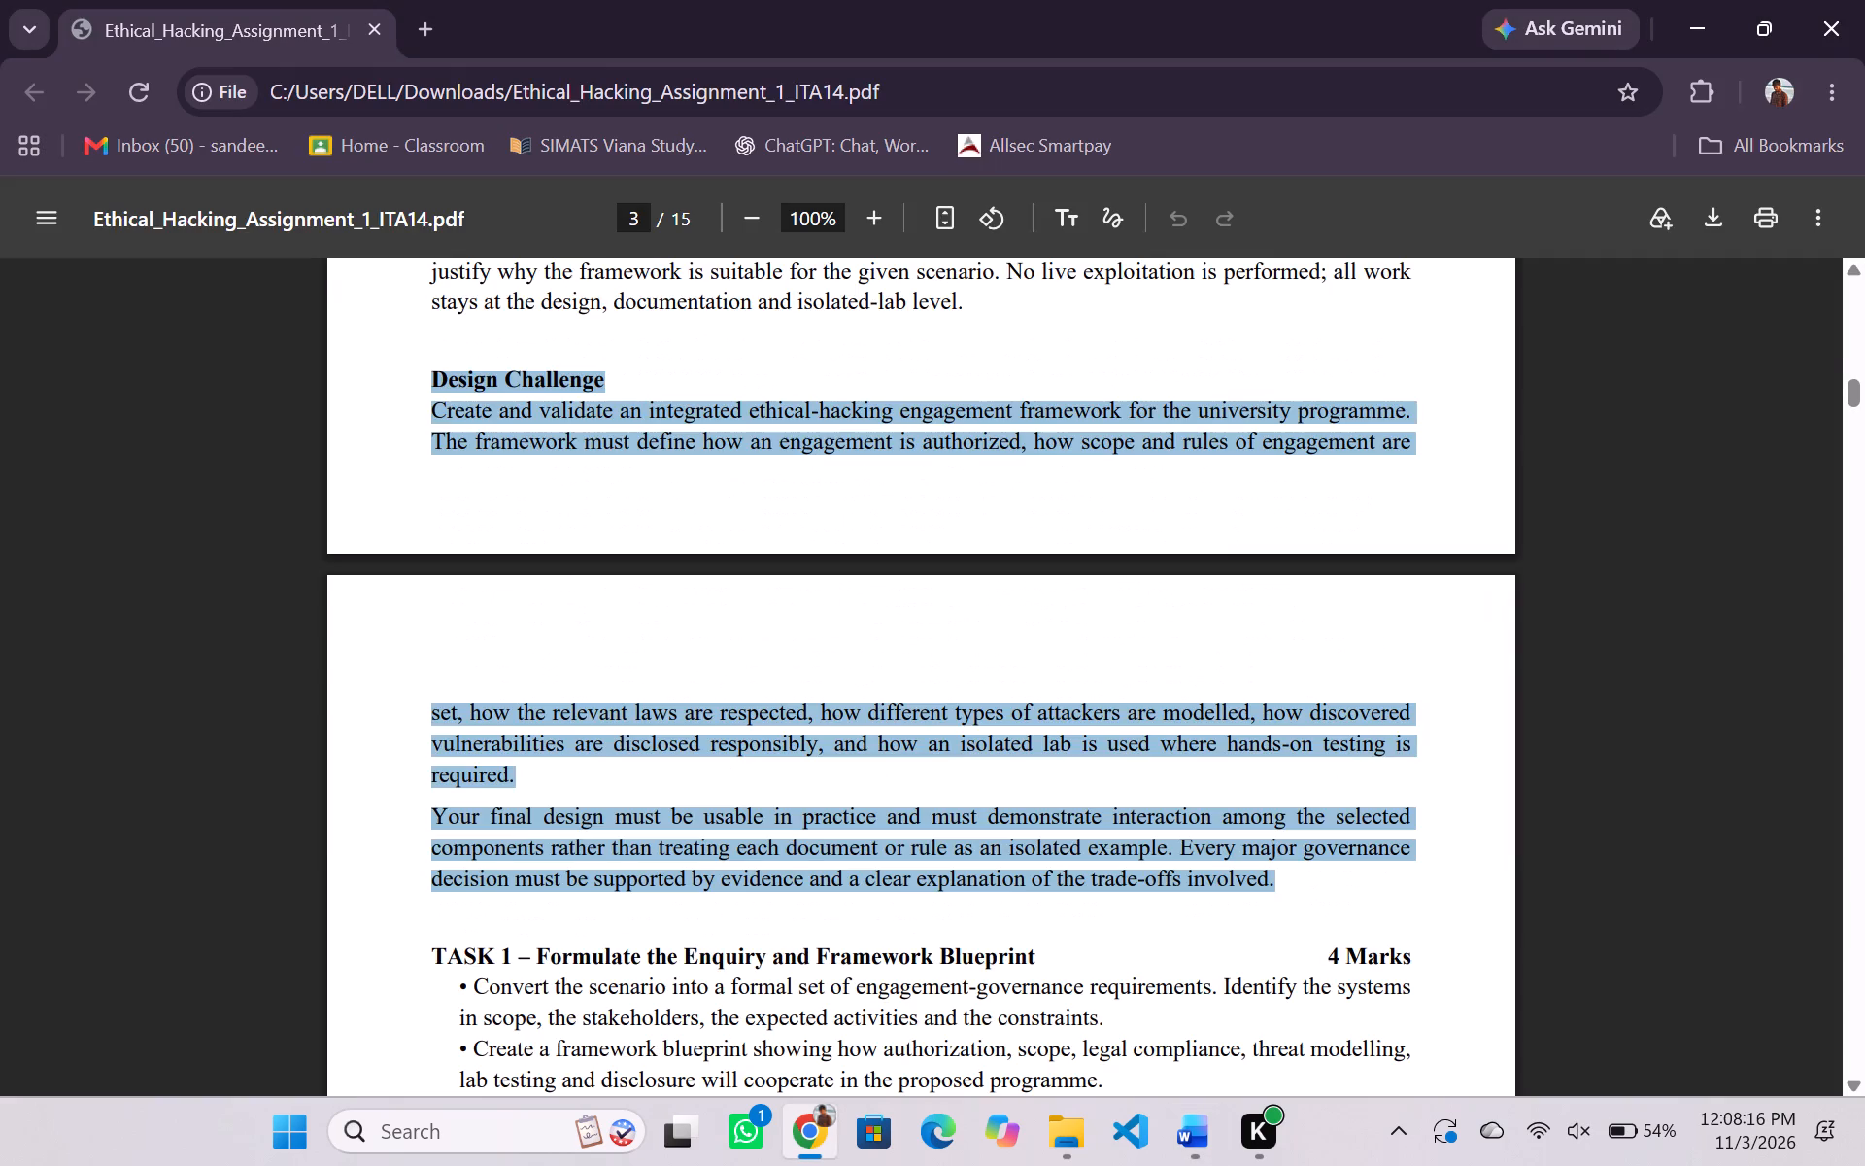
{"action": "scroll", "coordinate": [707, 727], "scroll_direction": "up", "scroll_amount": 7}
{"action": "key", "text": "alt+Tab"}
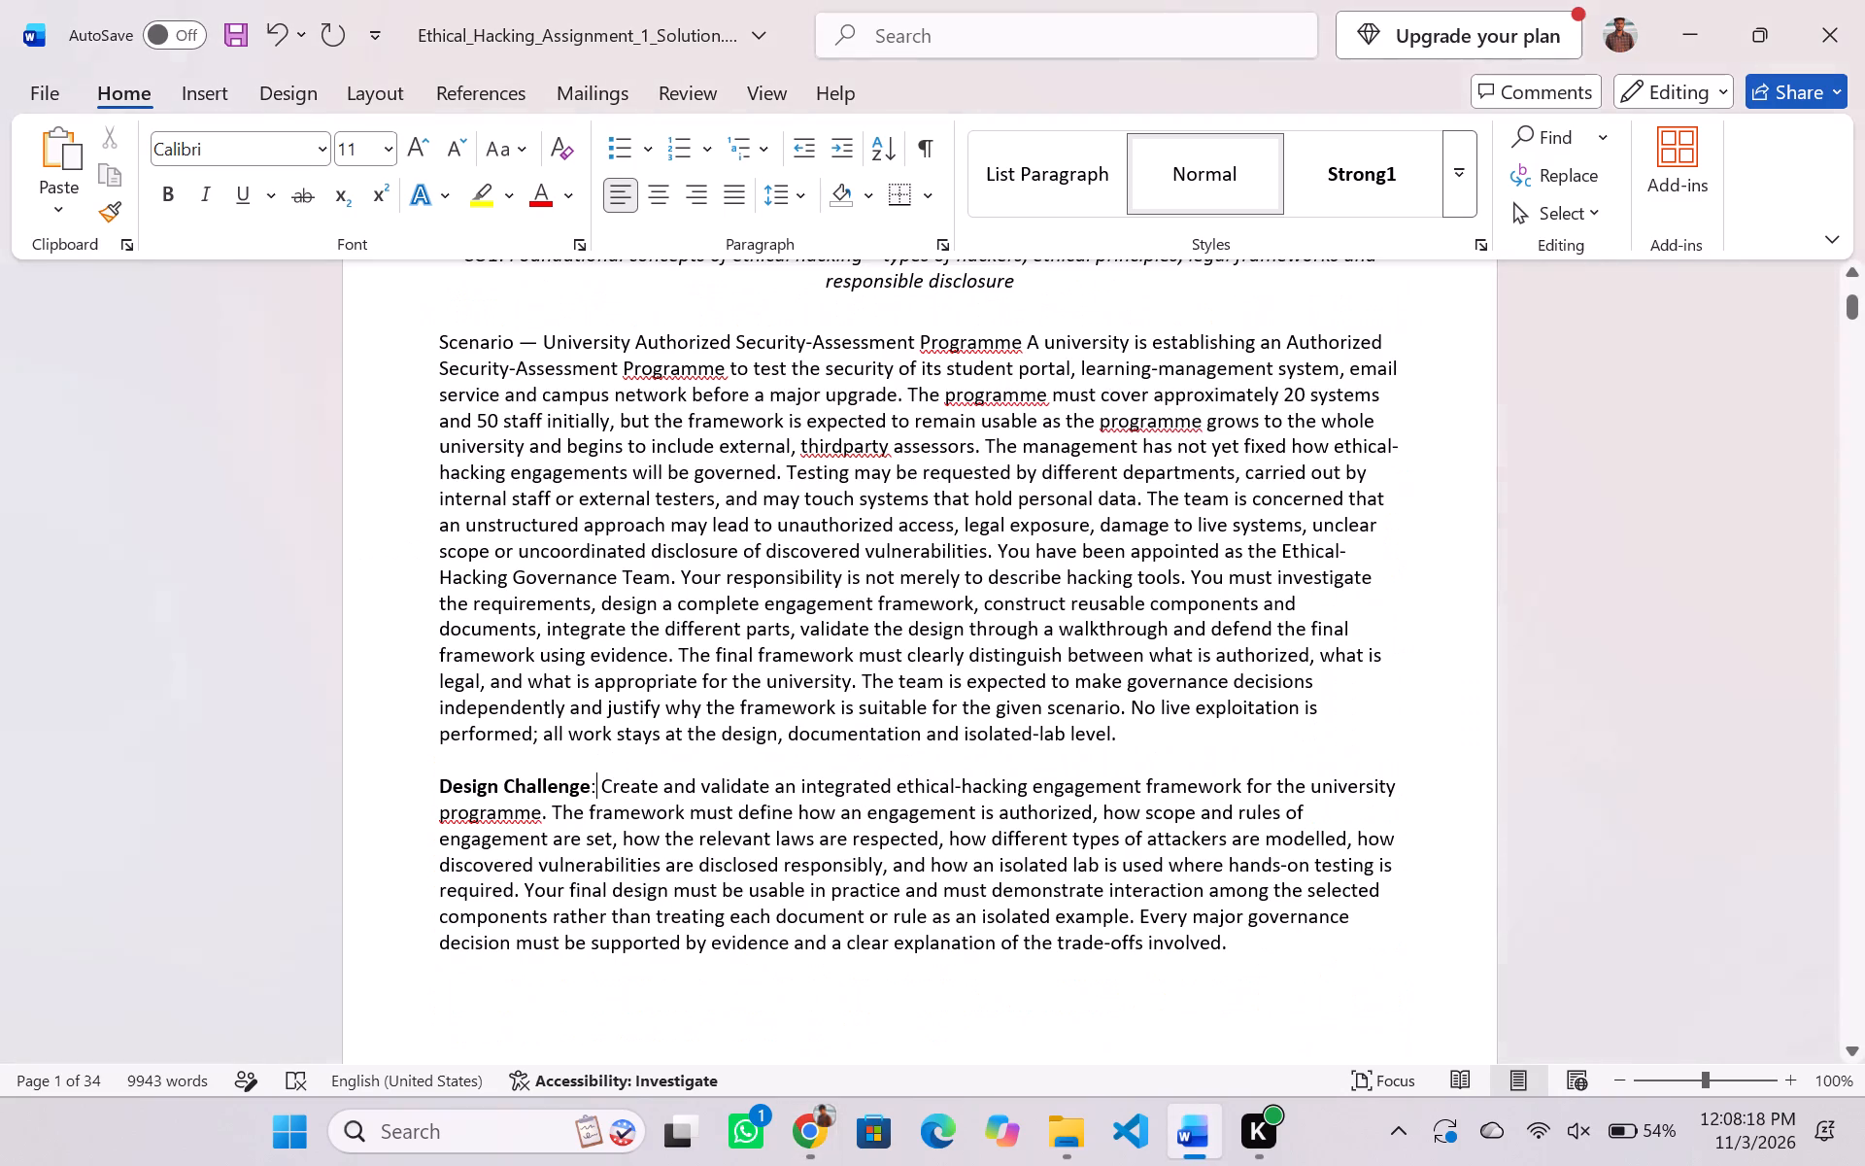
{"action": "left_click_drag", "start_coordinate": [433, 338], "coordinate": [829, 351]}
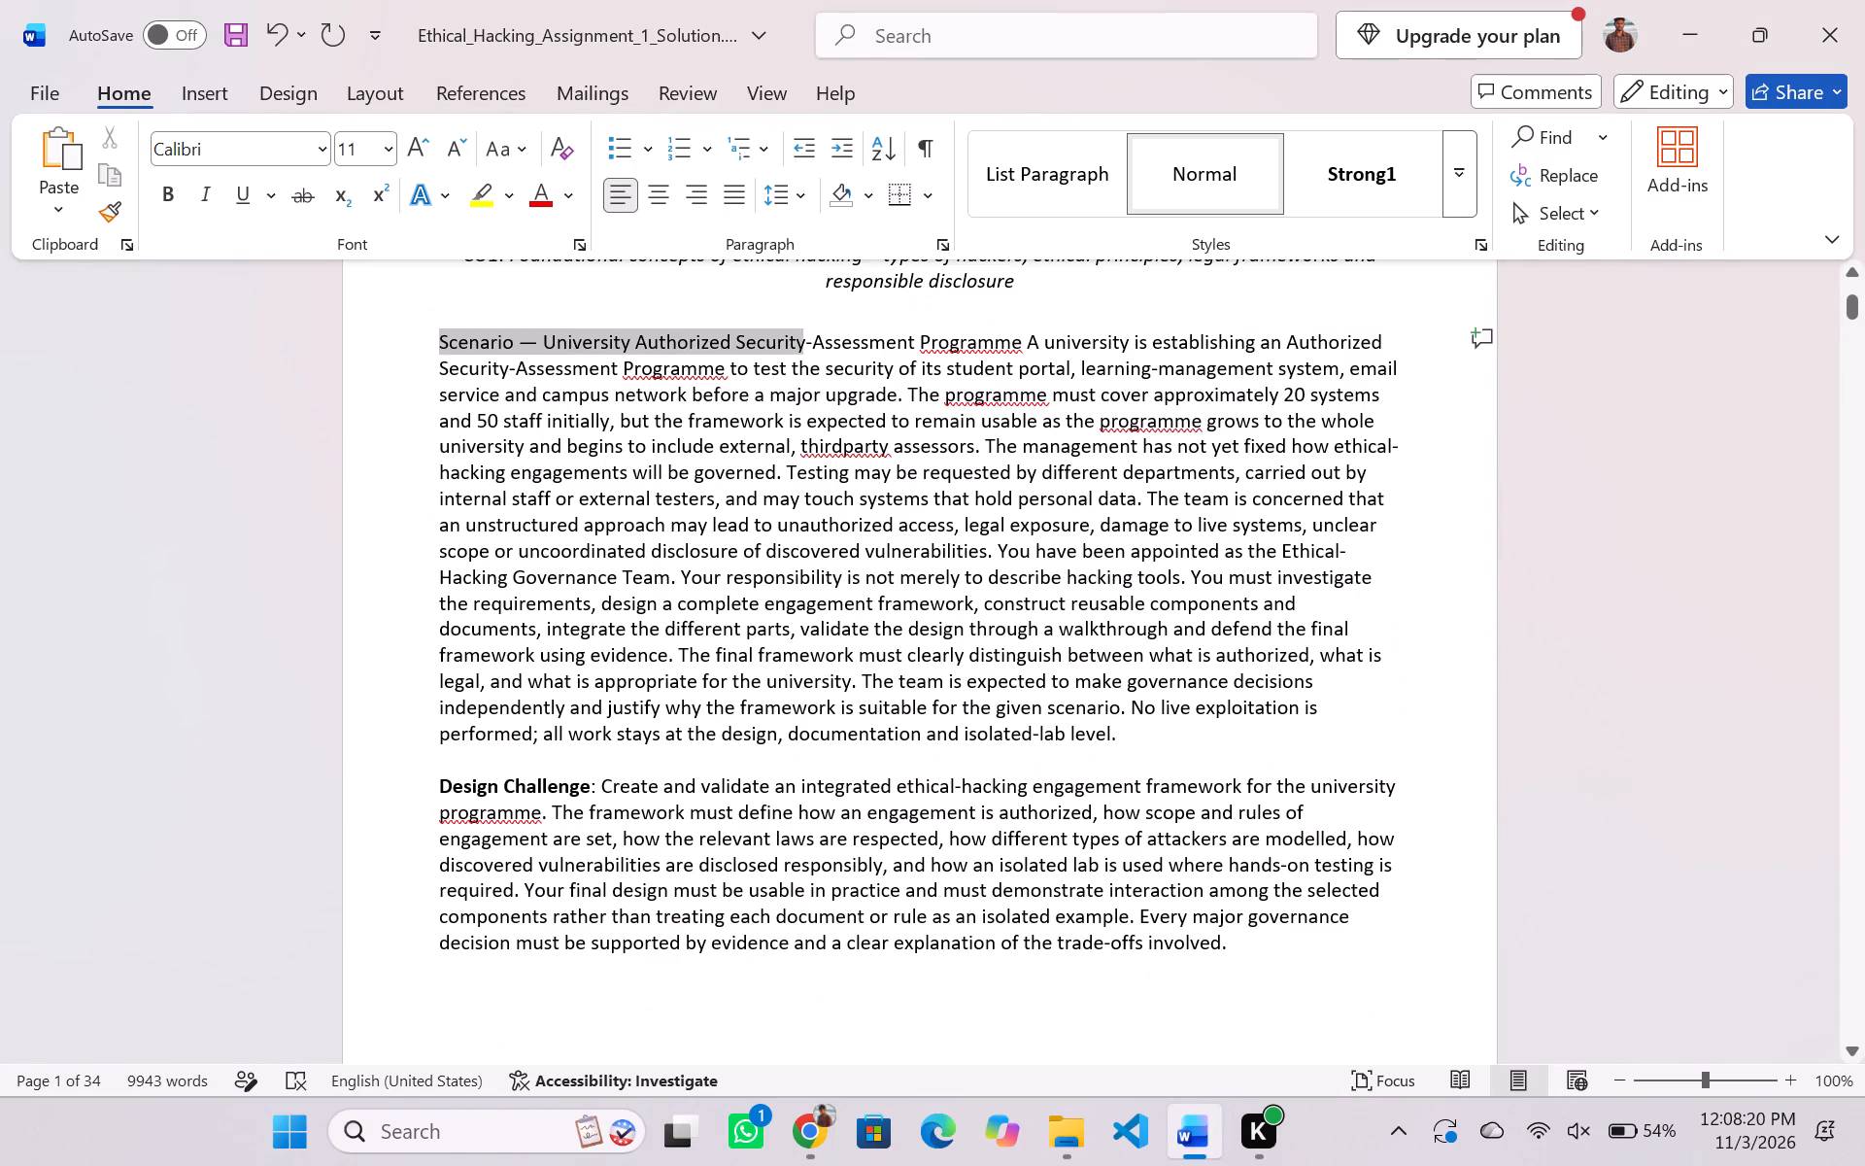
{"action": "left_click_drag", "start_coordinate": [829, 351], "coordinate": [1030, 350]}
{"action": "key", "text": "ctrl+b"}
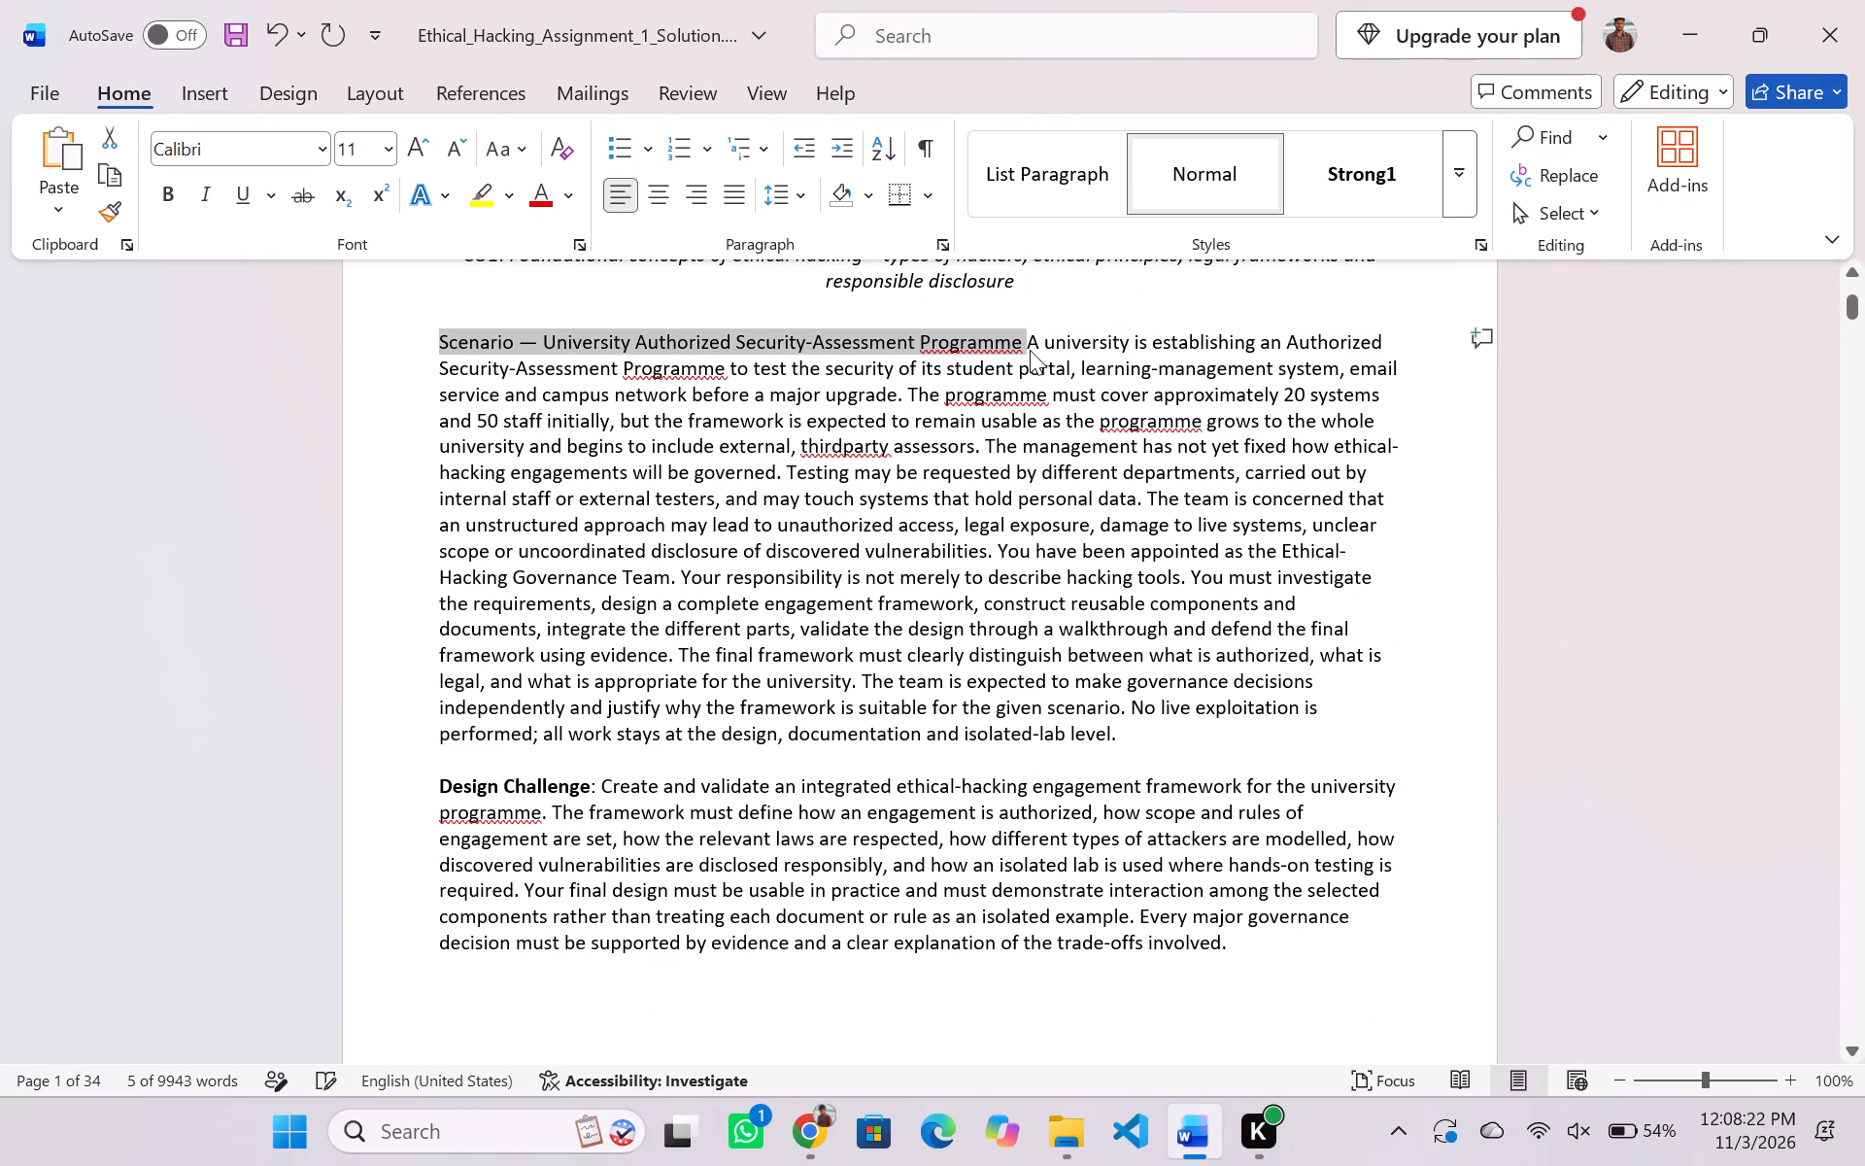
{"action": "left_click", "coordinate": [1034, 343]}
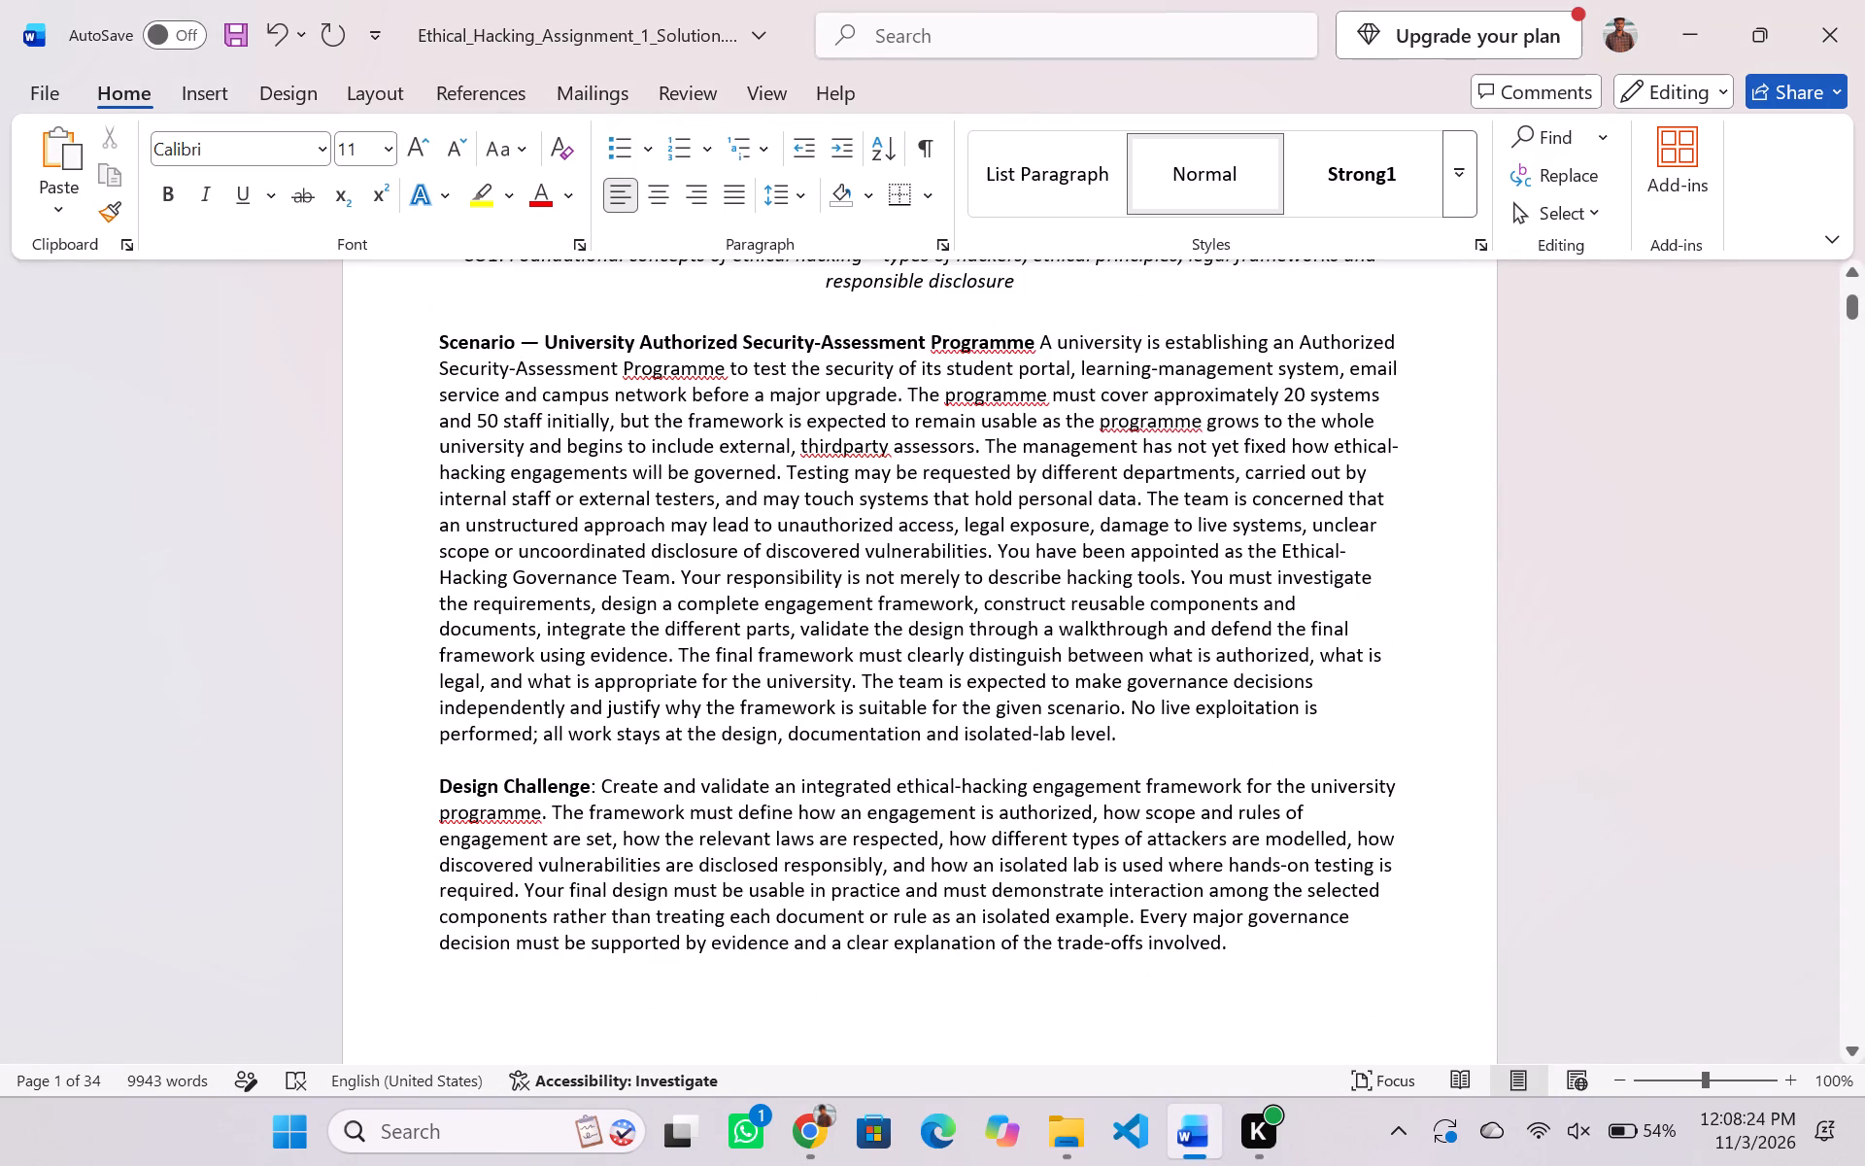
{"action": "key", "text": "shift+colon"}
{"action": "key", "text": "Return"}
Switch to the PDF brief and copy its text from the TASK 1 heading through Task 3's Evidence Expected, ending "unacceptable actions.".
{"action": "scroll", "coordinate": [922, 600], "scroll_direction": "down", "scroll_amount": 1}
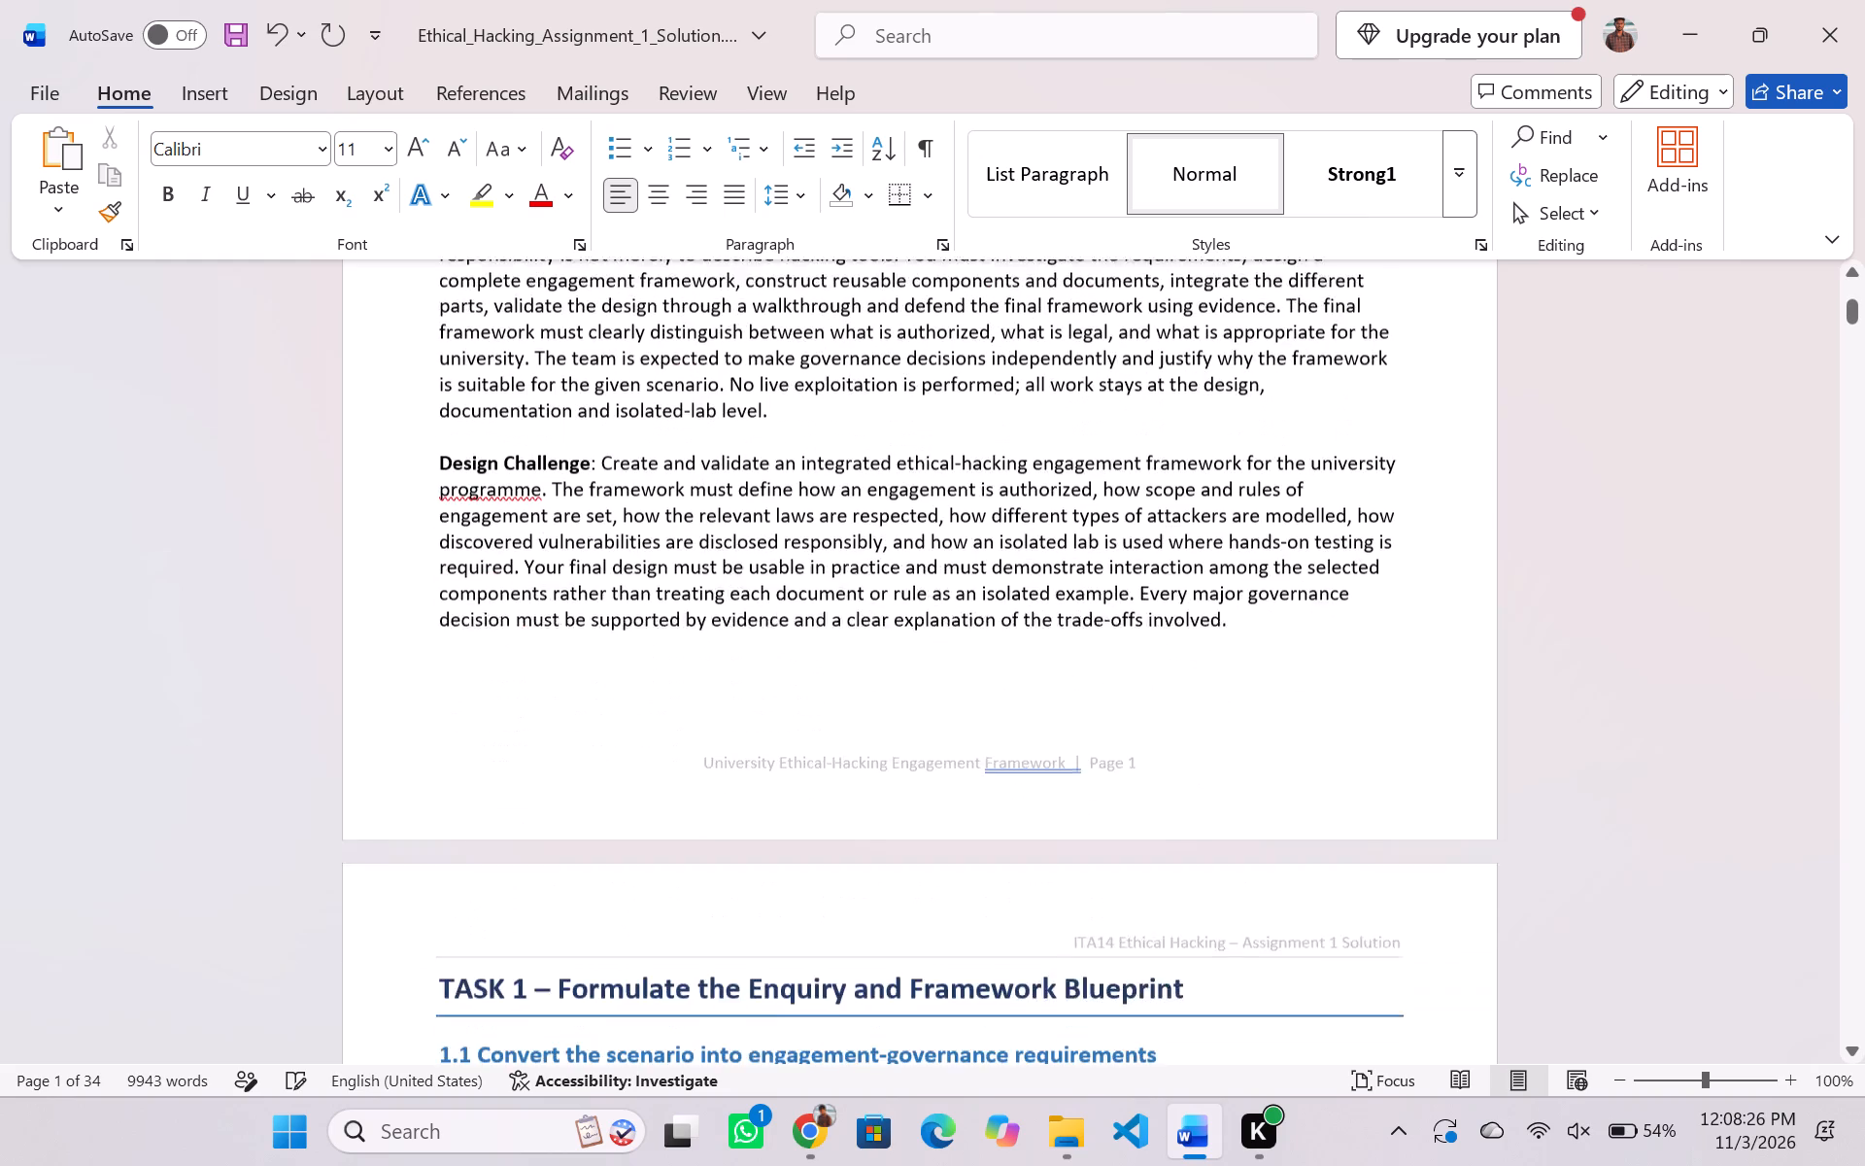
{"action": "scroll", "coordinate": [705, 714], "scroll_direction": "down", "scroll_amount": 1}
{"action": "key", "text": "alt+Tab"}
{"action": "scroll", "coordinate": [705, 714], "scroll_direction": "down", "scroll_amount": 4}
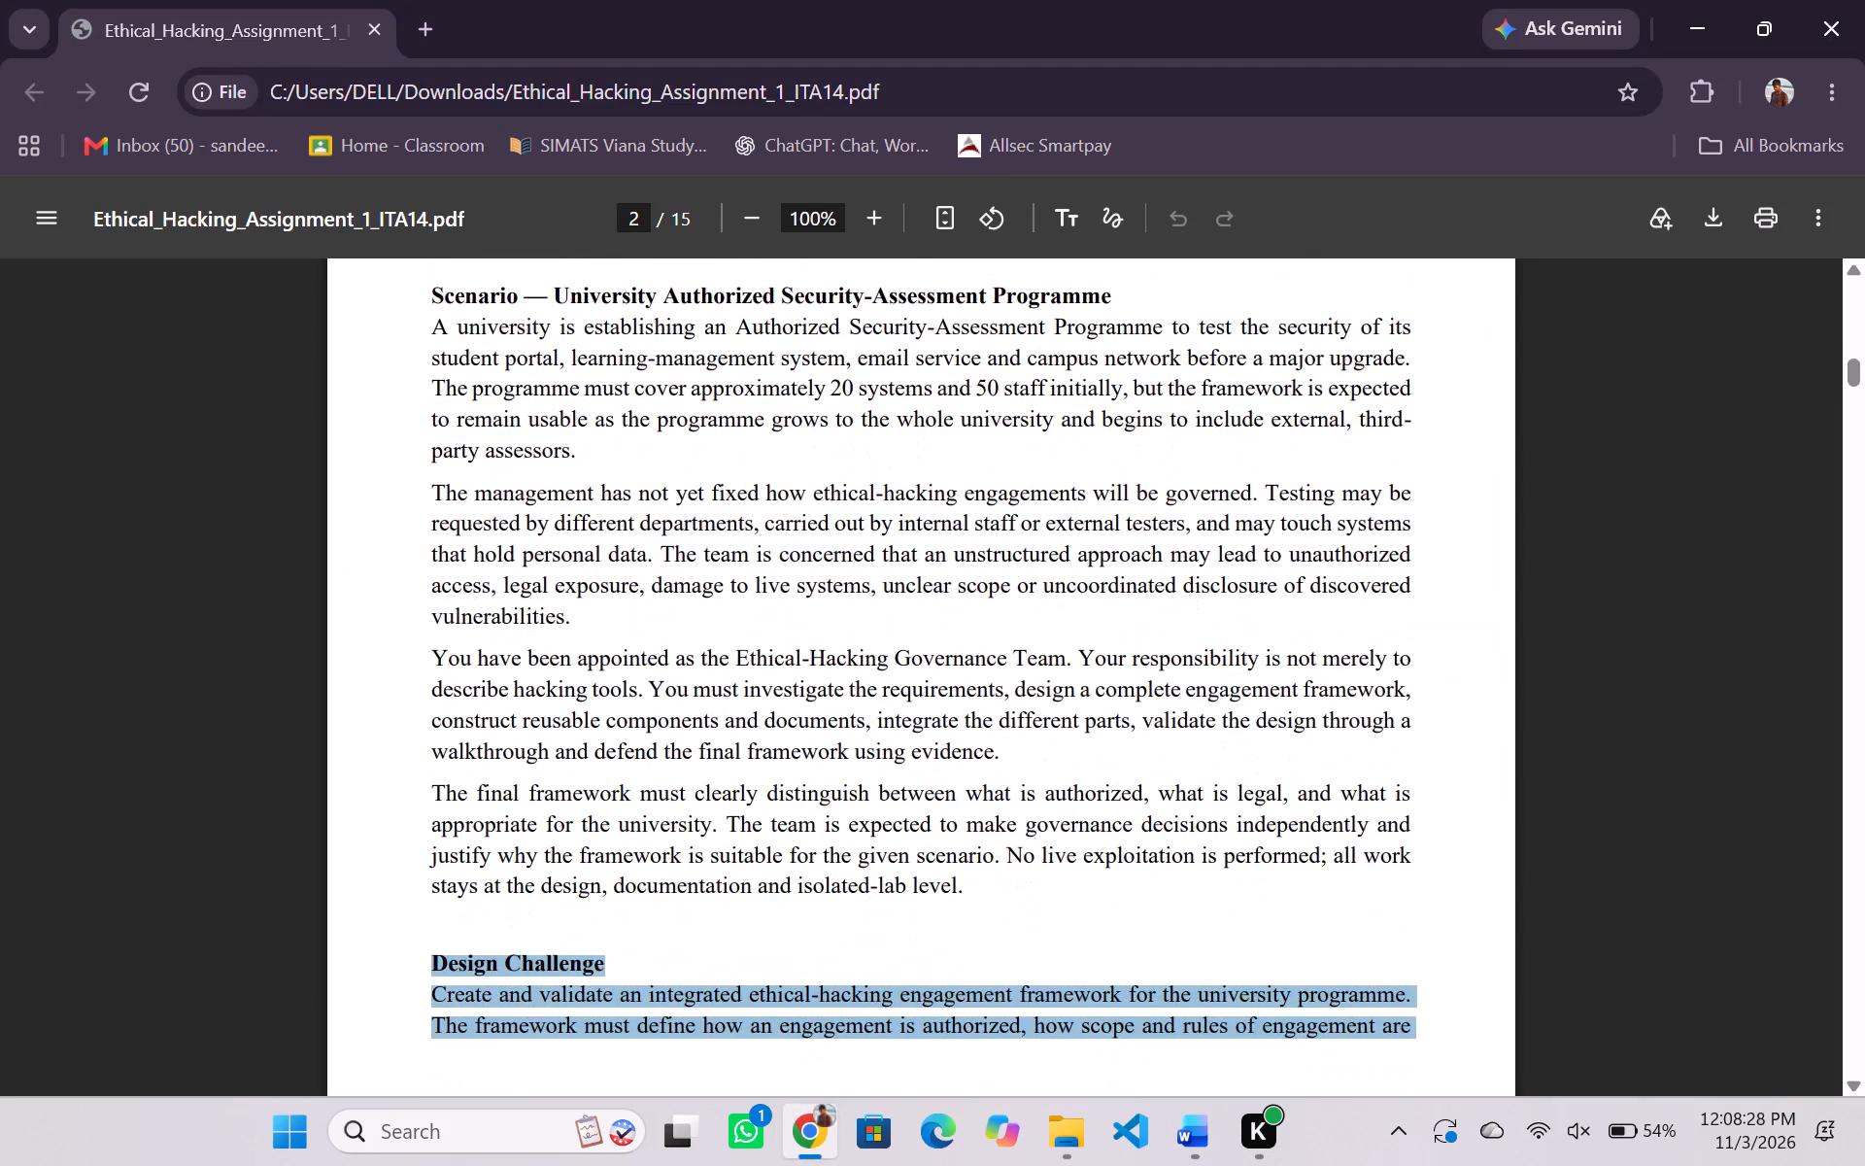
{"action": "scroll", "coordinate": [705, 714], "scroll_direction": "down", "scroll_amount": 5}
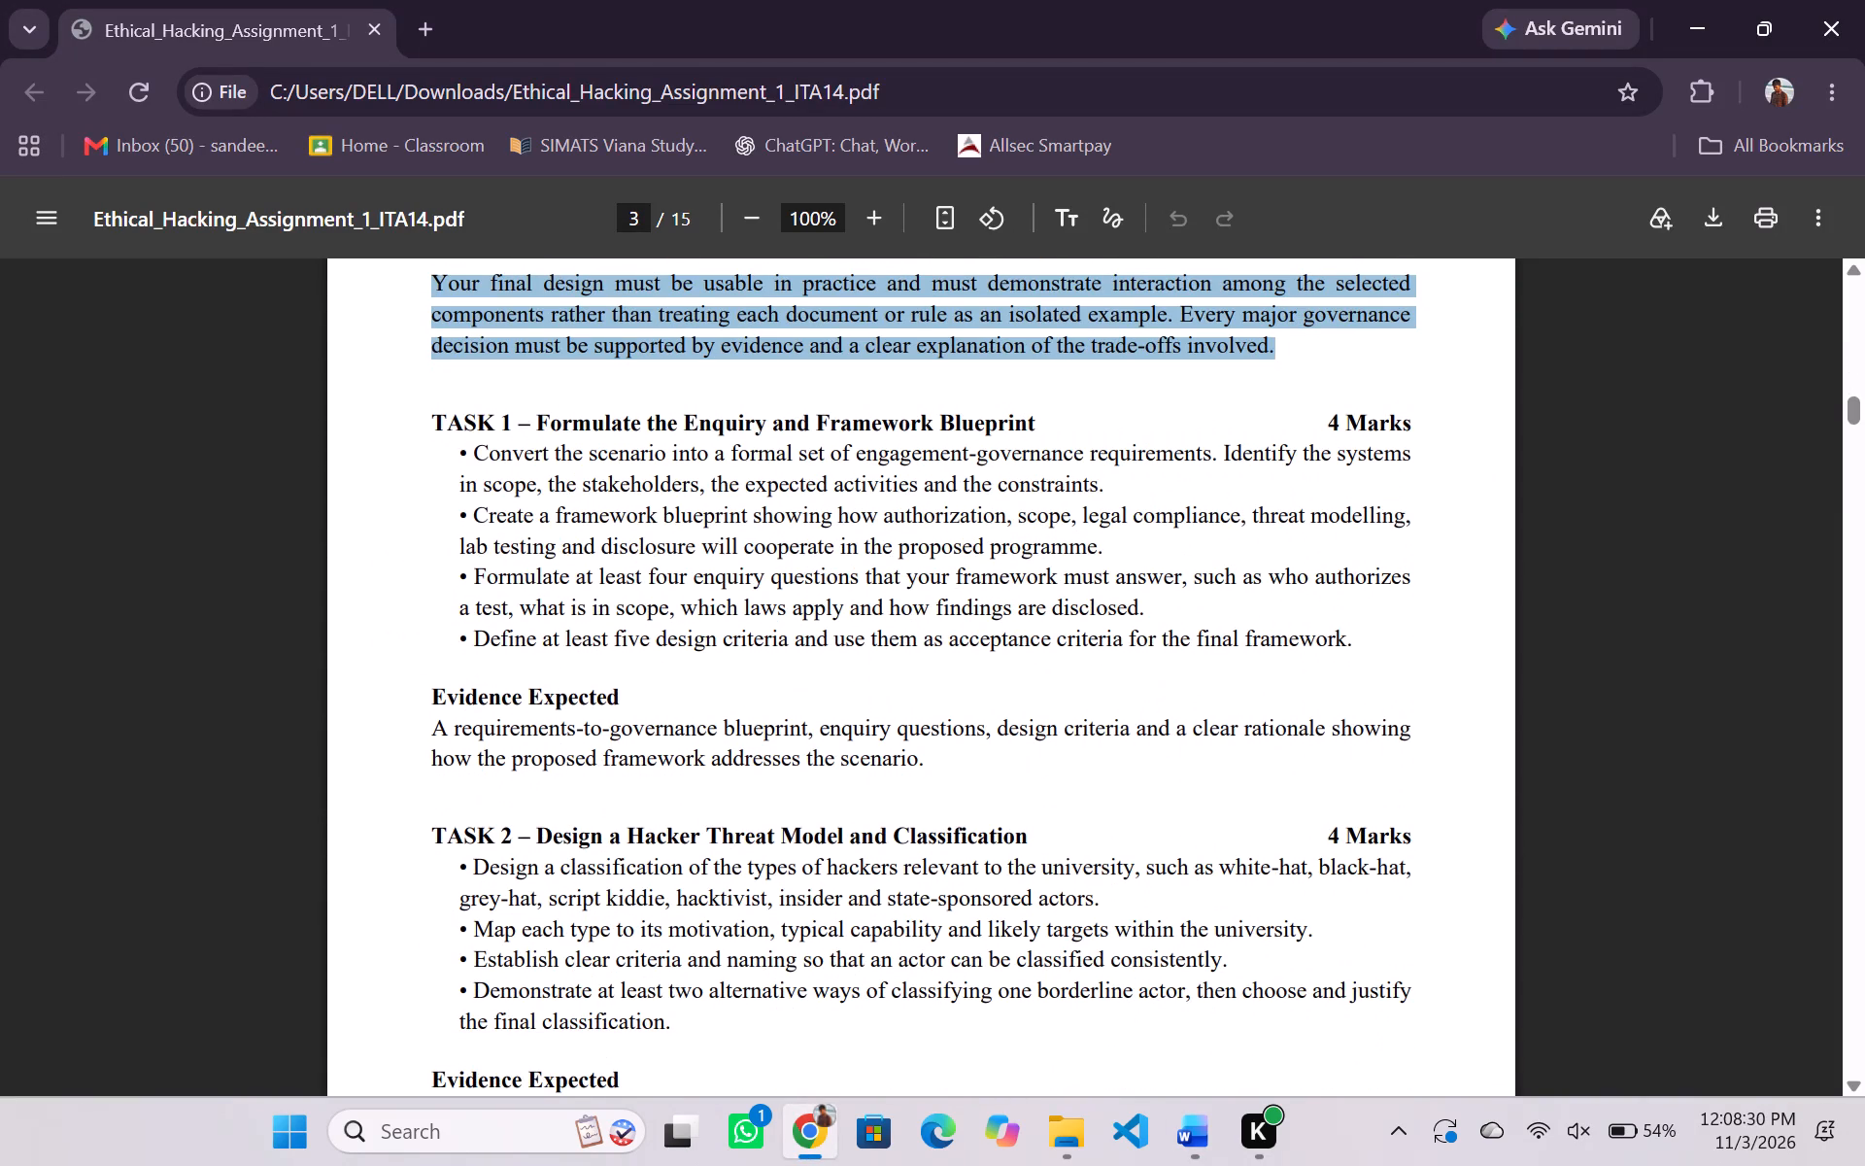
{"action": "left_click_drag", "start_coordinate": [432, 420], "coordinate": [1020, 1050]}
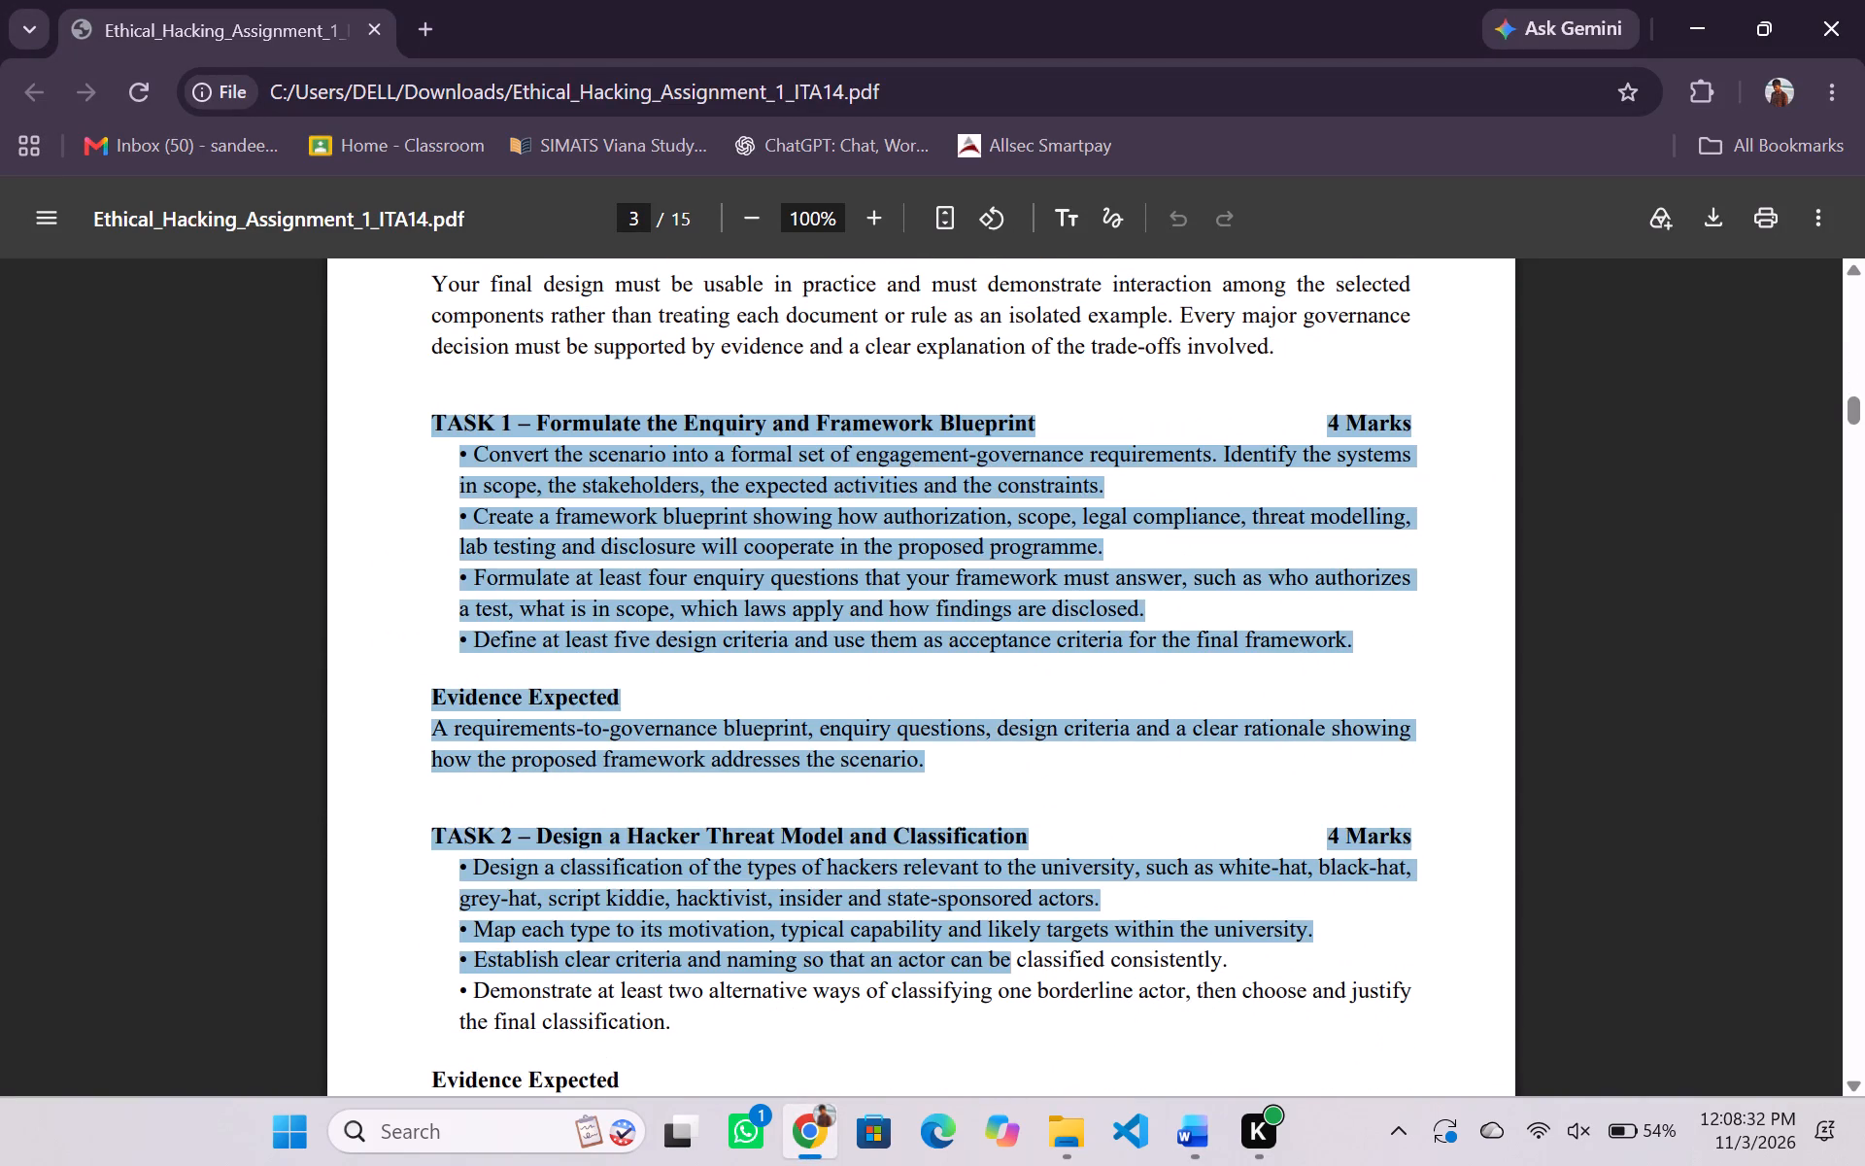
{"action": "left_click_drag", "start_coordinate": [1020, 1050], "coordinate": [1115, 954]}
{"action": "key", "text": "Down"}
{"action": "key", "text": "Down"}
{"action": "key", "text": "Down"}
{"action": "key", "text": "Down"}
{"action": "key", "text": "Down"}
{"action": "key", "text": "Down"}
{"action": "key", "text": "Down"}
{"action": "key", "text": "Down"}
{"action": "key", "text": "Down"}
{"action": "key", "text": "Down"}
{"action": "key", "text": "Down"}
{"action": "key", "text": "Down"}
{"action": "key", "text": "Down"}
{"action": "key", "text": "Down"}
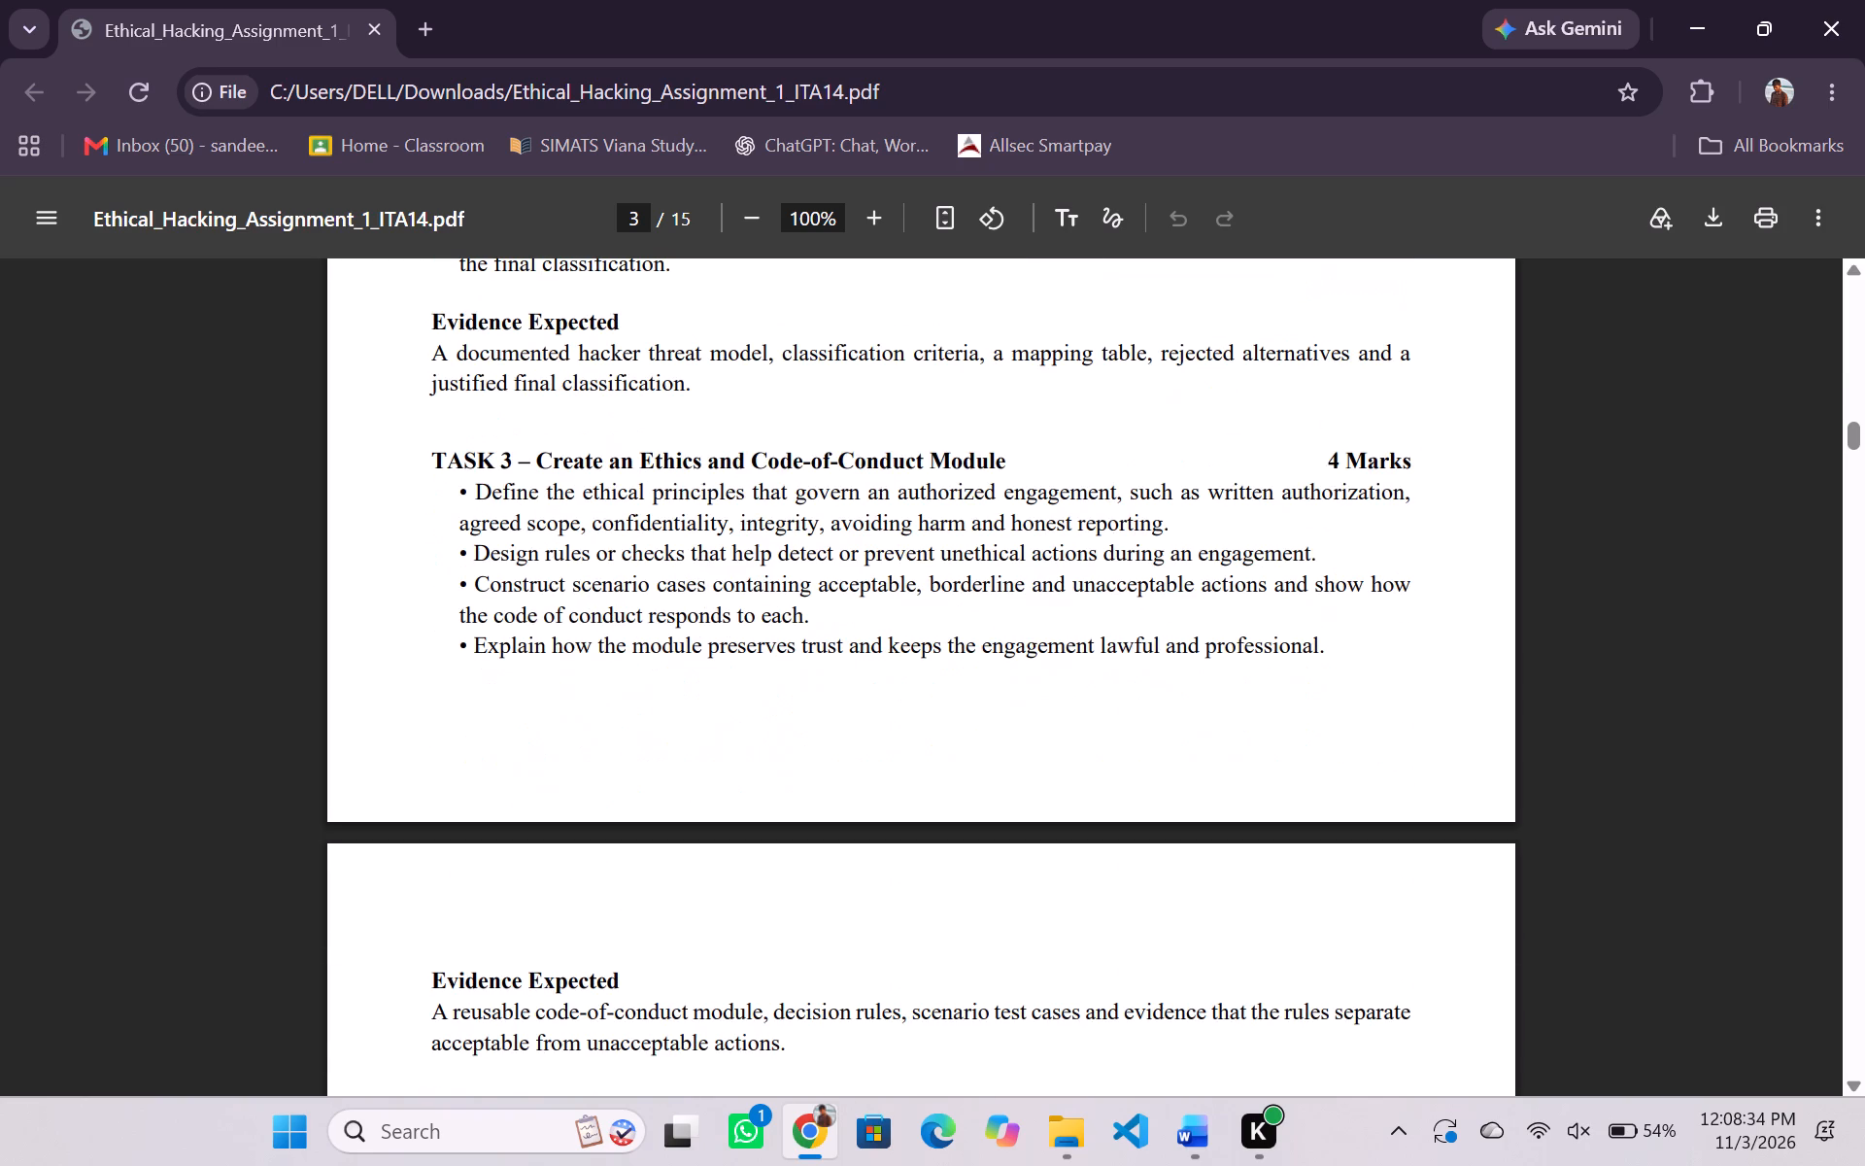
{"action": "left_click_drag", "start_coordinate": [1115, 954], "coordinate": [1079, 1067]}
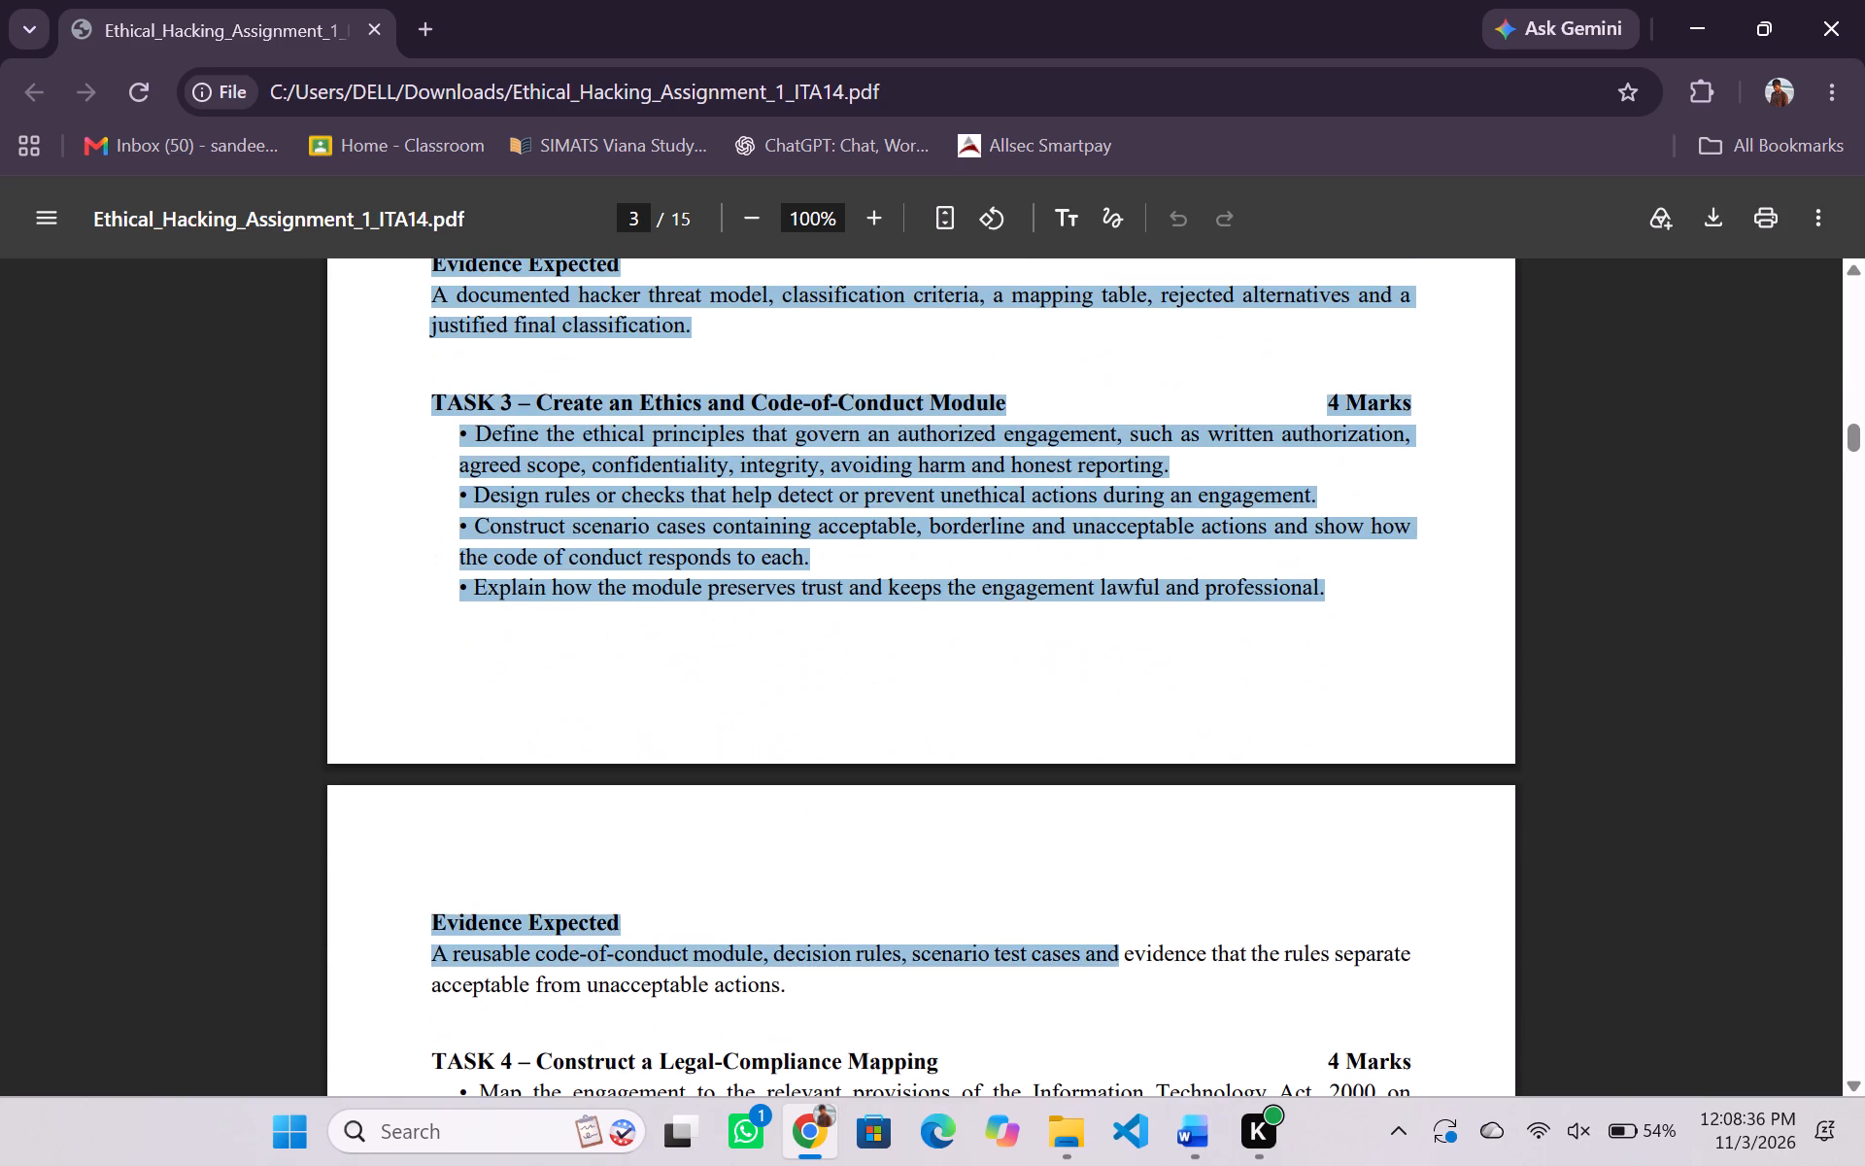
{"action": "left_click_drag", "start_coordinate": [1079, 1067], "coordinate": [795, 988]}
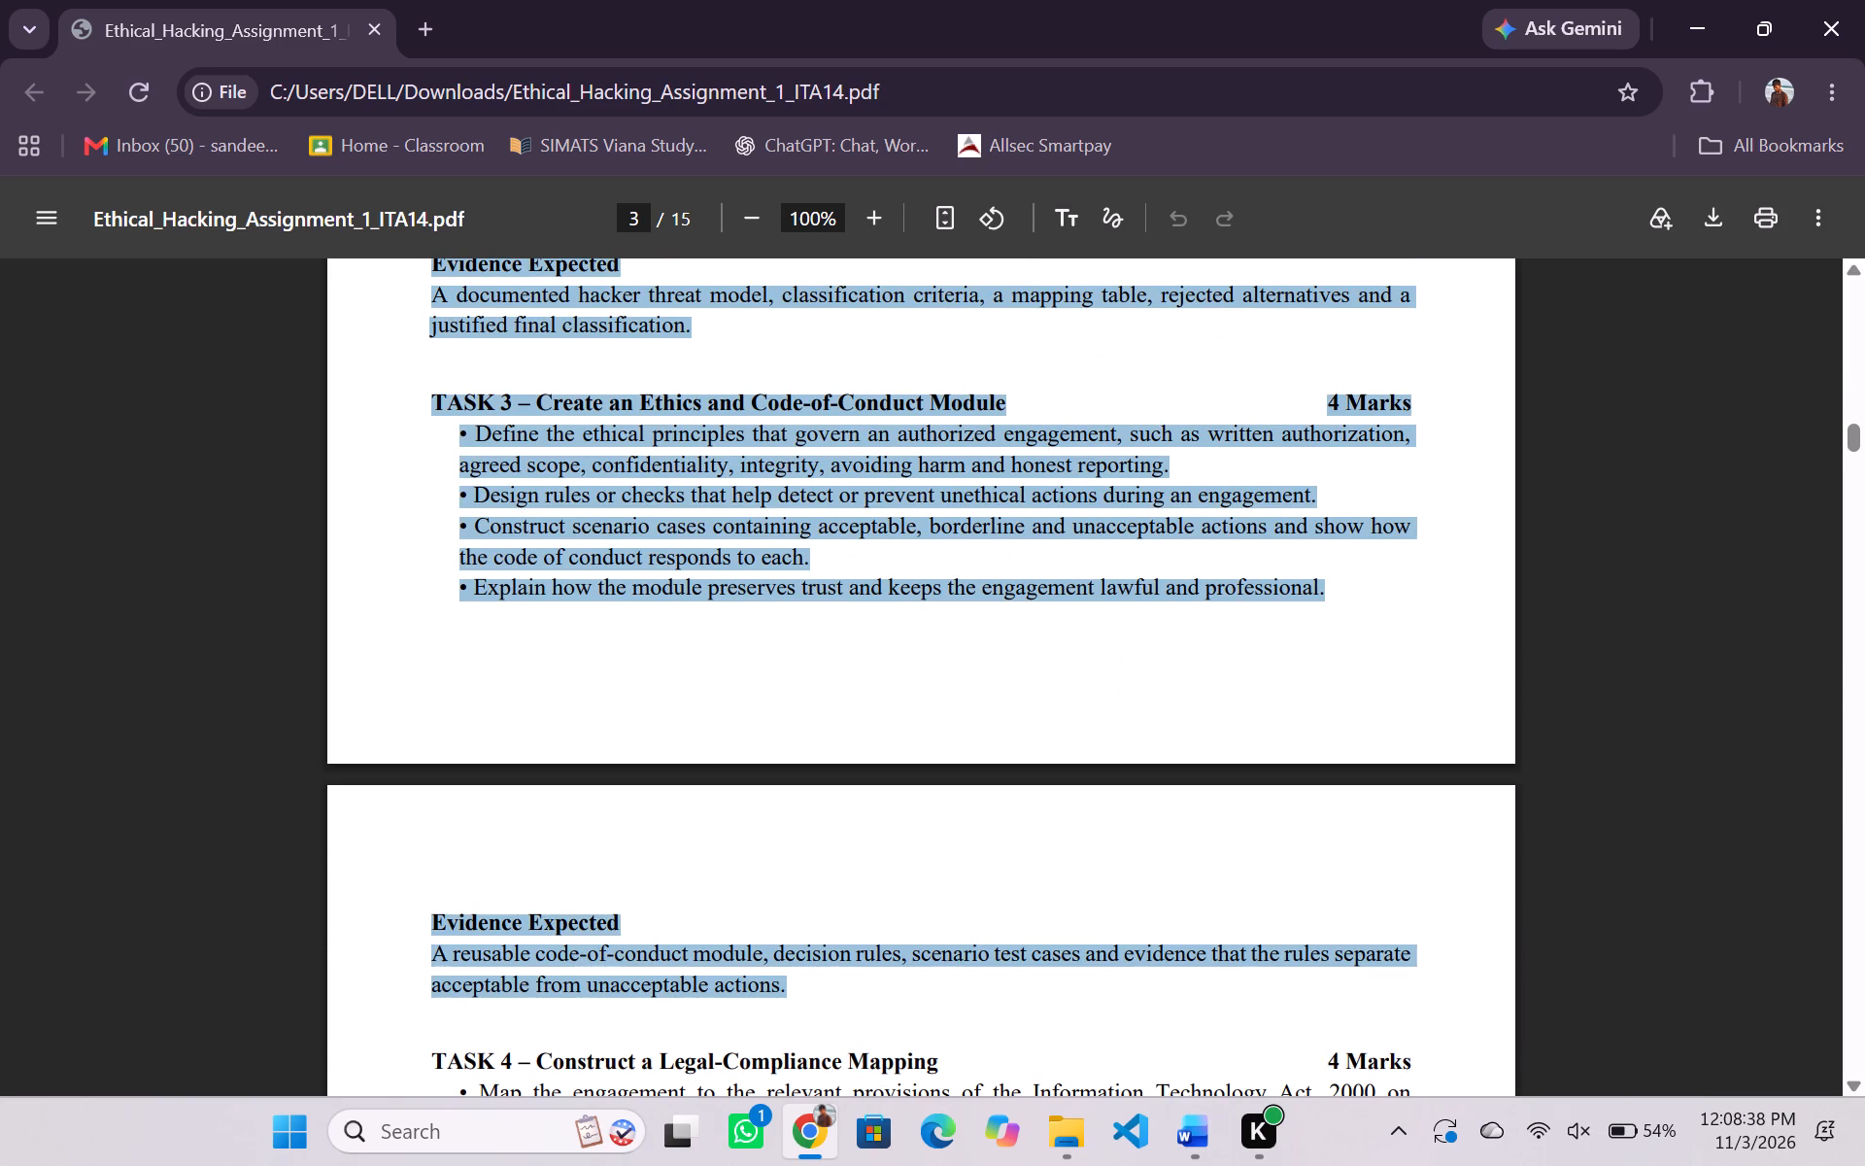
{"action": "key", "text": "ctrl+c"}
Paste the copied Task 1 to Task 3 text into the Word document below the Design Challenge paragraph, separated by a blank line.
{"action": "key", "text": "alt+Tab"}
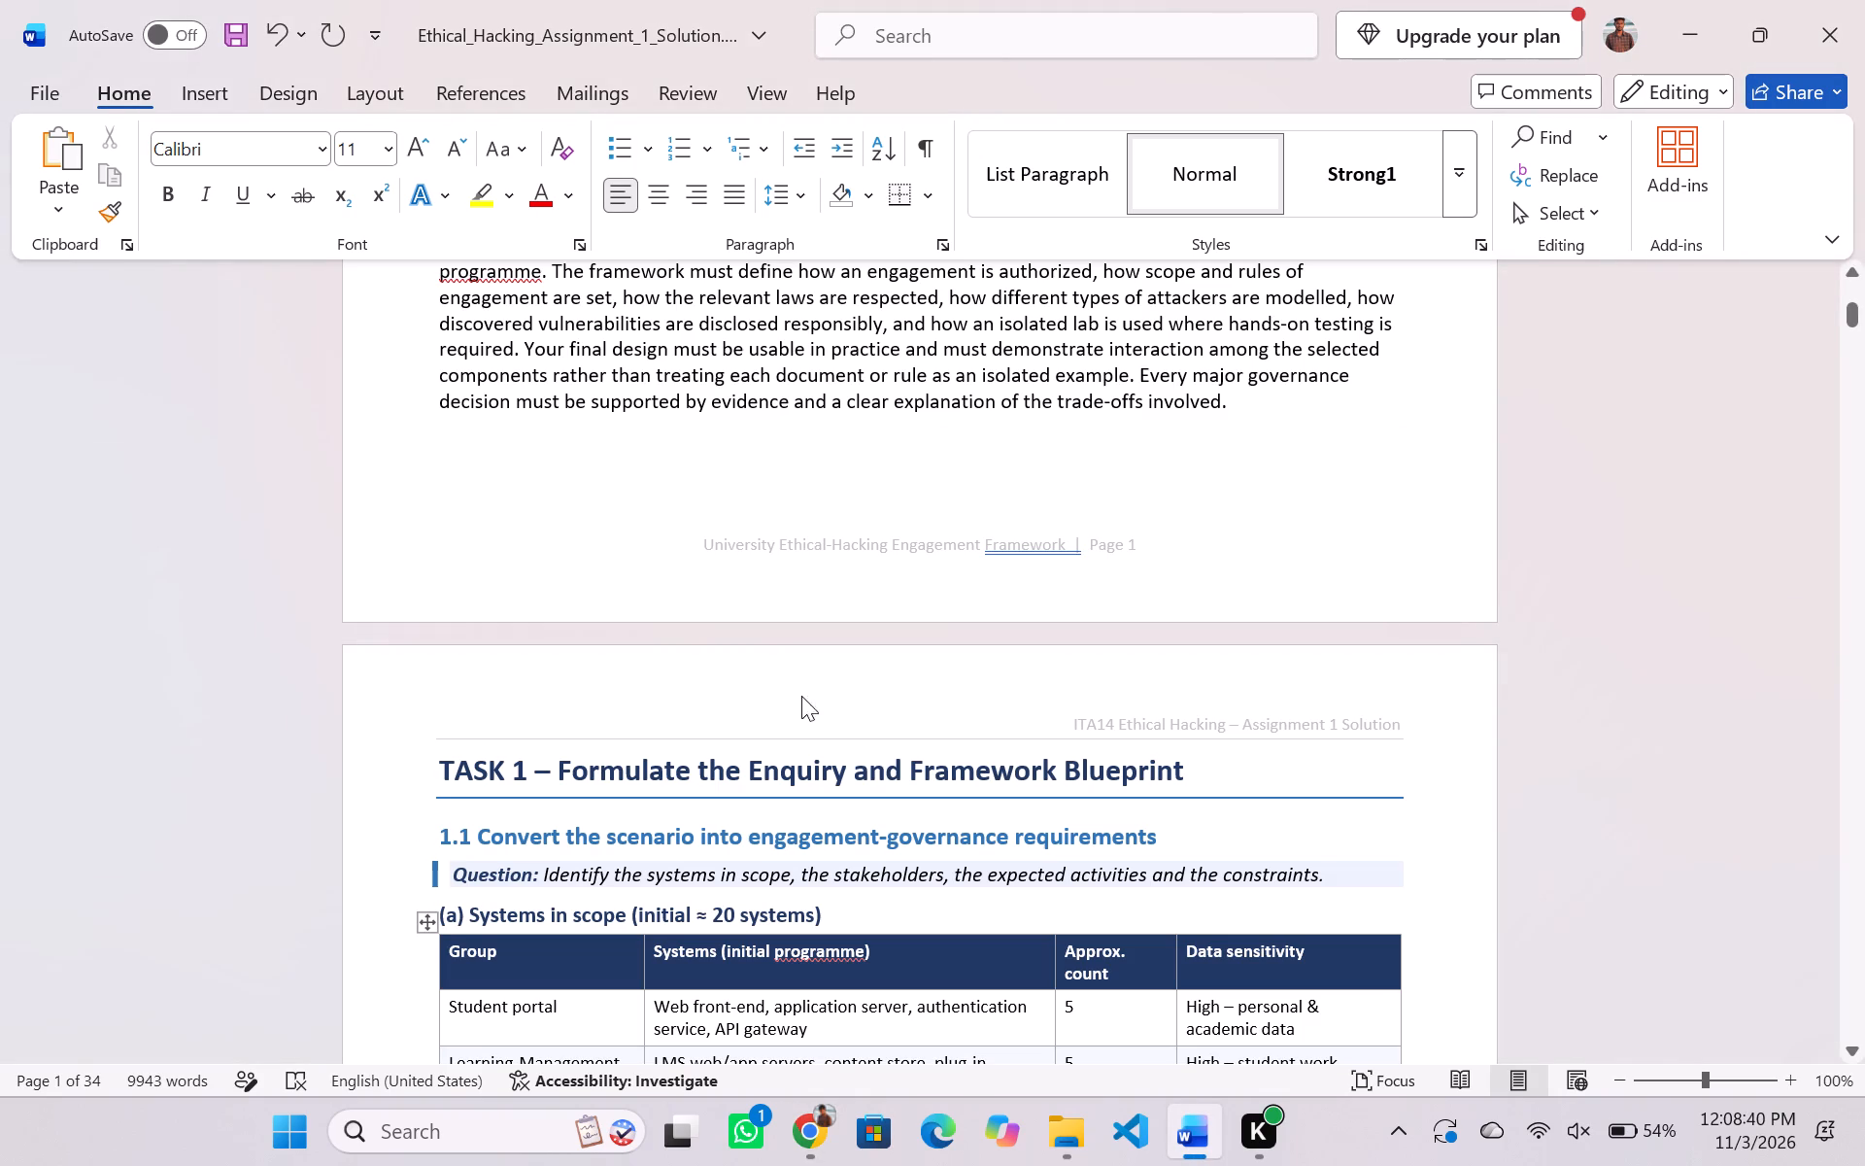
{"action": "left_click", "coordinate": [1263, 439]}
{"action": "key", "text": "Return"}
{"action": "key", "text": "ctrl+v"}
{"action": "scroll", "coordinate": [956, 568], "scroll_direction": "up", "scroll_amount": 2}
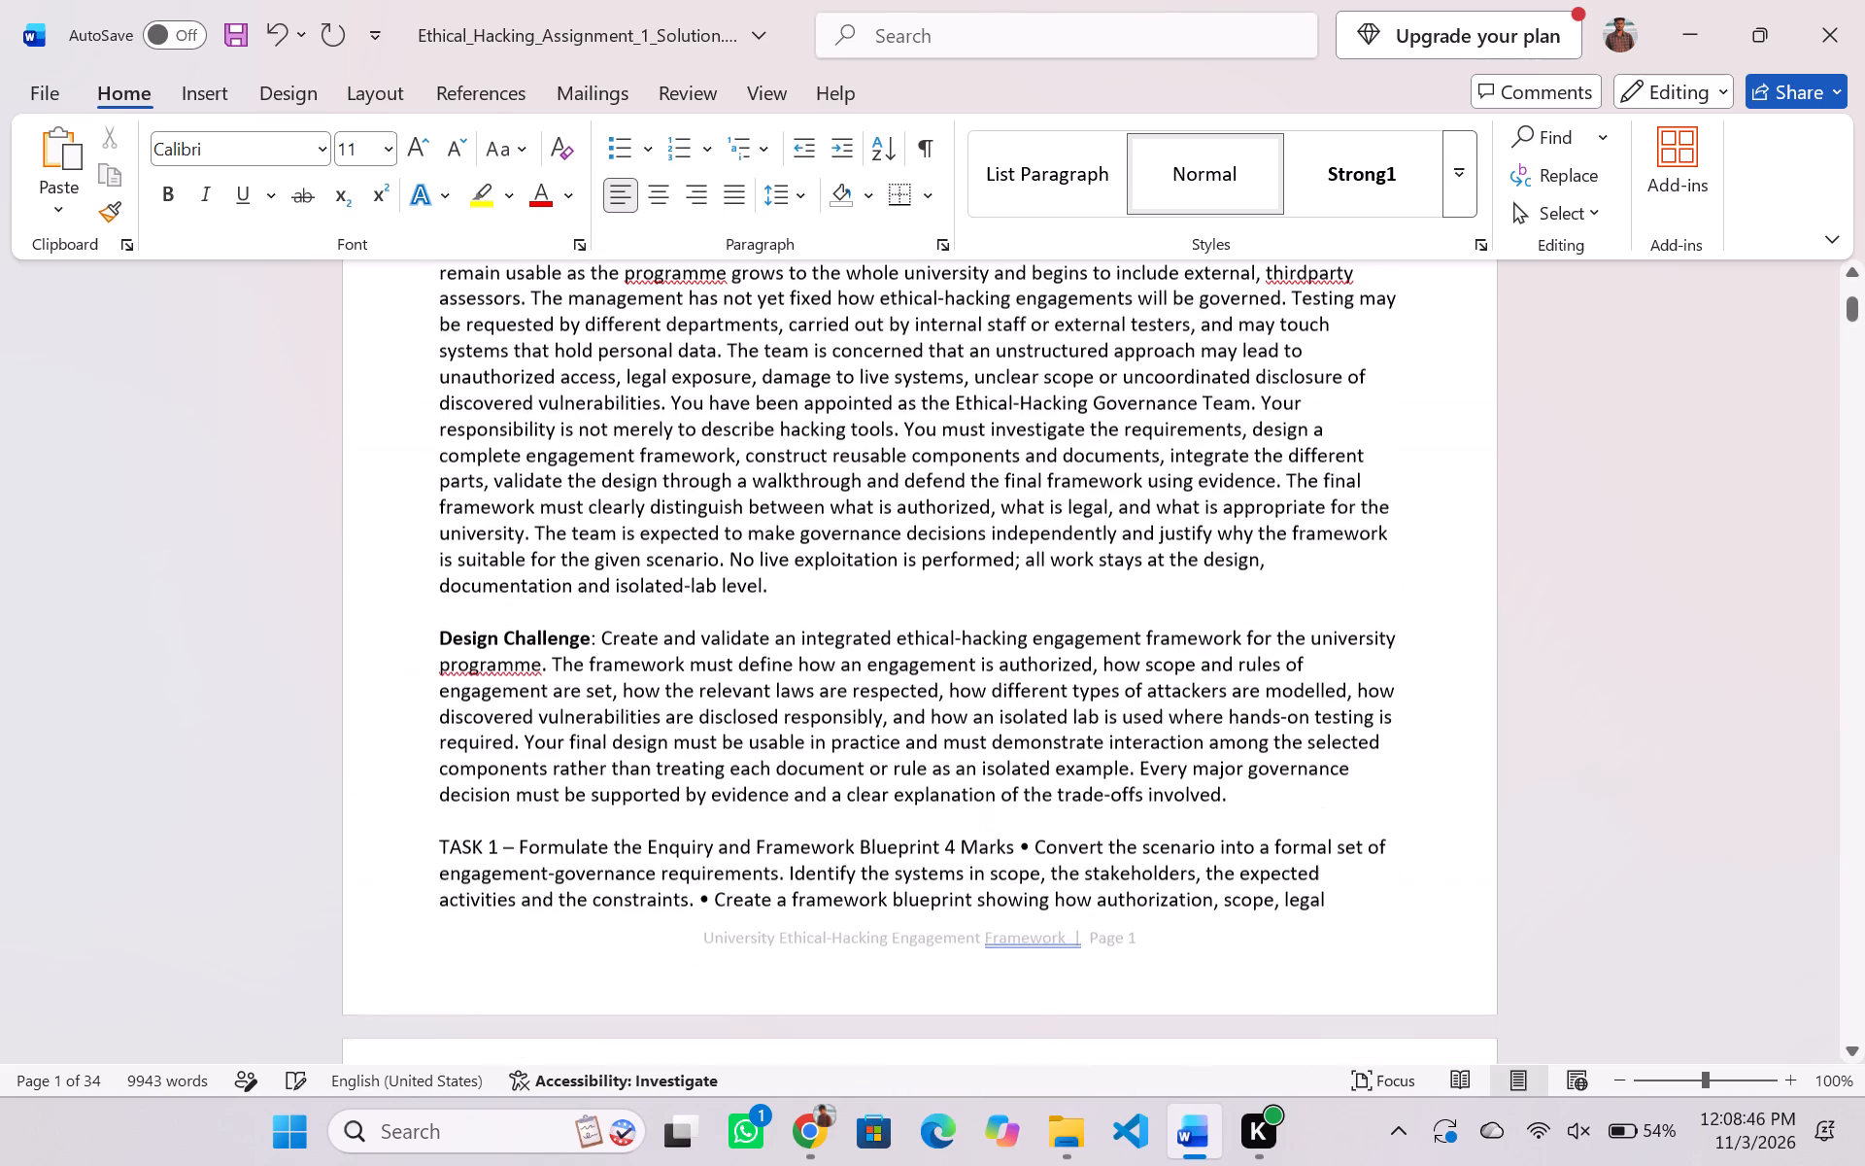
{"action": "scroll", "coordinate": [837, 791], "scroll_direction": "down", "scroll_amount": 1}
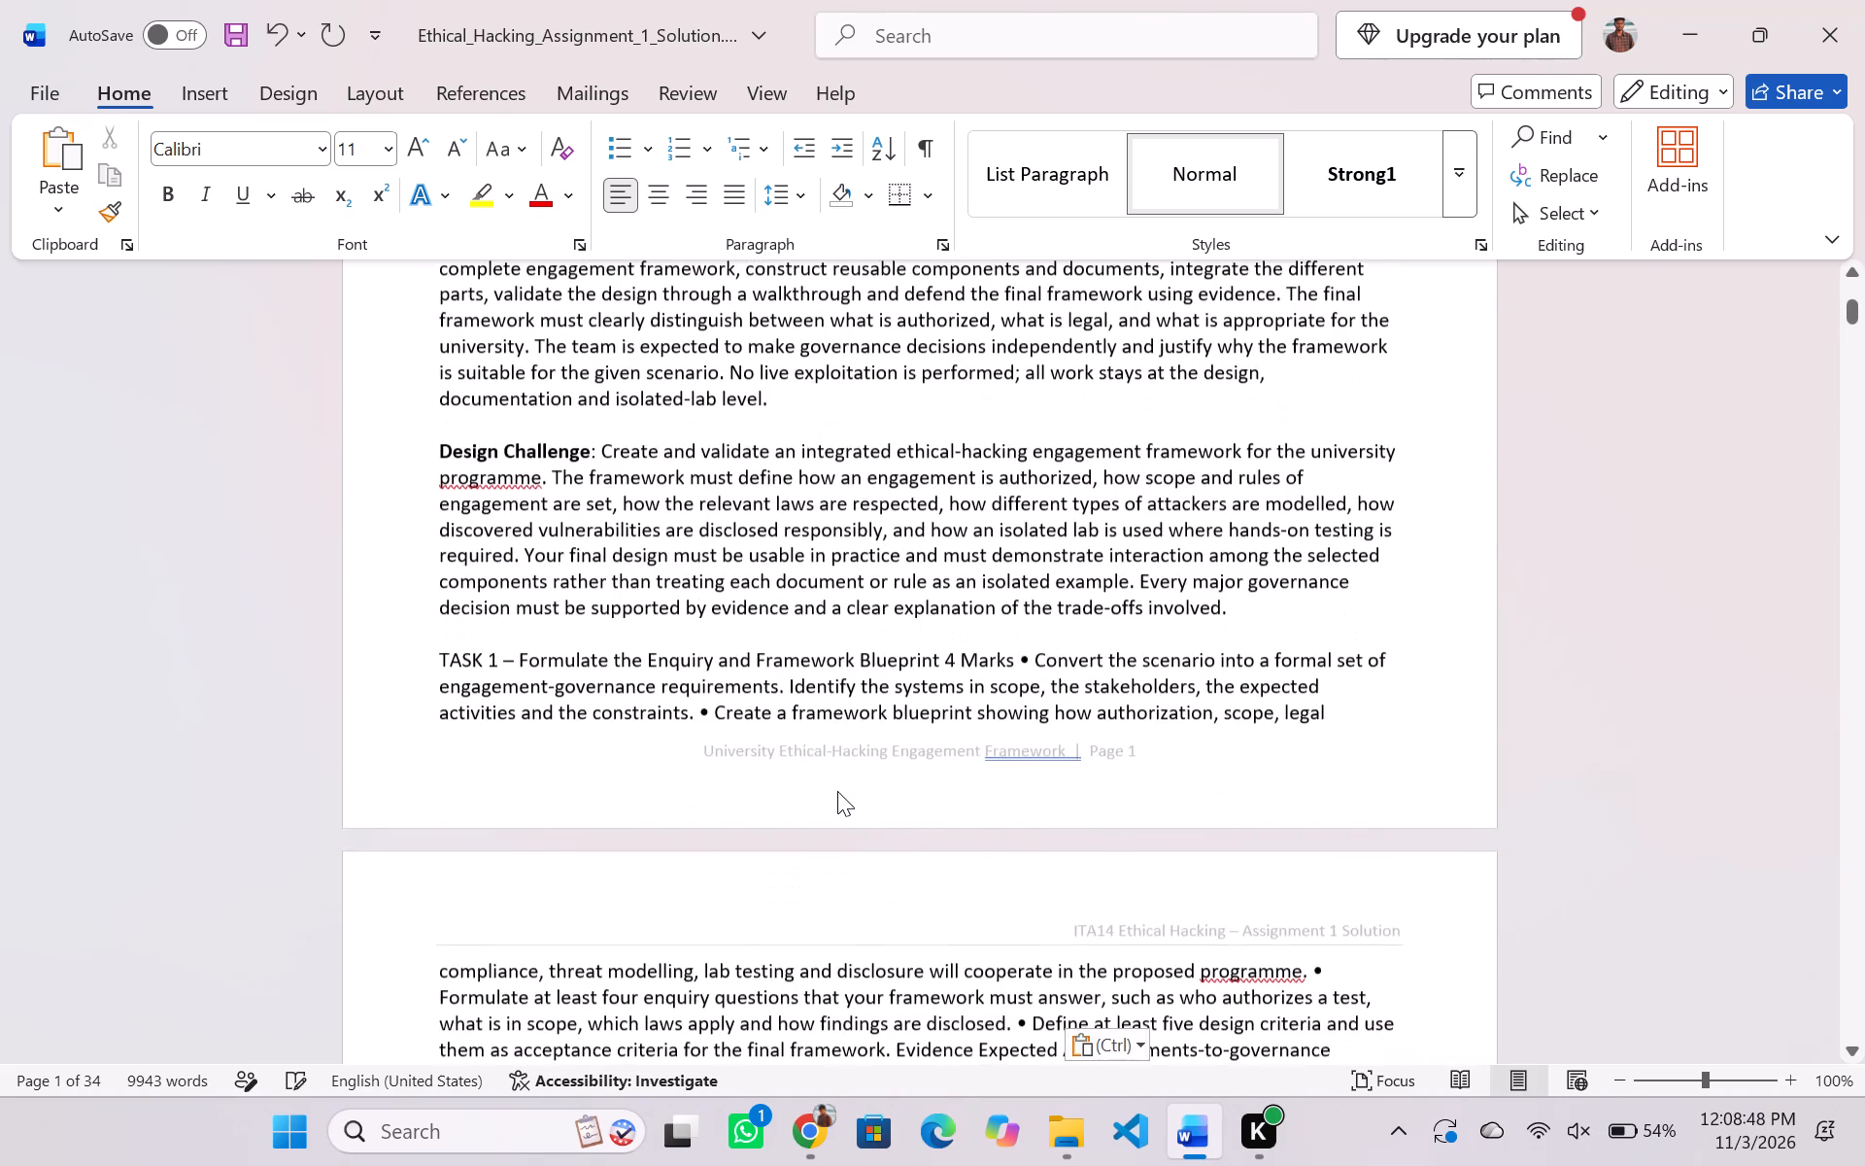
{"action": "key", "text": "alt+Tab"}
{"action": "key", "text": "alt+Tab"}
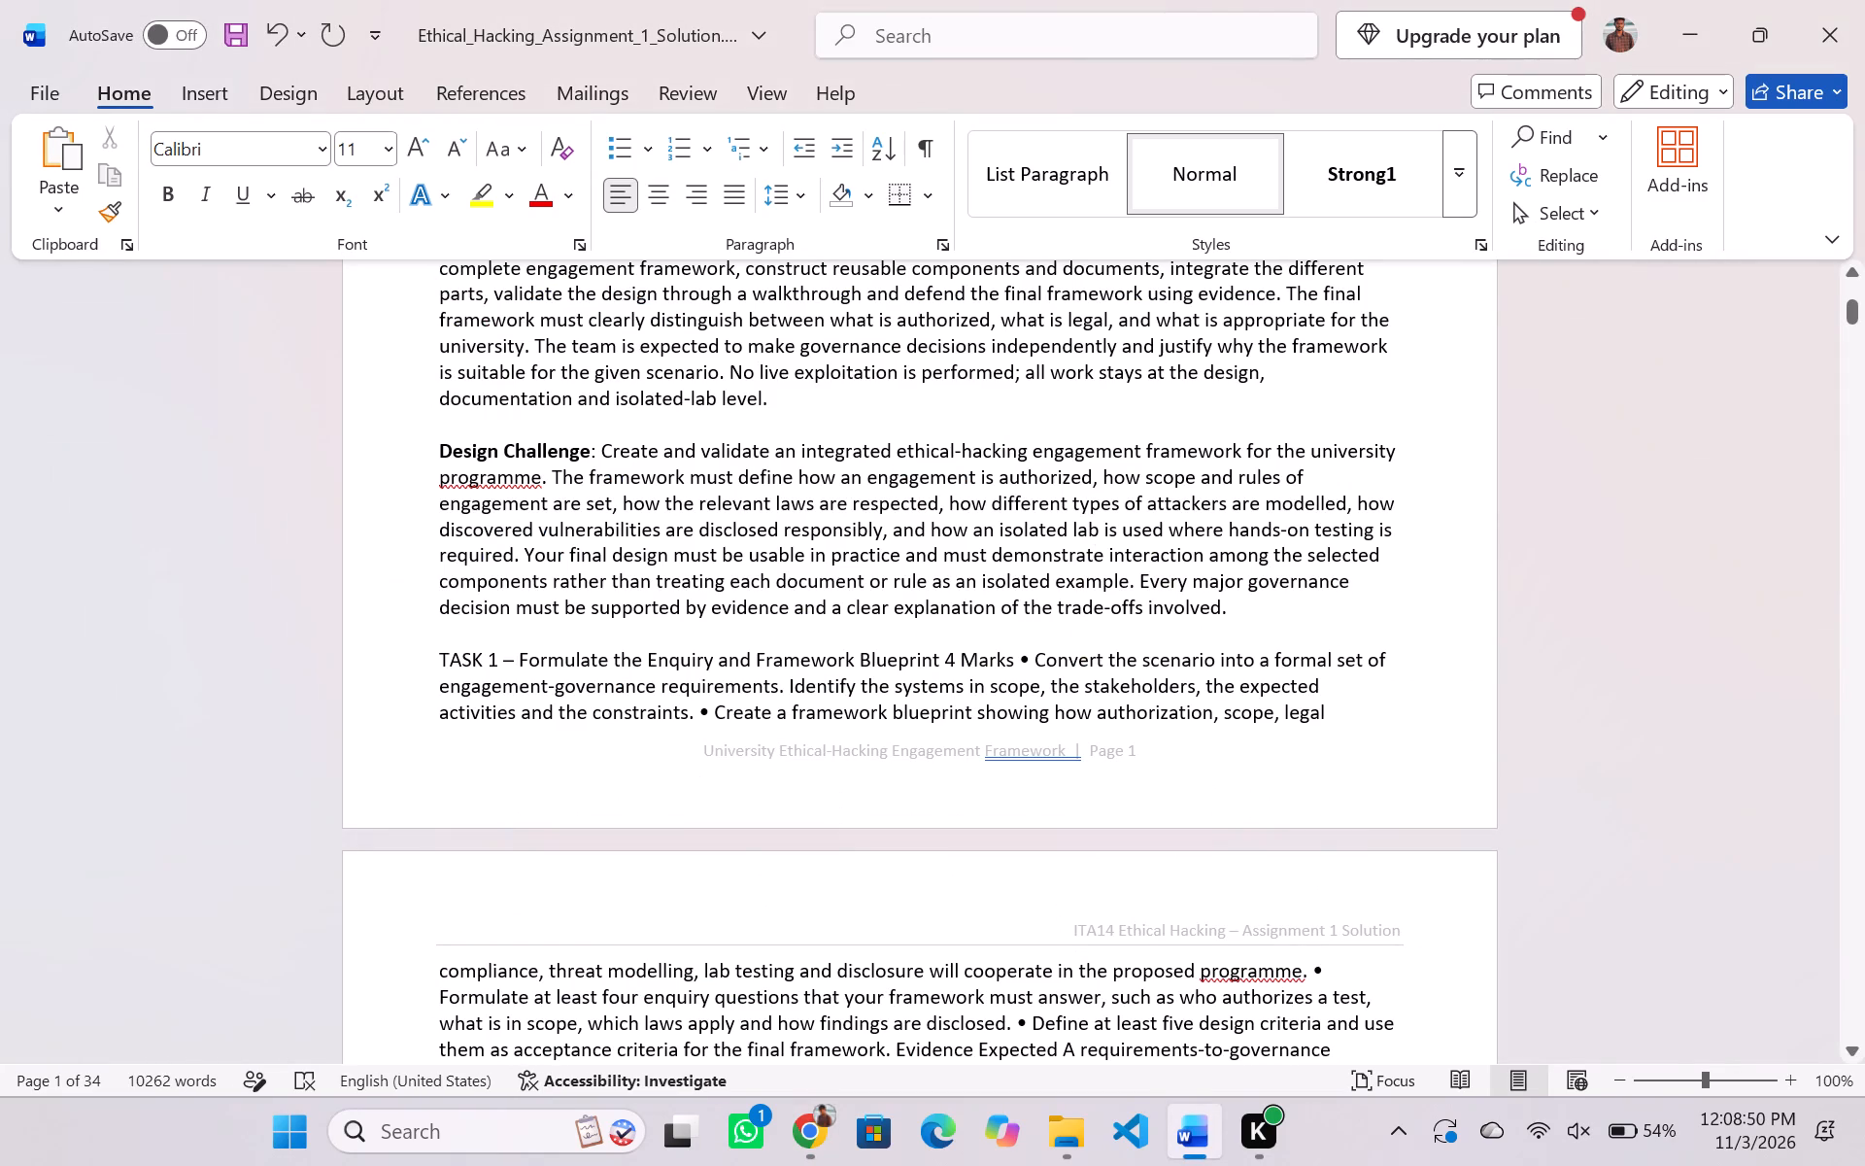
Bold the heading "TASK 1 – Formulate the Enquiry and Framework Blueprint 4 Marks" and start its first bullet on a new line.
{"action": "left_click_drag", "start_coordinate": [435, 659], "coordinate": [882, 665]}
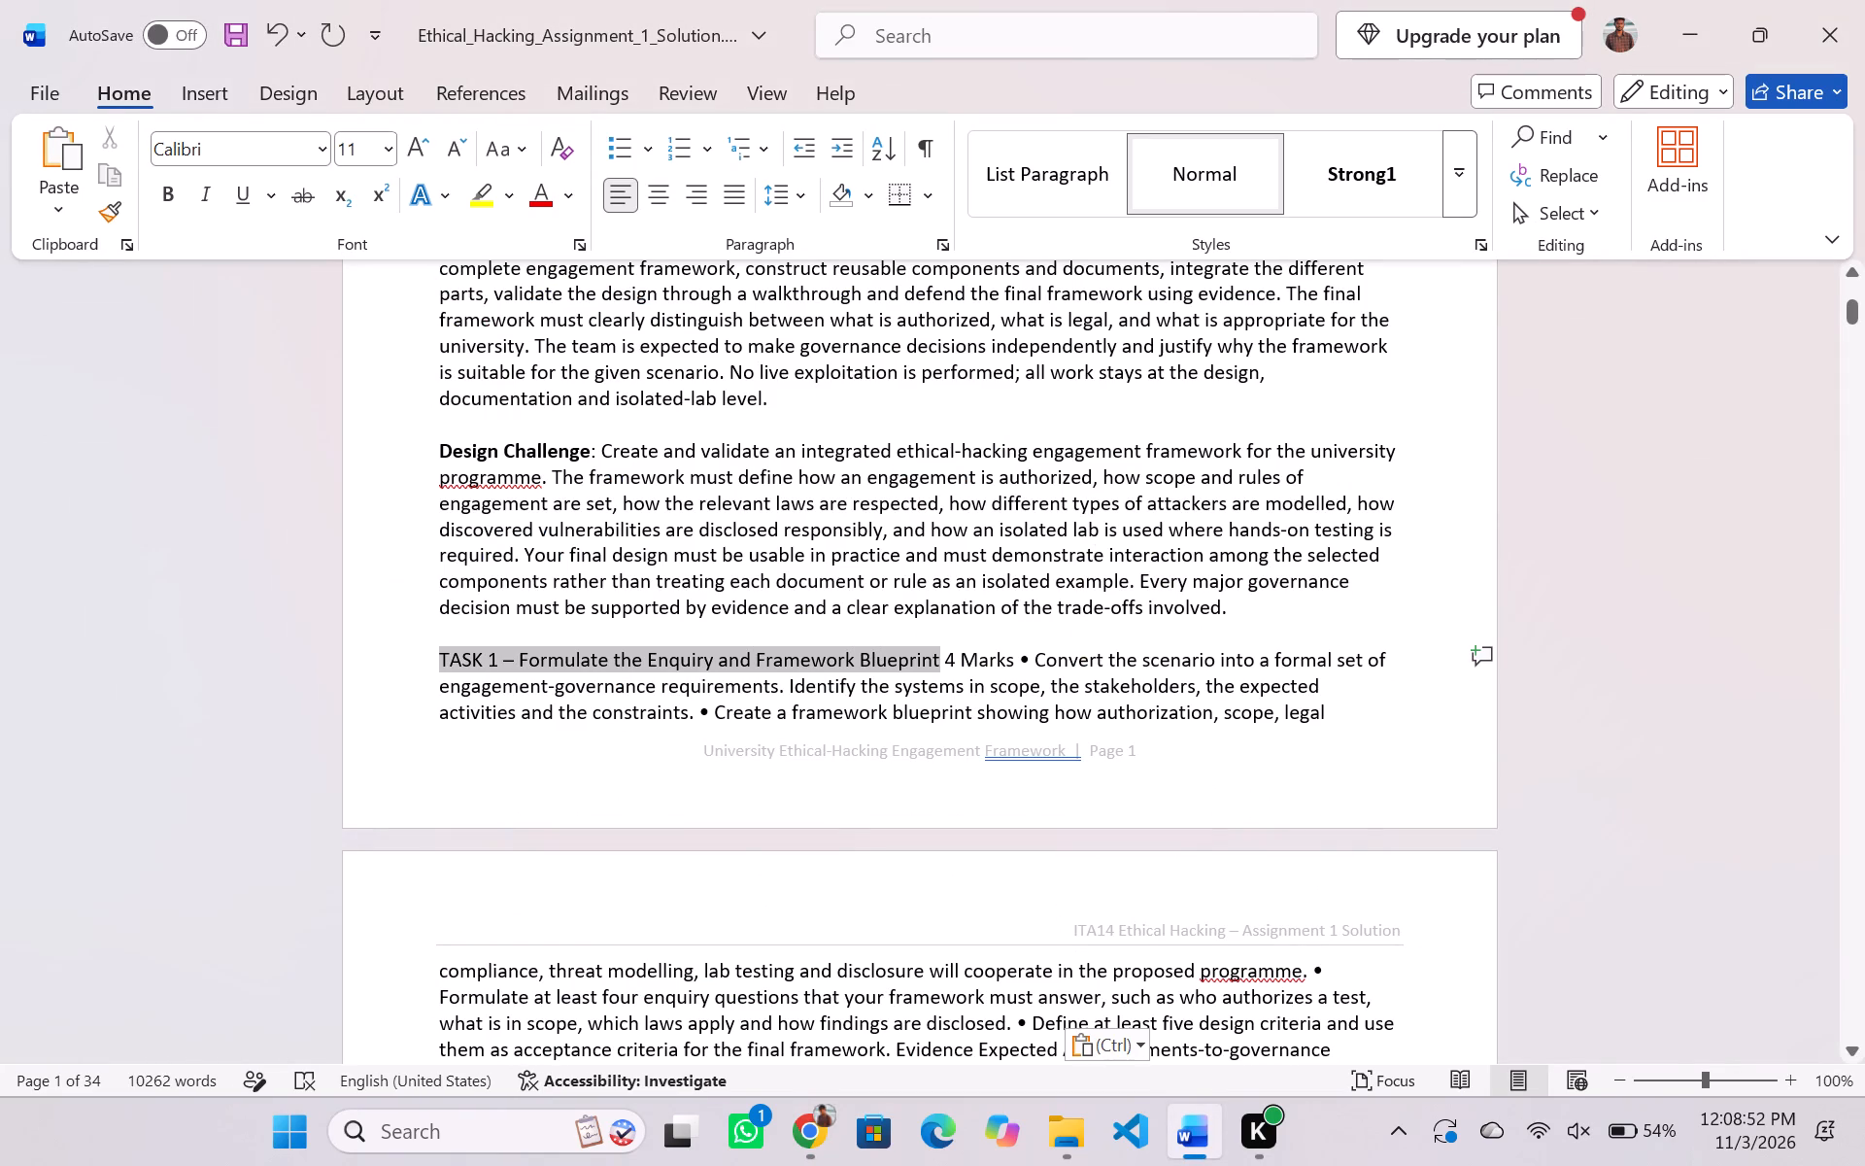
{"action": "left_click_drag", "start_coordinate": [882, 665], "coordinate": [990, 667]}
{"action": "key", "text": "ctrl+b"}
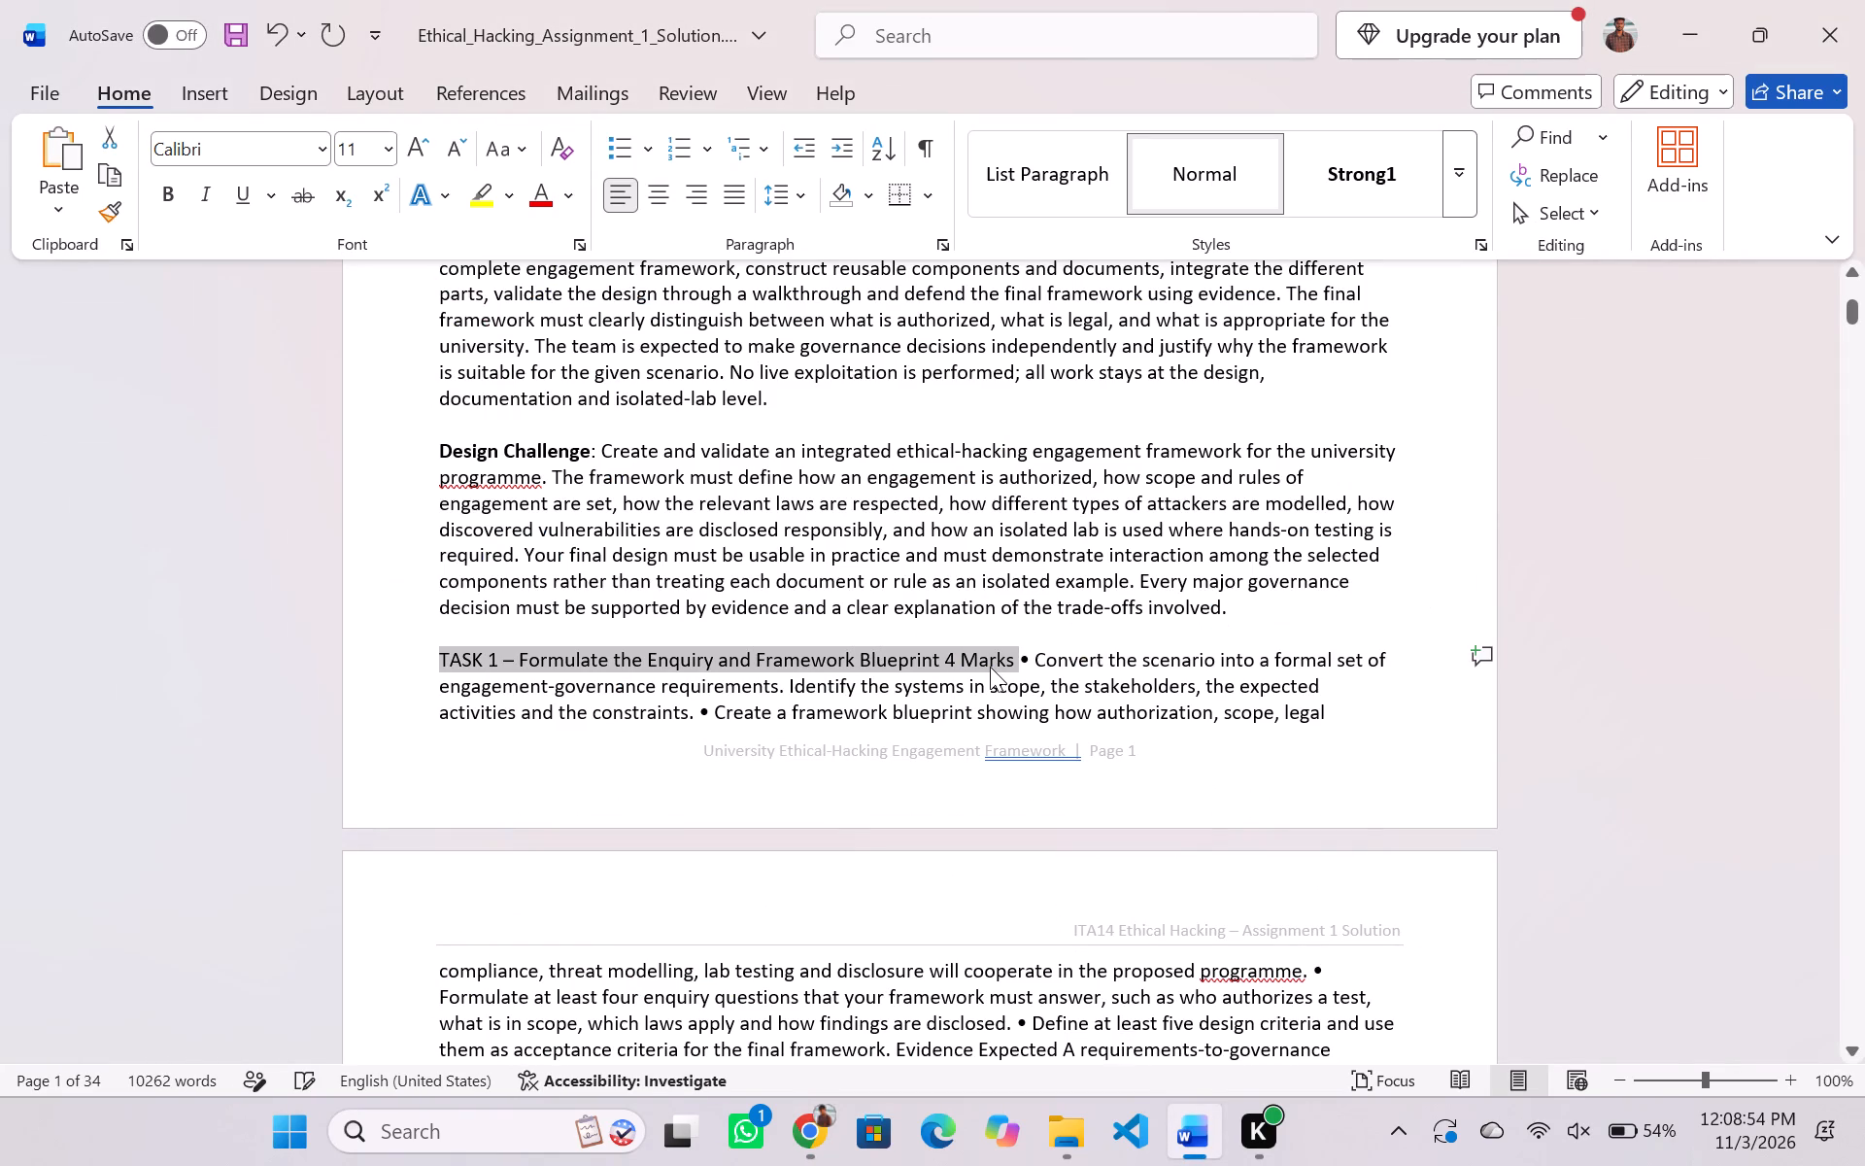
{"action": "left_click", "coordinate": [1040, 667]}
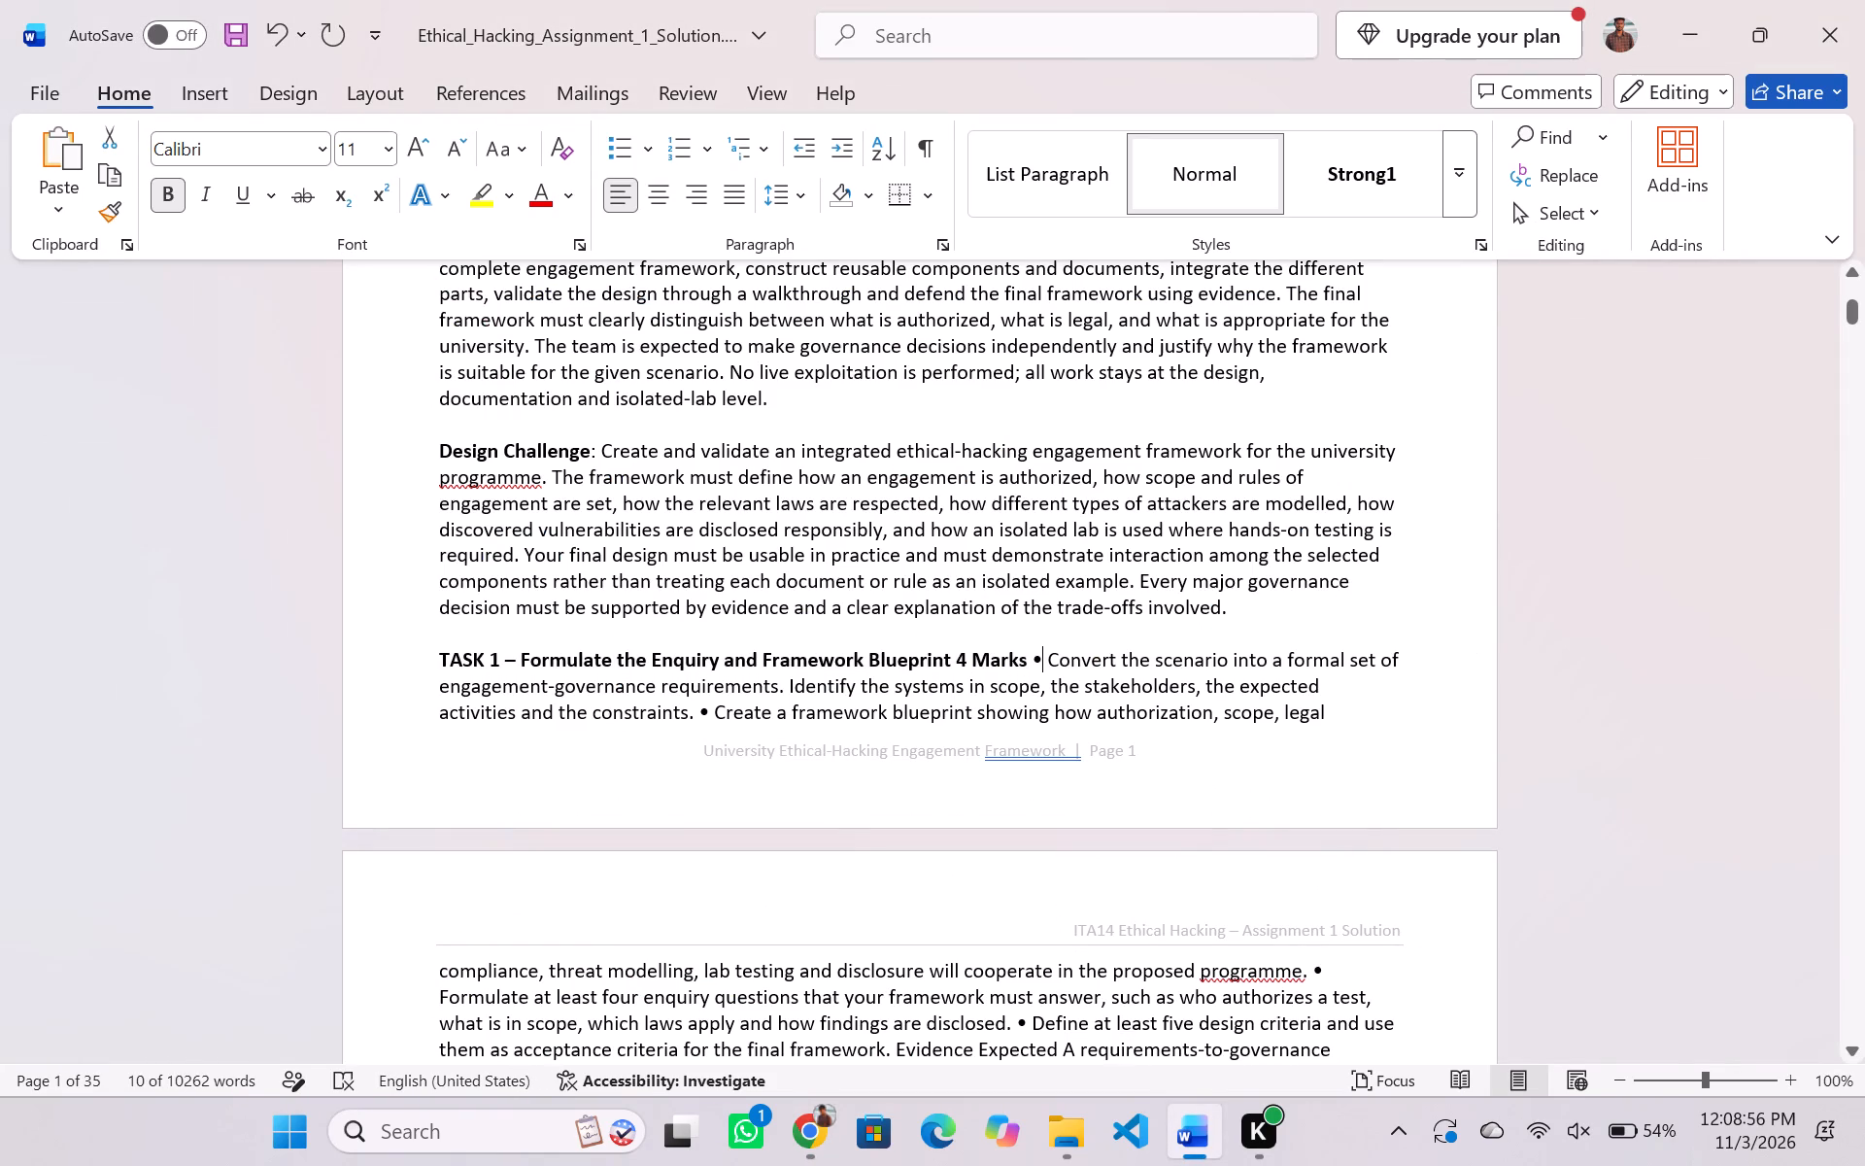
{"action": "key", "text": "Left"}
{"action": "key", "text": "Return"}
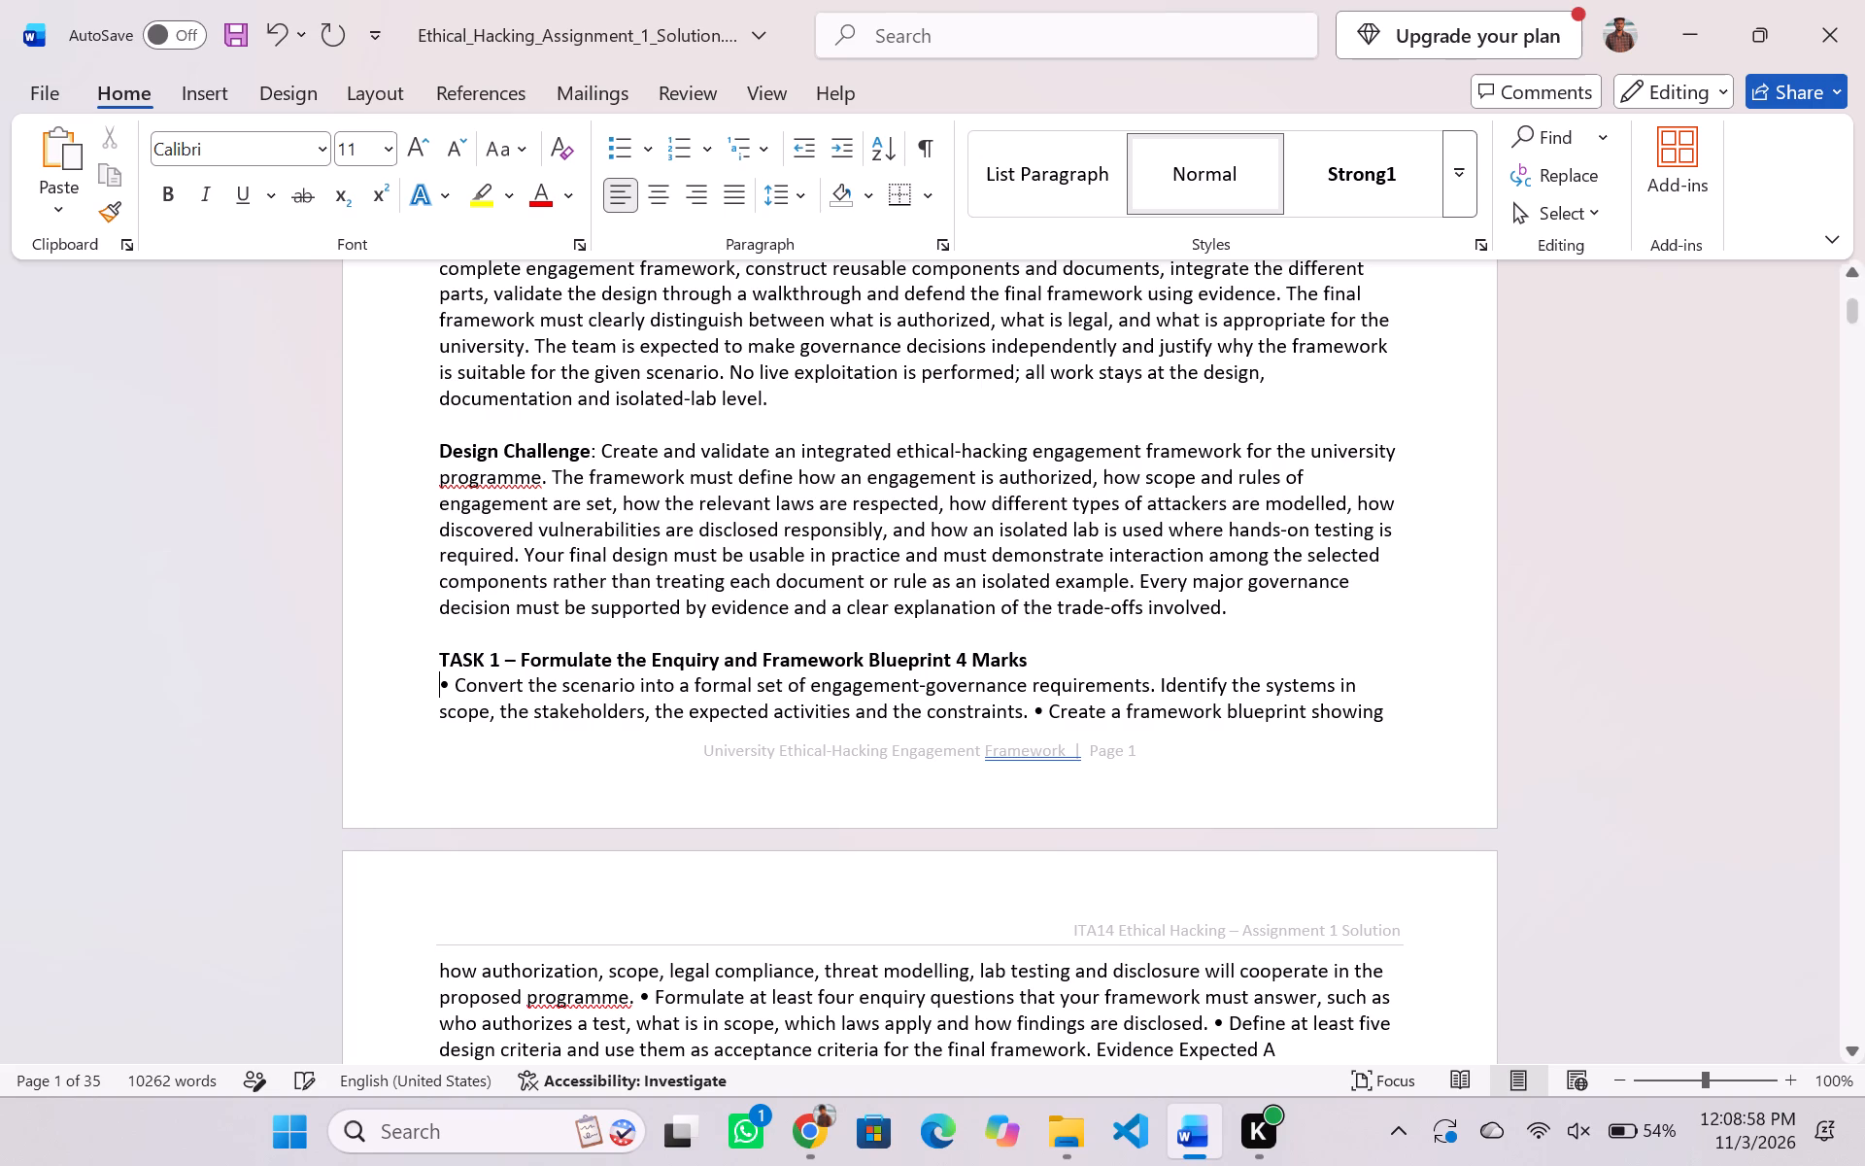
Check the brief's layout and put the remaining Task 1 bullets, "Create a framework blueprint", "Formulate at least four" and "Define at least five", on separate lines.
{"action": "scroll", "coordinate": [973, 792], "scroll_direction": "down", "scroll_amount": 1}
{"action": "key", "text": "alt+Tab"}
{"action": "scroll", "coordinate": [973, 792], "scroll_direction": "up", "scroll_amount": 1}
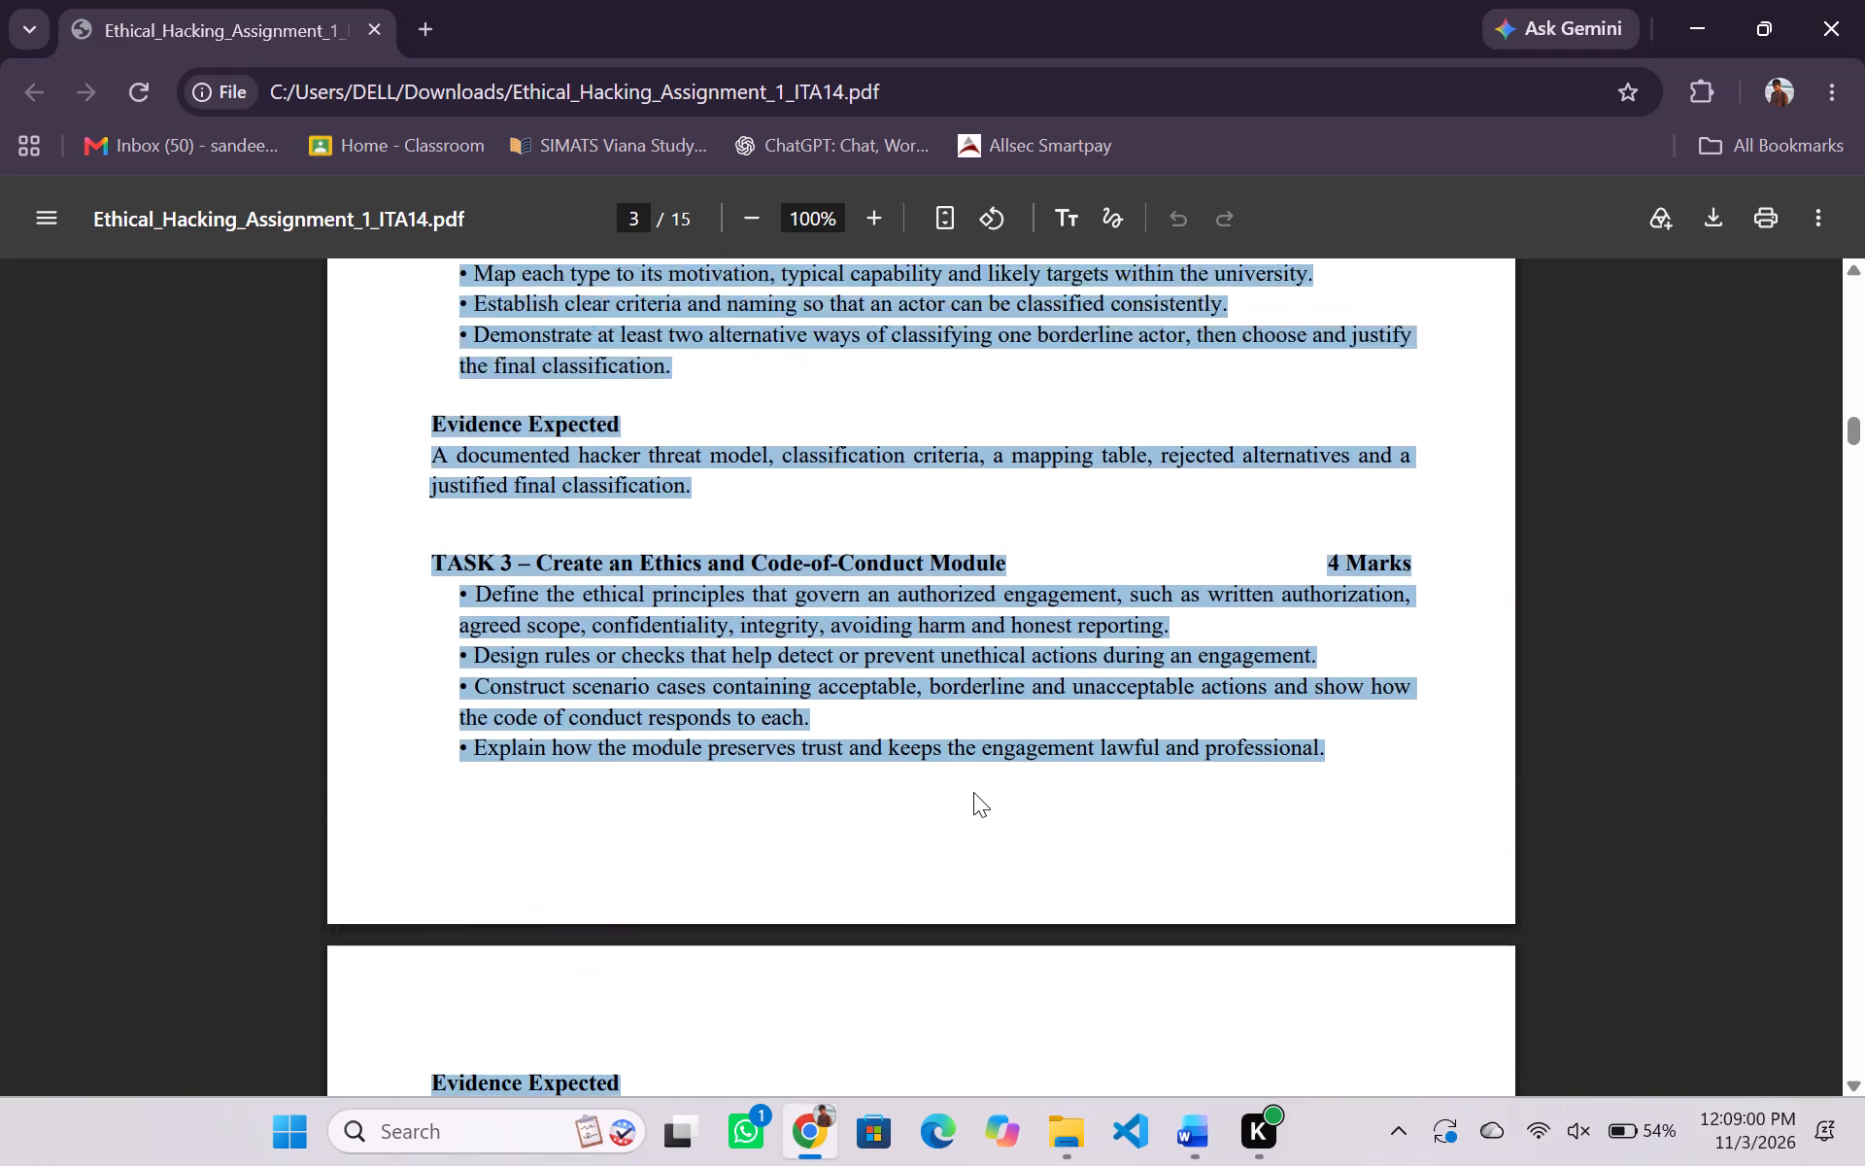
{"action": "scroll", "coordinate": [973, 792], "scroll_direction": "up", "scroll_amount": 3}
{"action": "key", "text": "alt+Tab"}
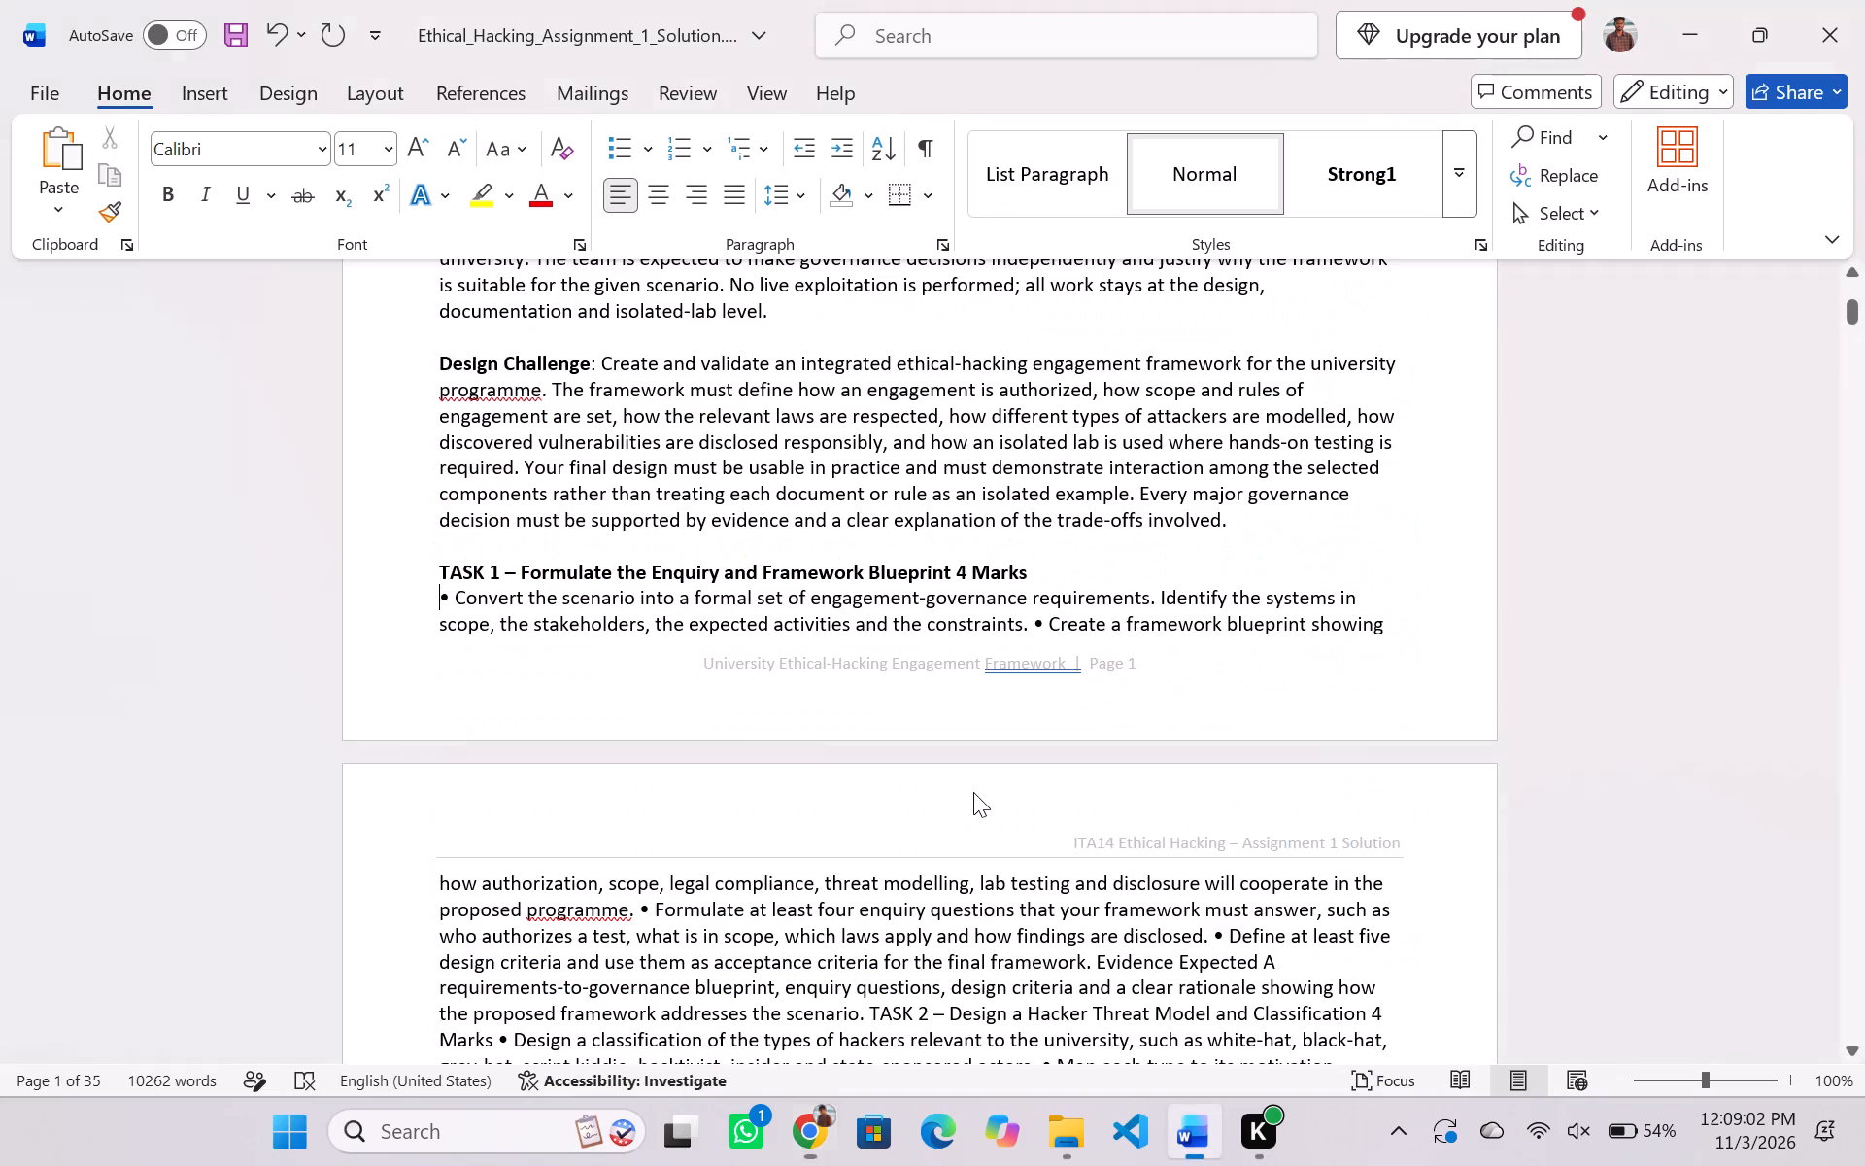
{"action": "left_click", "coordinate": [1033, 627]}
{"action": "key", "text": "Return"}
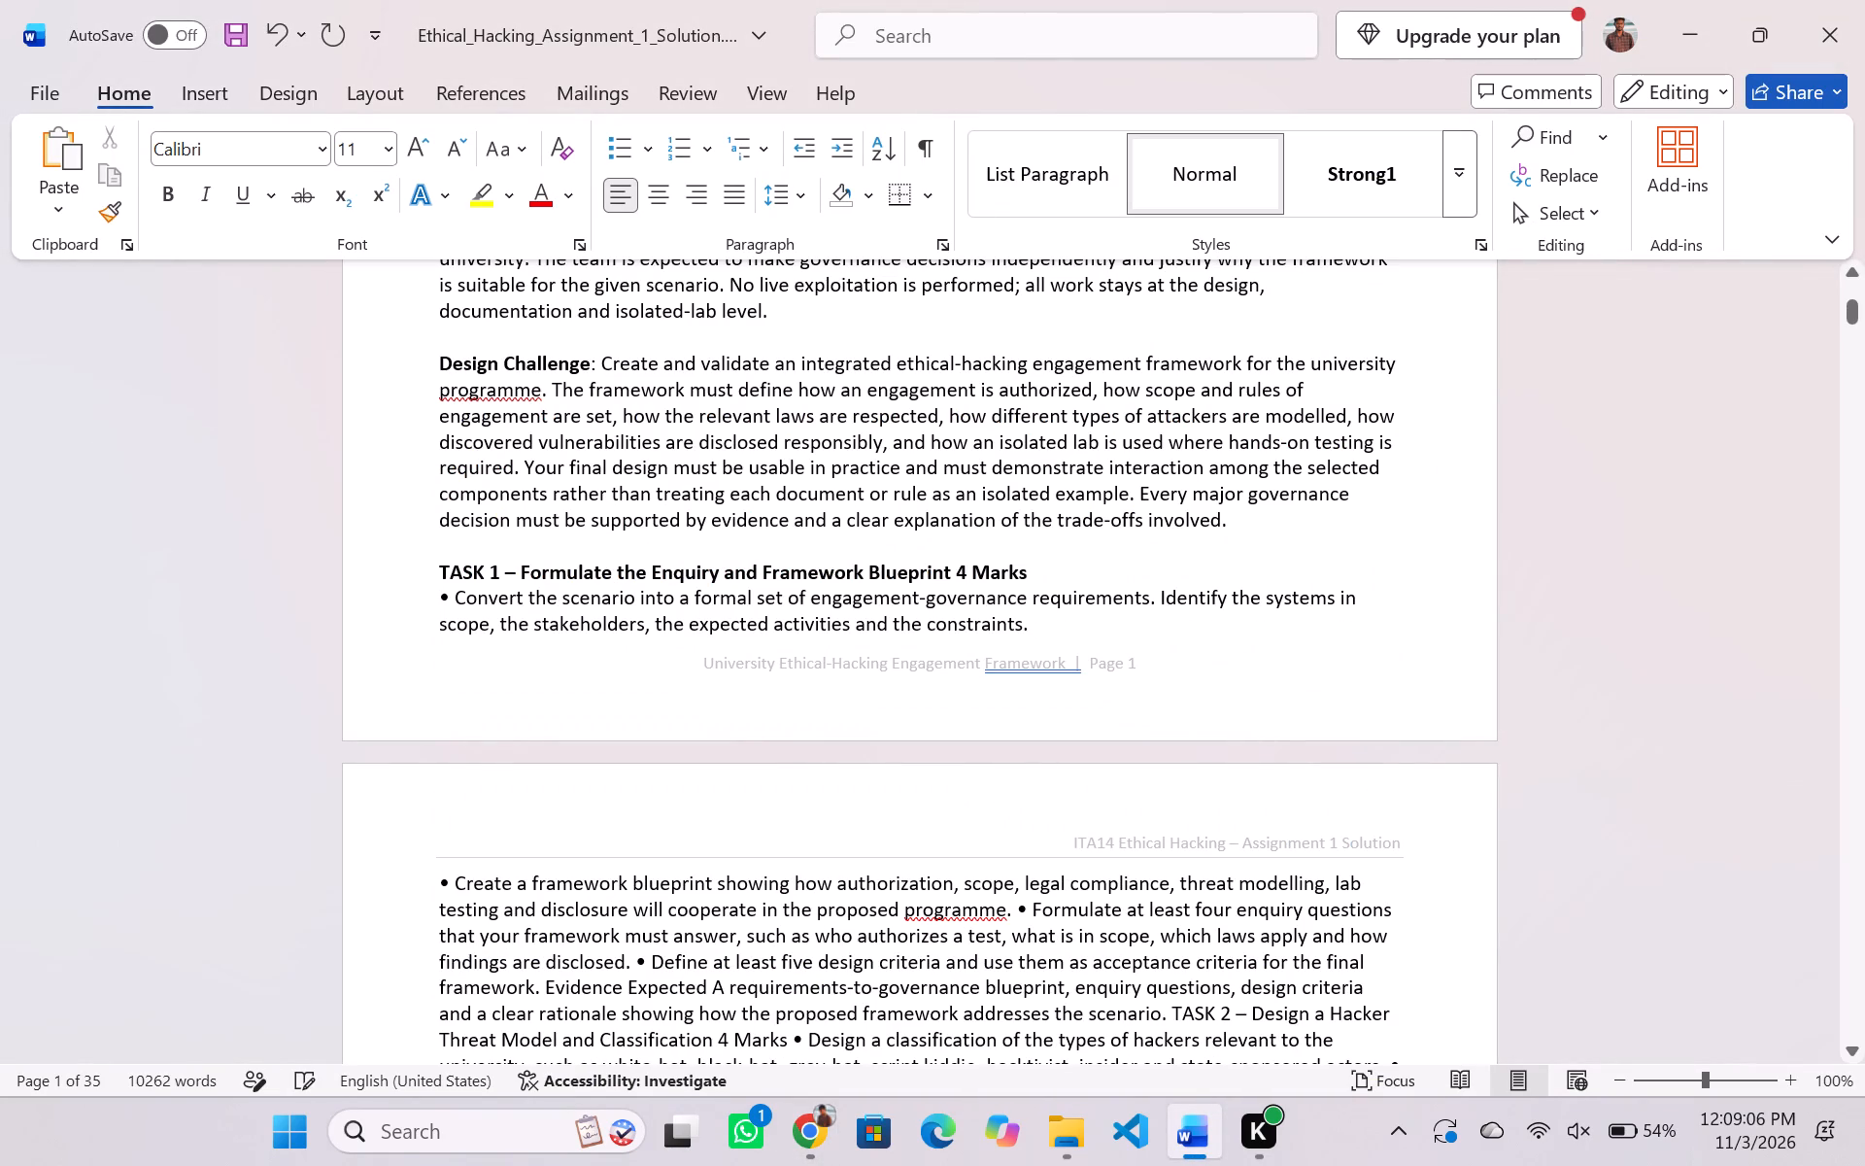
{"action": "left_click", "coordinate": [1015, 898]}
{"action": "key", "text": "Return"}
{"action": "scroll", "coordinate": [1015, 898], "scroll_direction": "down", "scroll_amount": 1}
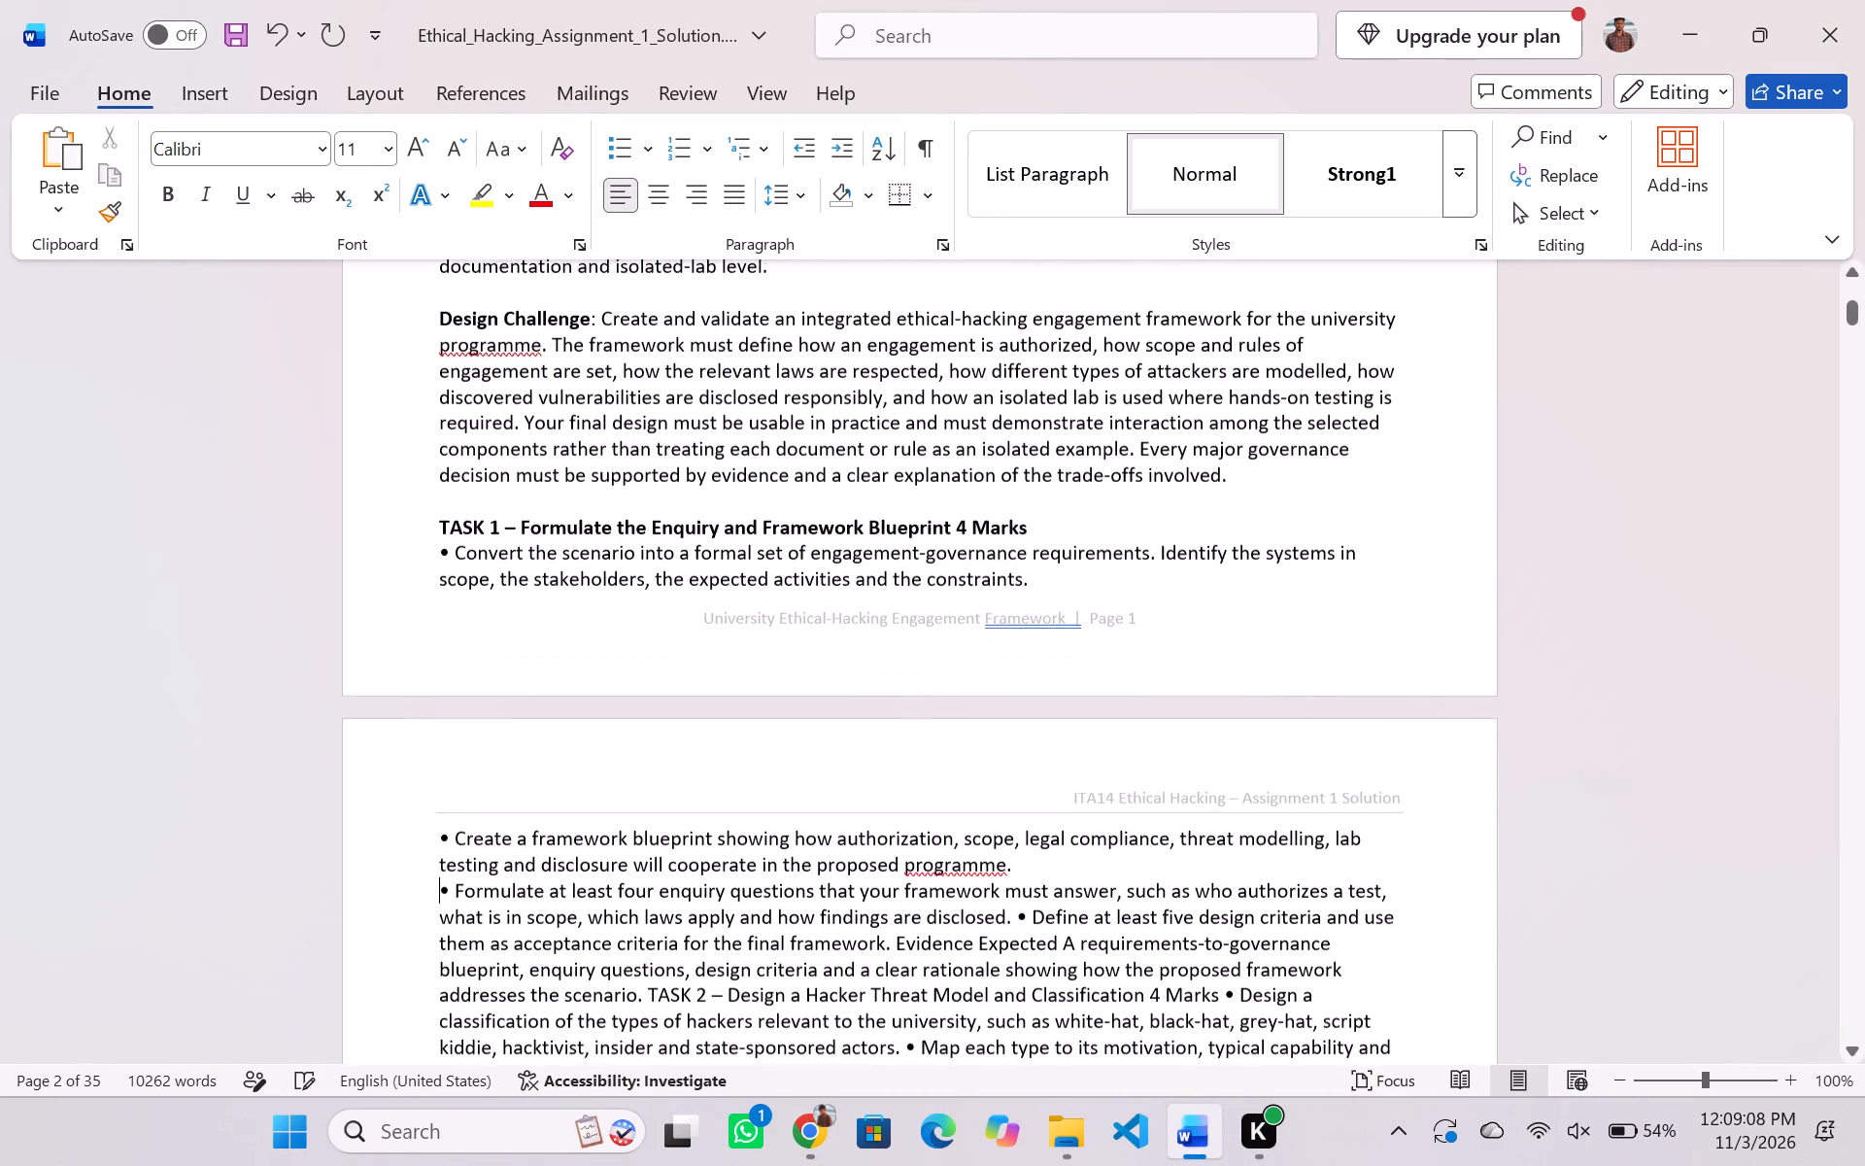
{"action": "scroll", "coordinate": [1015, 898], "scroll_direction": "down", "scroll_amount": 1}
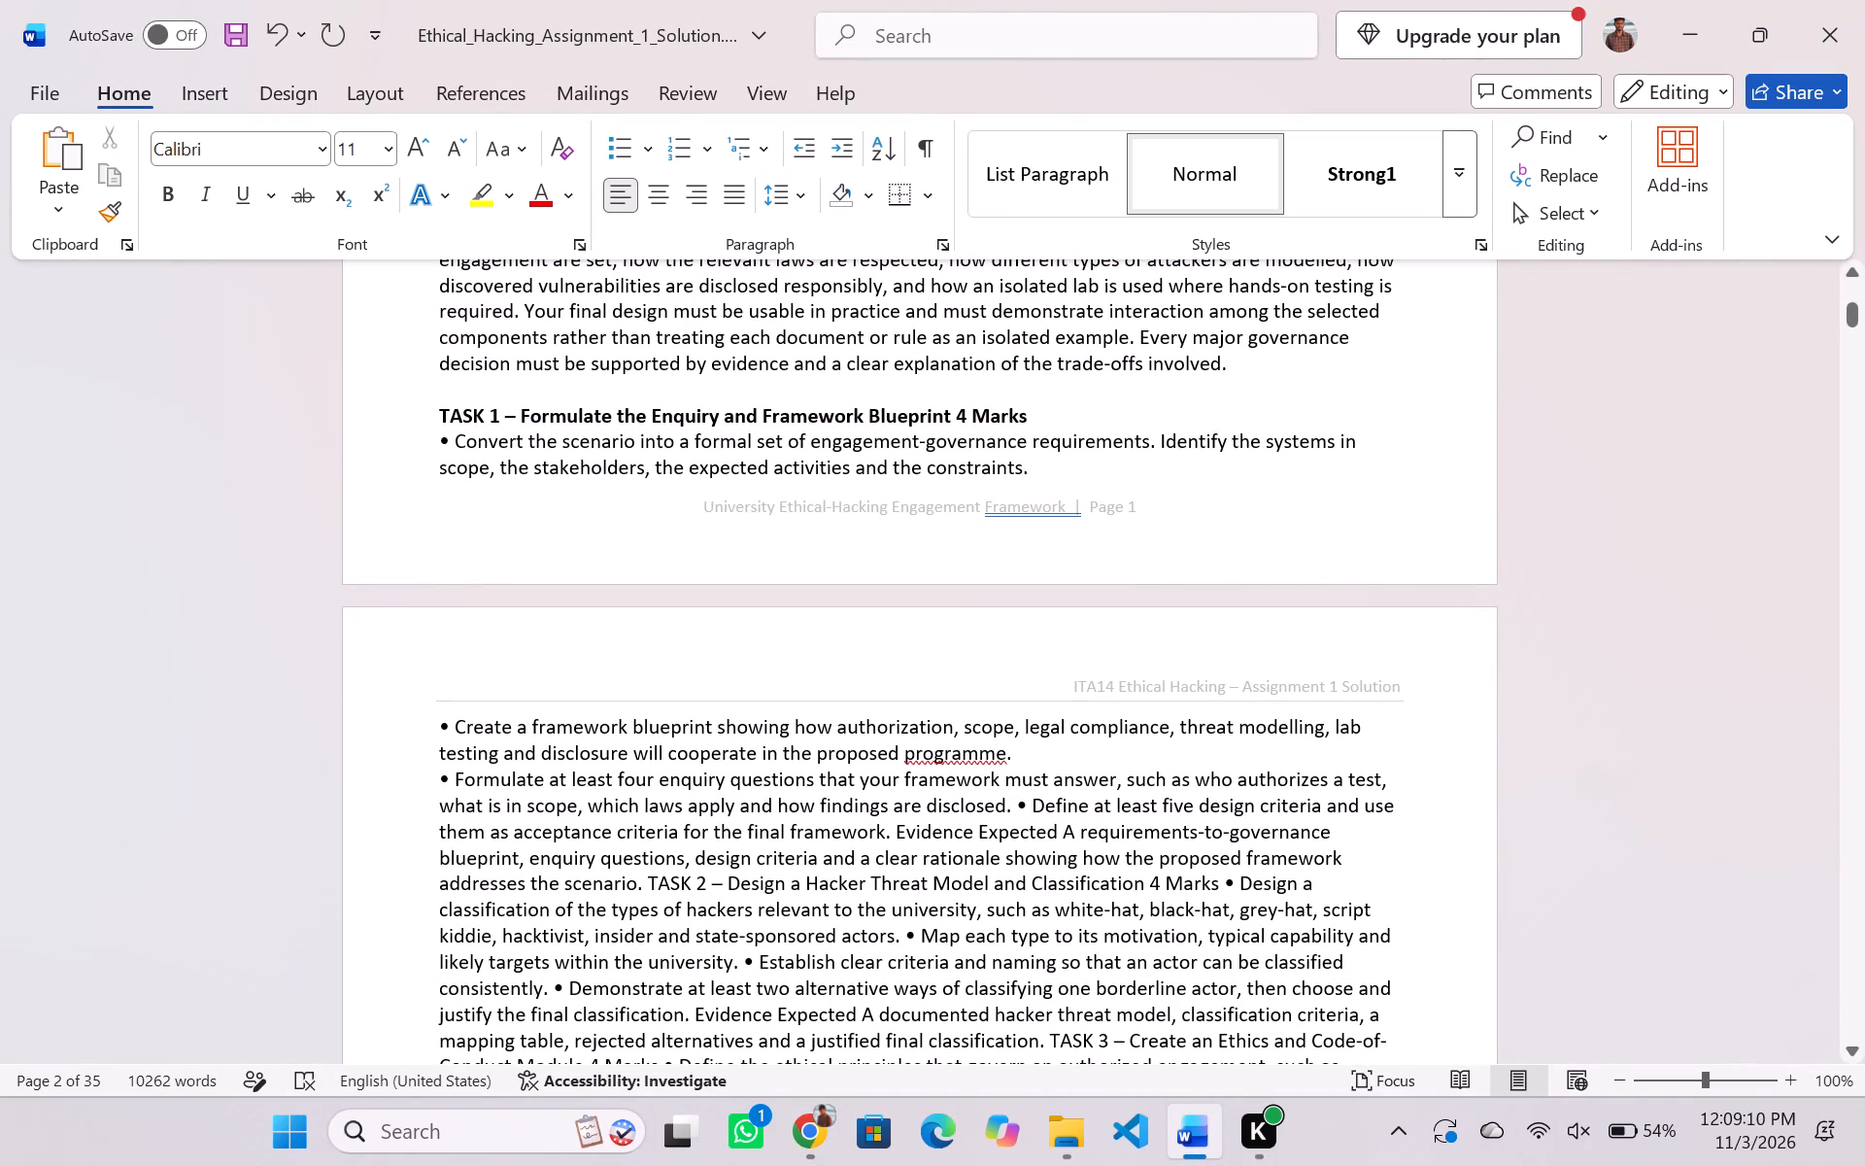
{"action": "left_click", "coordinate": [1017, 806]}
{"action": "key", "text": "Return"}
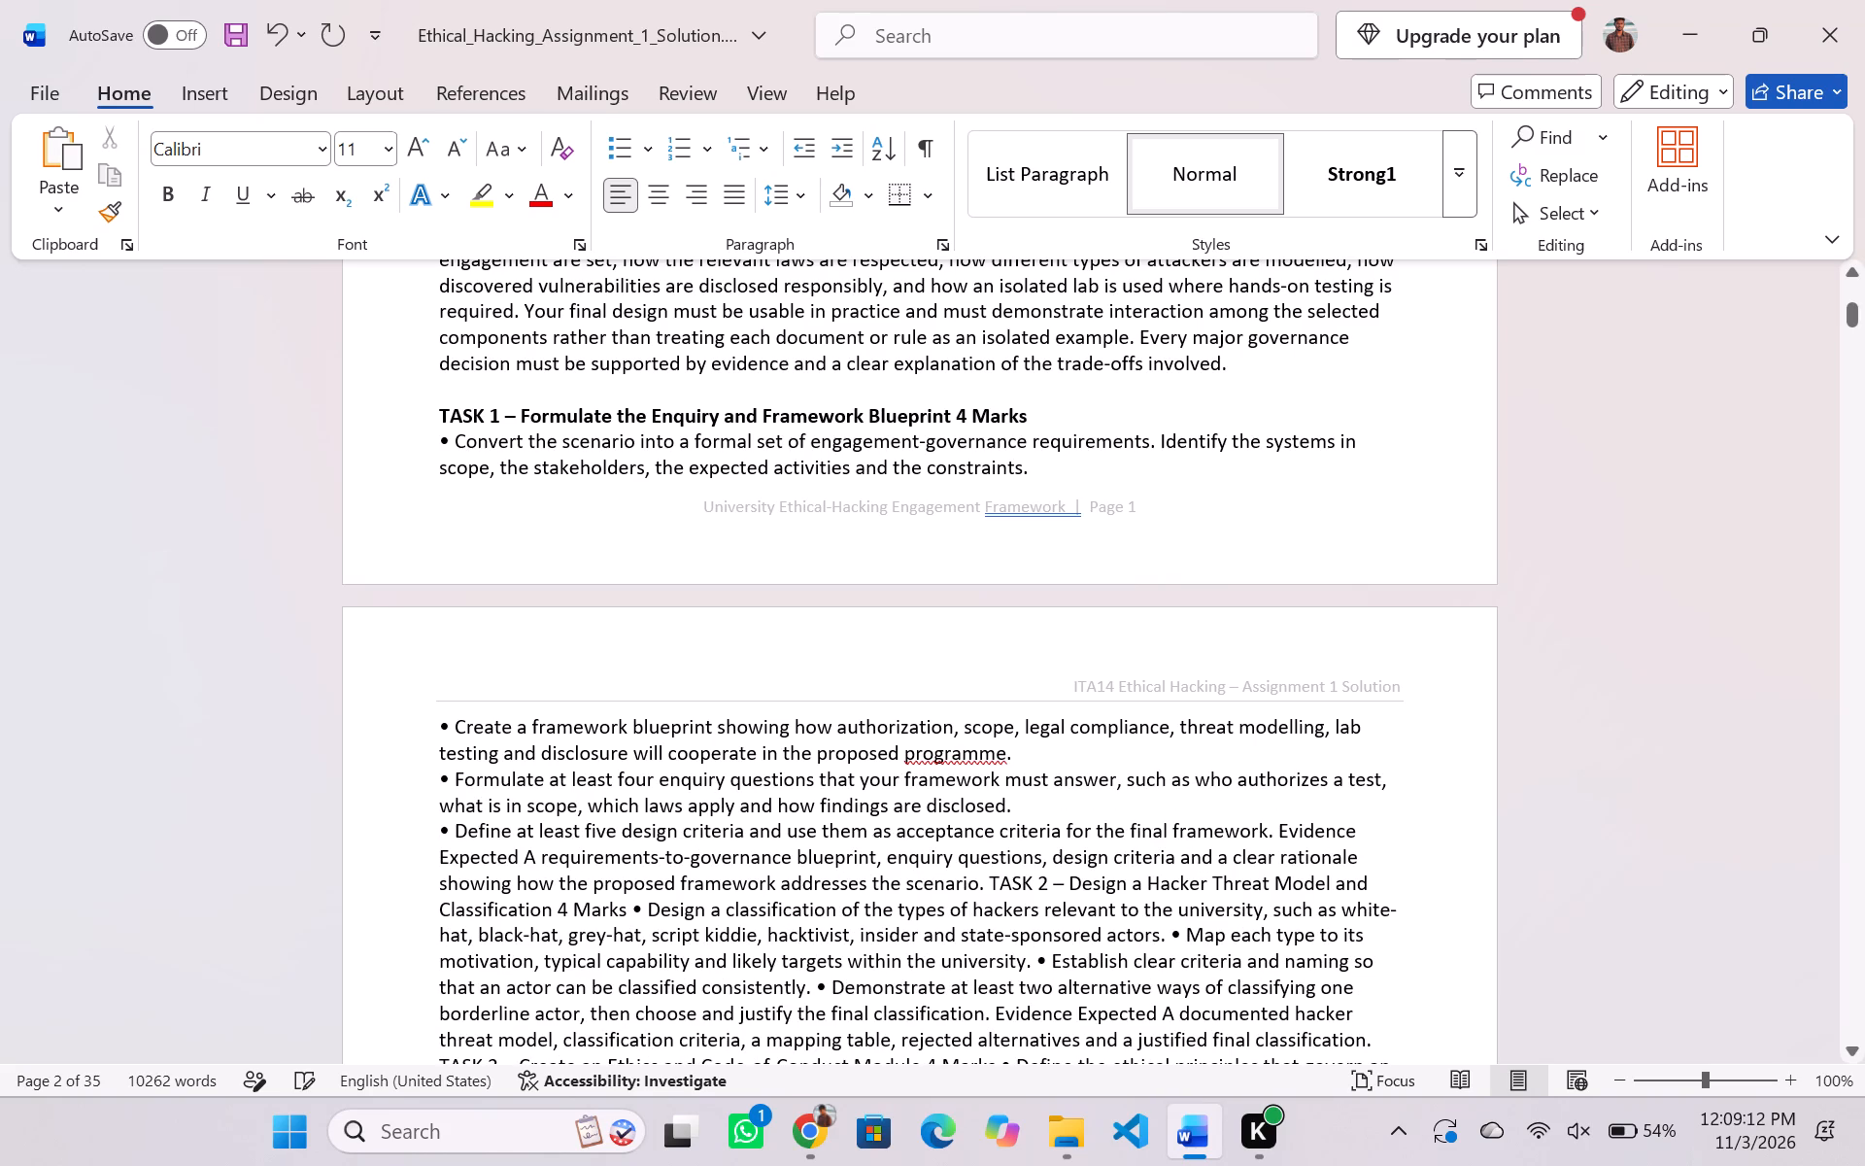
Put the heading "TASK 2 – Design a Hacker Threat Model and Classification 4 Marks" on its own line in bold, with its bullets starting below.
{"action": "left_click", "coordinate": [631, 912]}
{"action": "left_click", "coordinate": [987, 885]}
{"action": "key", "text": "Return"}
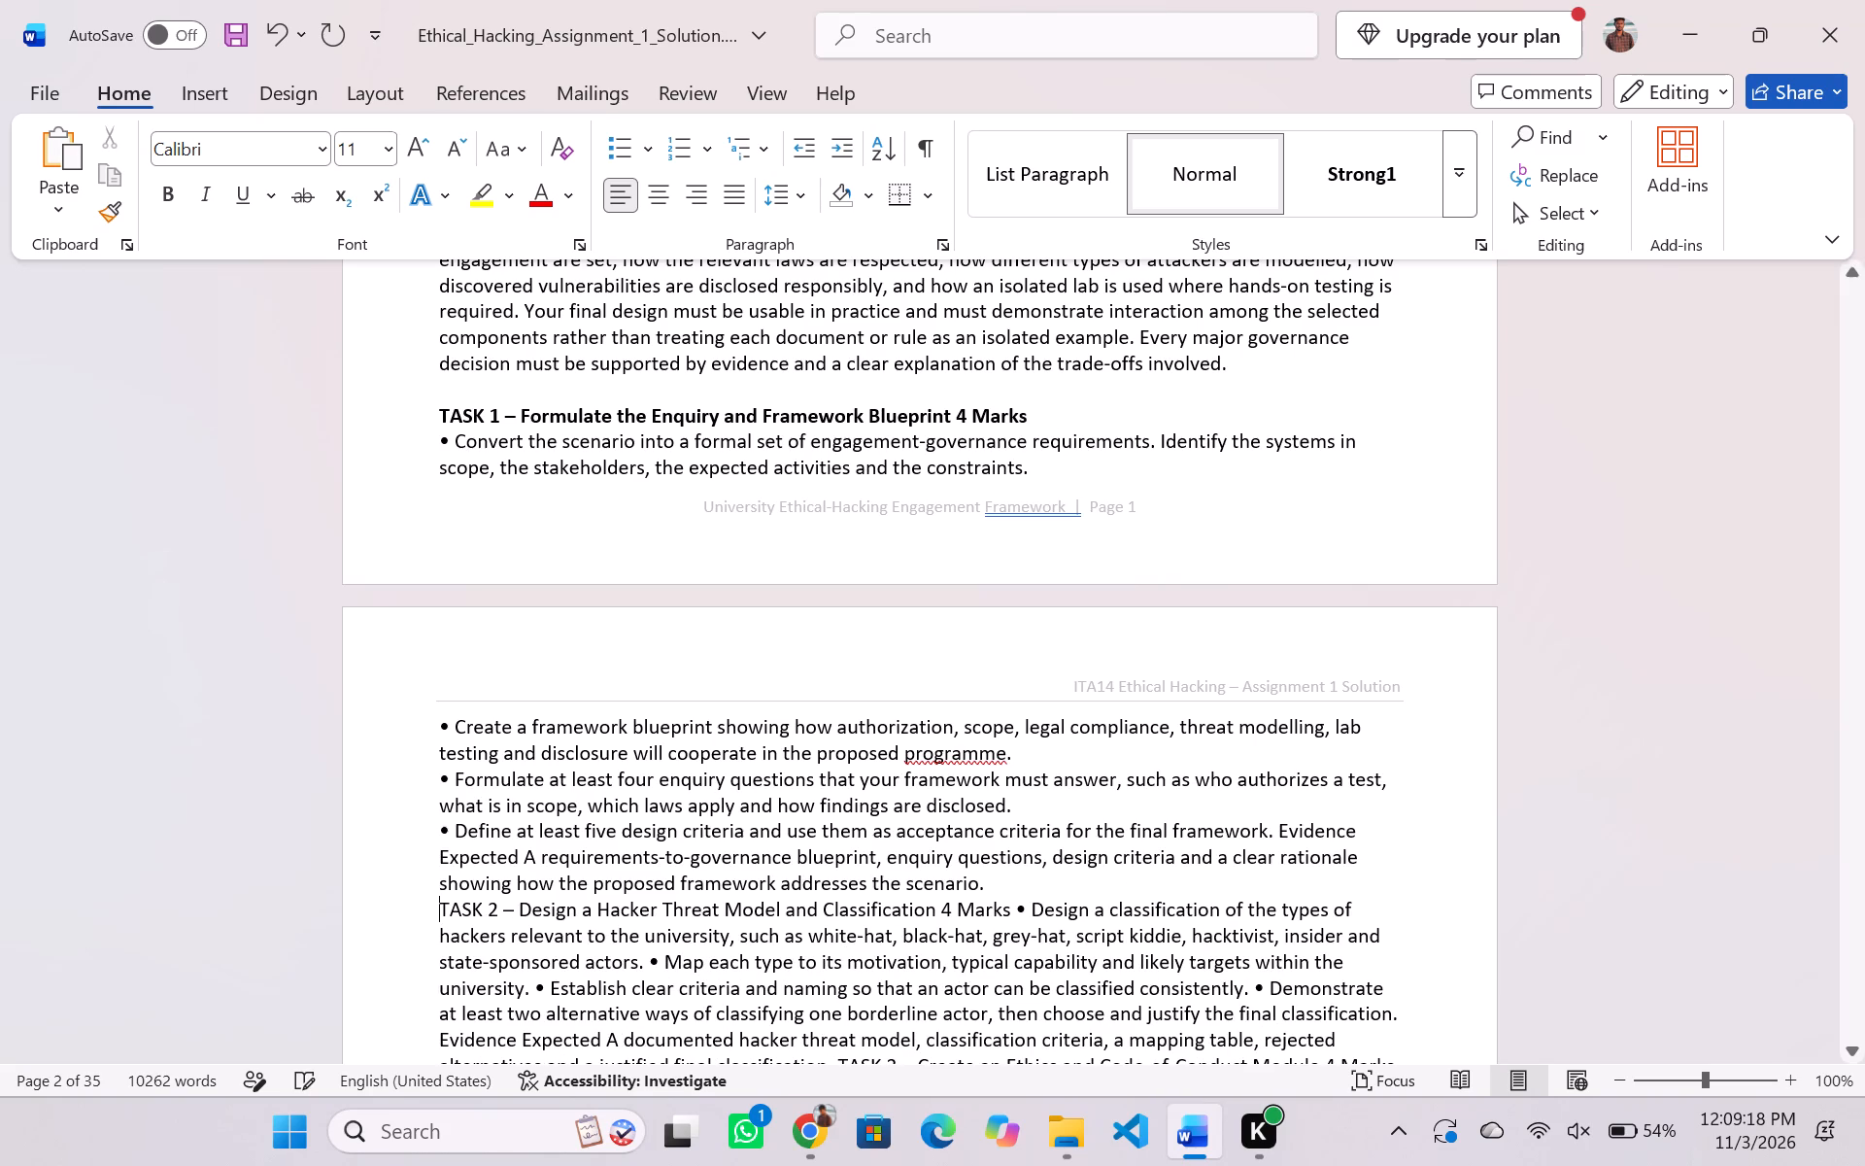
{"action": "left_click_drag", "start_coordinate": [436, 910], "coordinate": [950, 929]}
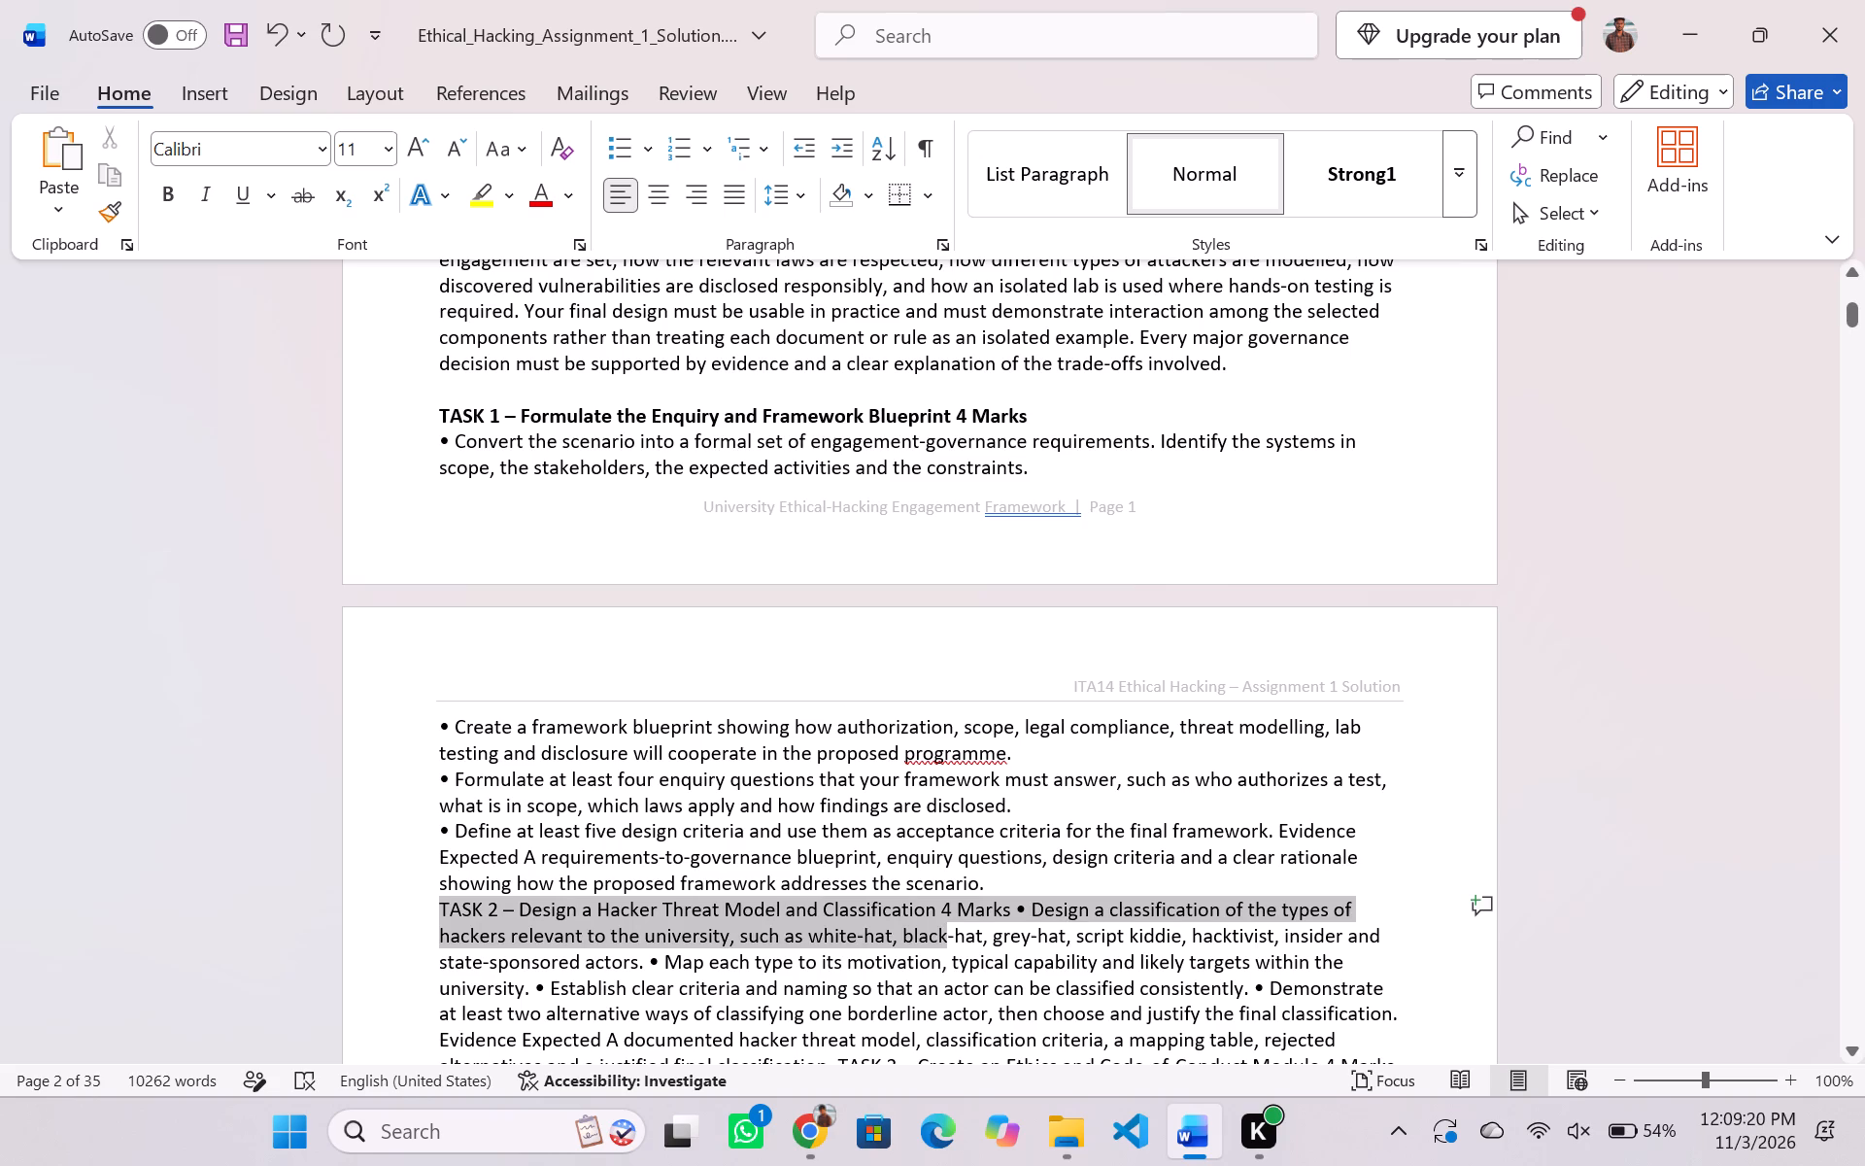
{"action": "left_click_drag", "start_coordinate": [950, 929], "coordinate": [1014, 913]}
{"action": "key", "text": "ctrl+b"}
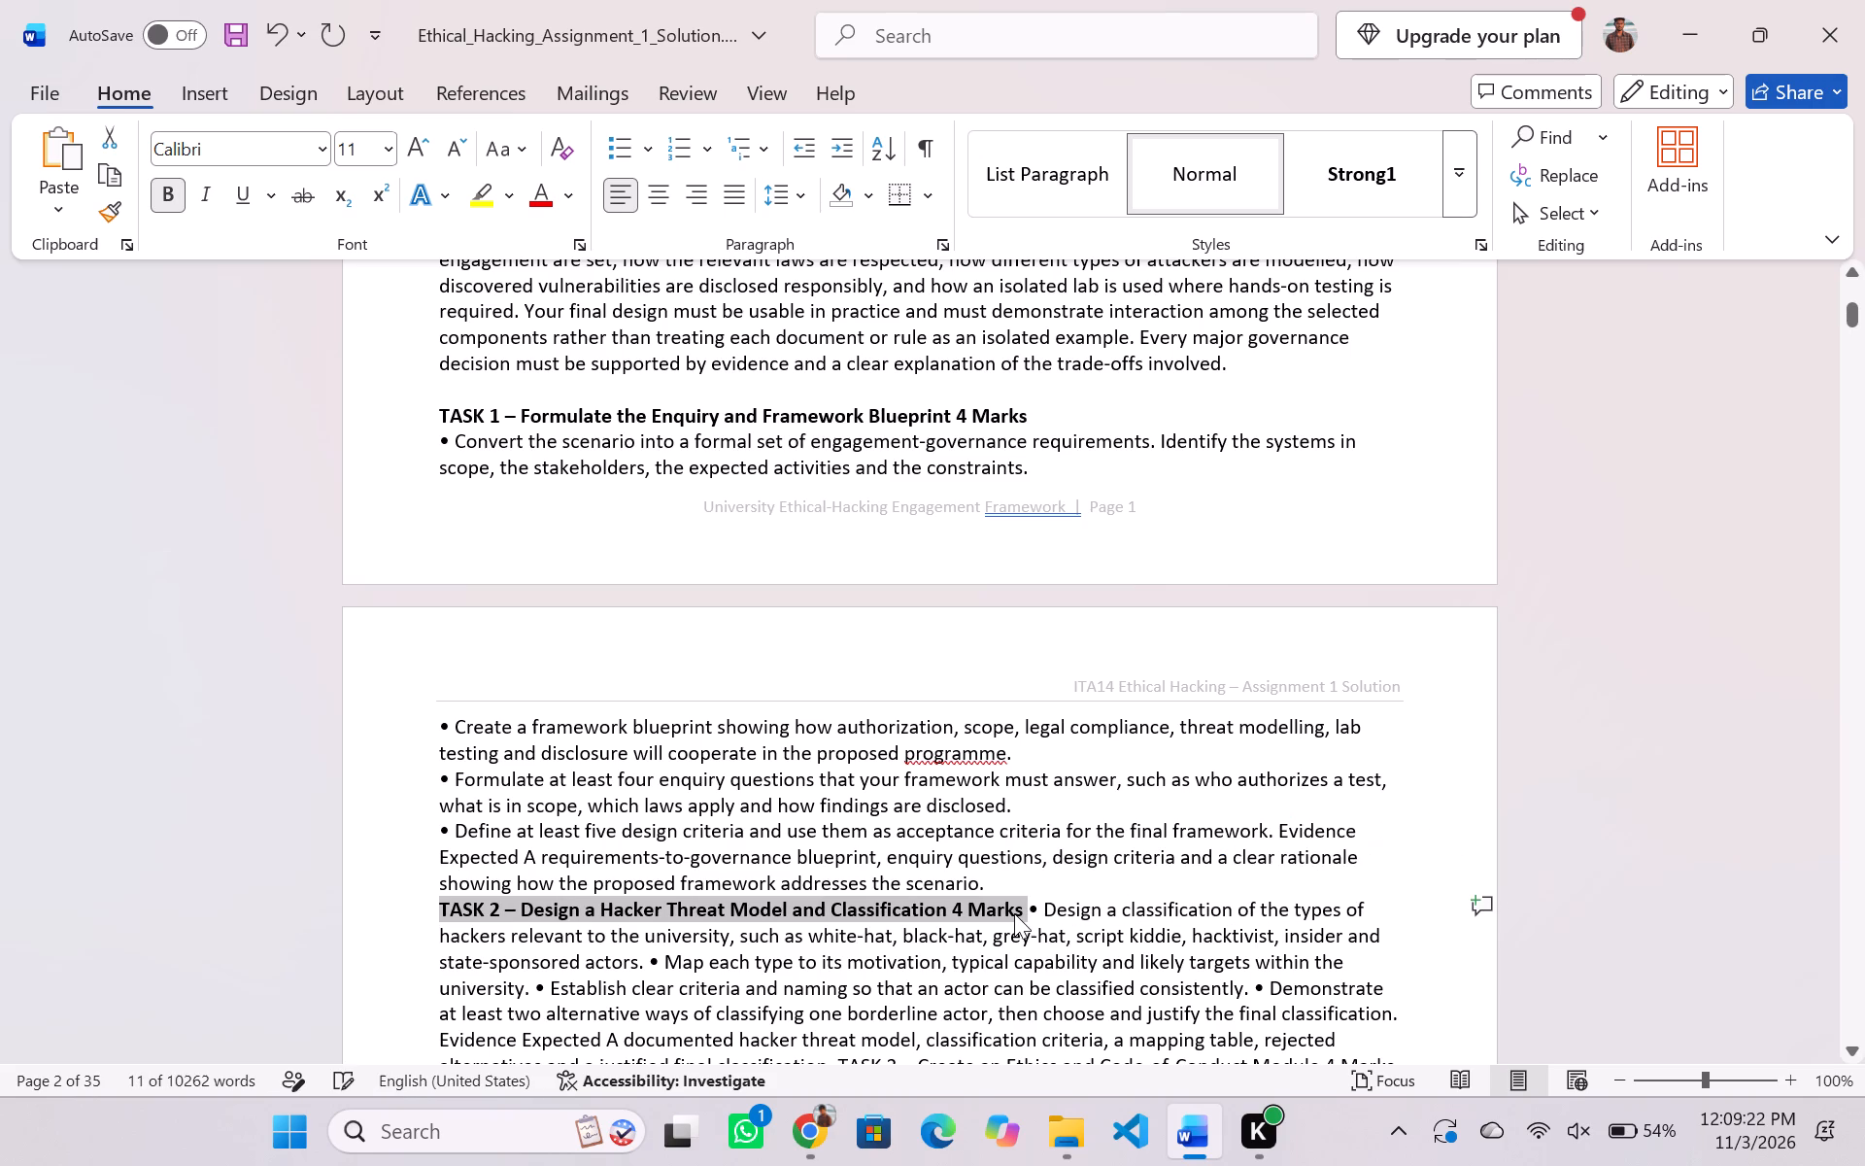
{"action": "left_click", "coordinate": [1014, 913]}
{"action": "left_click", "coordinate": [1026, 912]}
{"action": "key", "text": "Return"}
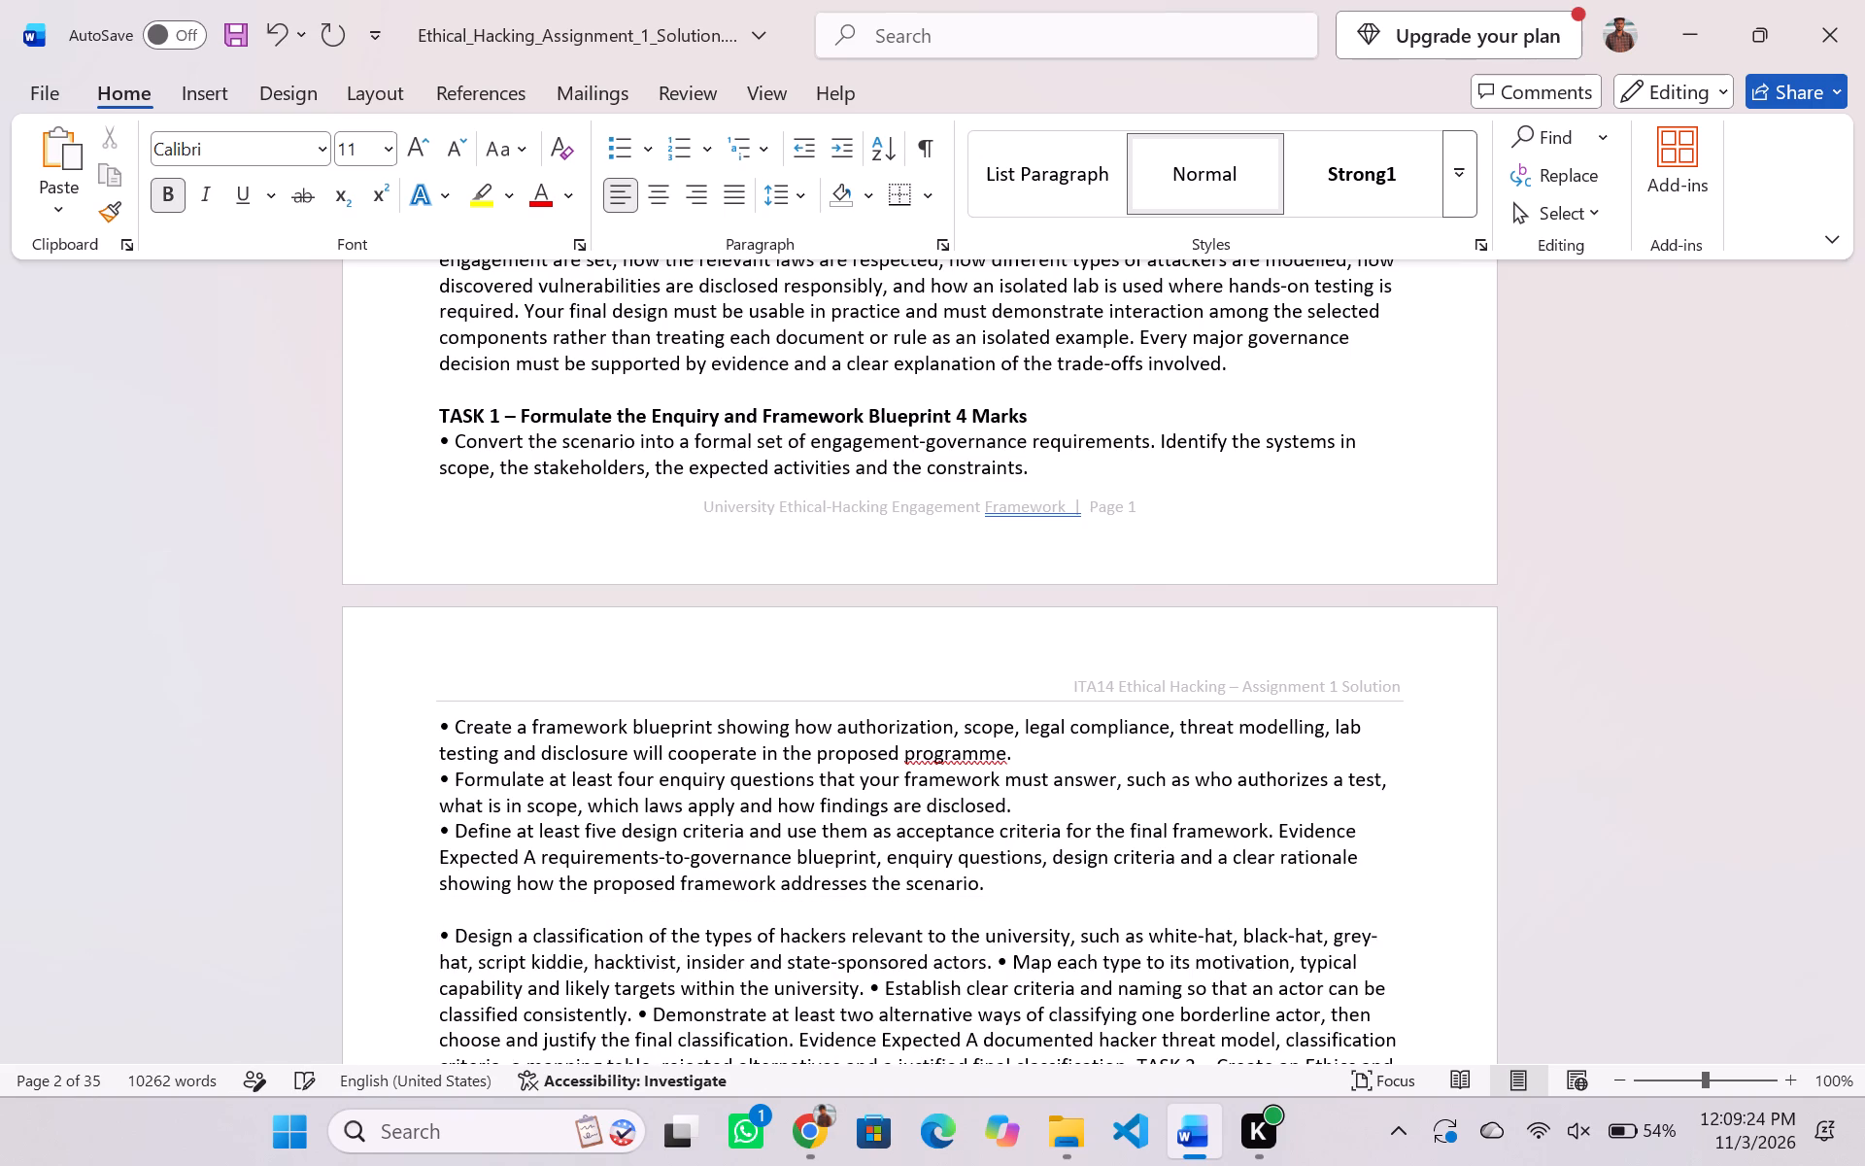
Break the Task 2 text so the "Map each type", "Establish clear criteria" and "Demonstrate at least two" bullets each start on a new line.
{"action": "scroll", "coordinate": [1026, 912], "scroll_direction": "down", "scroll_amount": 2}
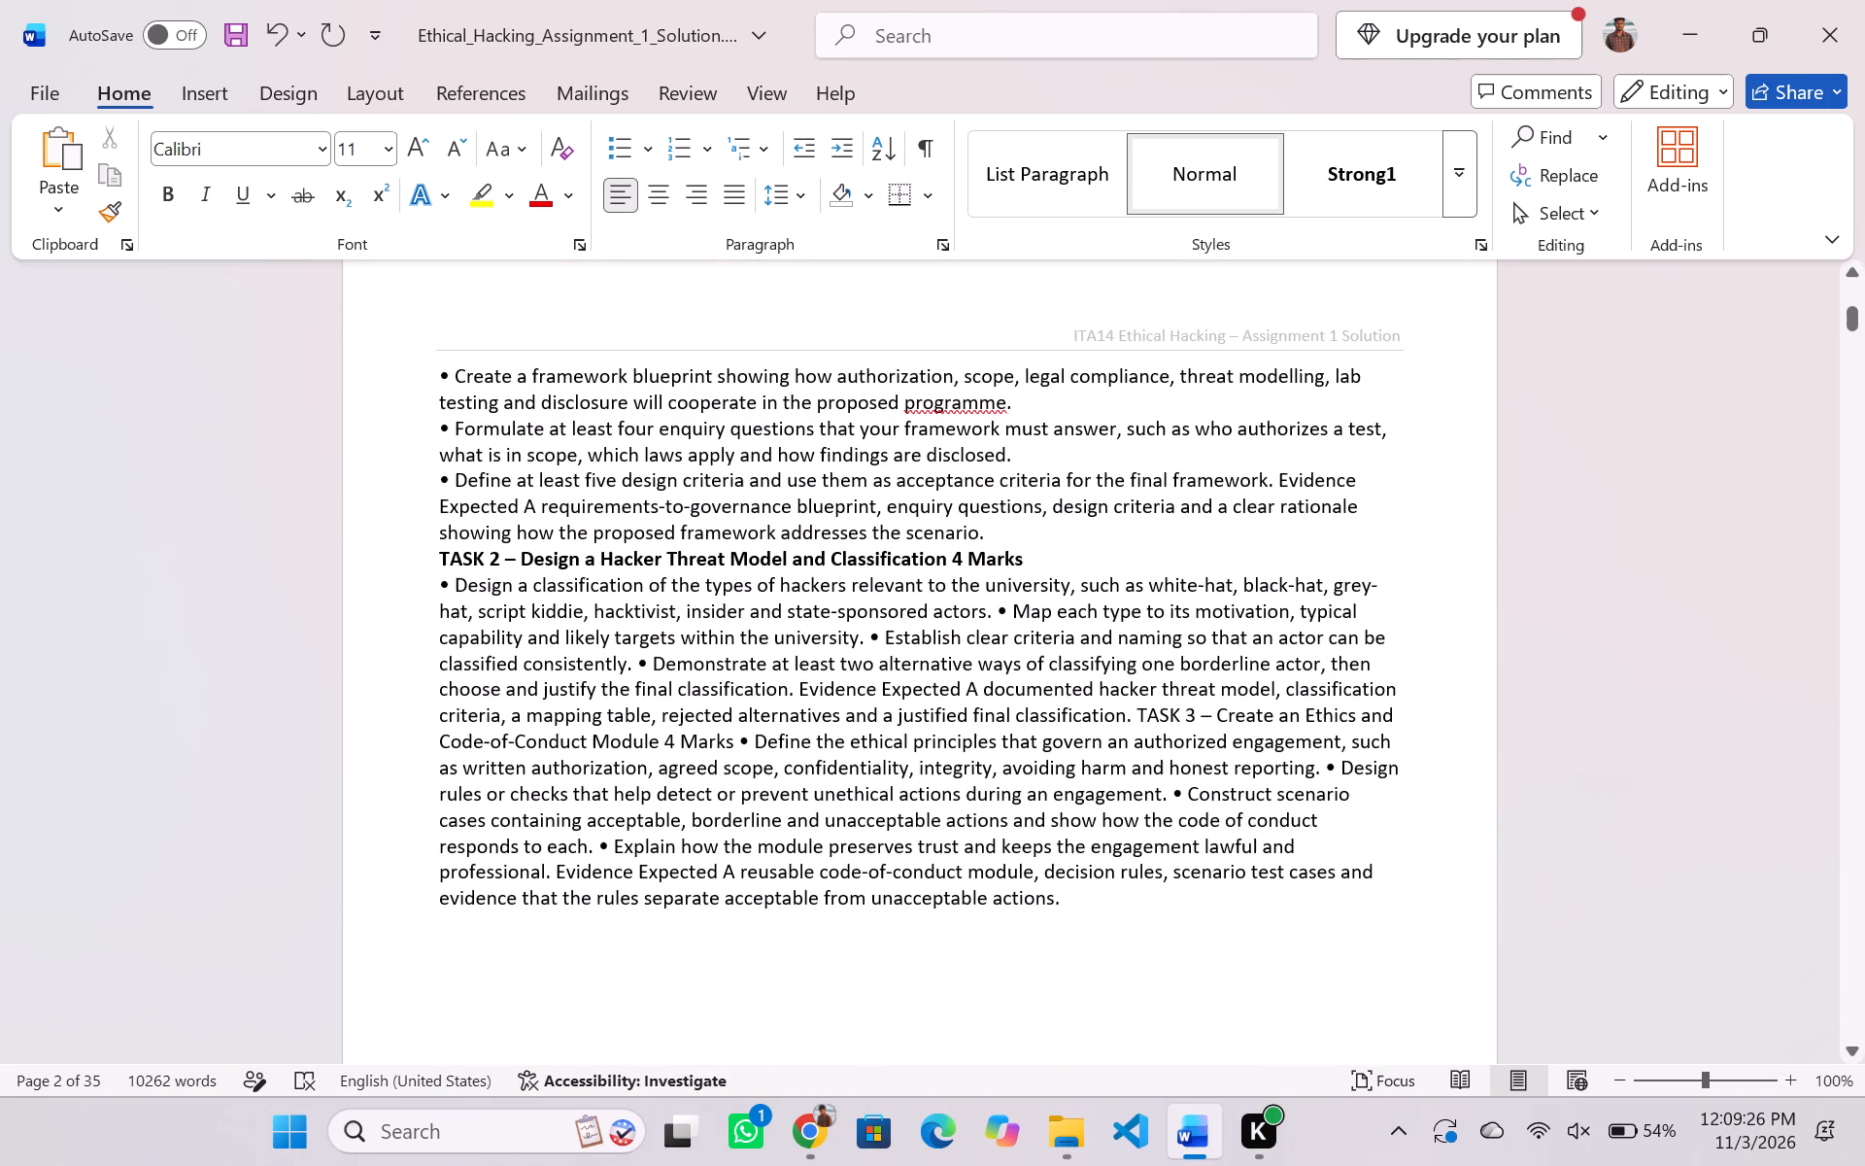
{"action": "left_click", "coordinate": [995, 618]}
{"action": "key", "text": "Return"}
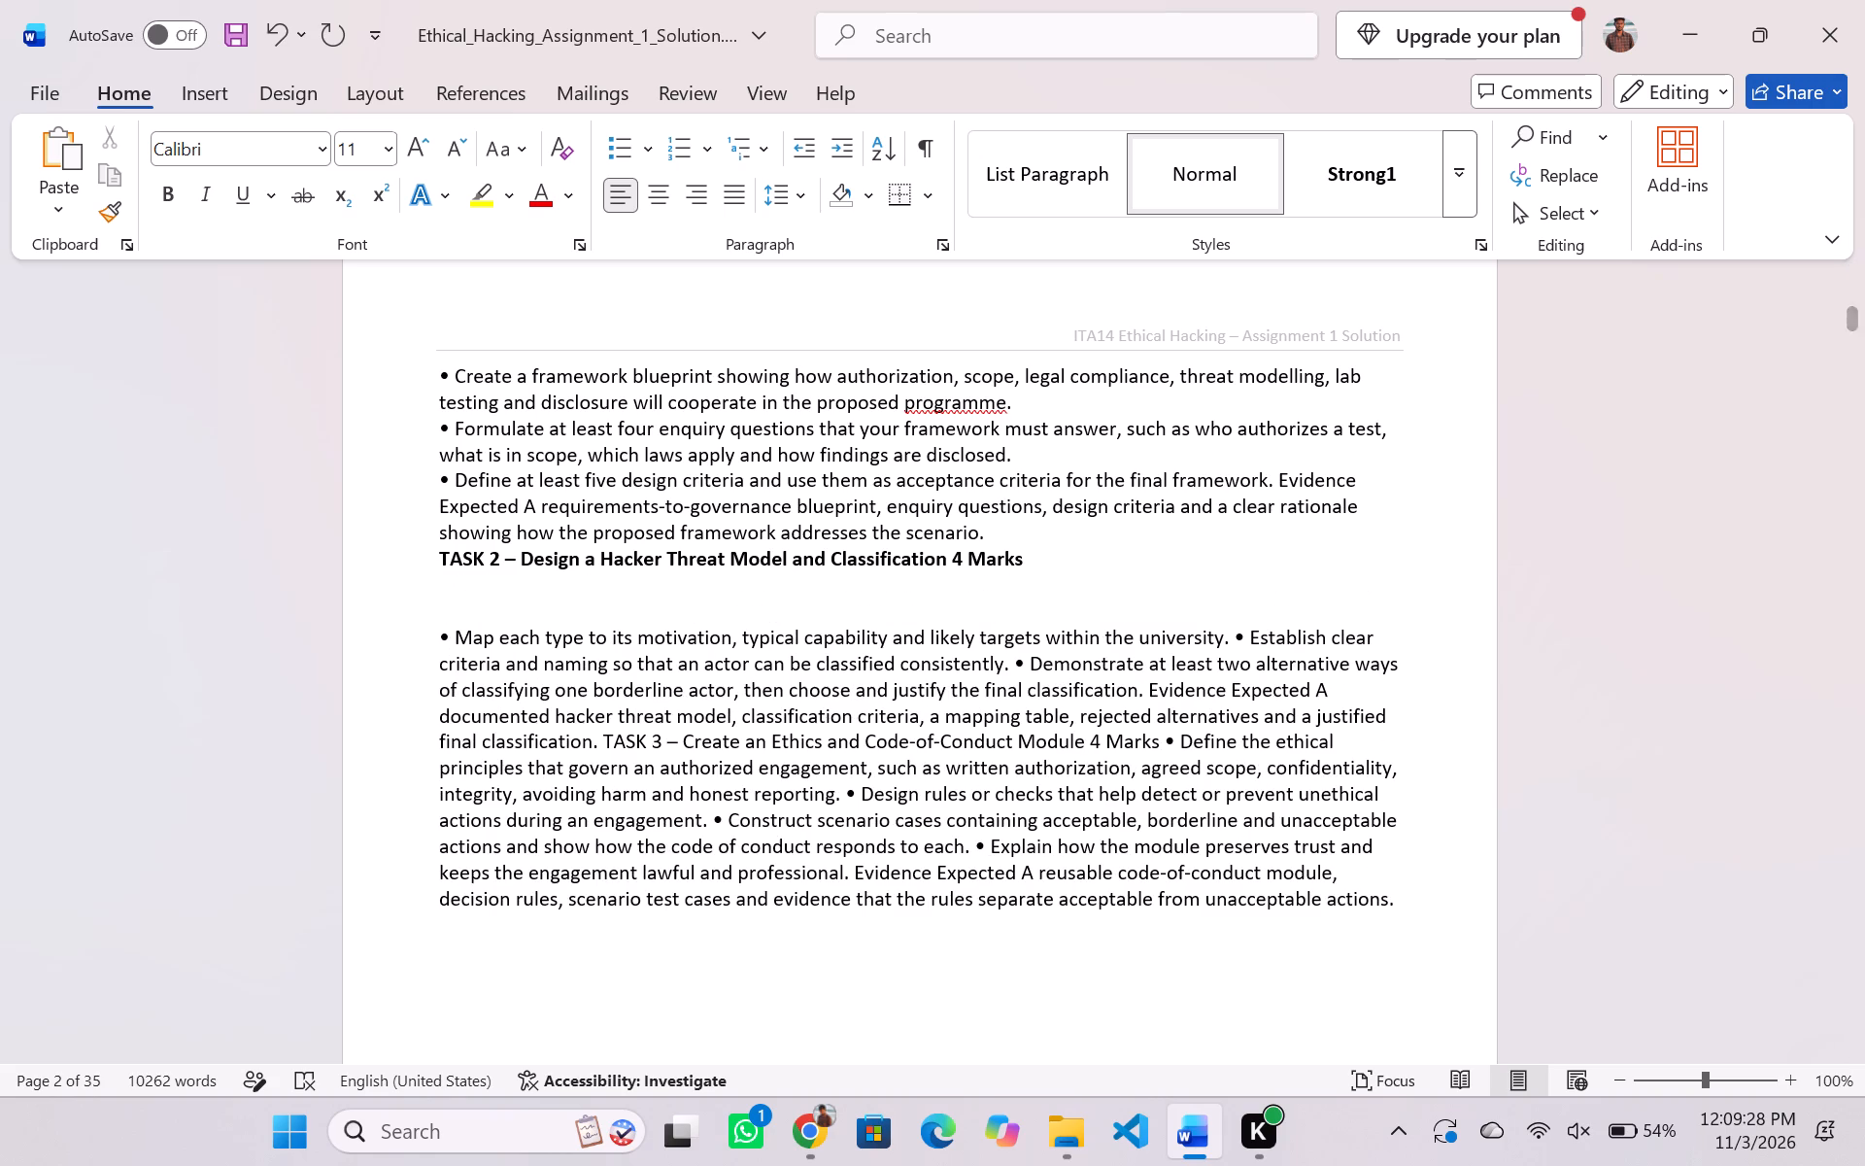
{"action": "left_click", "coordinate": [1013, 666]}
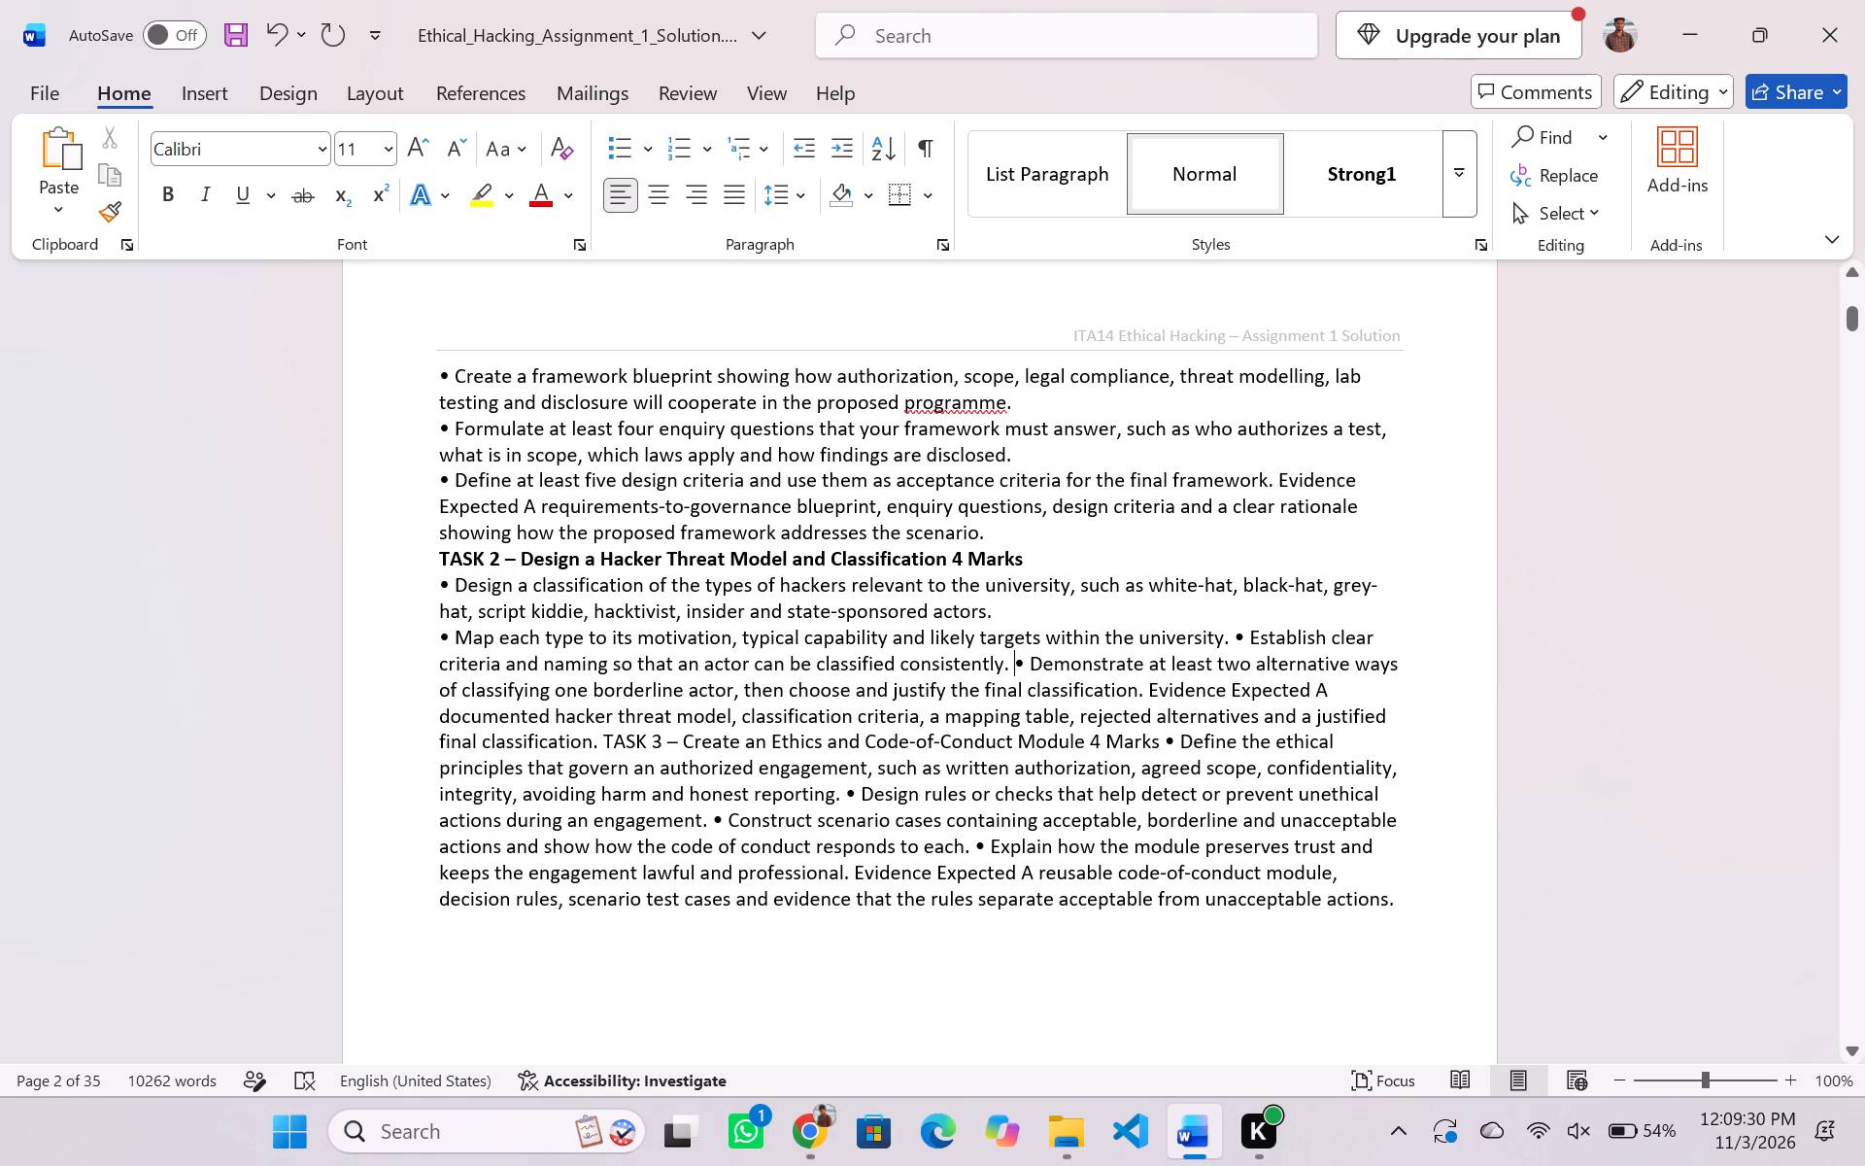
{"action": "key", "text": "Return"}
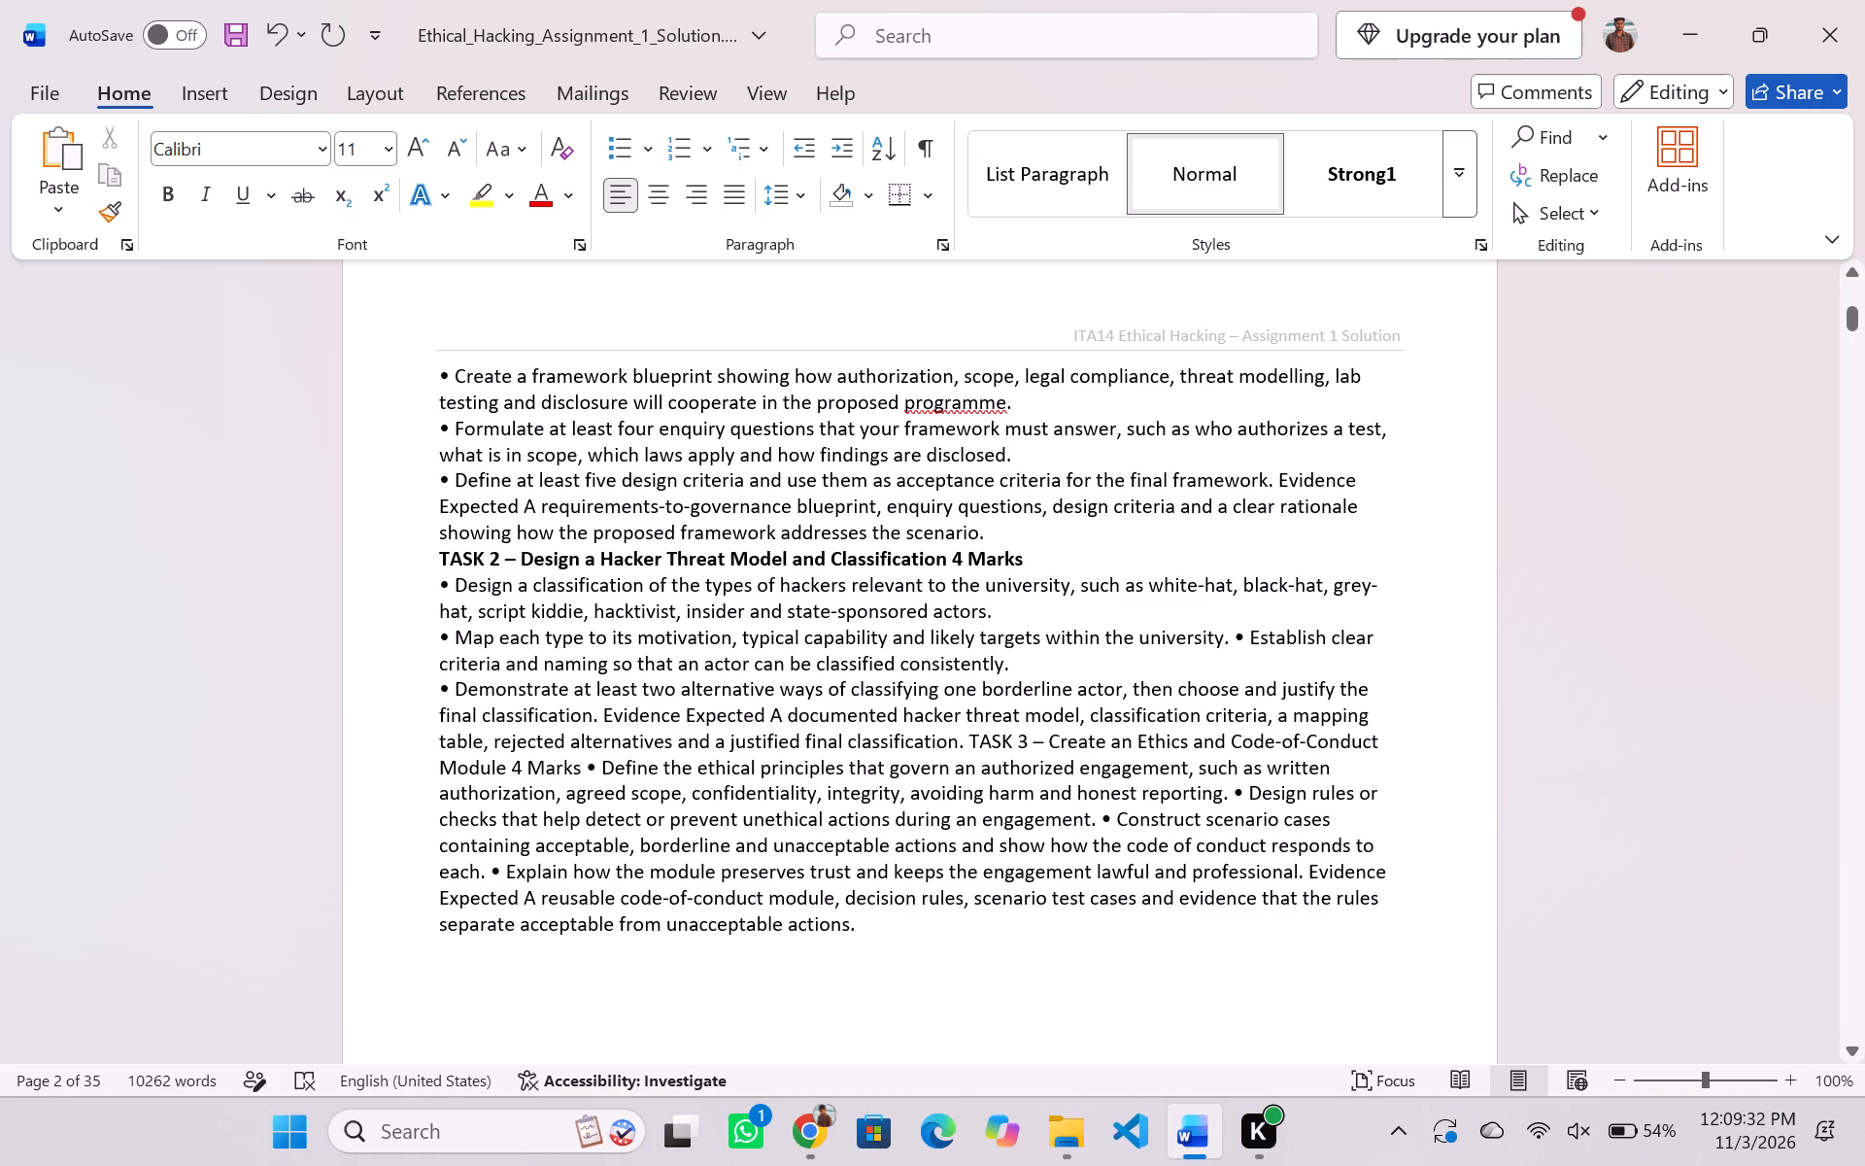
{"action": "left_click", "coordinate": [1236, 639]}
{"action": "key", "text": "Return"}
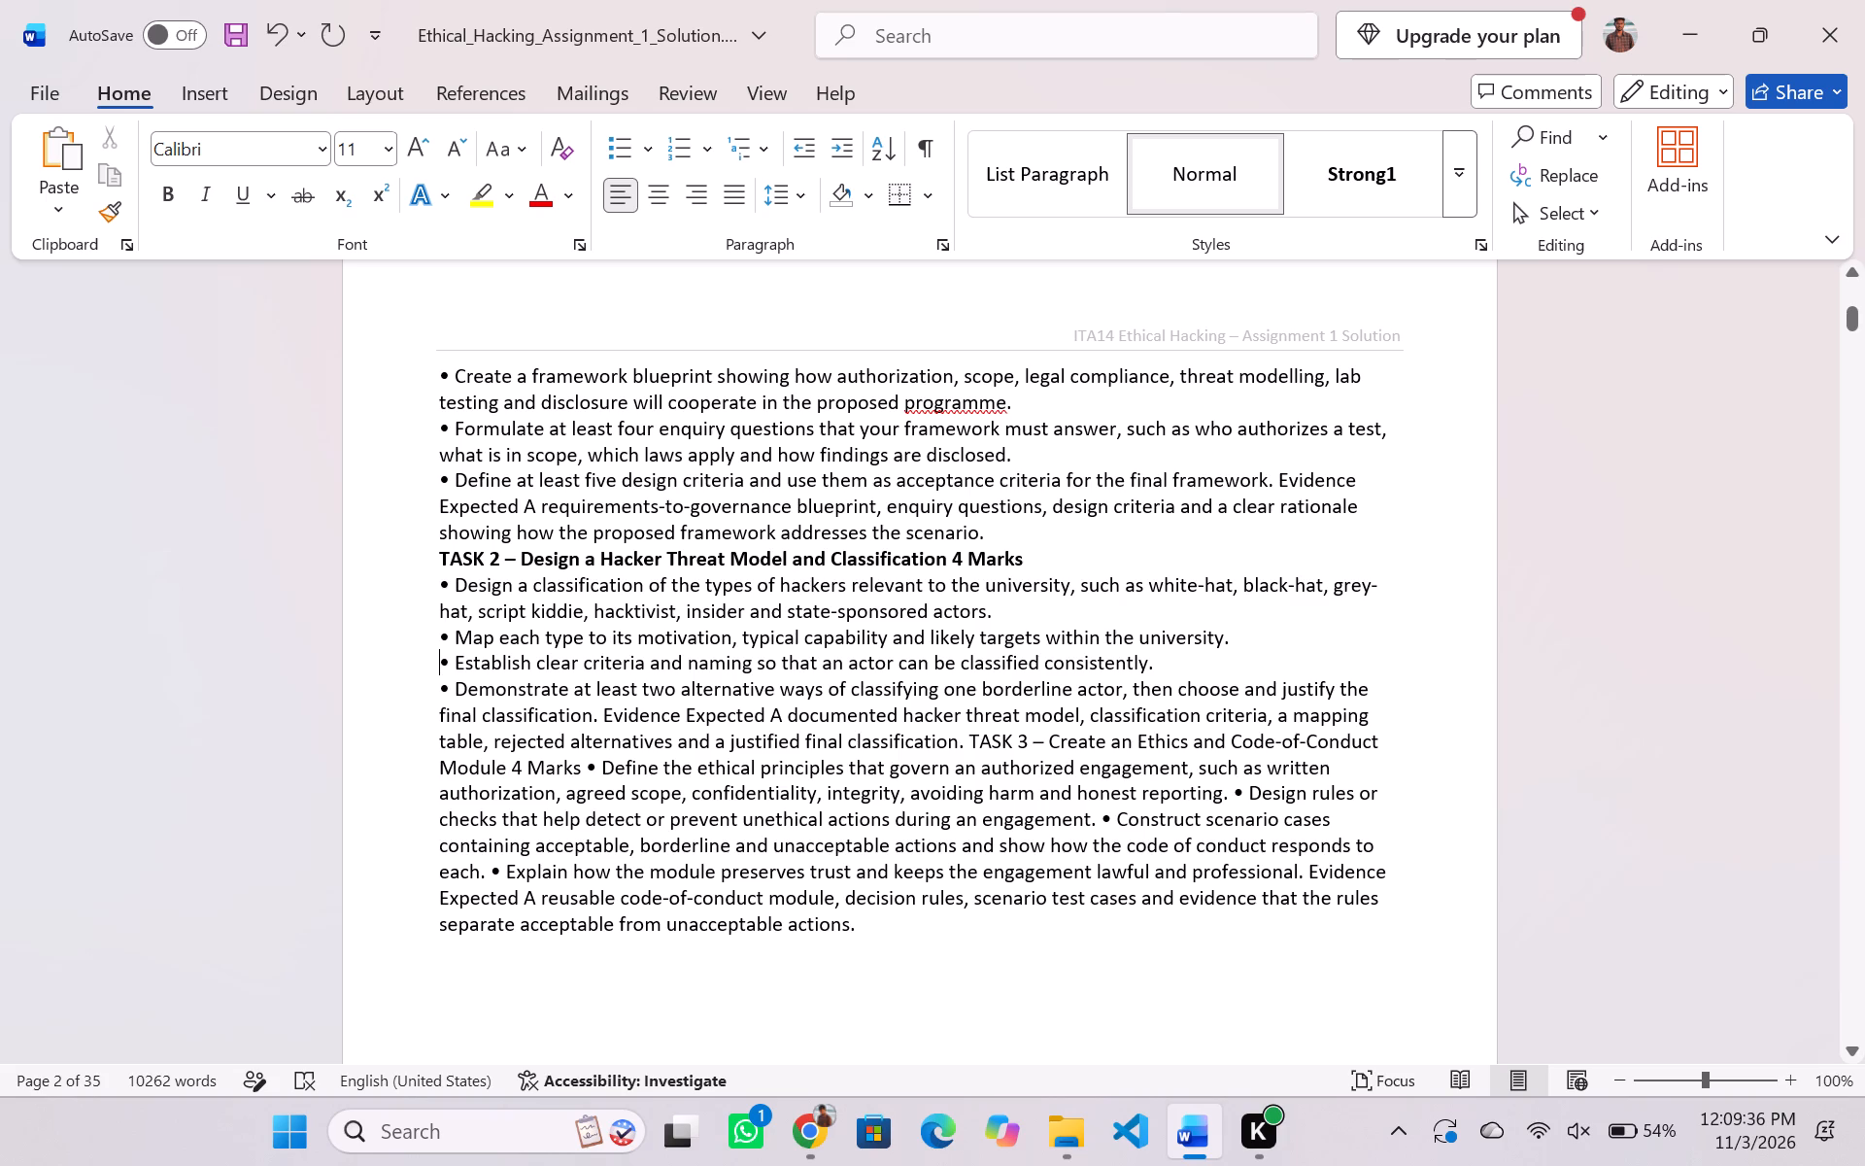
Put the heading "TASK 3 – Create an Ethics and Code-of-Conduct Module 4 Marks" on its own line in bold, with its bullets starting below.
{"action": "left_click", "coordinate": [975, 745]}
{"action": "key", "text": "Left"}
{"action": "key", "text": "Return"}
{"action": "left_click_drag", "start_coordinate": [437, 768], "coordinate": [985, 776]}
{"action": "key", "text": "ctrl+b"}
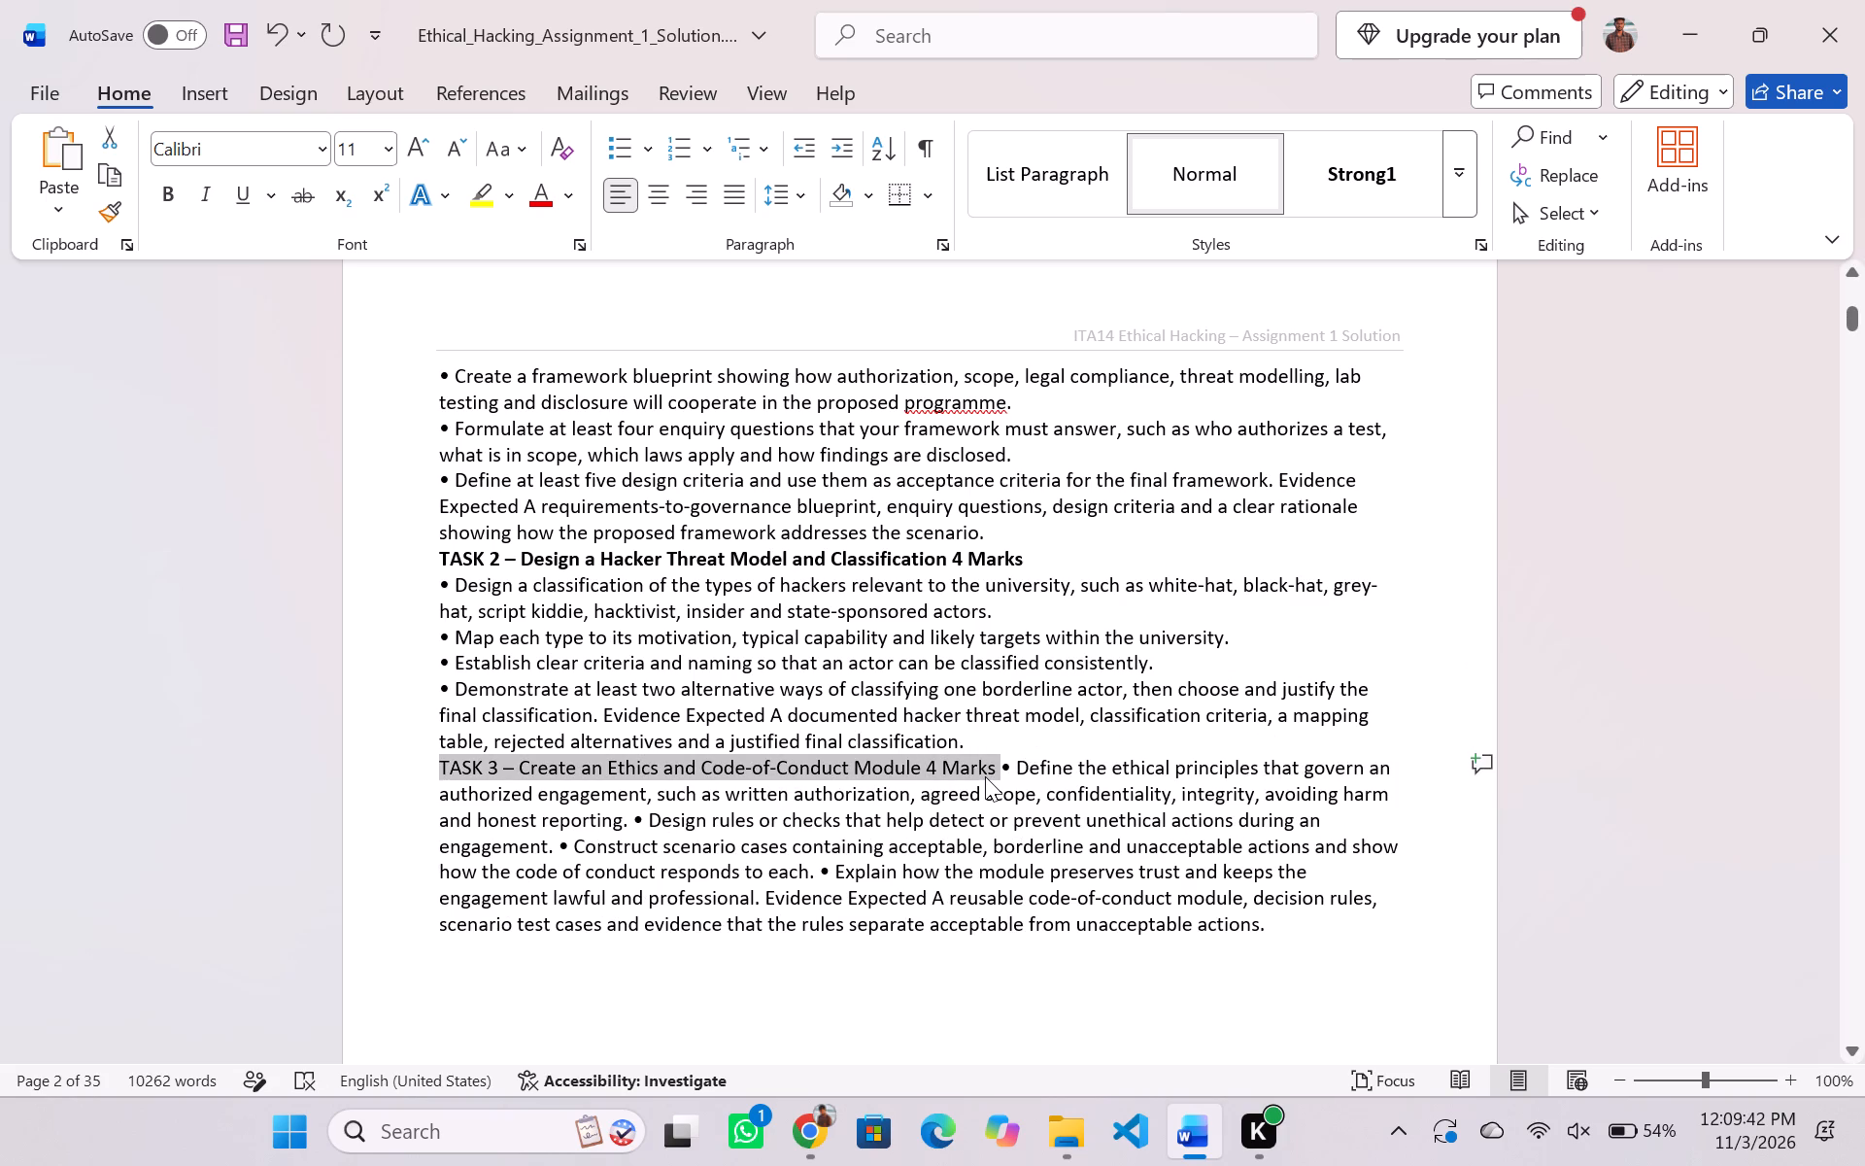
{"action": "left_click", "coordinate": [1005, 770]}
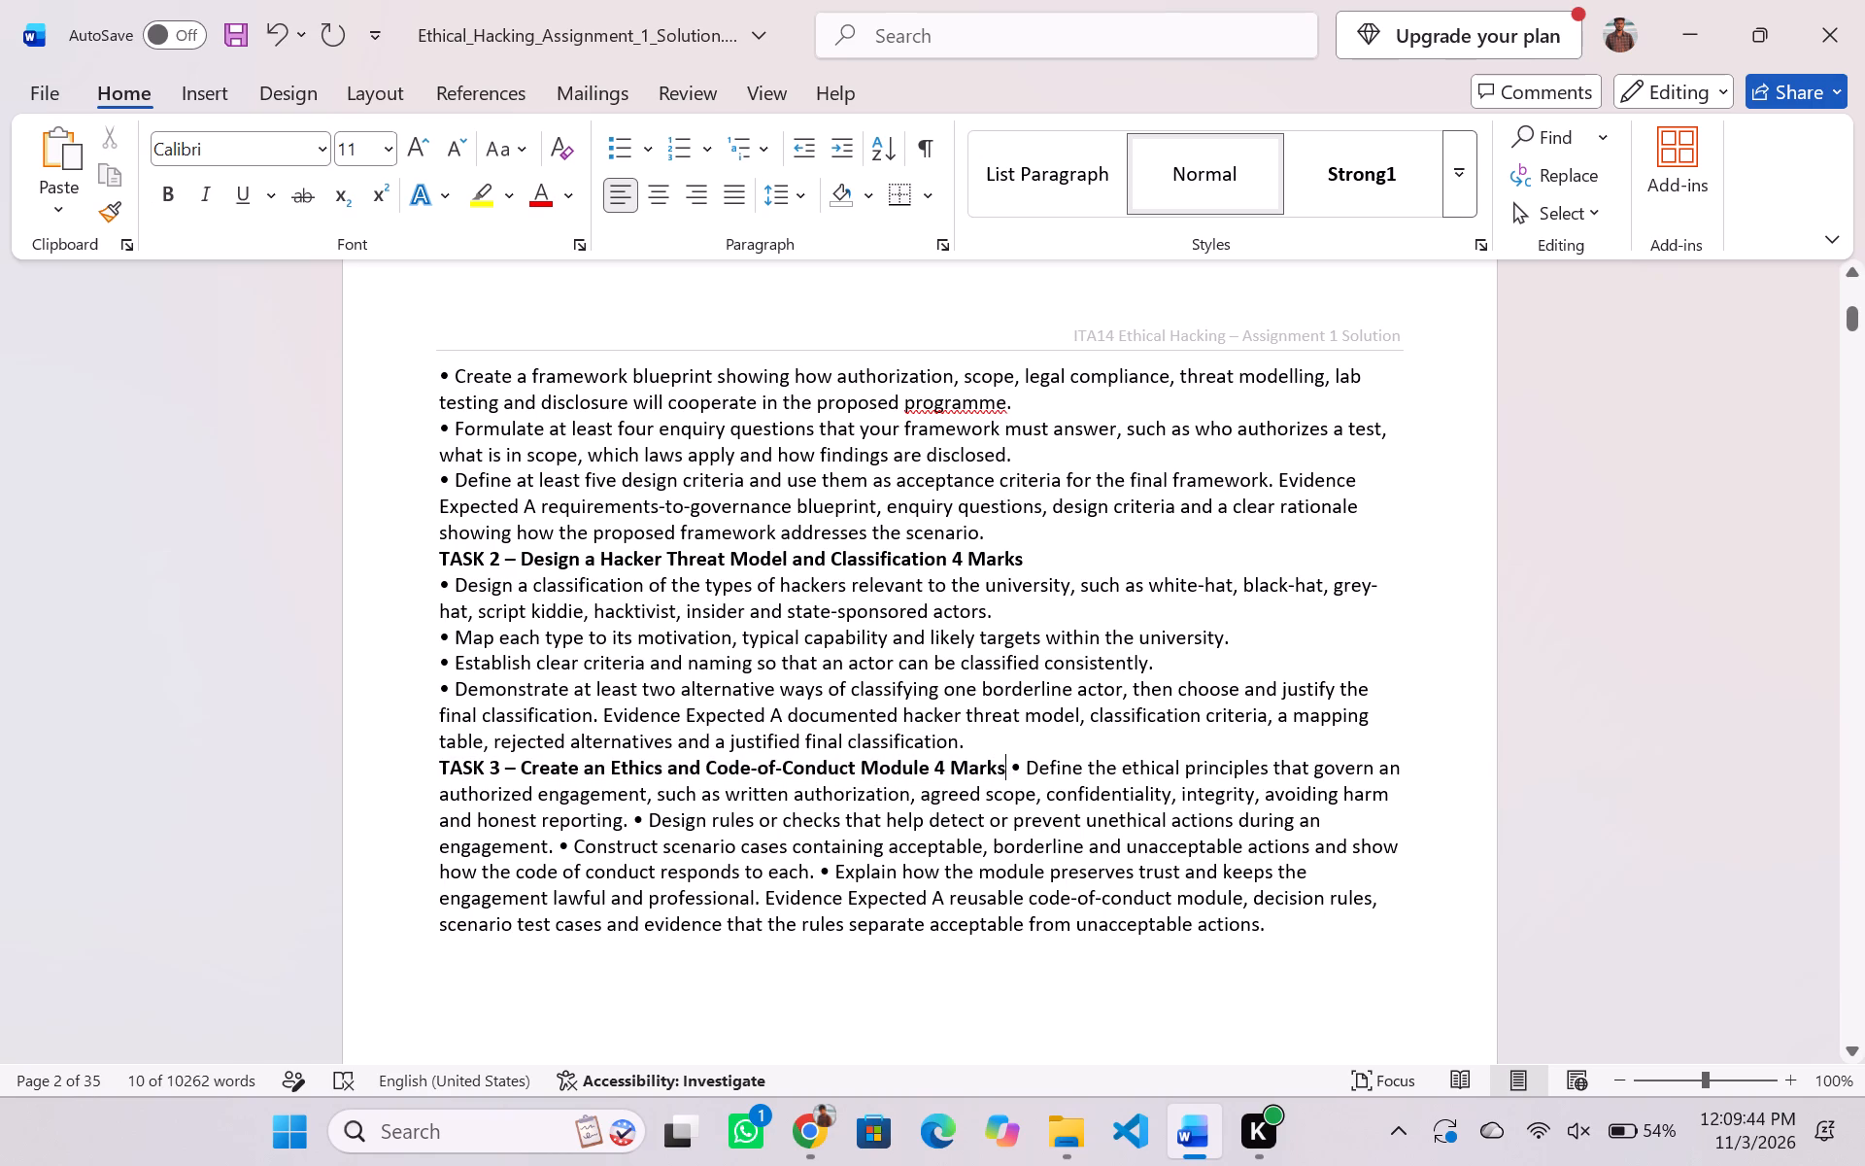
{"action": "key", "text": "Return"}
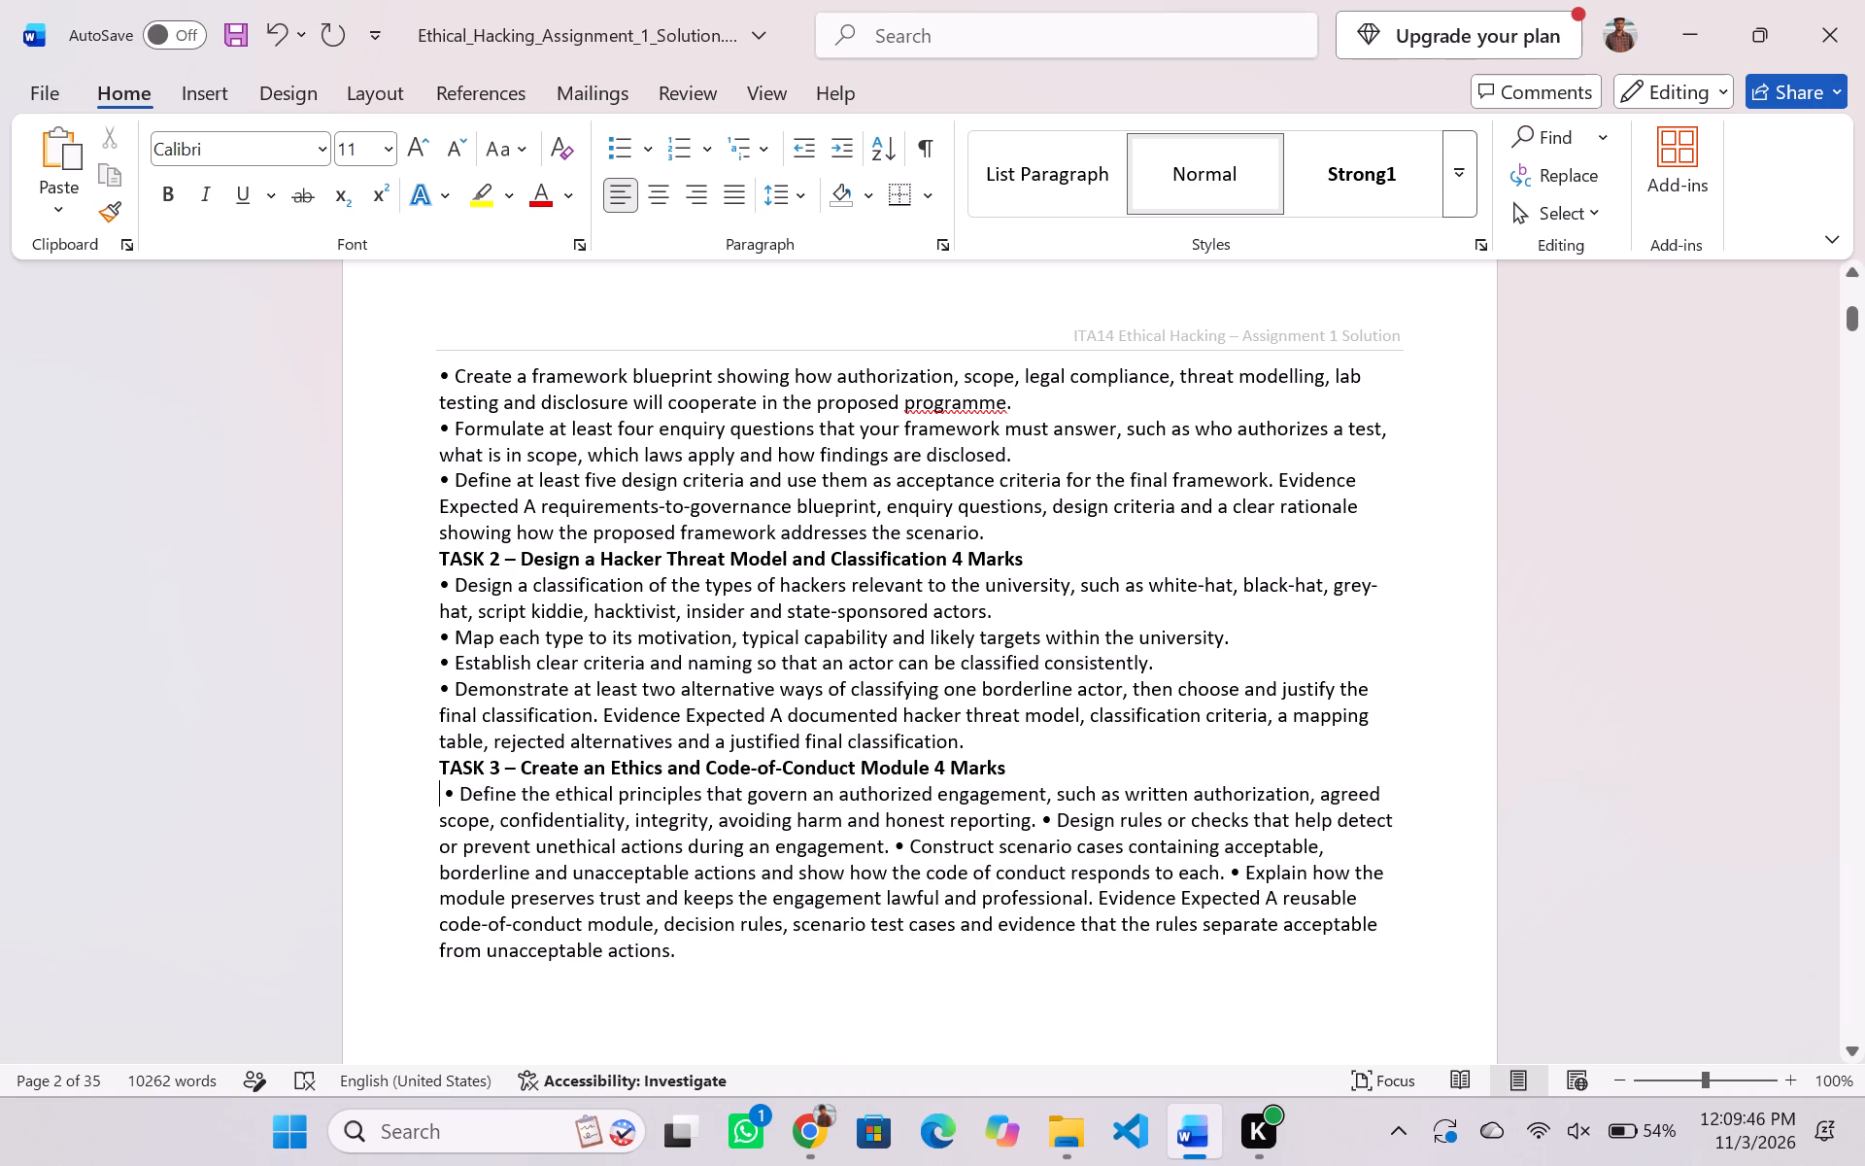
Break the Task 3 text so the "Design rules or checks", "Construct scenario cases" and "Explain how the module" bullets each start on a new line.
{"action": "left_click", "coordinate": [1039, 828]}
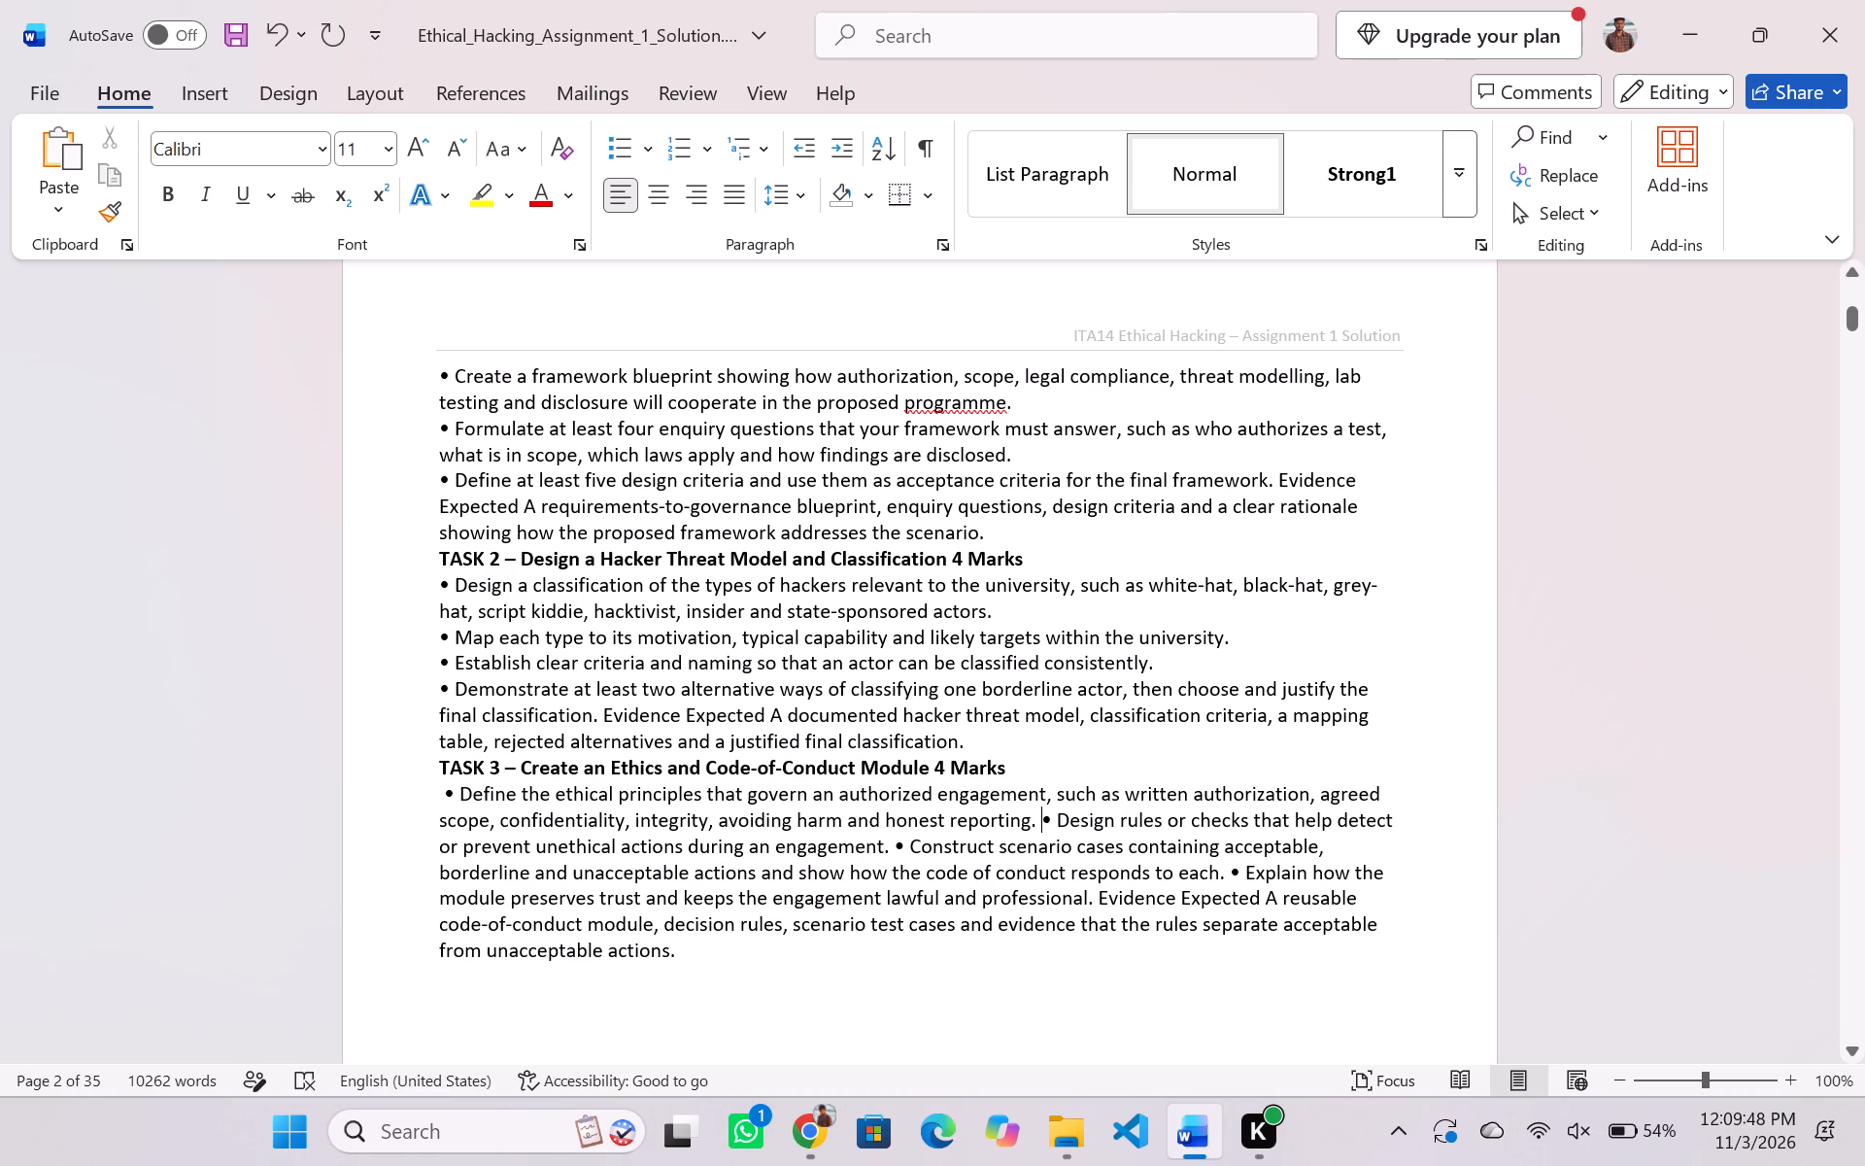
{"action": "key", "text": "Return"}
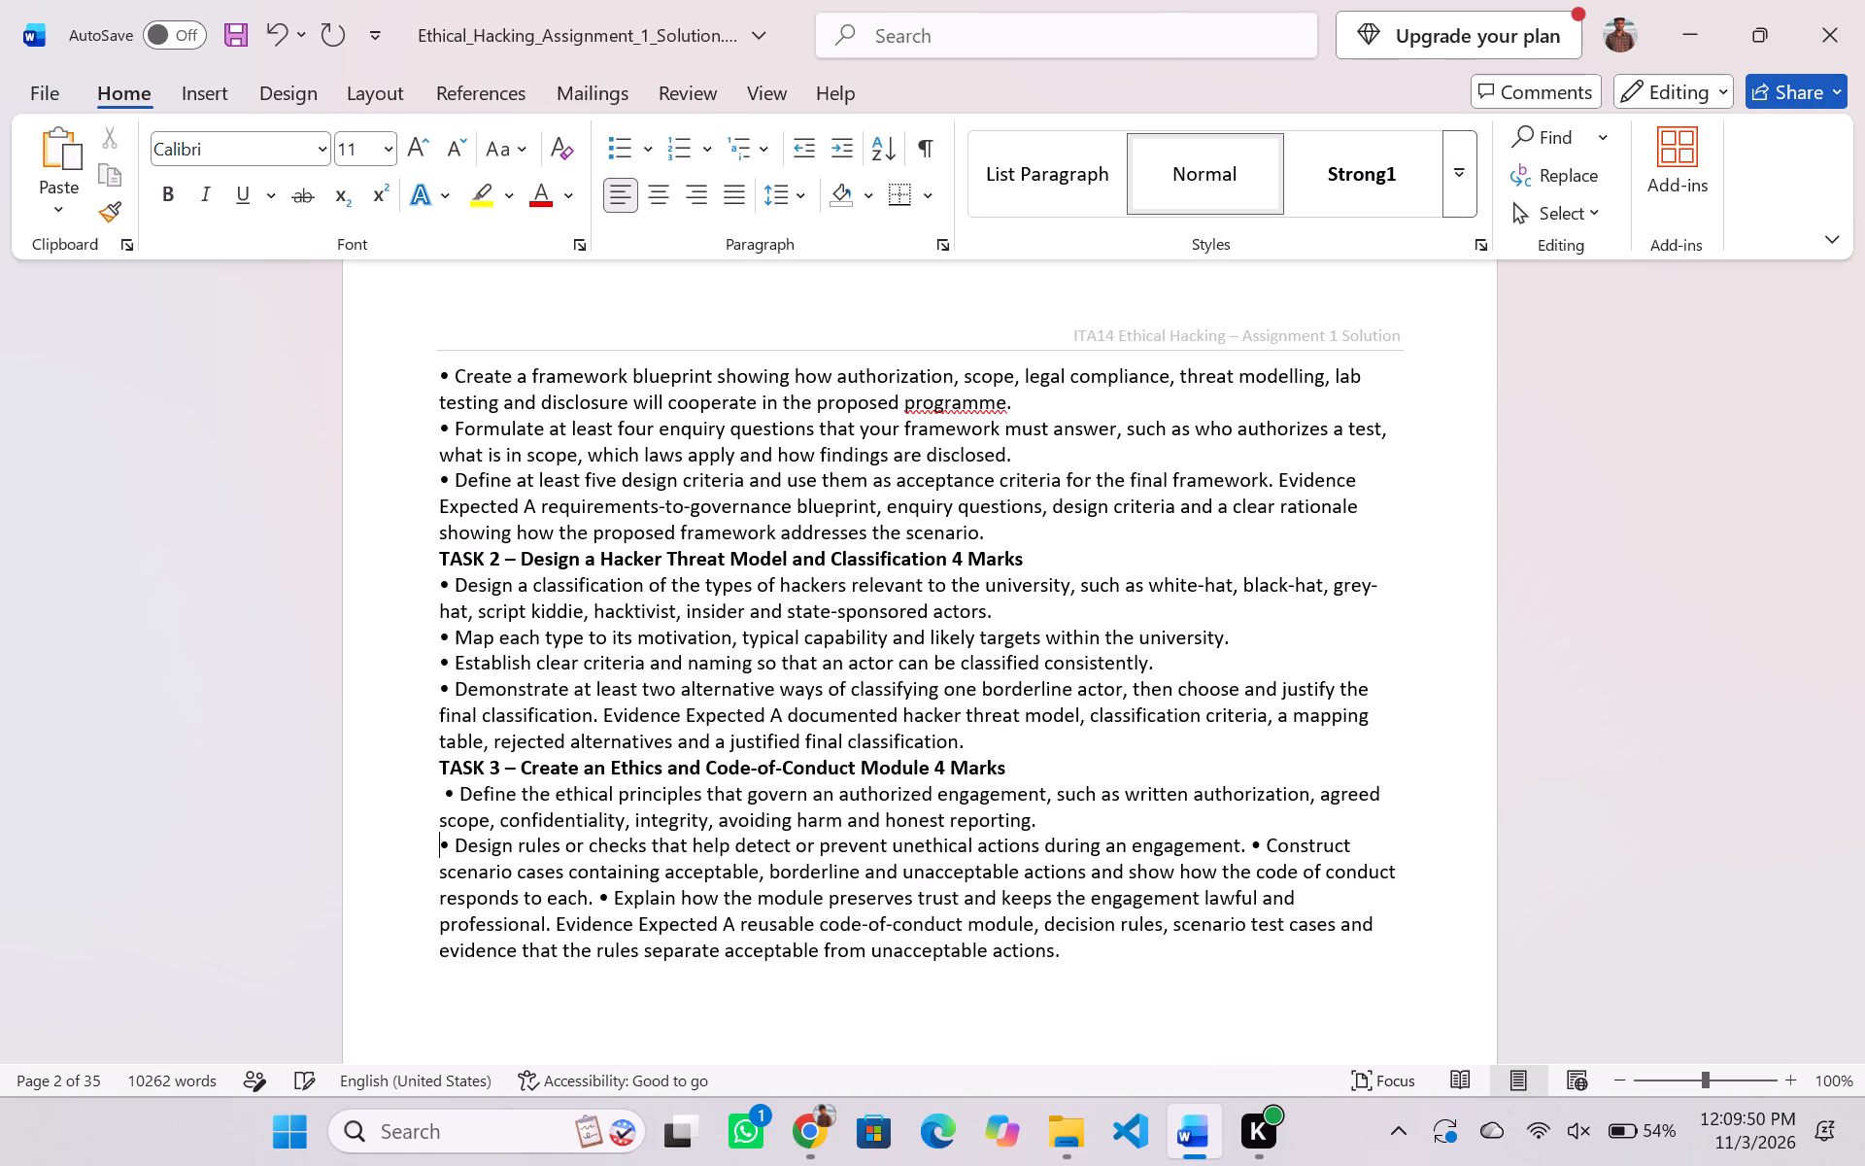
{"action": "left_click", "coordinate": [1245, 850]}
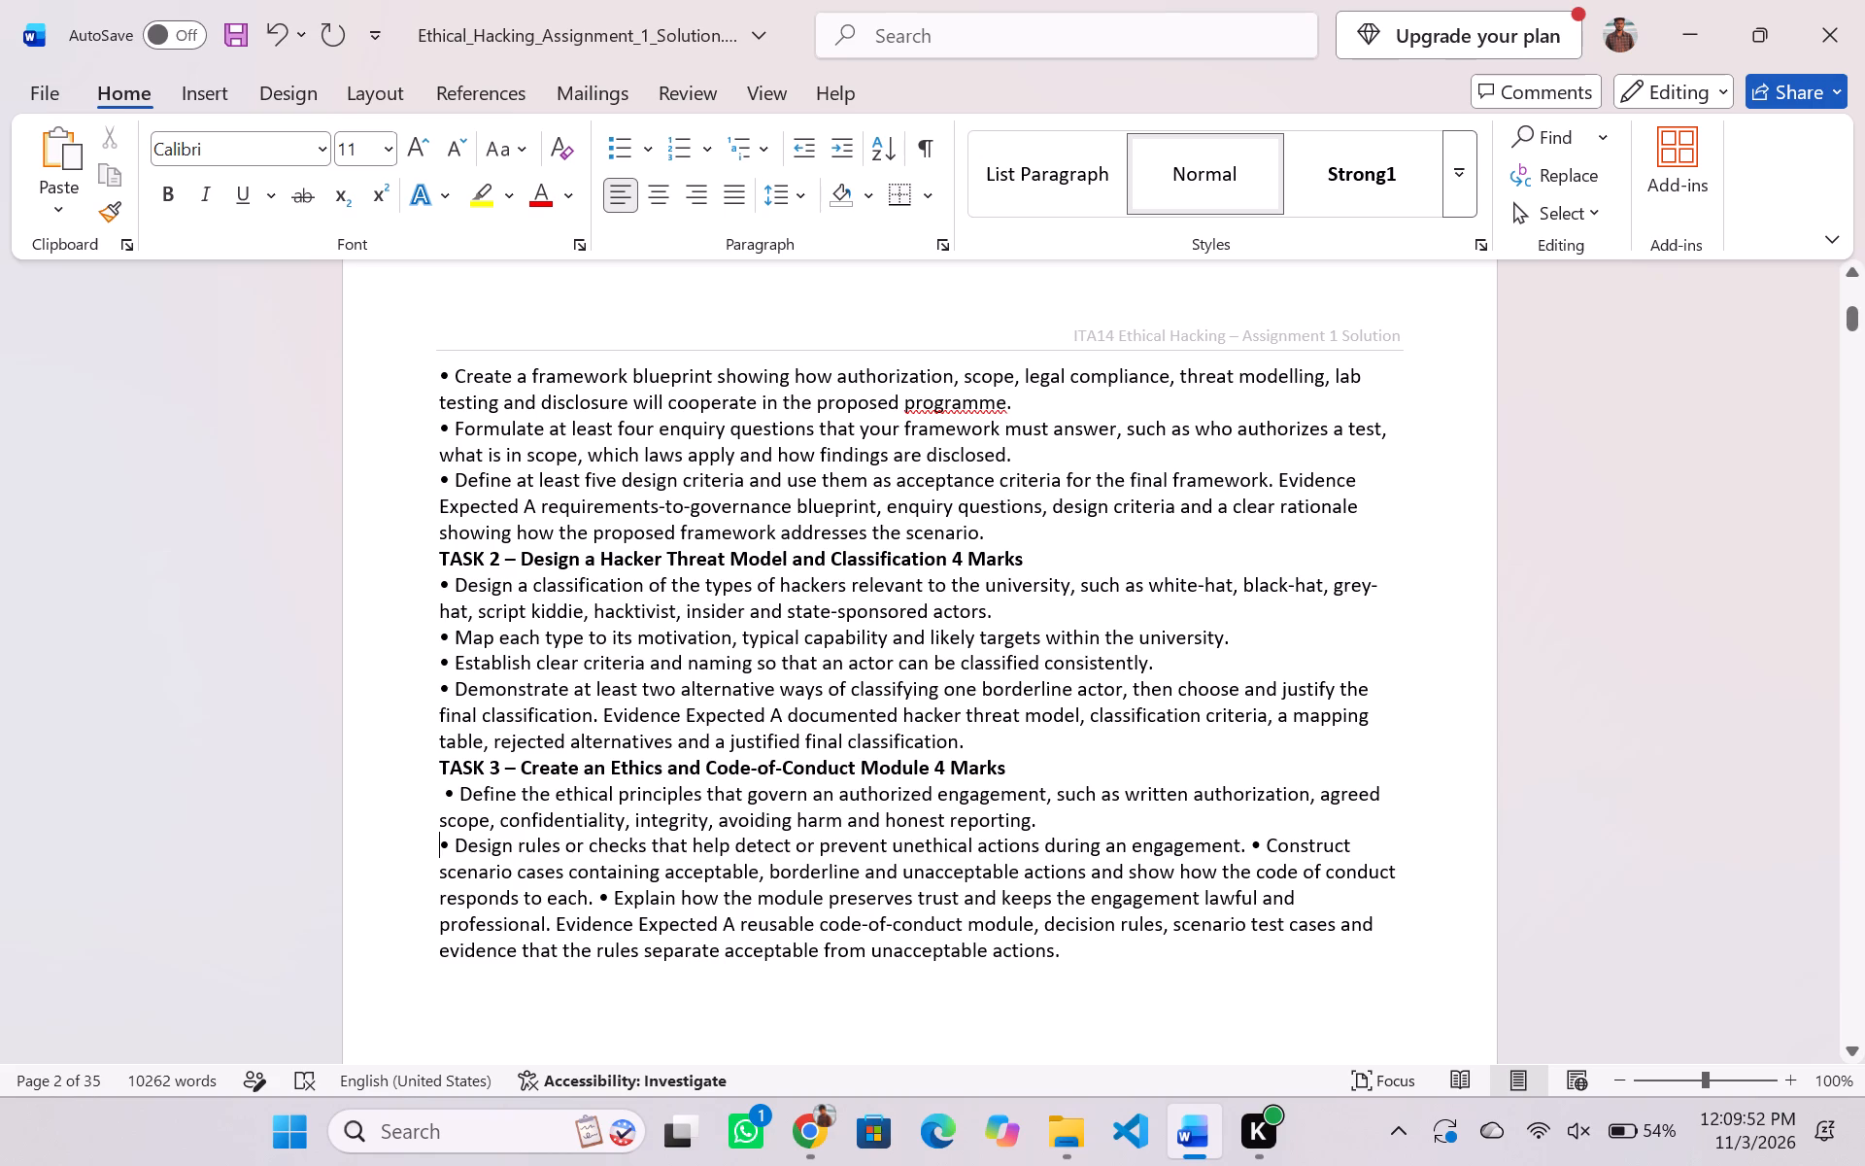
{"action": "key", "text": "Right"}
{"action": "key", "text": "Return"}
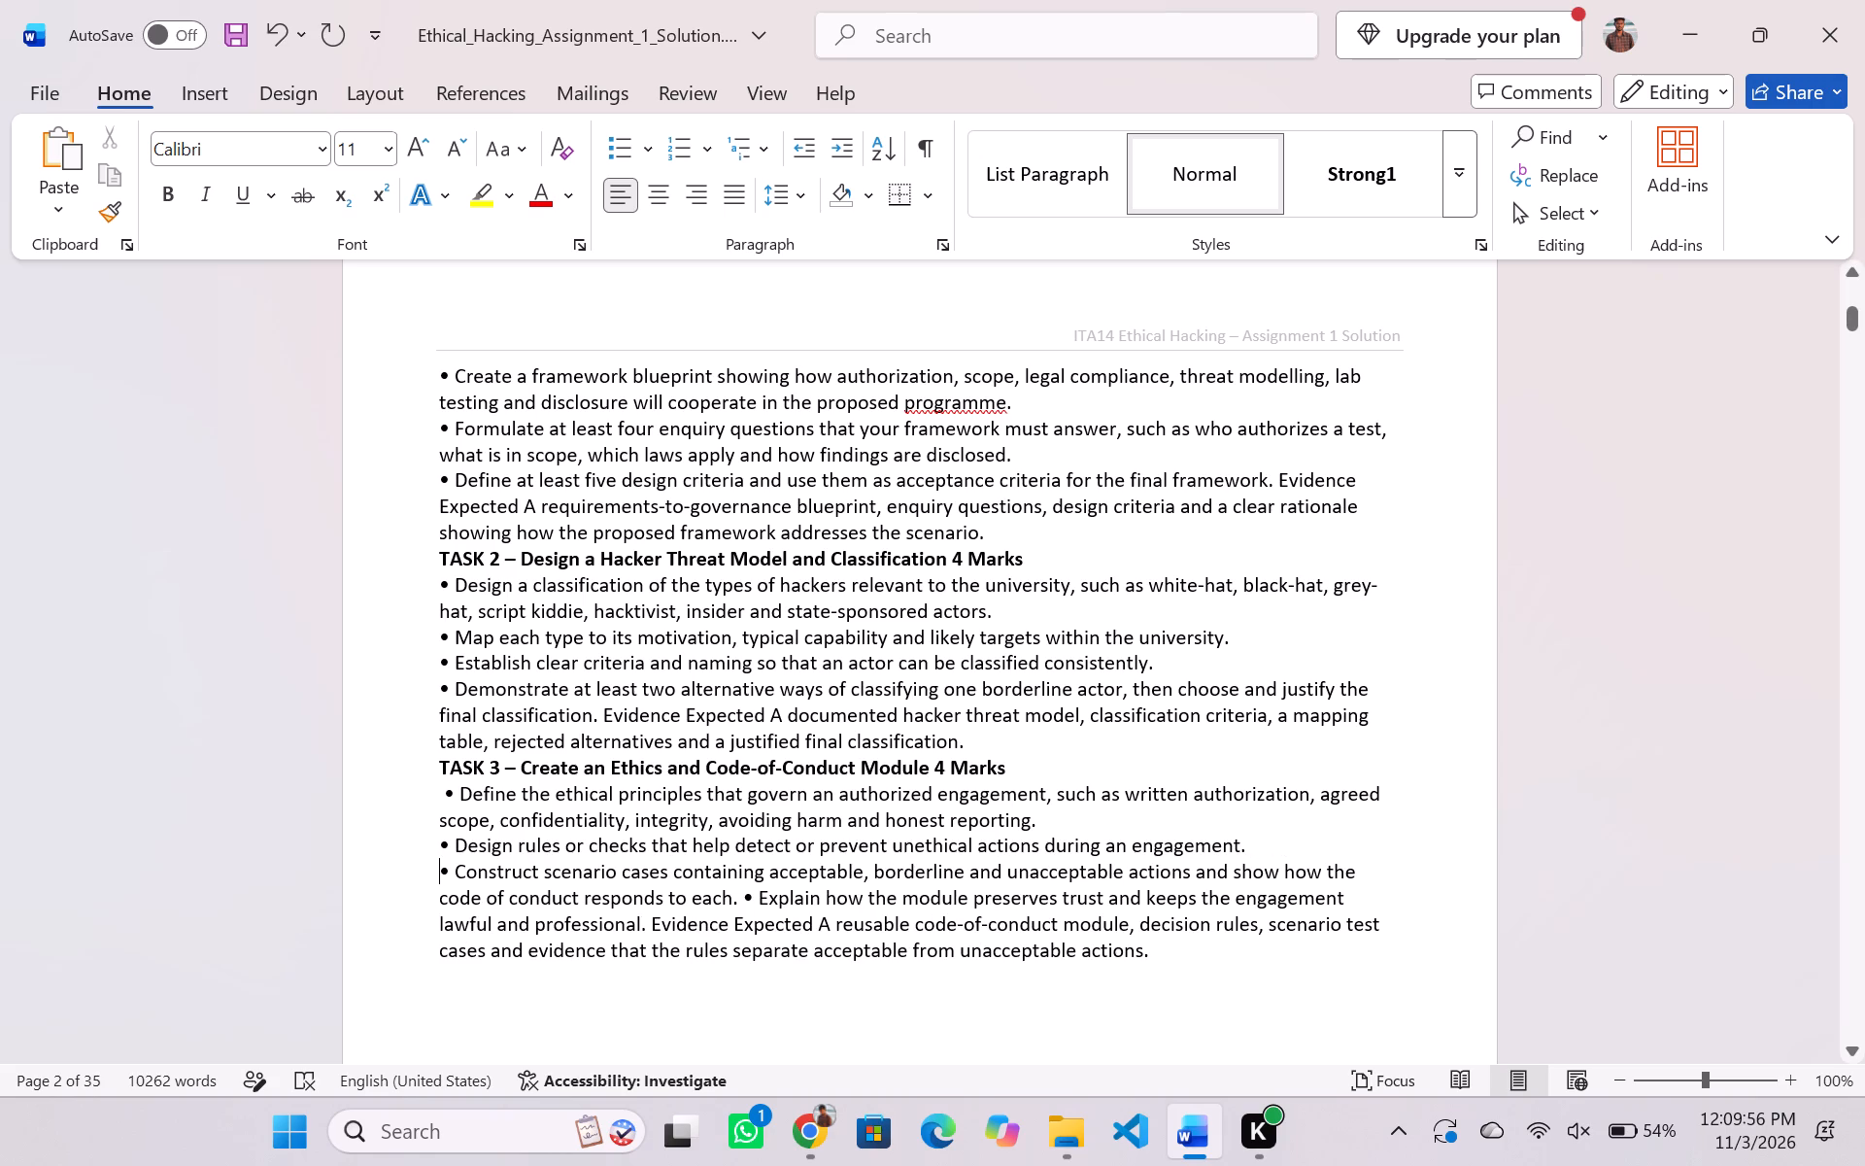
{"action": "left_click", "coordinate": [741, 898]}
{"action": "key", "text": "Return"}
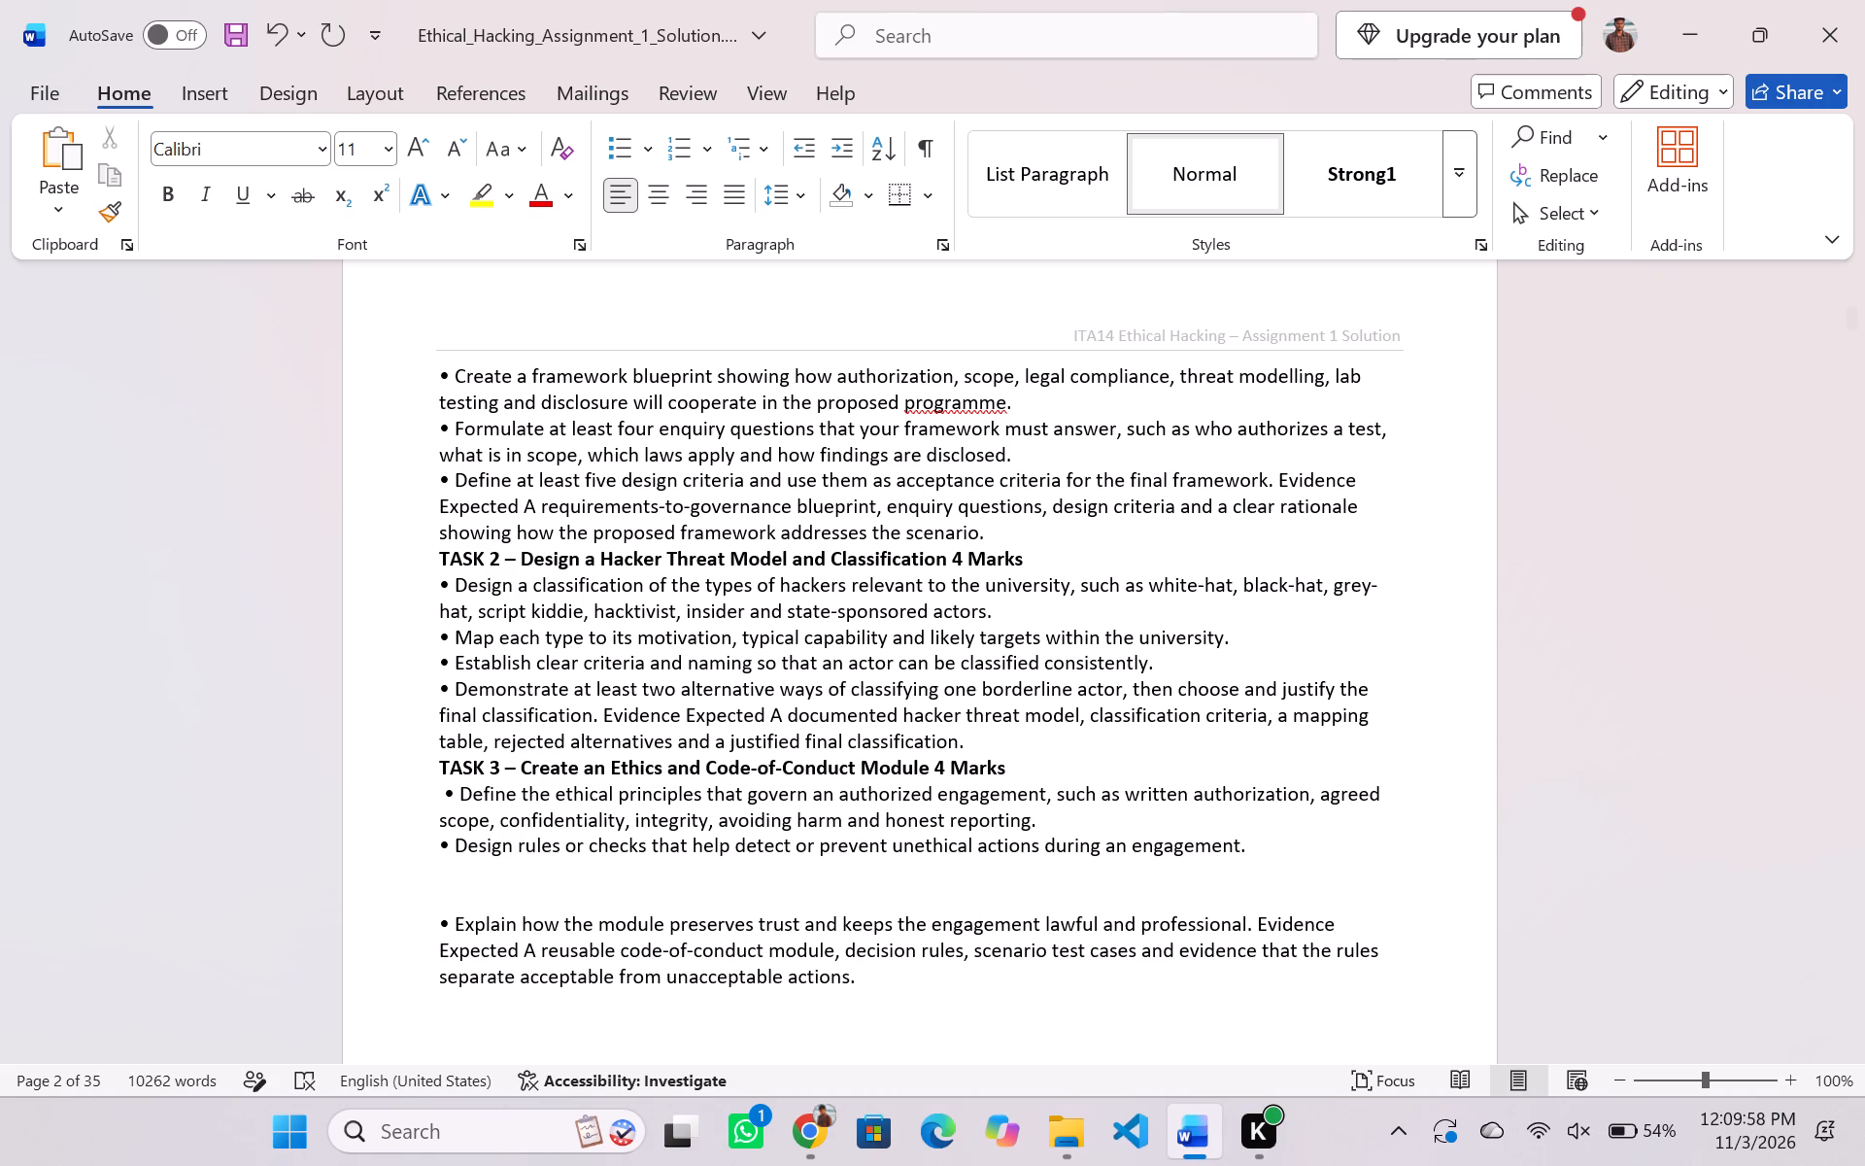
Switch to the assignment PDF in Chrome and copy the text from the TASK 4 heading through Task 11's last bullet, ending "propose future improvements.".
{"action": "scroll", "coordinate": [909, 991], "scroll_direction": "down", "scroll_amount": 3}
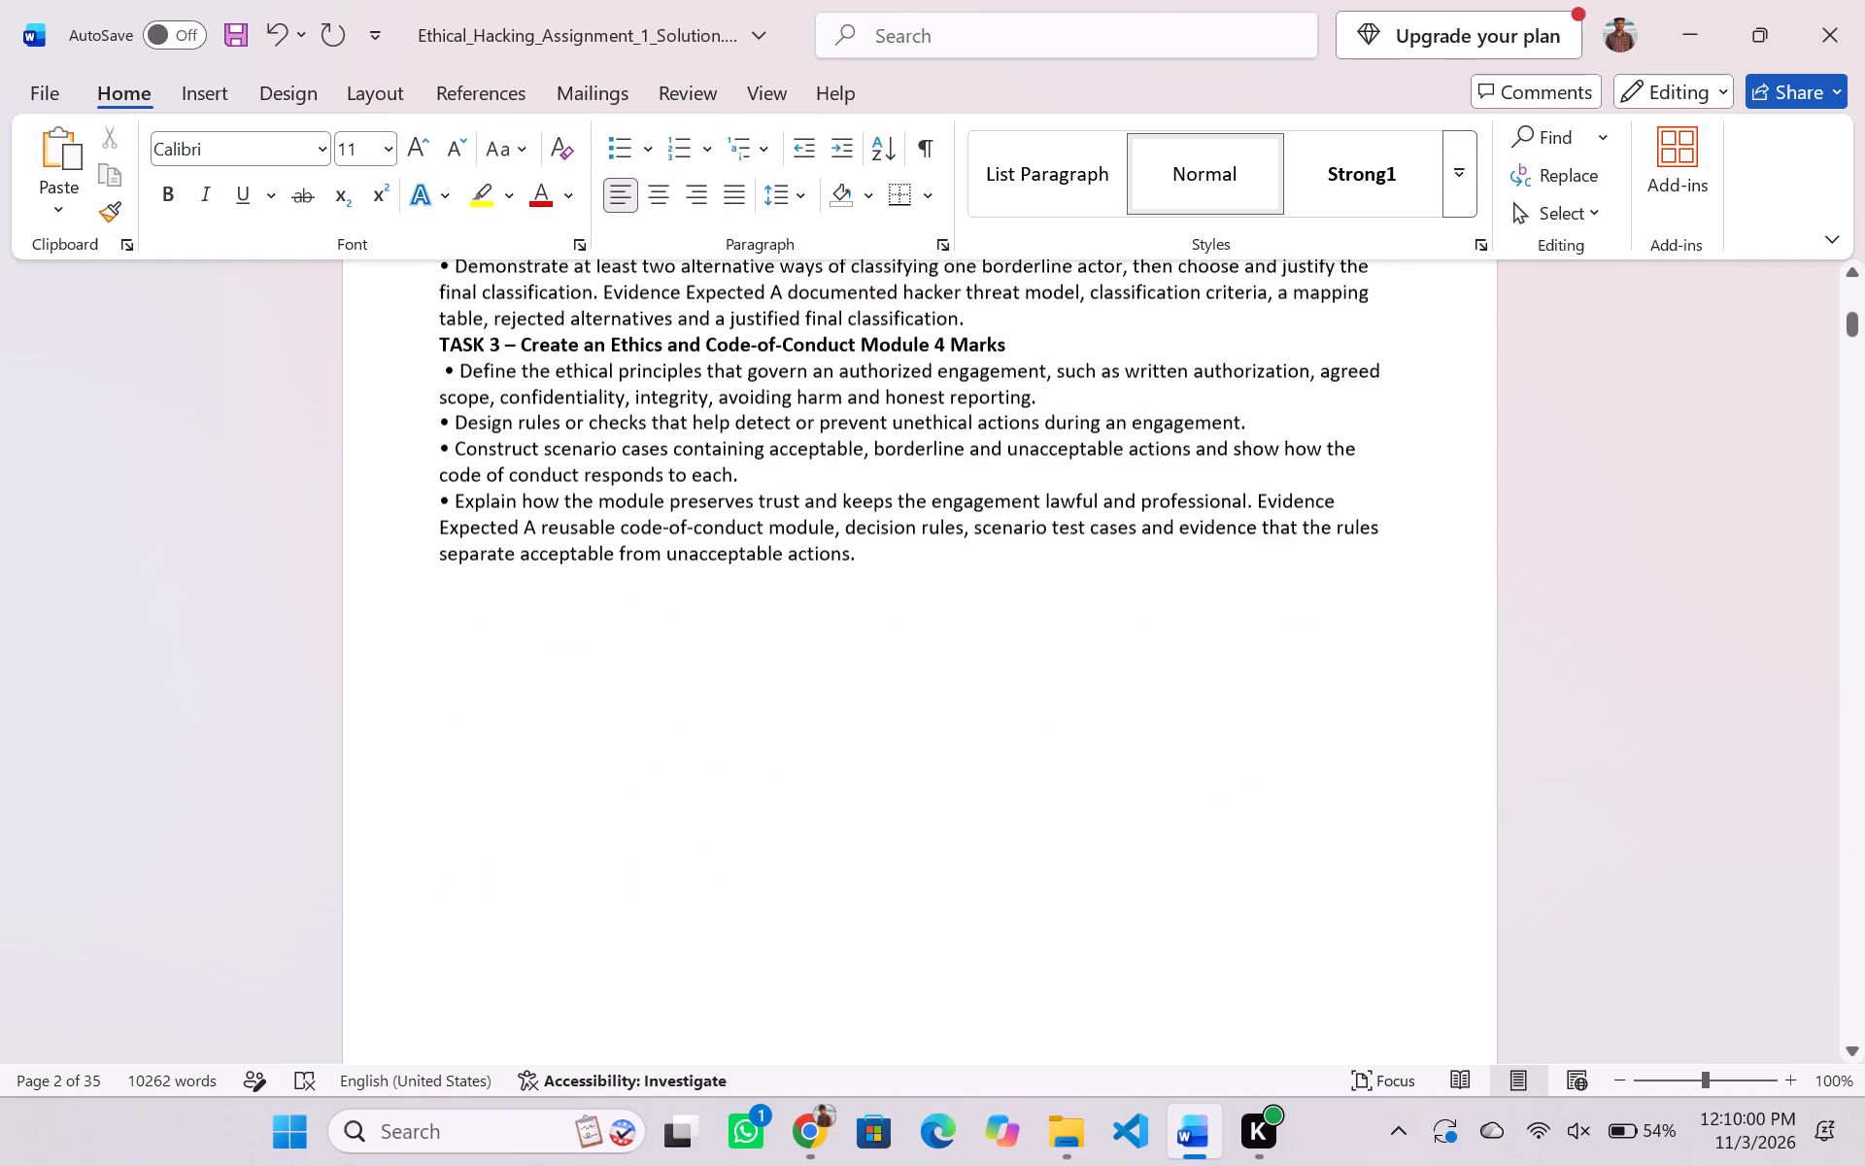
{"action": "key", "text": "alt+Tab"}
{"action": "scroll", "coordinate": [798, 960], "scroll_direction": "down", "scroll_amount": 1}
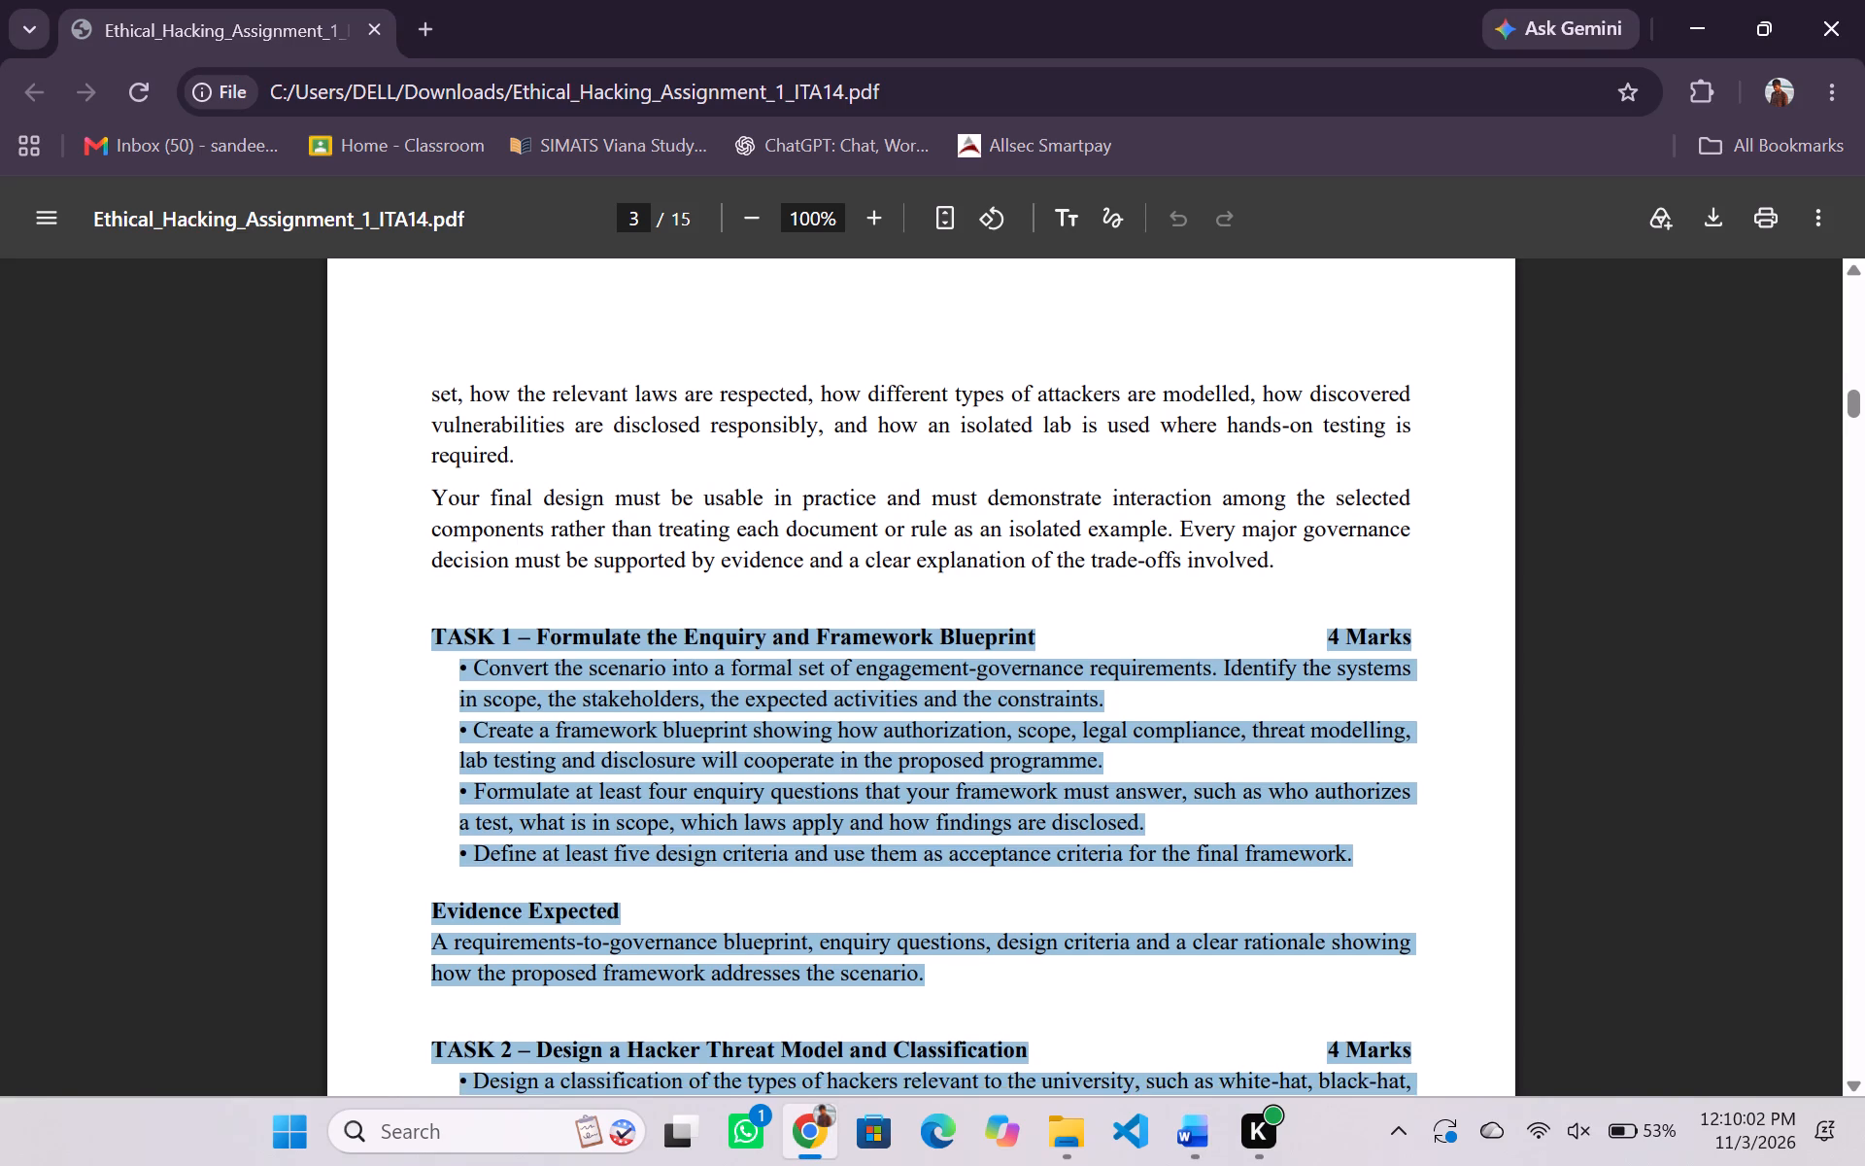
{"action": "scroll", "coordinate": [798, 960], "scroll_direction": "down", "scroll_amount": 7}
{"action": "scroll", "coordinate": [798, 960], "scroll_direction": "up", "scroll_amount": 1}
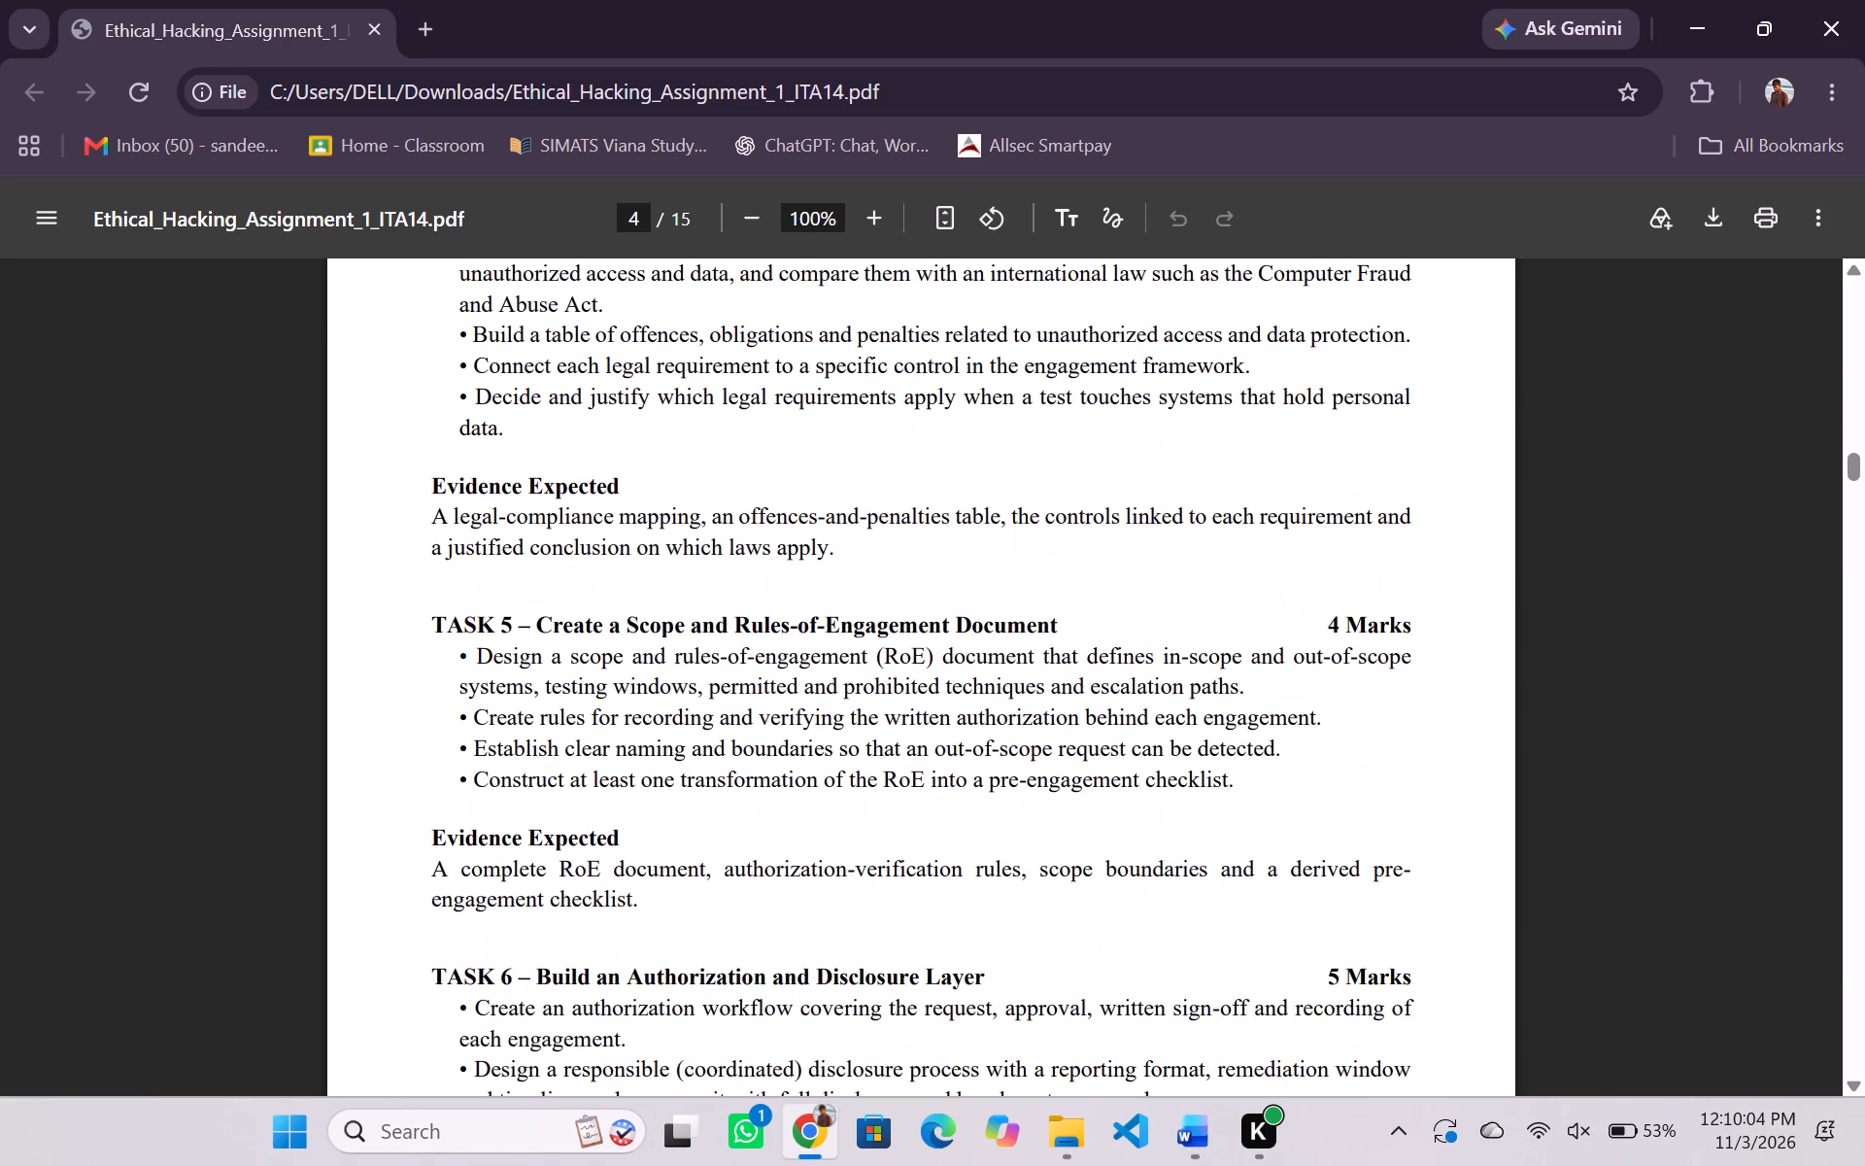
{"action": "scroll", "coordinate": [798, 960], "scroll_direction": "up", "scroll_amount": 1}
{"action": "left_click_drag", "start_coordinate": [434, 543], "coordinate": [627, 841]}
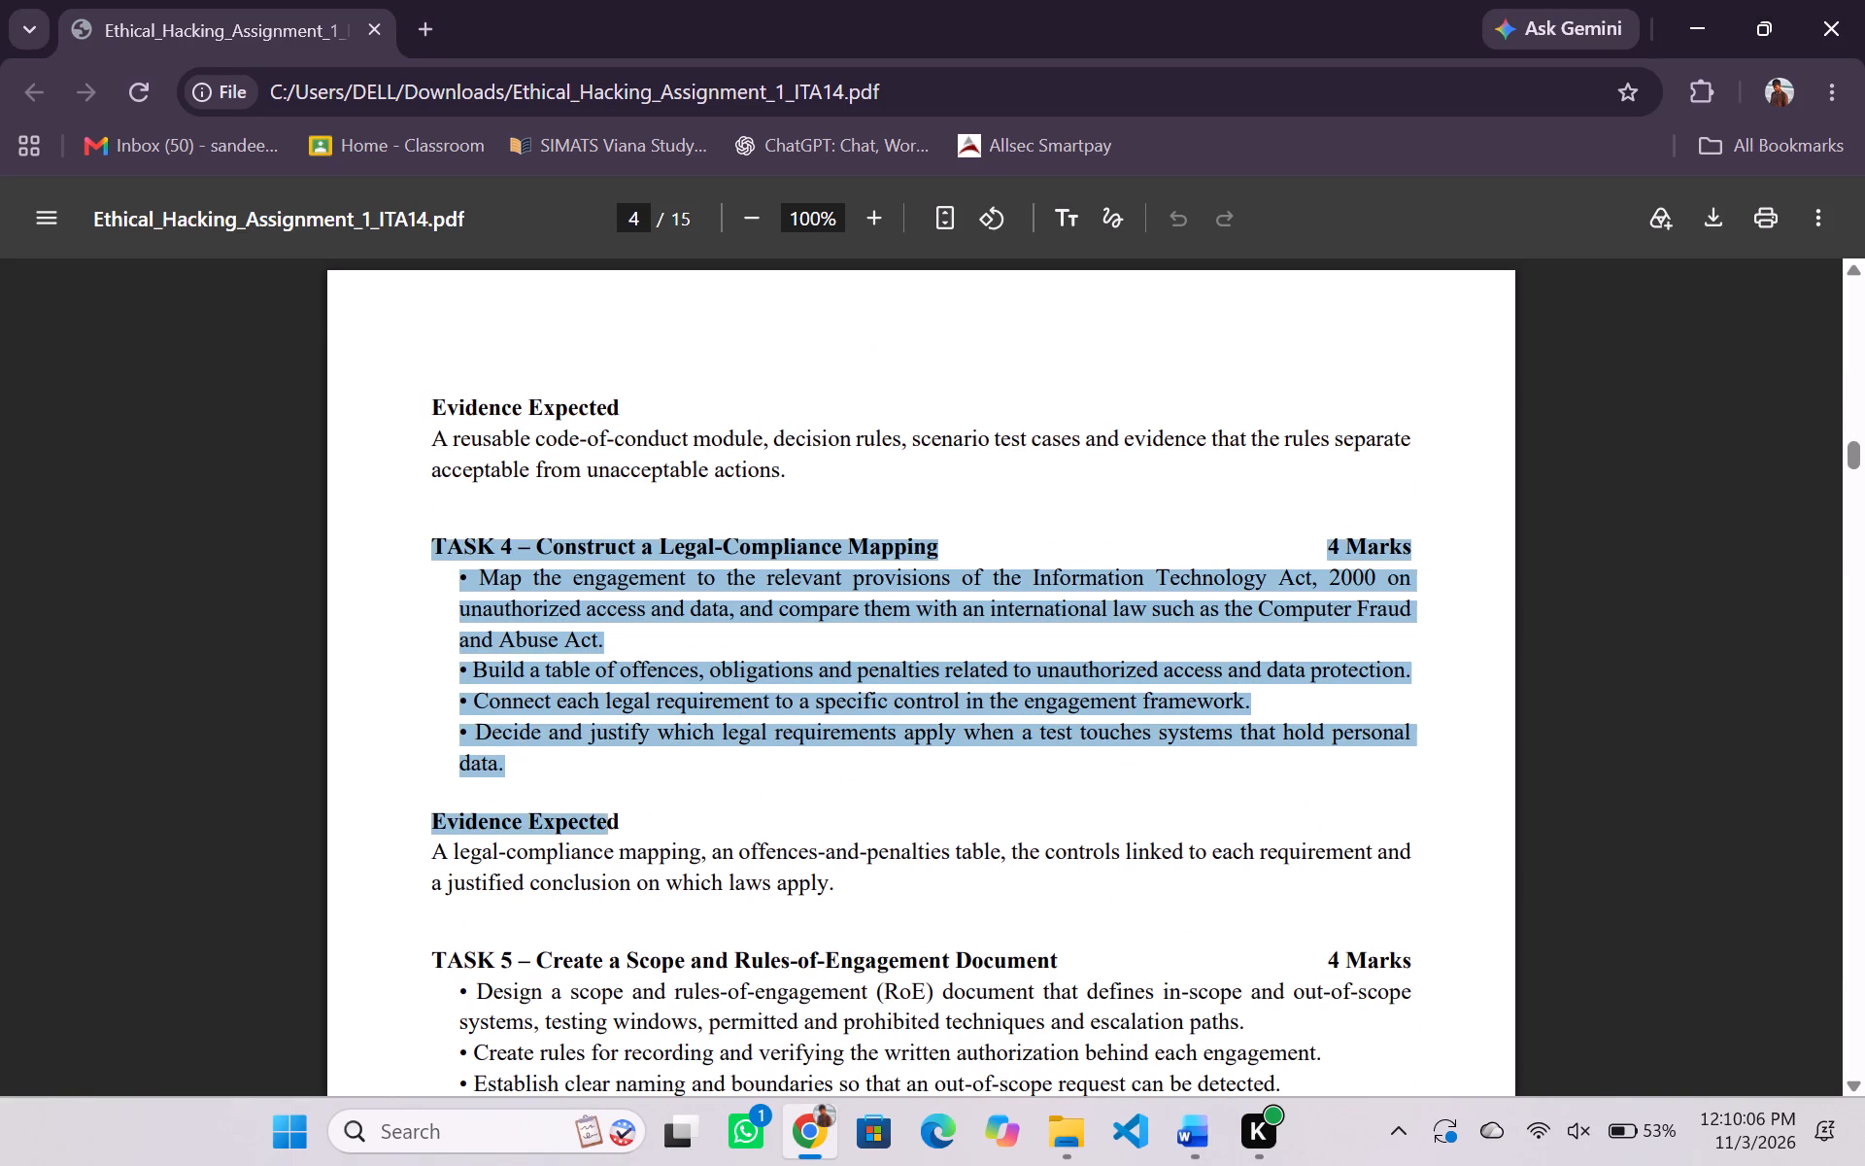
{"action": "left_click_drag", "start_coordinate": [627, 841], "coordinate": [853, 914]}
{"action": "key", "text": "Down"}
{"action": "key", "text": "Down"}
{"action": "key", "text": "Down"}
{"action": "key", "text": "Down"}
{"action": "key", "text": "Down"}
{"action": "key", "text": "Down"}
{"action": "key", "text": "Down"}
{"action": "key", "text": "Down"}
{"action": "key", "text": "Down"}
{"action": "key", "text": "Down"}
{"action": "key", "text": "Down"}
{"action": "key", "text": "Down"}
{"action": "key", "text": "Down"}
{"action": "key", "text": "Down"}
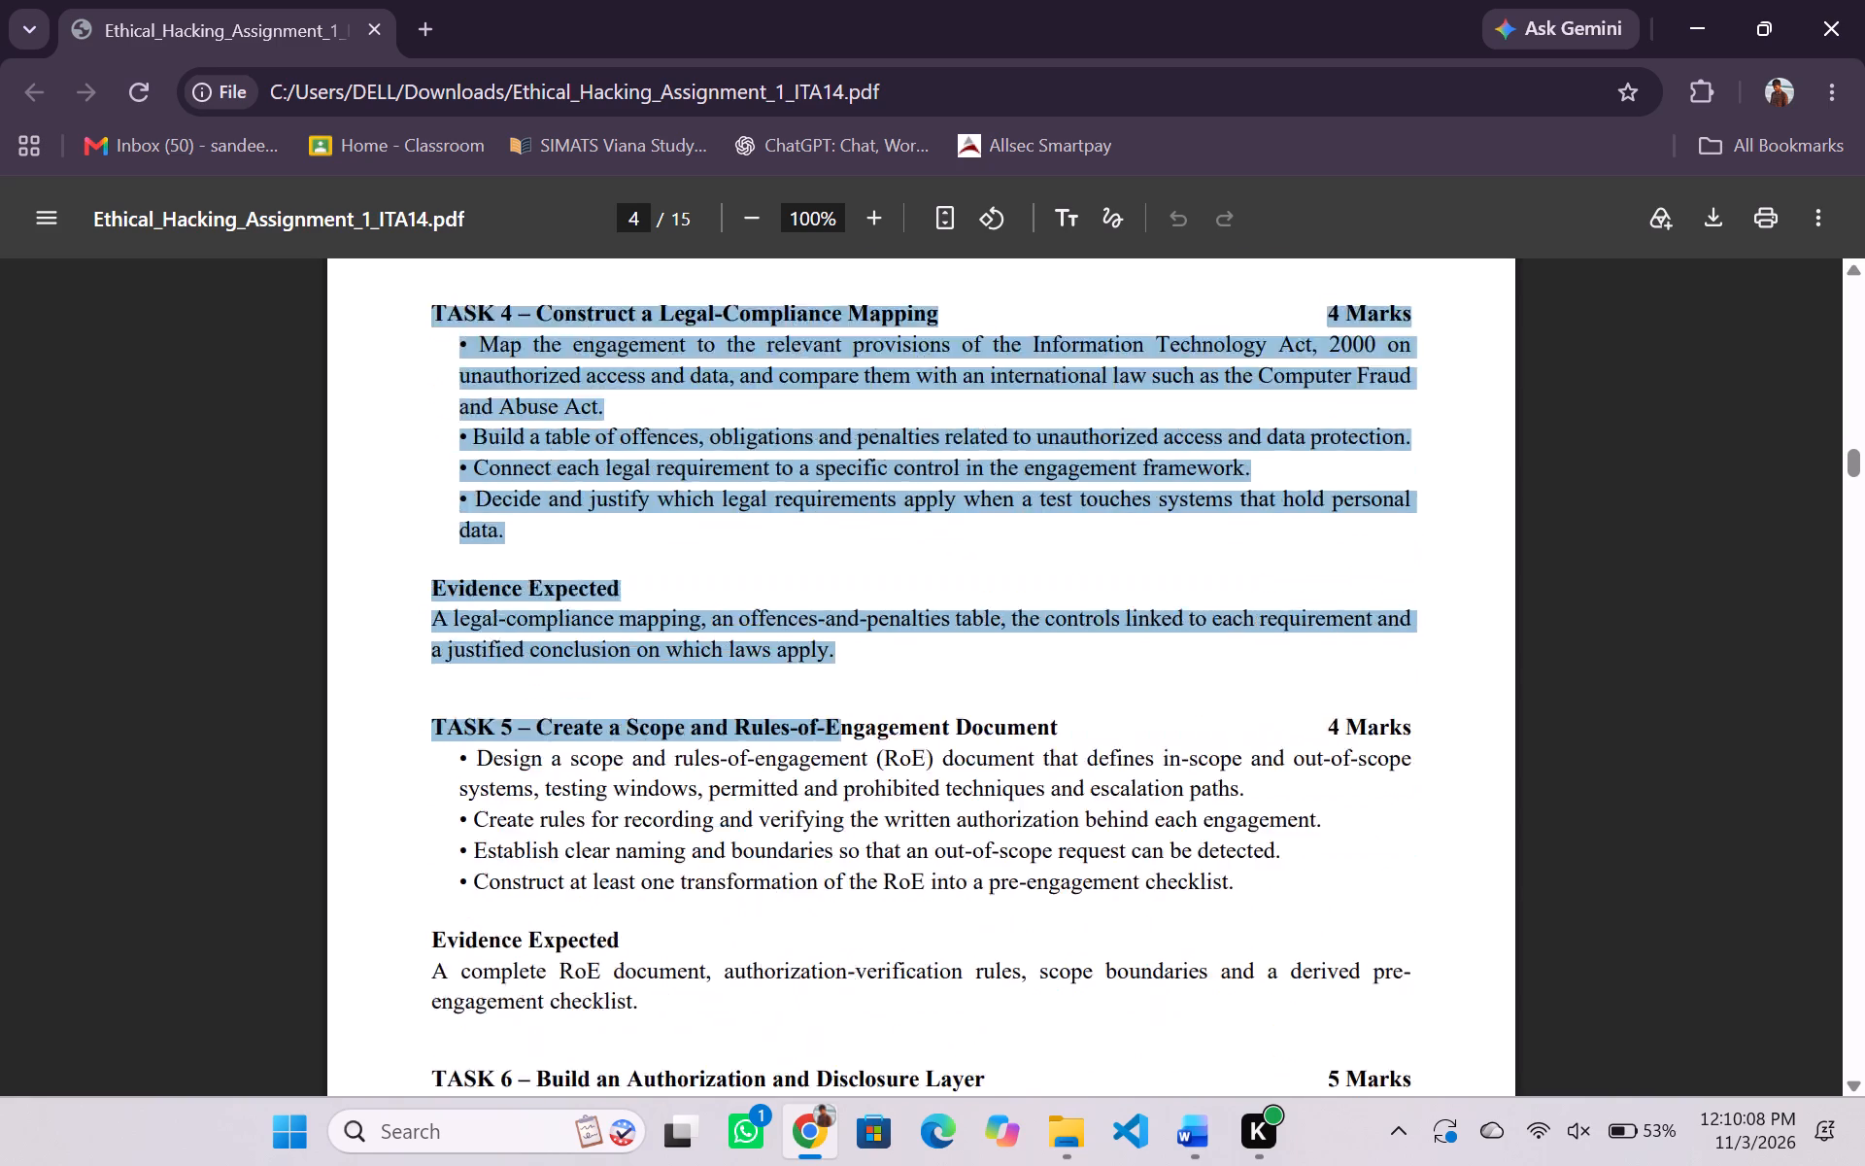
{"action": "left_click_drag", "start_coordinate": [853, 914], "coordinate": [747, 845]}
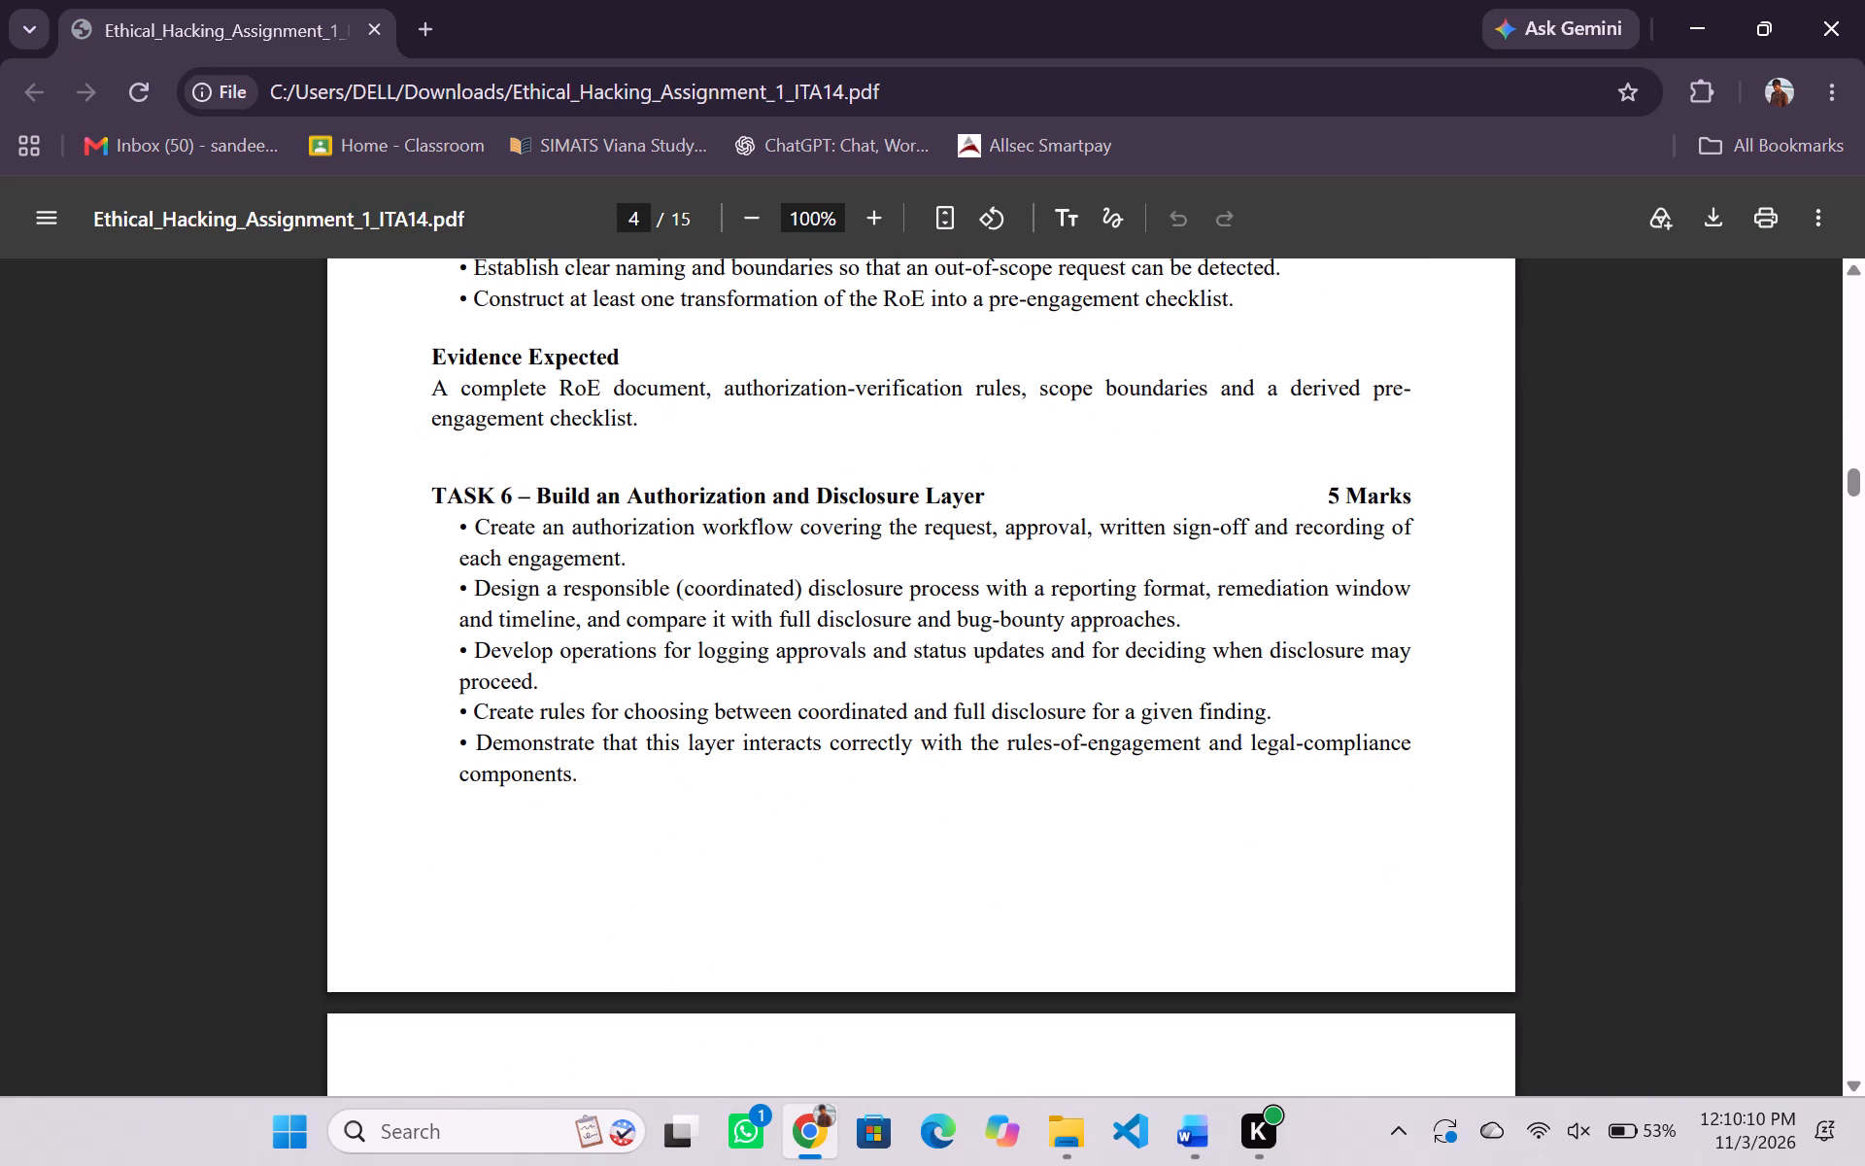
{"action": "left_click_drag", "start_coordinate": [747, 845], "coordinate": [604, 762]}
{"action": "key", "text": "Down"}
{"action": "key", "text": "Down"}
{"action": "key", "text": "Down"}
{"action": "key", "text": "Down"}
{"action": "key", "text": "Down"}
{"action": "key", "text": "Down"}
{"action": "key", "text": "Down"}
{"action": "key", "text": "Down"}
{"action": "key", "text": "Down"}
{"action": "key", "text": "Down"}
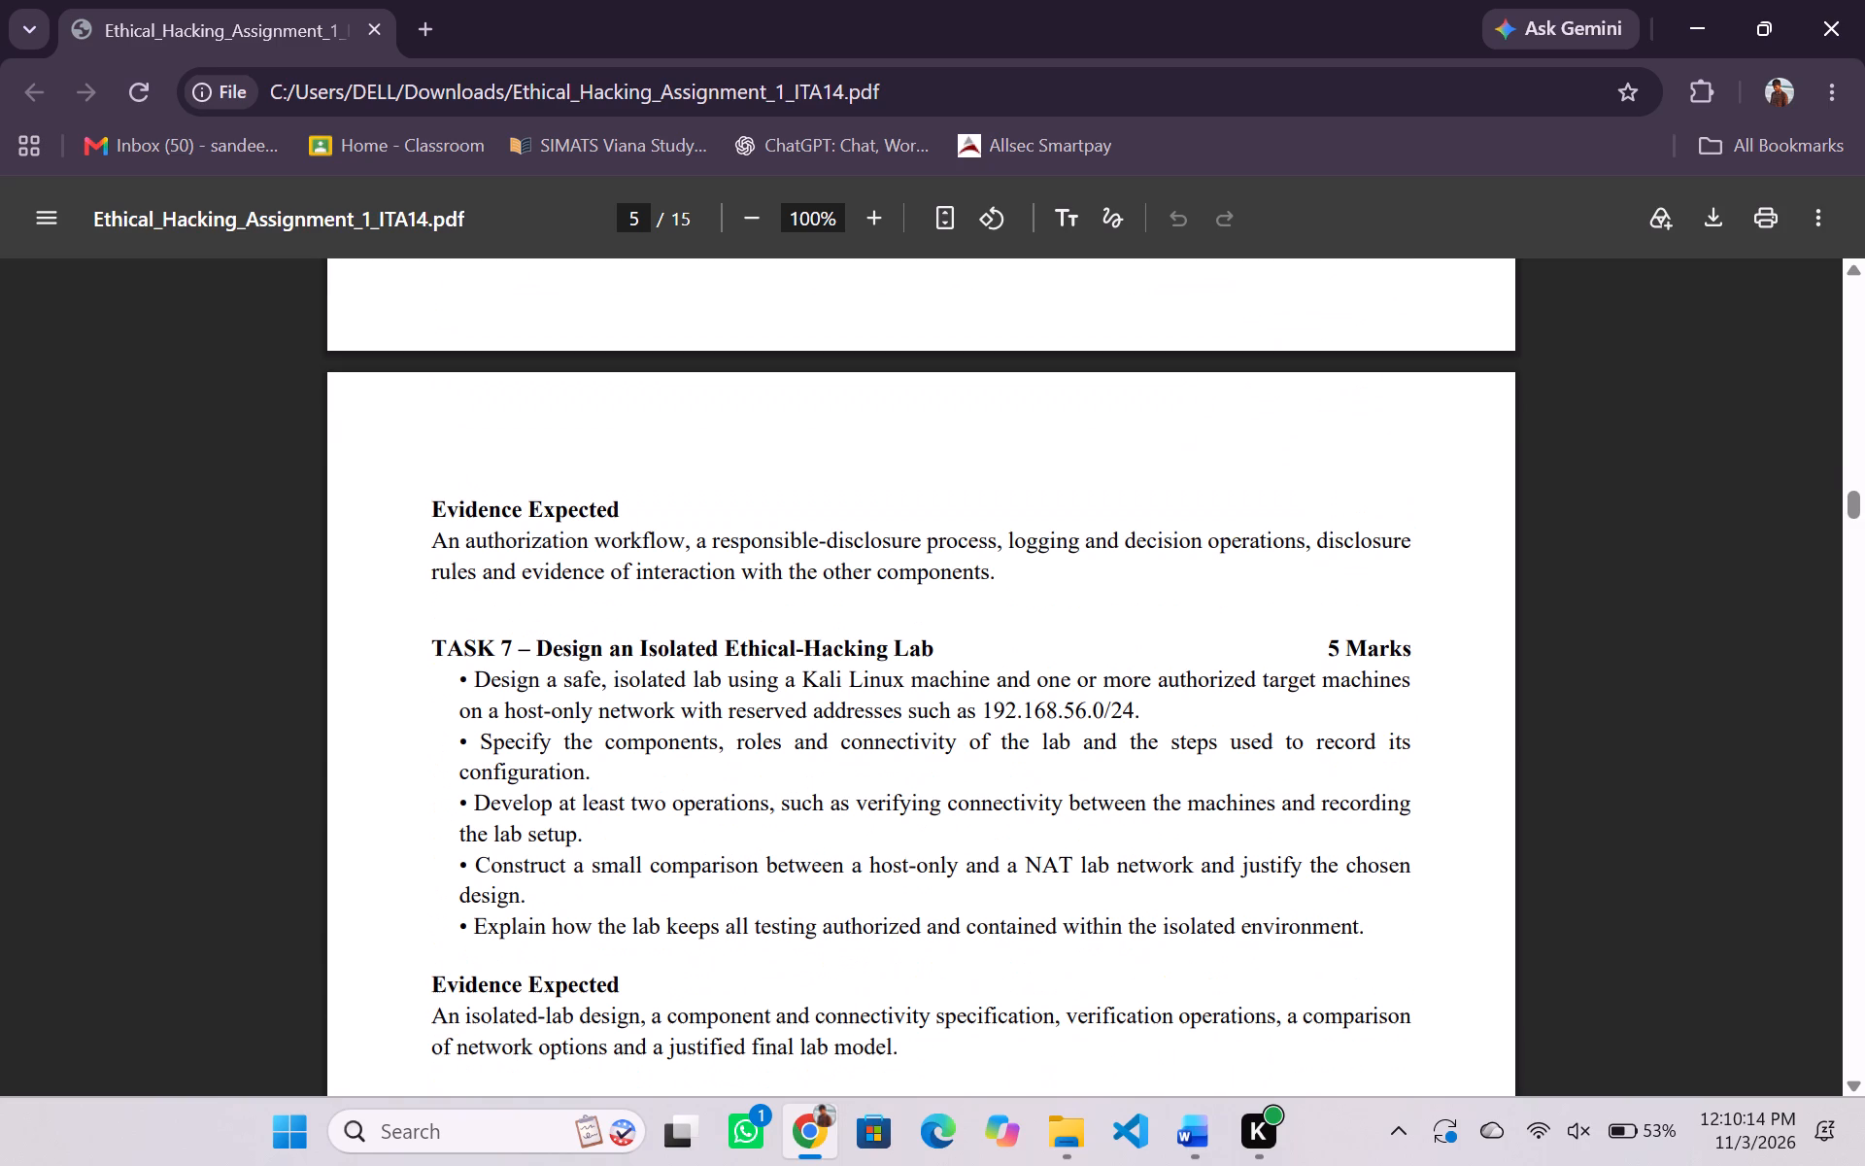
{"action": "left_click_drag", "start_coordinate": [604, 762], "coordinate": [660, 820]}
{"action": "key", "text": "Down"}
{"action": "key", "text": "Down"}
{"action": "key", "text": "Down"}
{"action": "key", "text": "Down"}
{"action": "key", "text": "Down"}
{"action": "key", "text": "Down"}
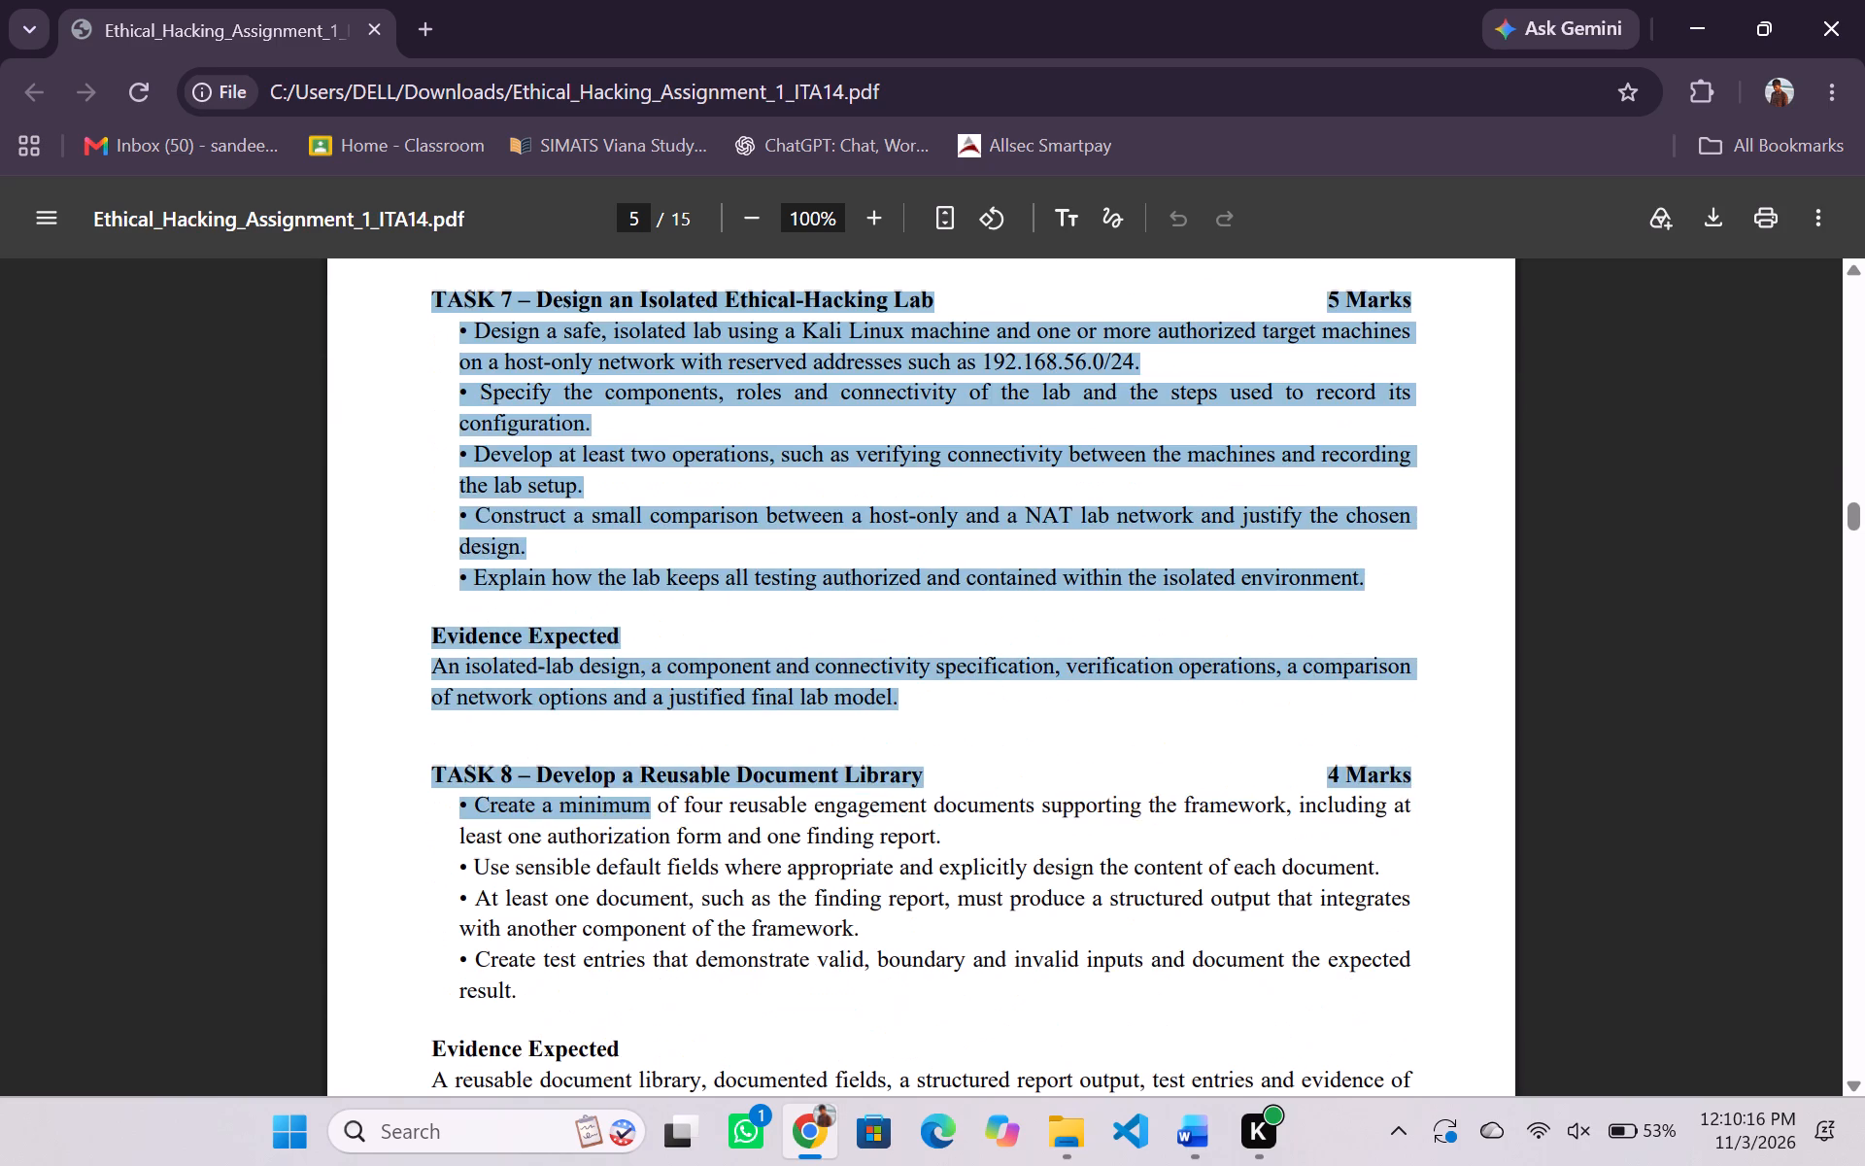
{"action": "left_click_drag", "start_coordinate": [660, 820], "coordinate": [648, 843]}
{"action": "key", "text": "Down"}
{"action": "key", "text": "Down"}
{"action": "key", "text": "Down"}
{"action": "key", "text": "Down"}
{"action": "key", "text": "Down"}
{"action": "key", "text": "Down"}
{"action": "key", "text": "Down"}
{"action": "key", "text": "Down"}
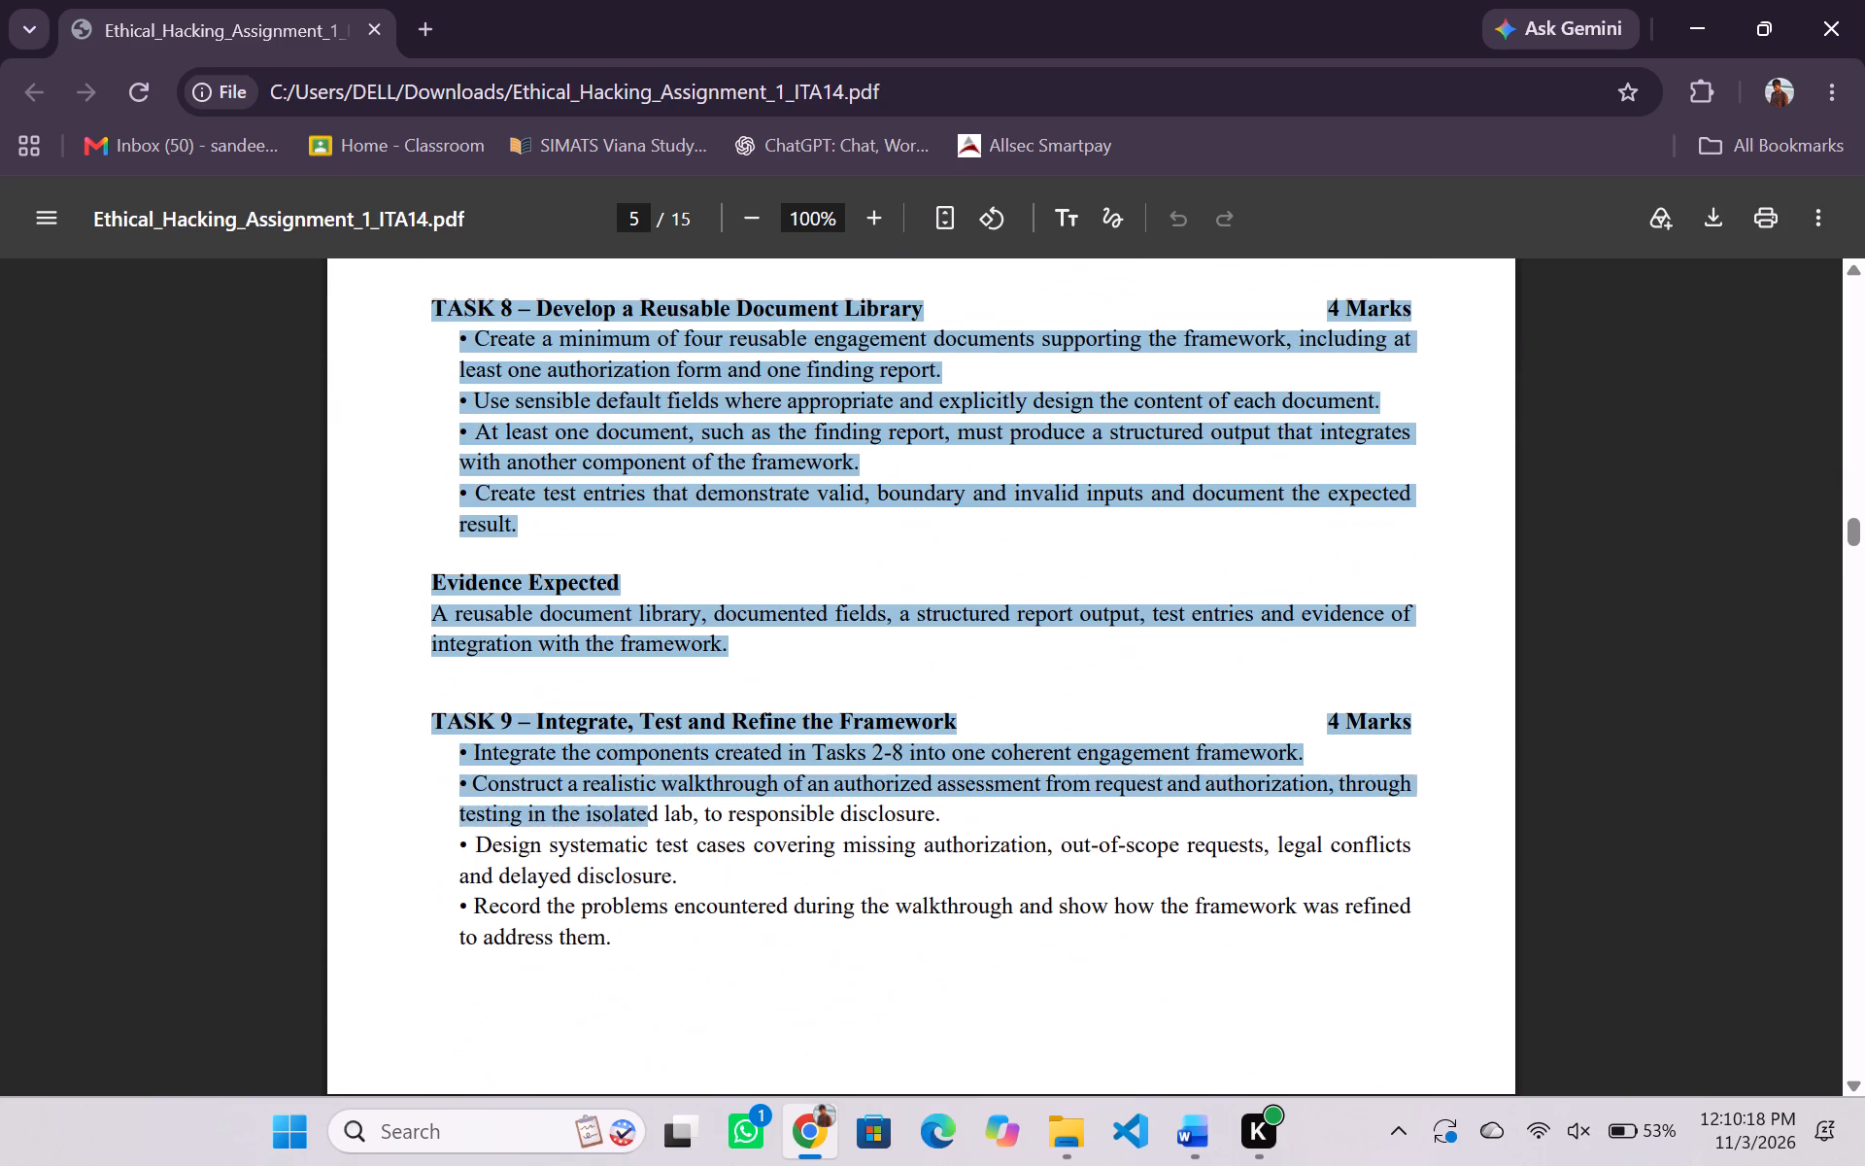
{"action": "left_click_drag", "start_coordinate": [648, 843], "coordinate": [669, 891]}
{"action": "key", "text": "Down"}
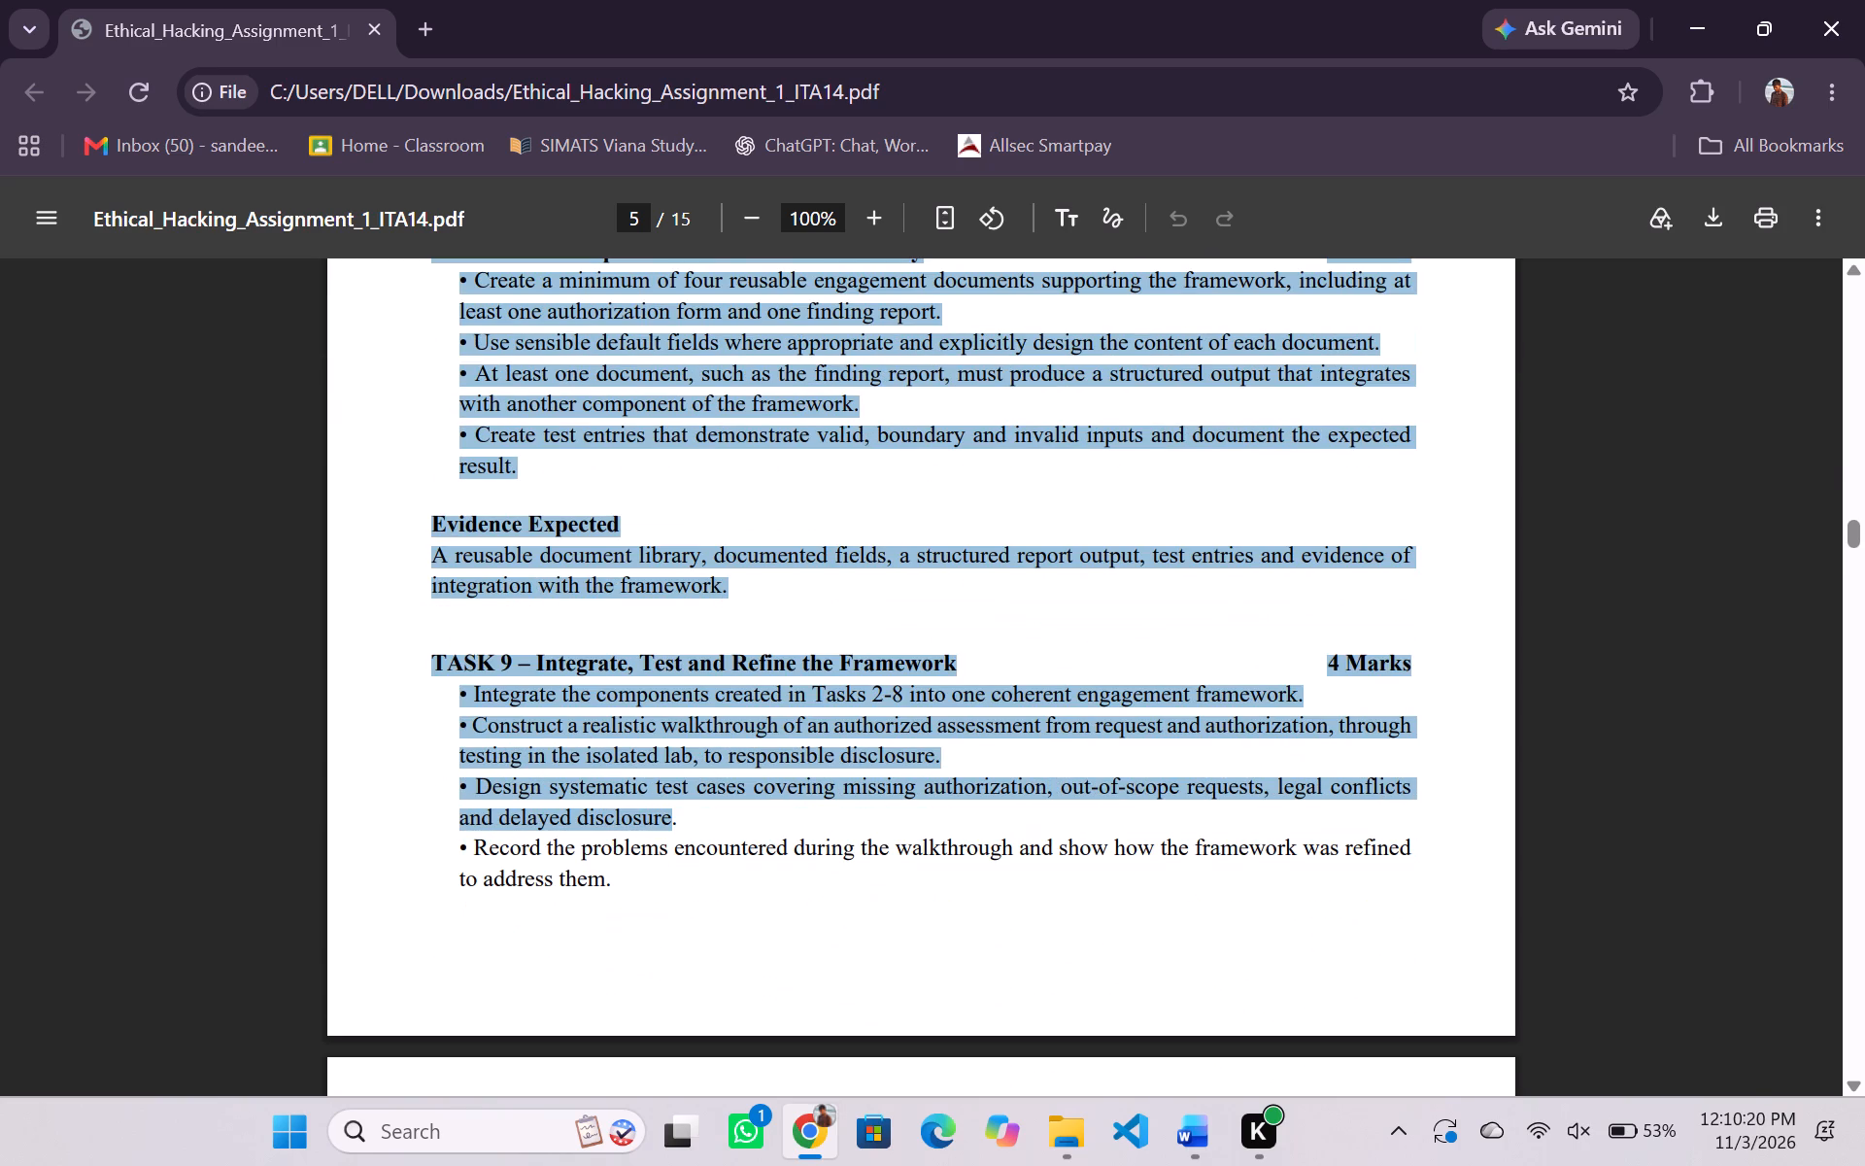
{"action": "left_click_drag", "start_coordinate": [669, 891], "coordinate": [652, 816]}
{"action": "key", "text": "Down"}
{"action": "key", "text": "Down"}
{"action": "key", "text": "Down"}
{"action": "key", "text": "Down"}
{"action": "key", "text": "Down"}
{"action": "key", "text": "Down"}
{"action": "key", "text": "Down"}
{"action": "key", "text": "Down"}
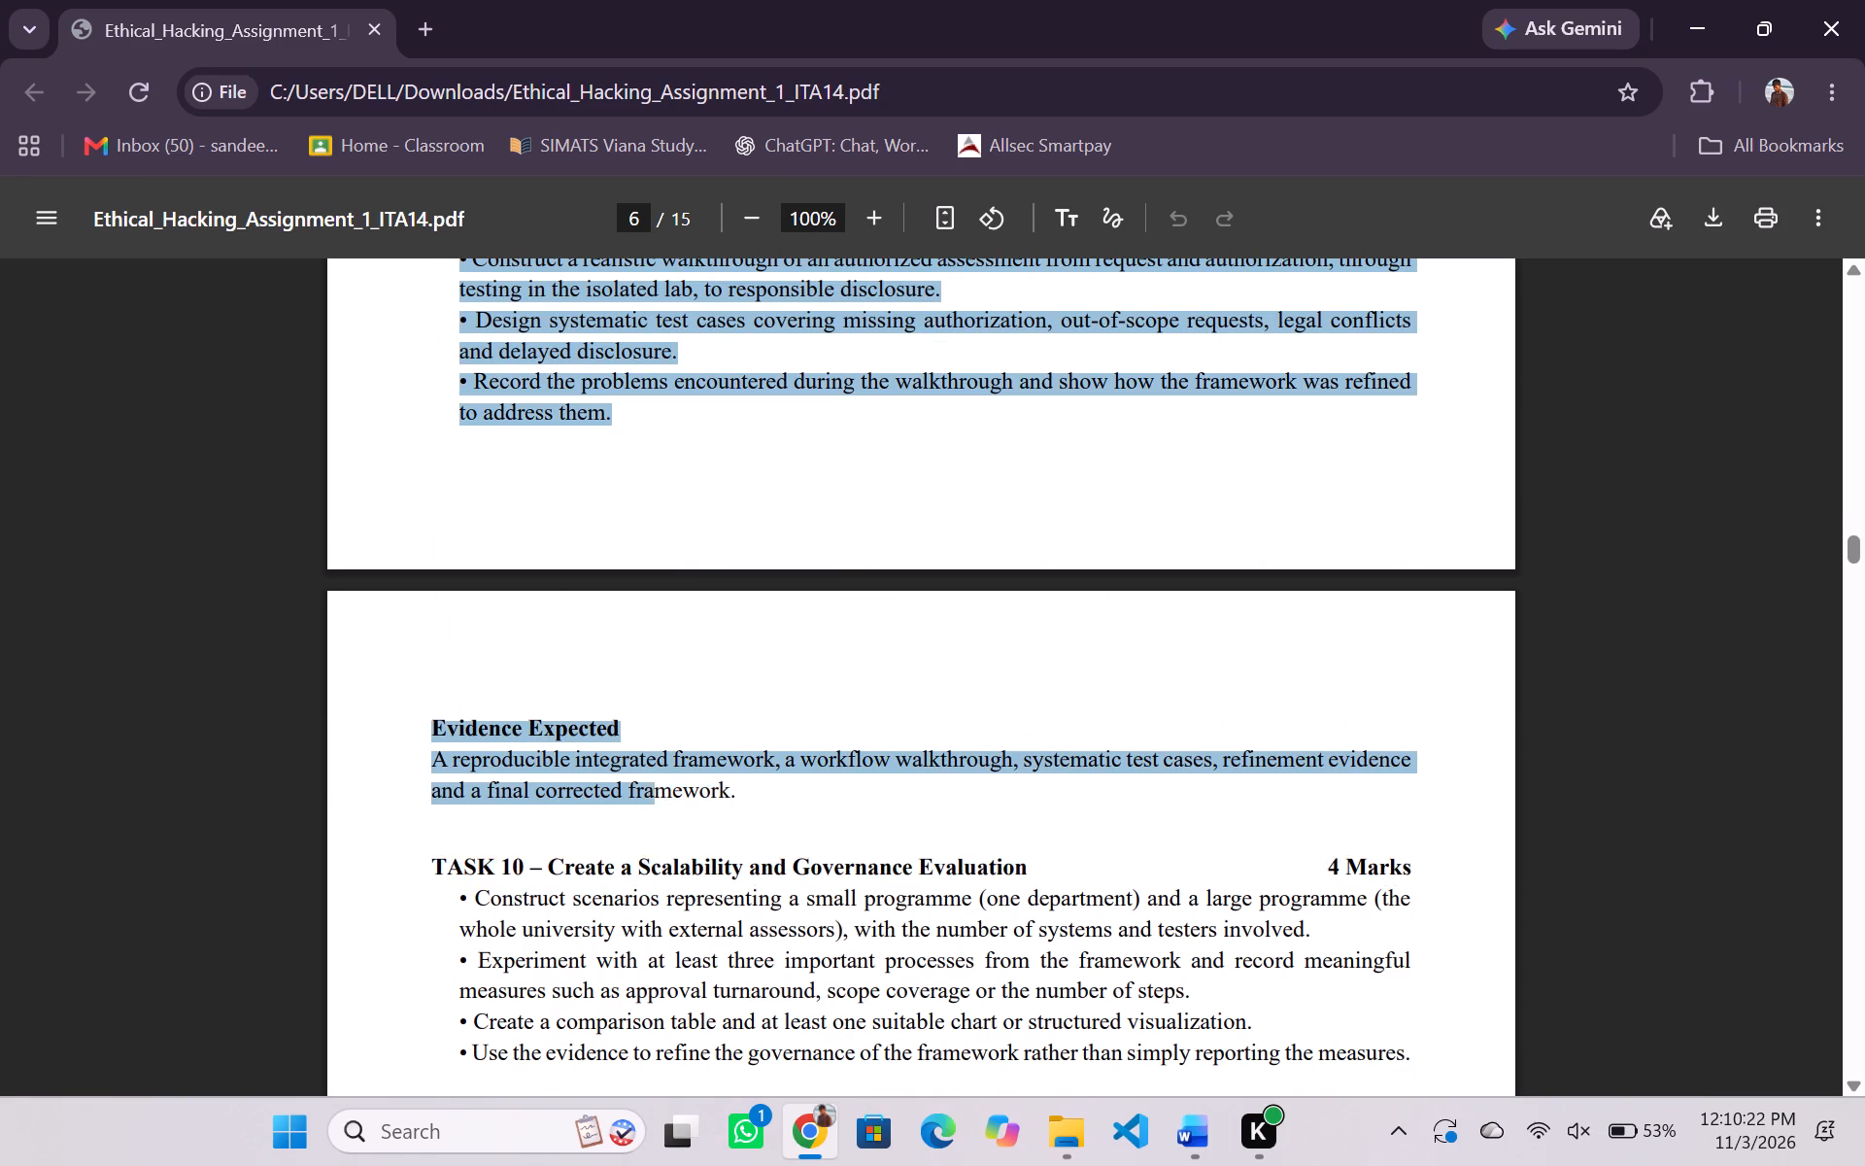
{"action": "left_click_drag", "start_coordinate": [652, 816], "coordinate": [720, 806]}
{"action": "key", "text": "Down"}
{"action": "key", "text": "Down"}
{"action": "key", "text": "Down"}
{"action": "key", "text": "Down"}
{"action": "key", "text": "Down"}
{"action": "key", "text": "Down"}
{"action": "key", "text": "Down"}
{"action": "key", "text": "Down"}
{"action": "key", "text": "Down"}
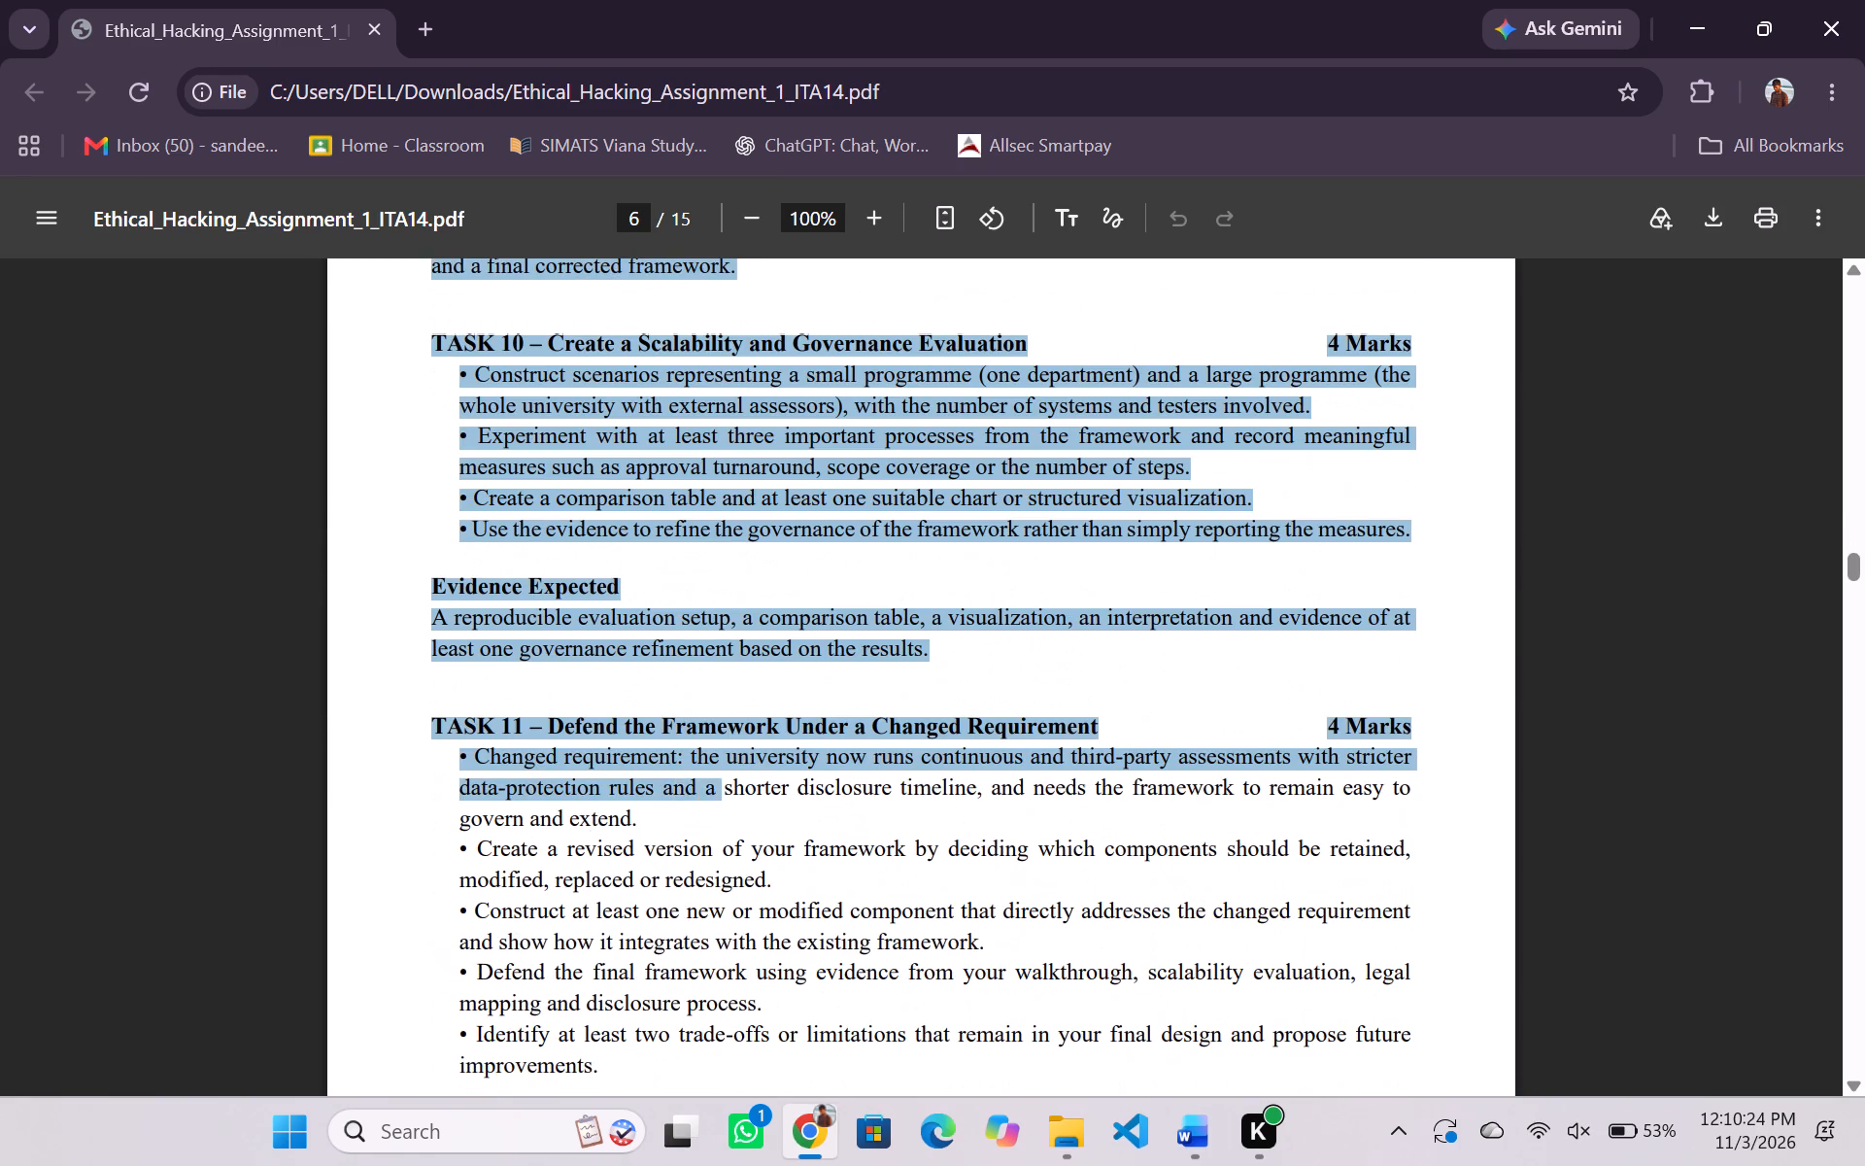
{"action": "left_click_drag", "start_coordinate": [720, 806], "coordinate": [614, 769]}
{"action": "key", "text": "Down"}
{"action": "key", "text": "Down"}
{"action": "key", "text": "Down"}
{"action": "key", "text": "Down"}
{"action": "key", "text": "Down"}
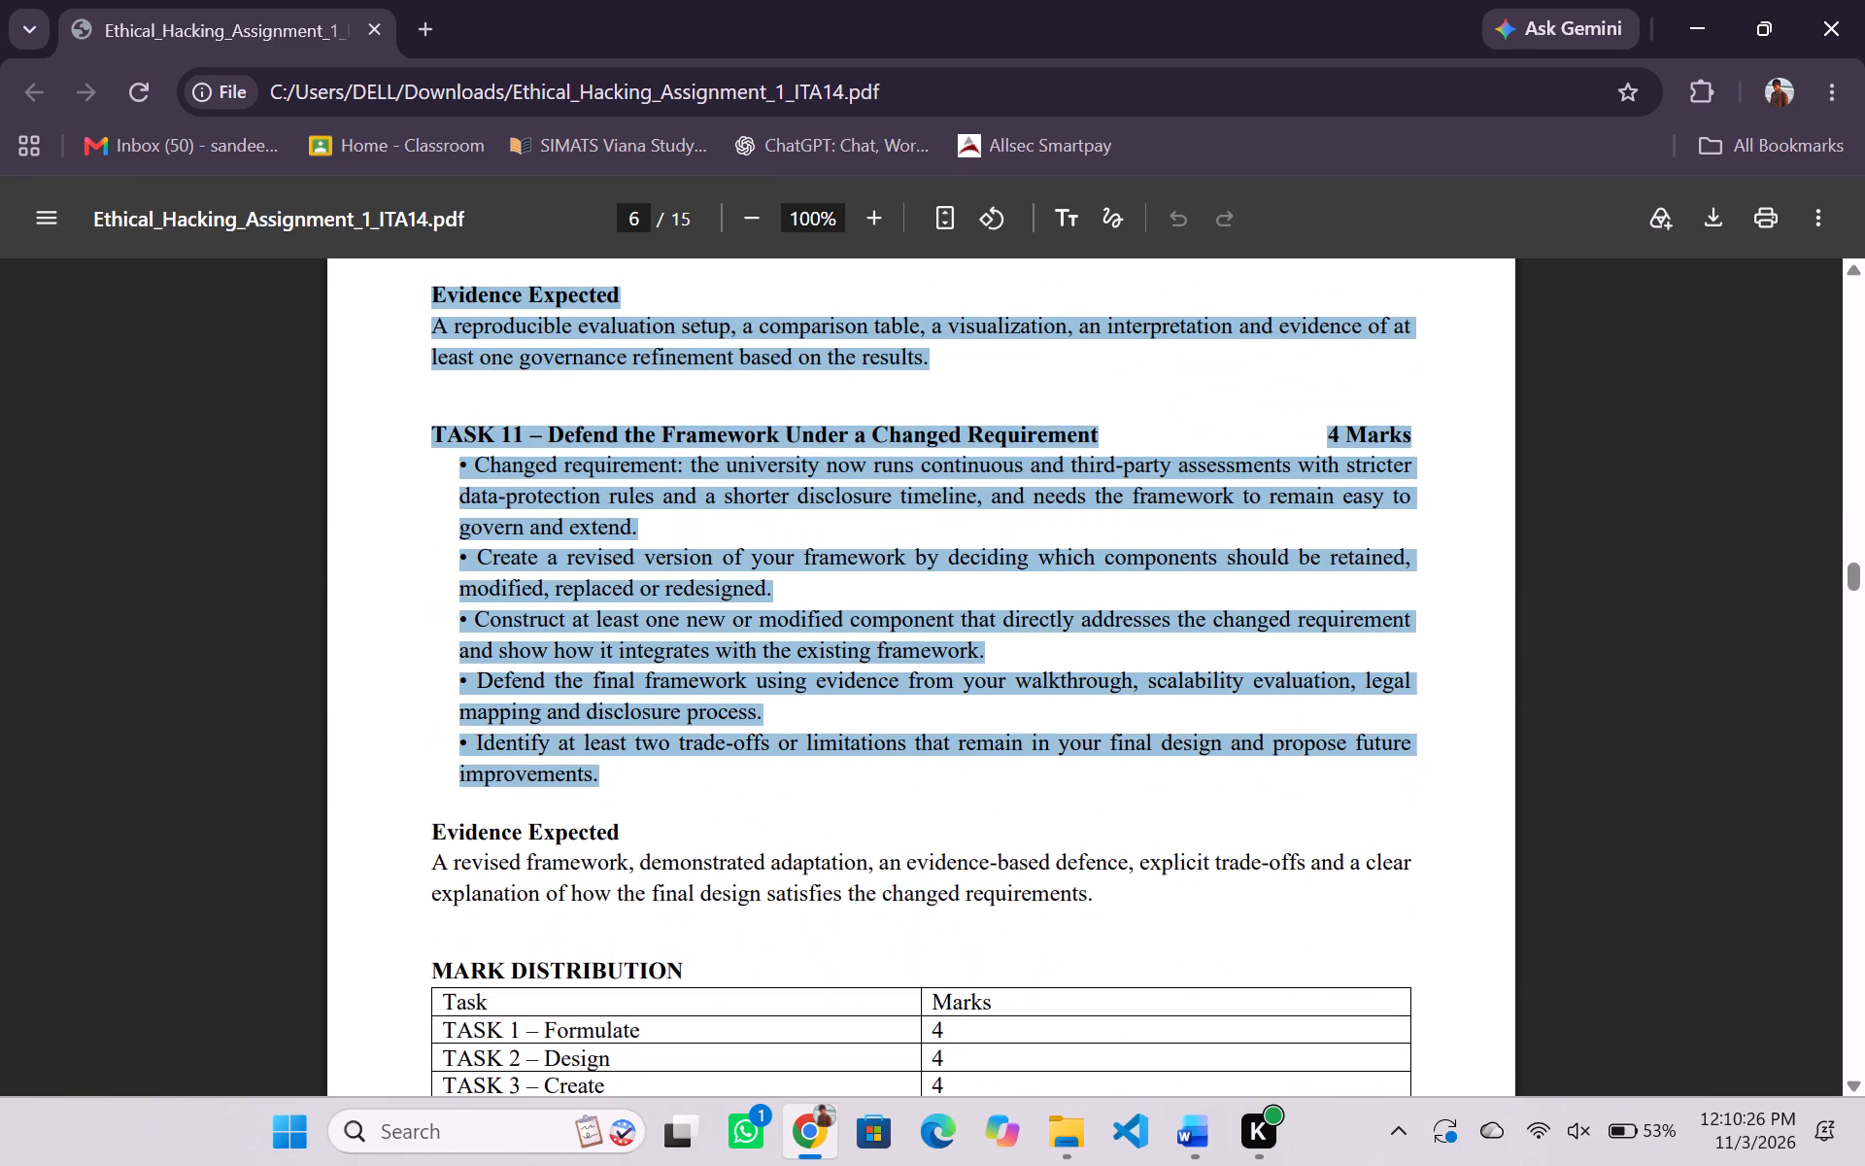
{"action": "left_click_drag", "start_coordinate": [614, 769], "coordinate": [613, 775]}
{"action": "key", "text": "ctrl+c"}
Switch back to the Word solution document and paste the copied task text on a new line below the Task 3 text.
{"action": "key", "text": "alt+Tab"}
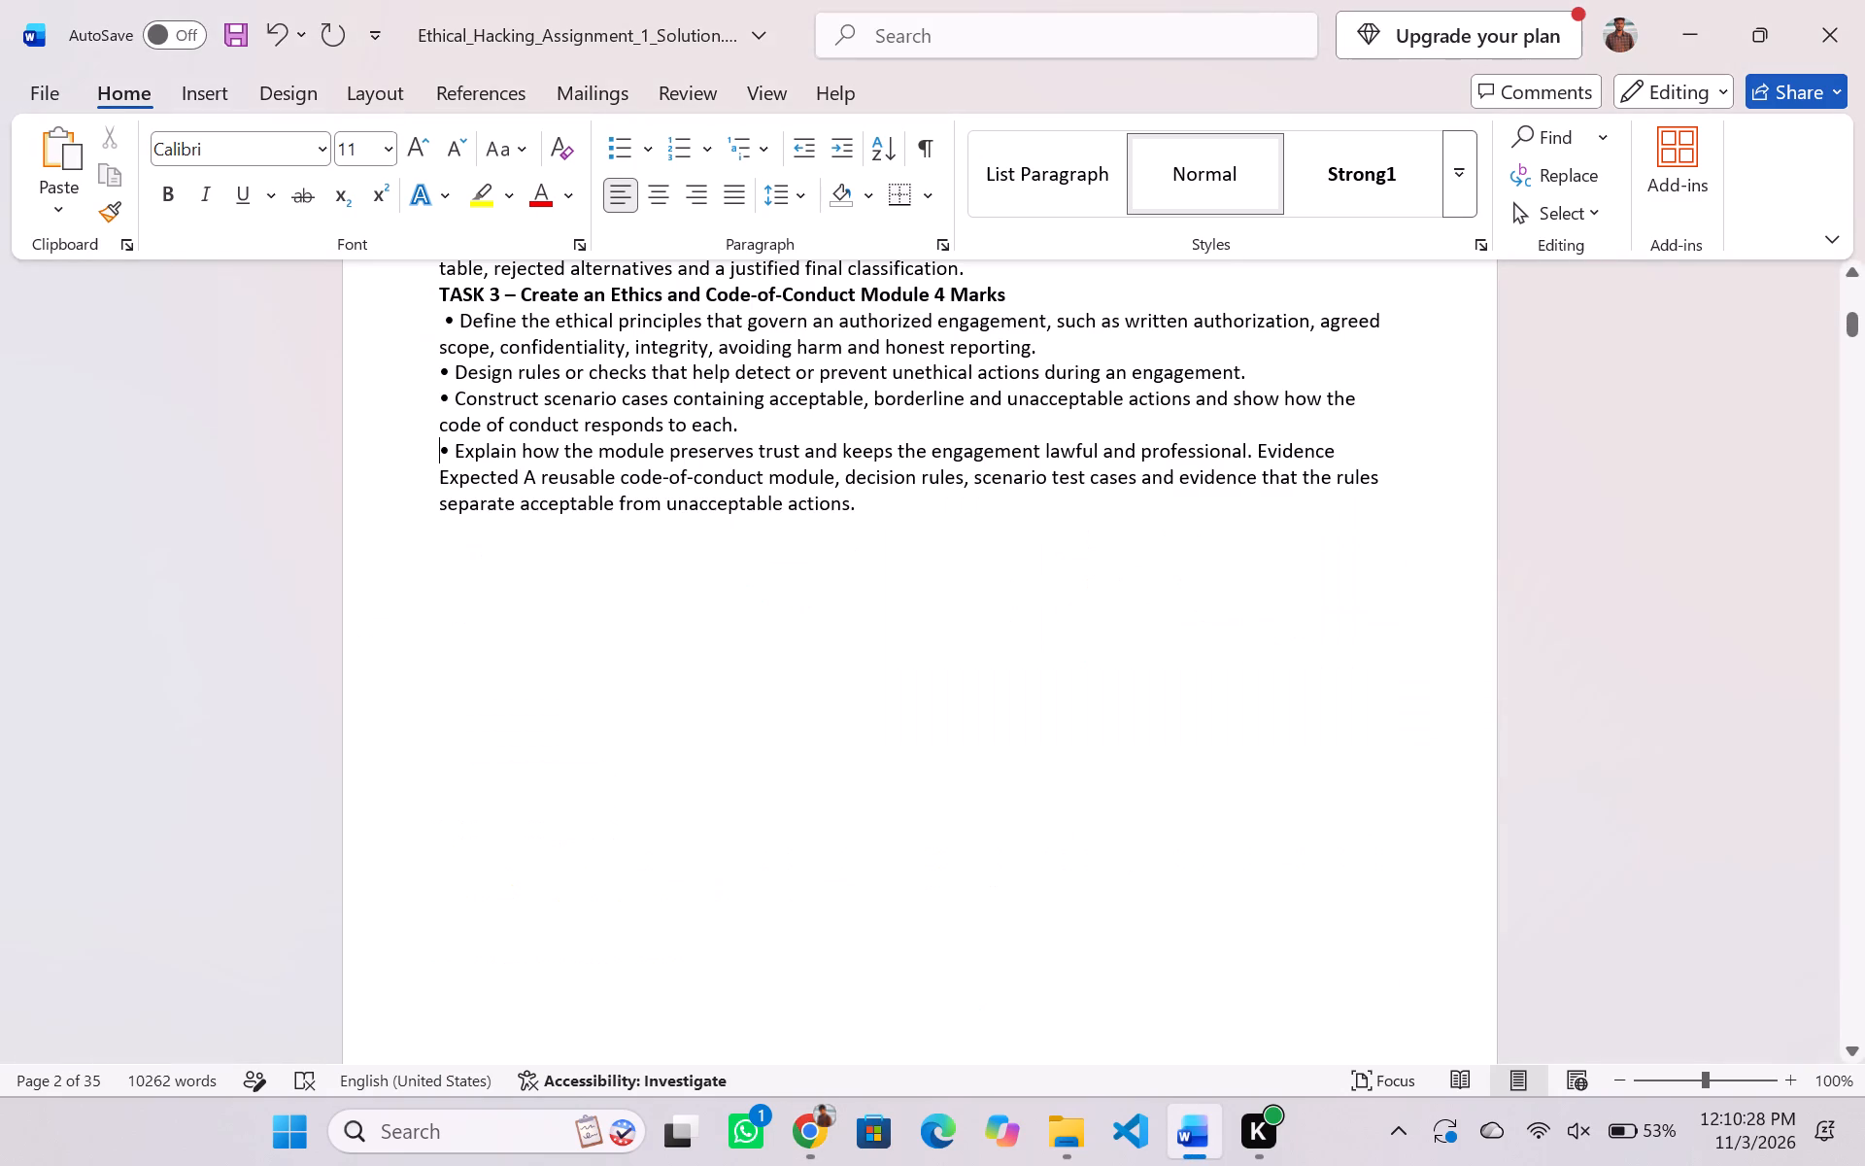
{"action": "left_click", "coordinate": [919, 530]}
{"action": "key", "text": "Return"}
{"action": "key", "text": "ctrl+v"}
Put the heading "TASK 4 – Construct a Legal-Compliance Mapping 4 Marks" on its own line in bold, with its bullets starting below.
{"action": "scroll", "coordinate": [804, 579], "scroll_direction": "up", "scroll_amount": 3}
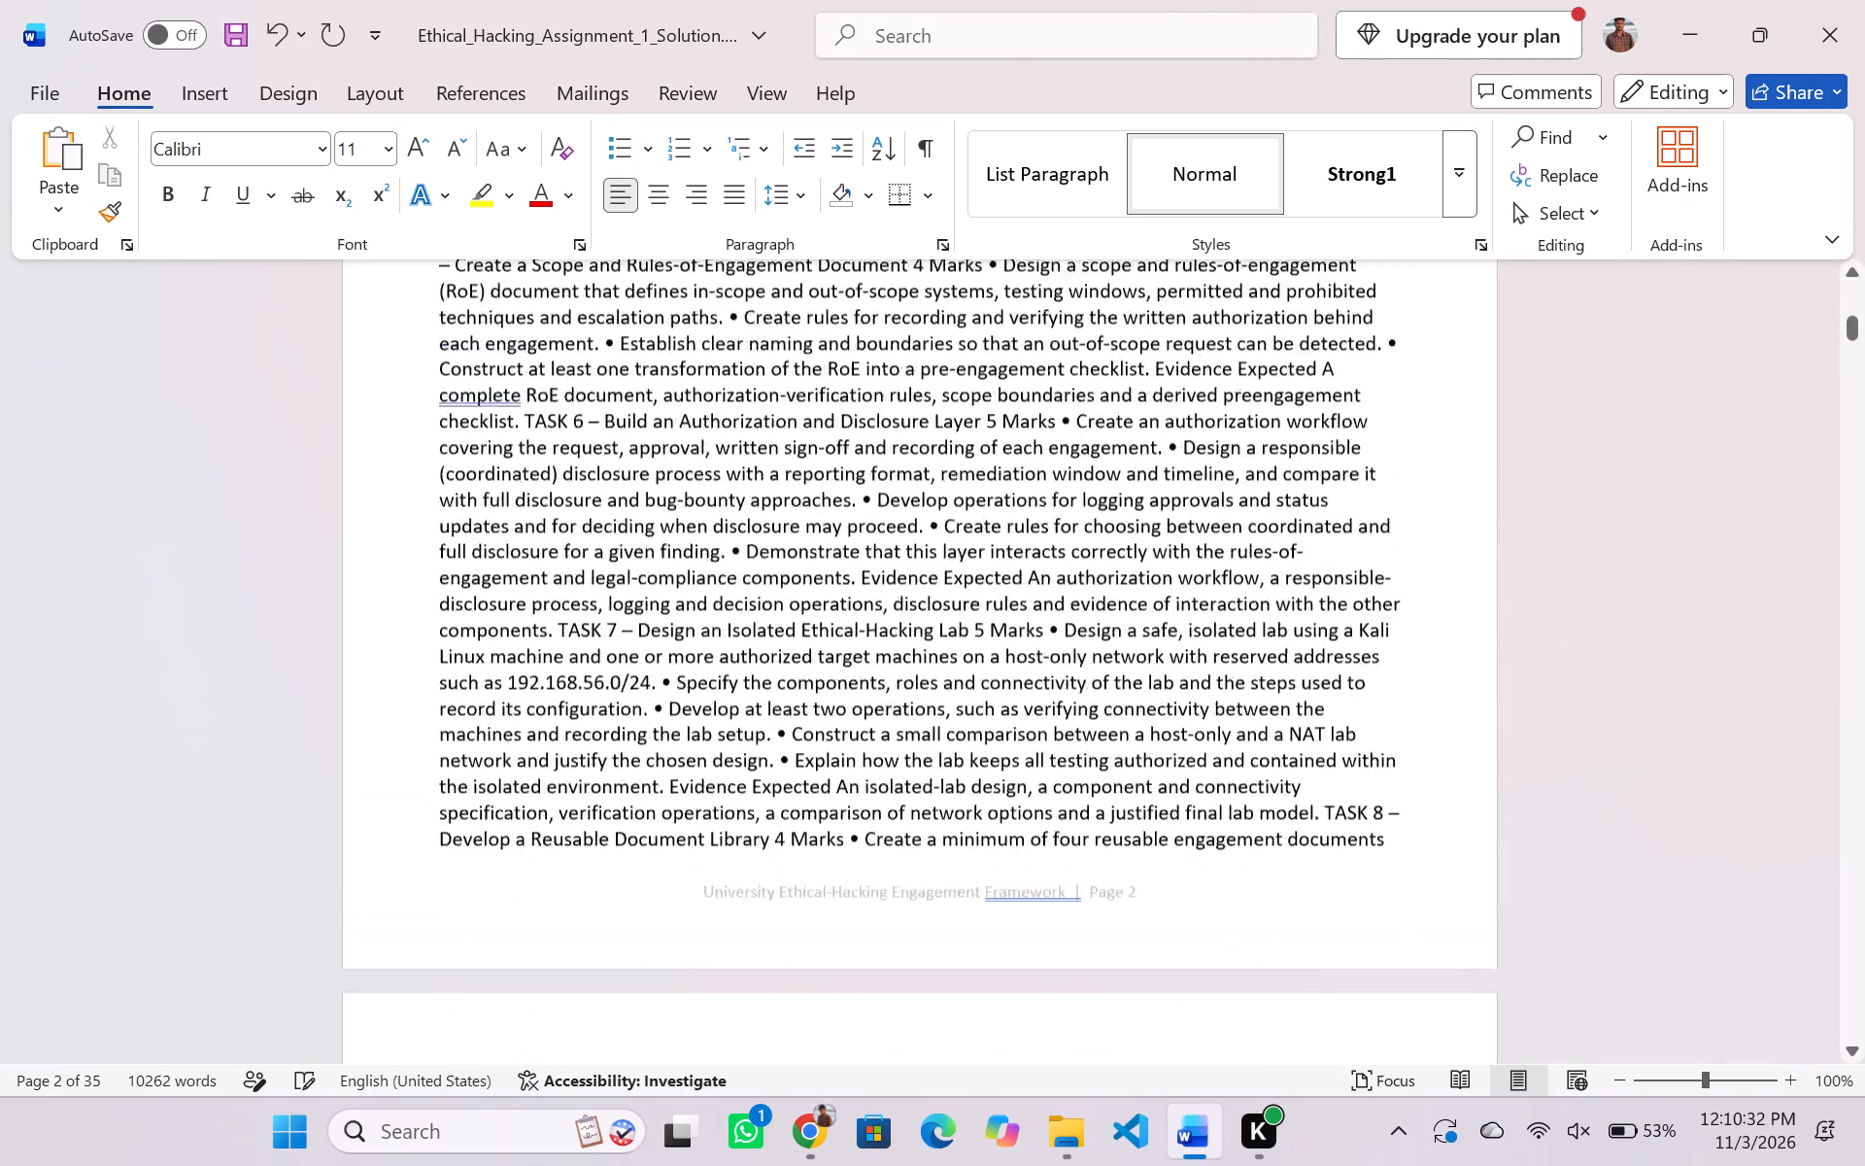
{"action": "scroll", "coordinate": [804, 579], "scroll_direction": "up", "scroll_amount": 1}
{"action": "scroll", "coordinate": [804, 579], "scroll_direction": "down", "scroll_amount": 2}
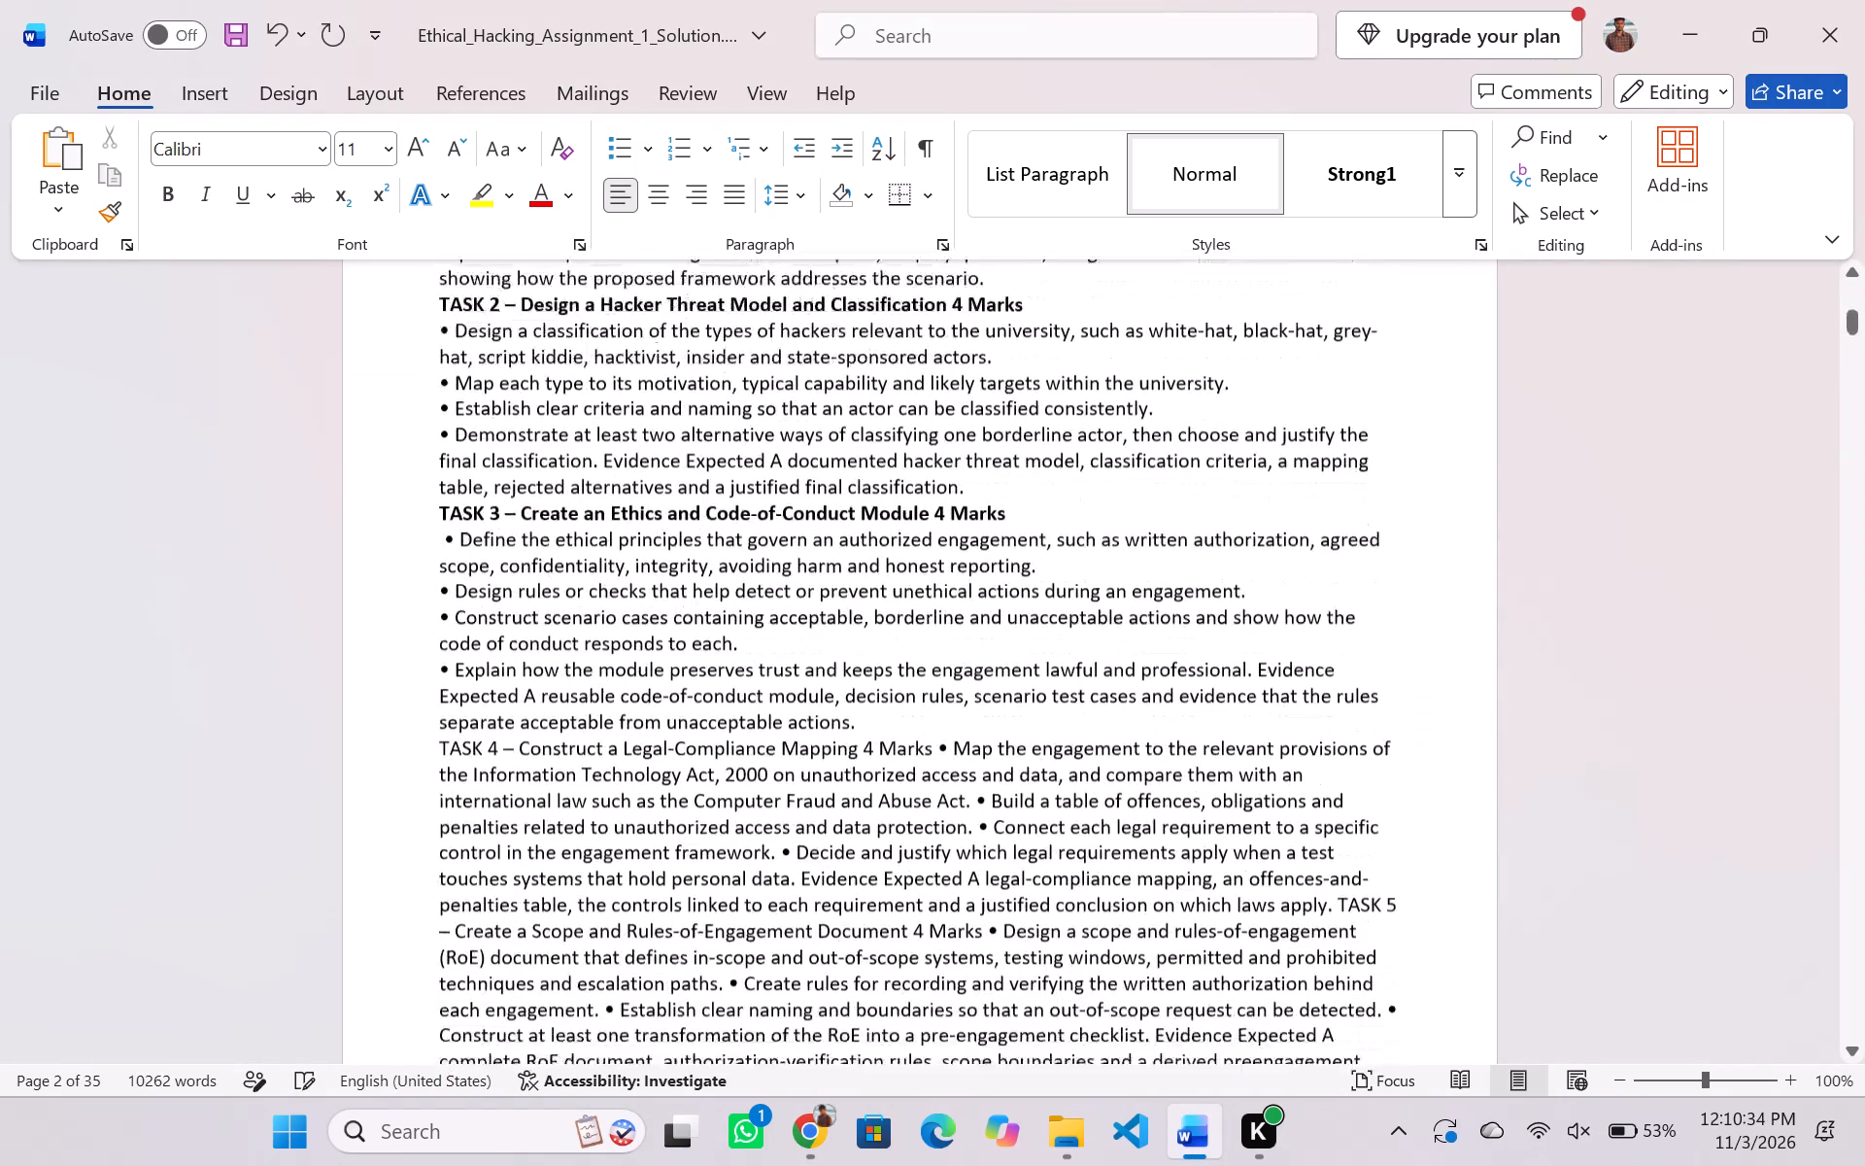
{"action": "left_click_drag", "start_coordinate": [435, 736], "coordinate": [850, 724]}
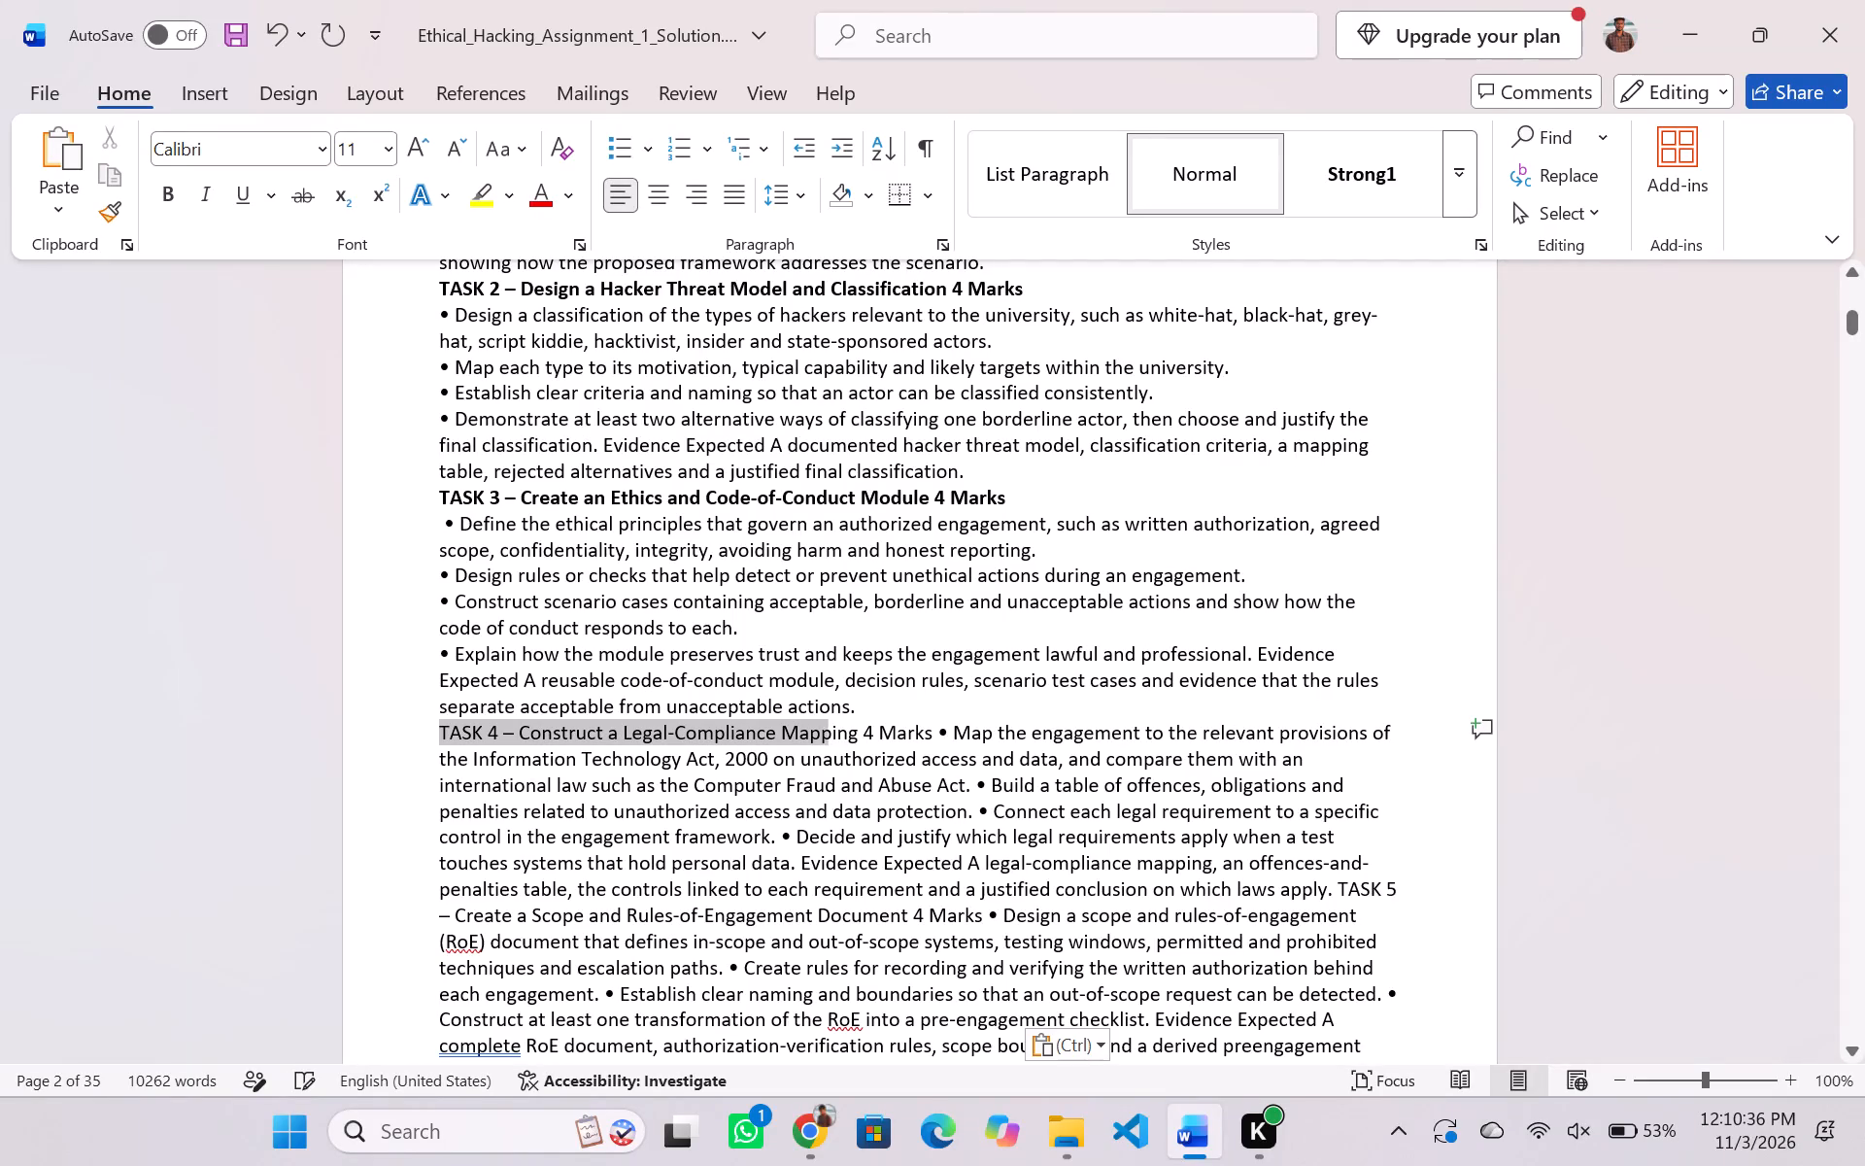
{"action": "left_click_drag", "start_coordinate": [850, 724], "coordinate": [921, 741]}
{"action": "key", "text": "ctrl+b"}
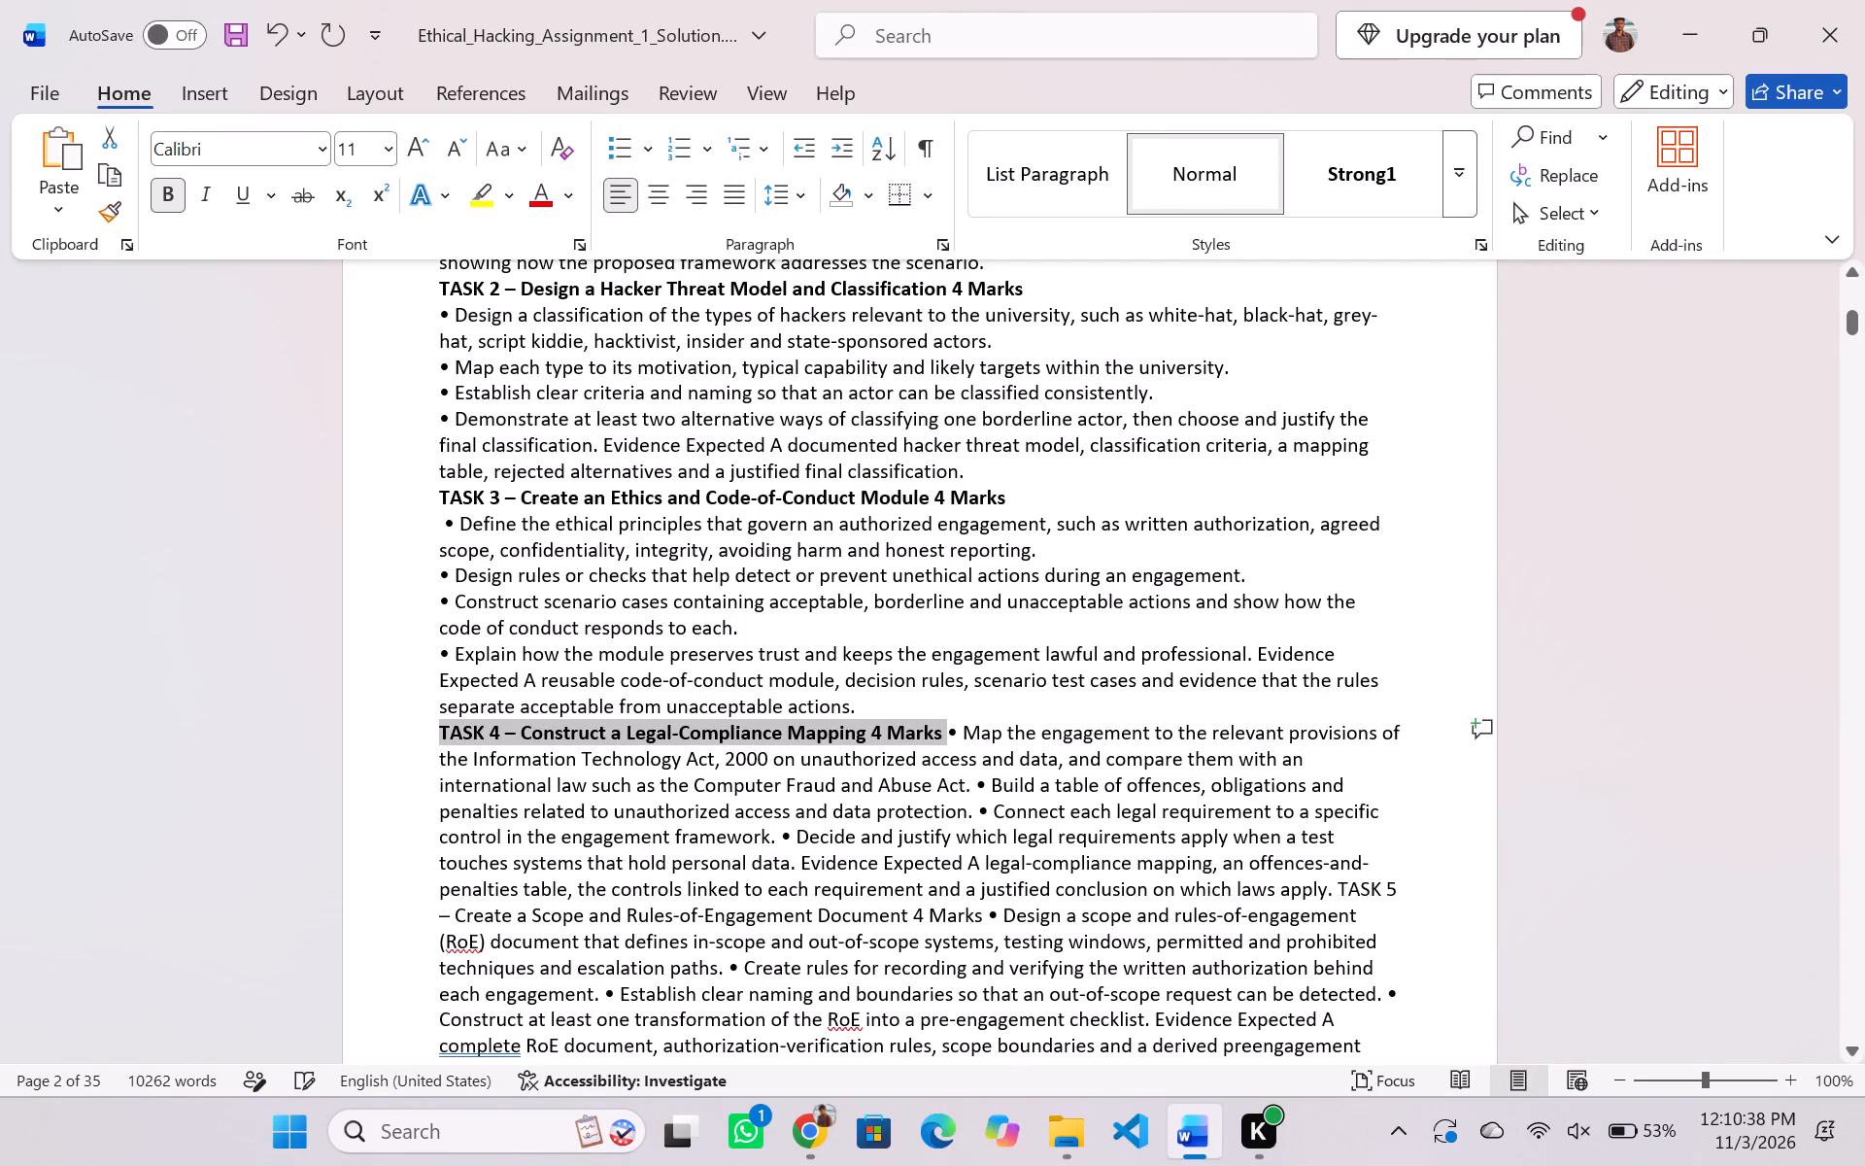
{"action": "left_click", "coordinate": [950, 736]}
{"action": "key", "text": "Return"}
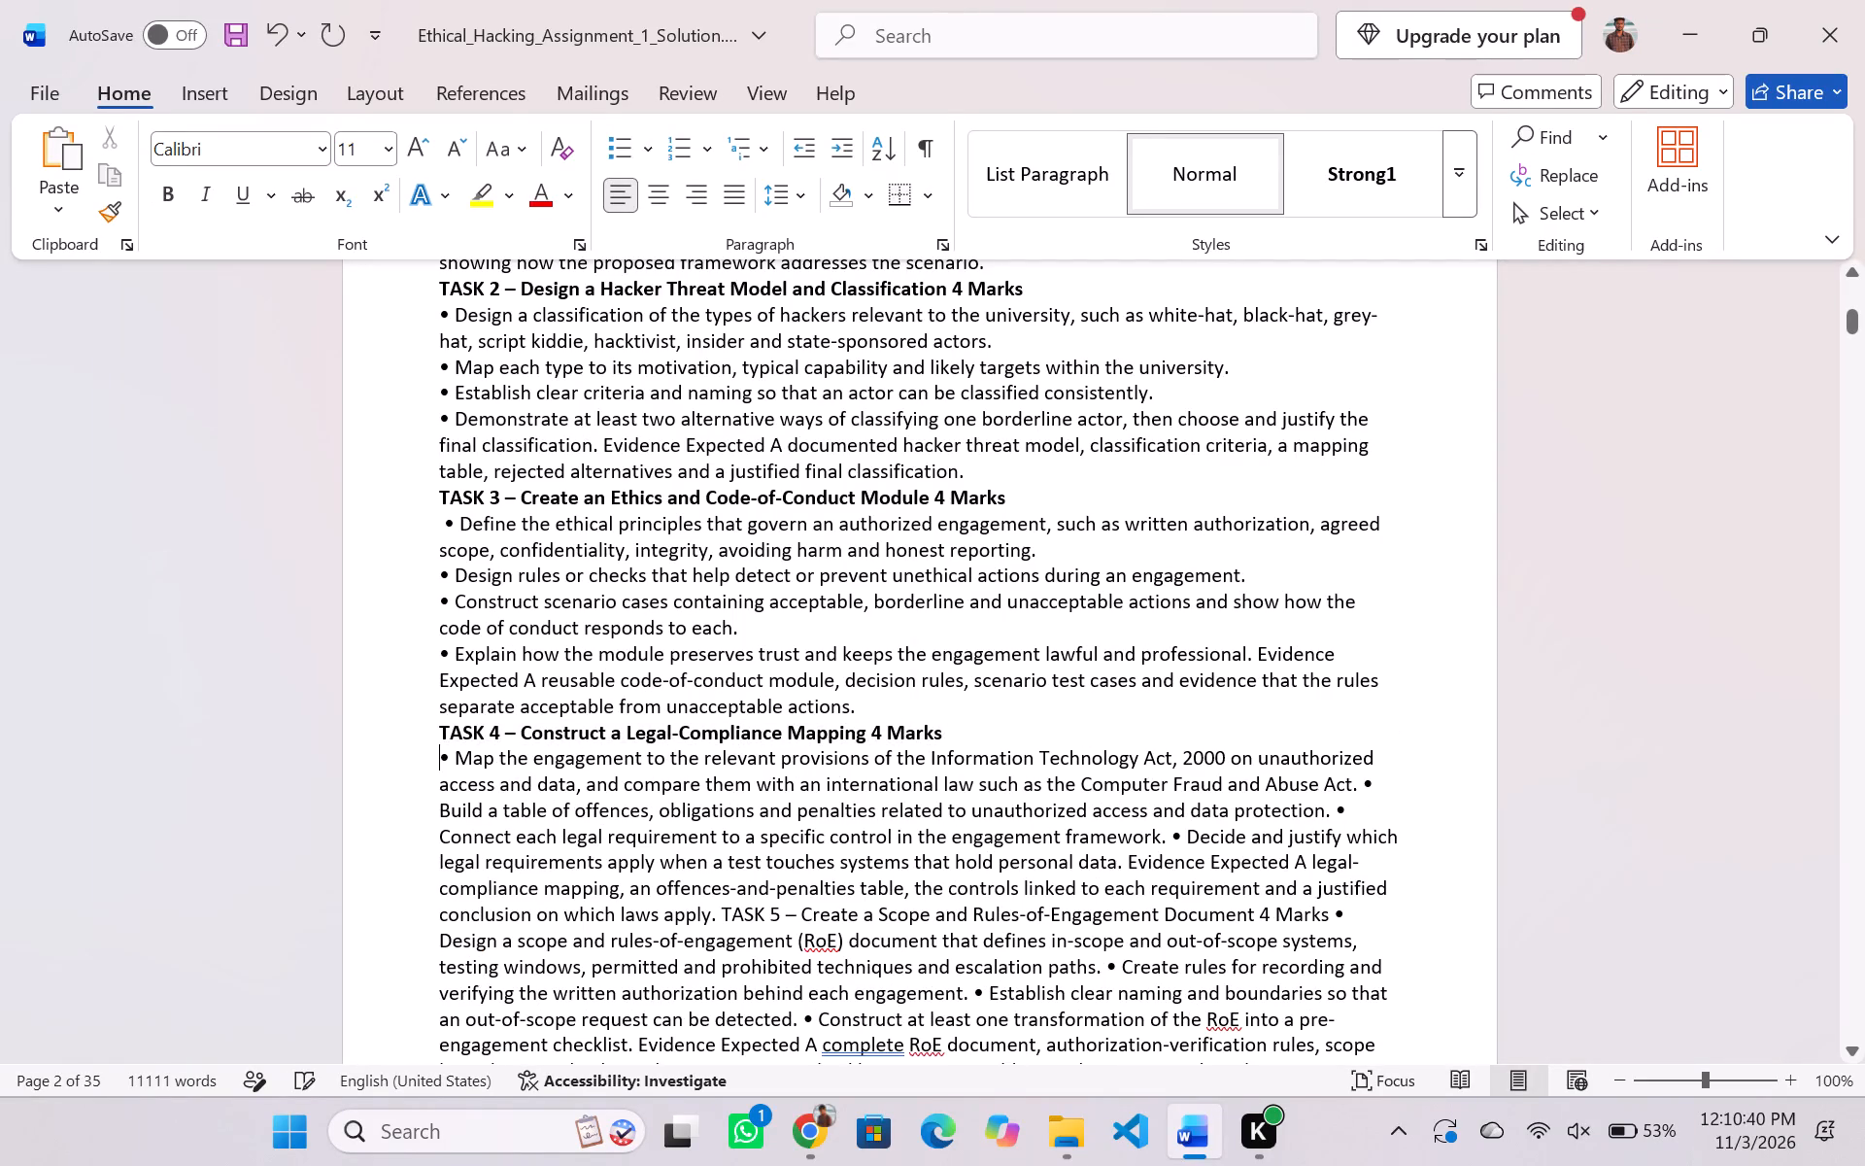
Break the Task 4 text so the "Build a table", "Connect each legal requirement" and "Decide and justify" bullets each start on a new line.
{"action": "left_click", "coordinate": [1359, 791]}
{"action": "key", "text": "Return"}
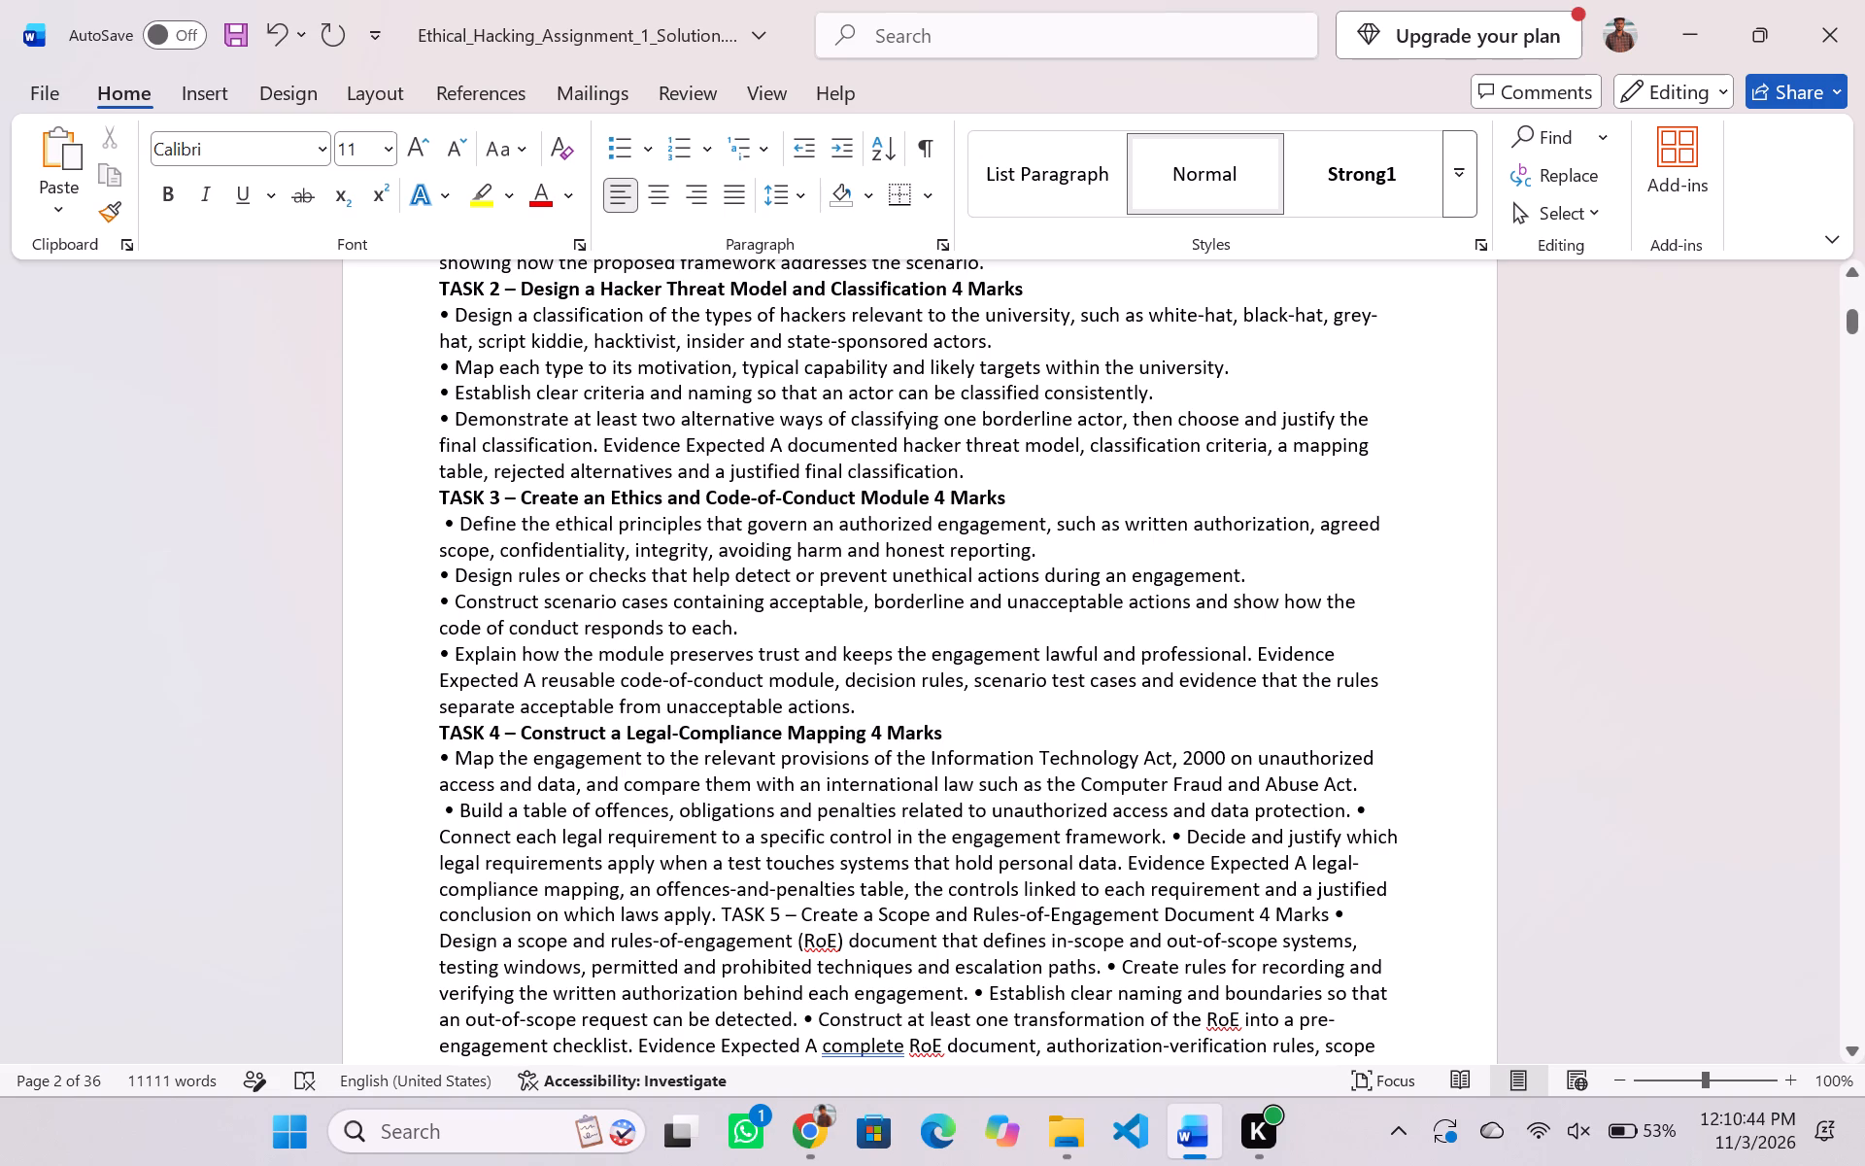
{"action": "left_click", "coordinate": [1356, 812]}
{"action": "key", "text": "Return"}
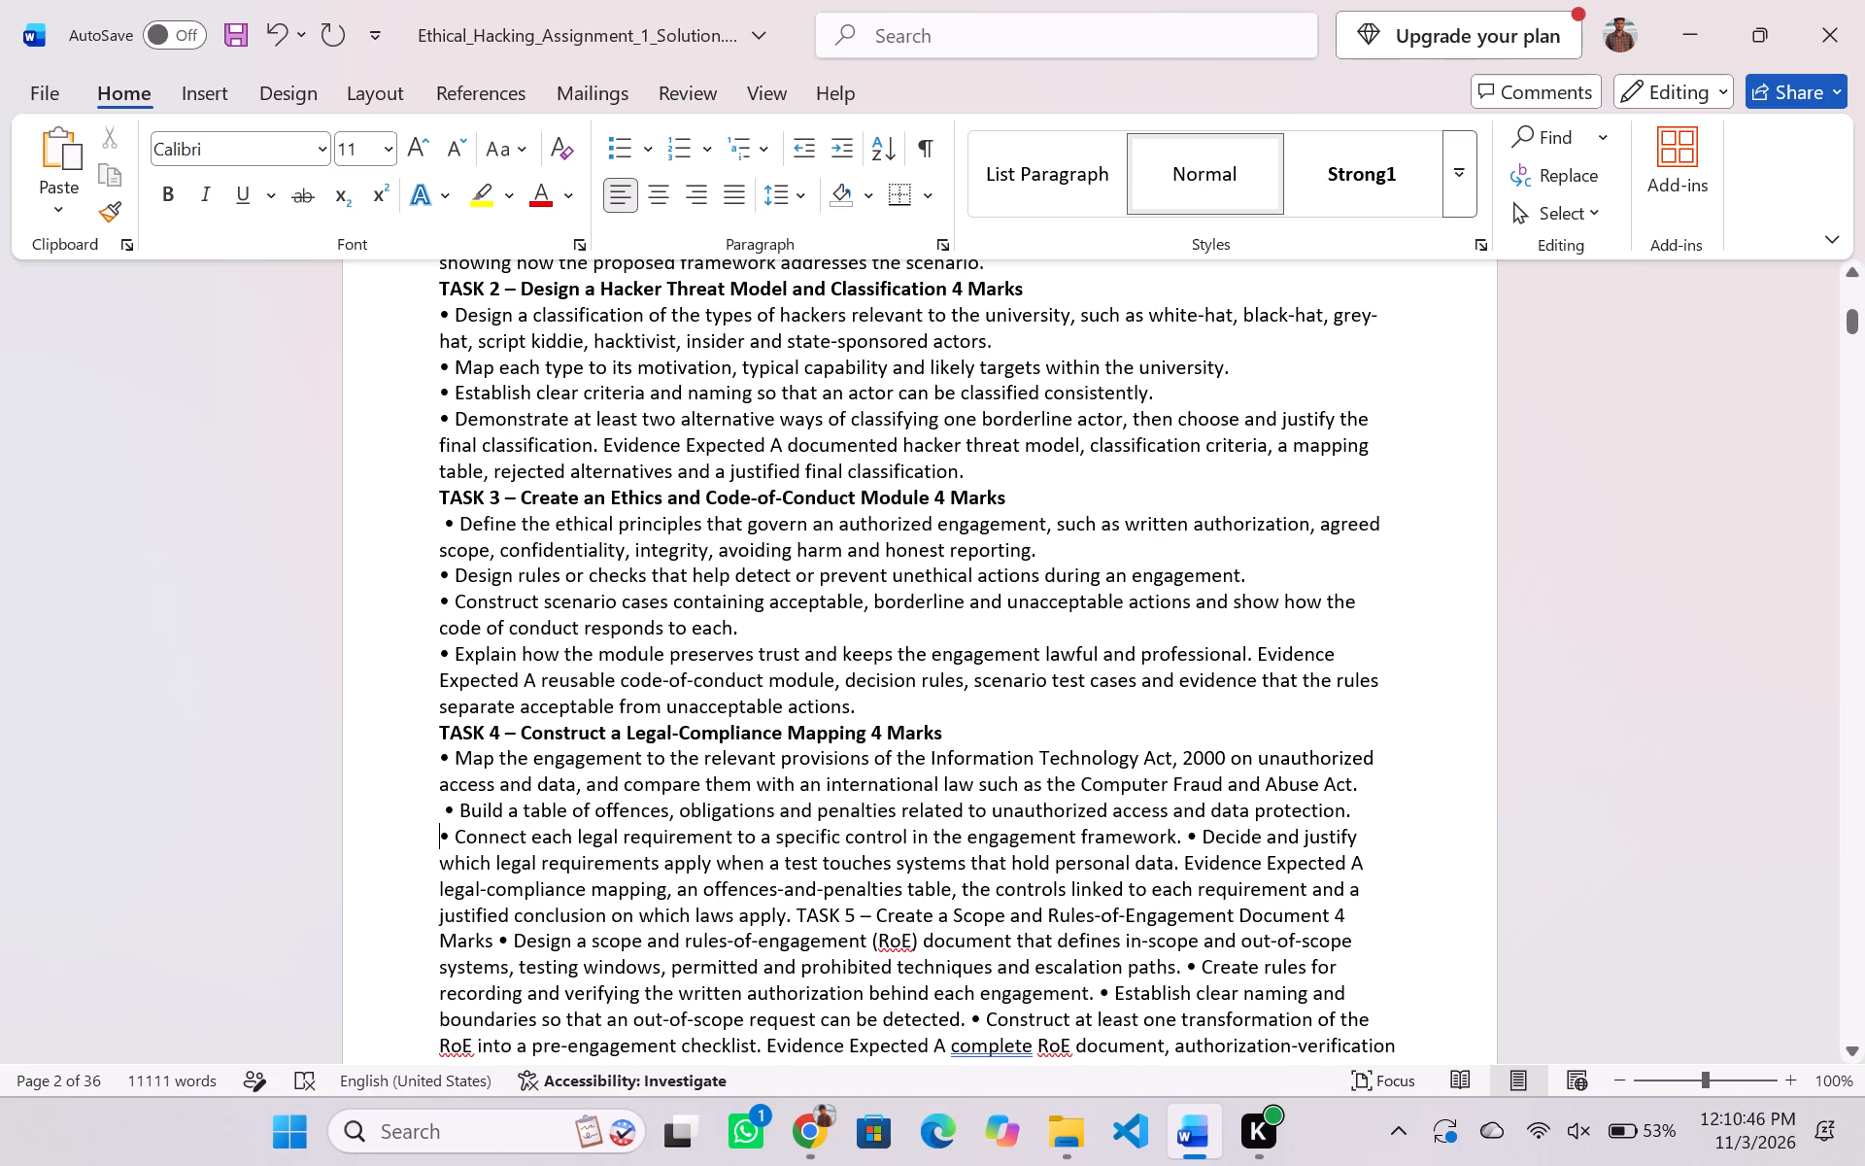
{"action": "left_click", "coordinate": [1187, 840]}
{"action": "key", "text": "Return"}
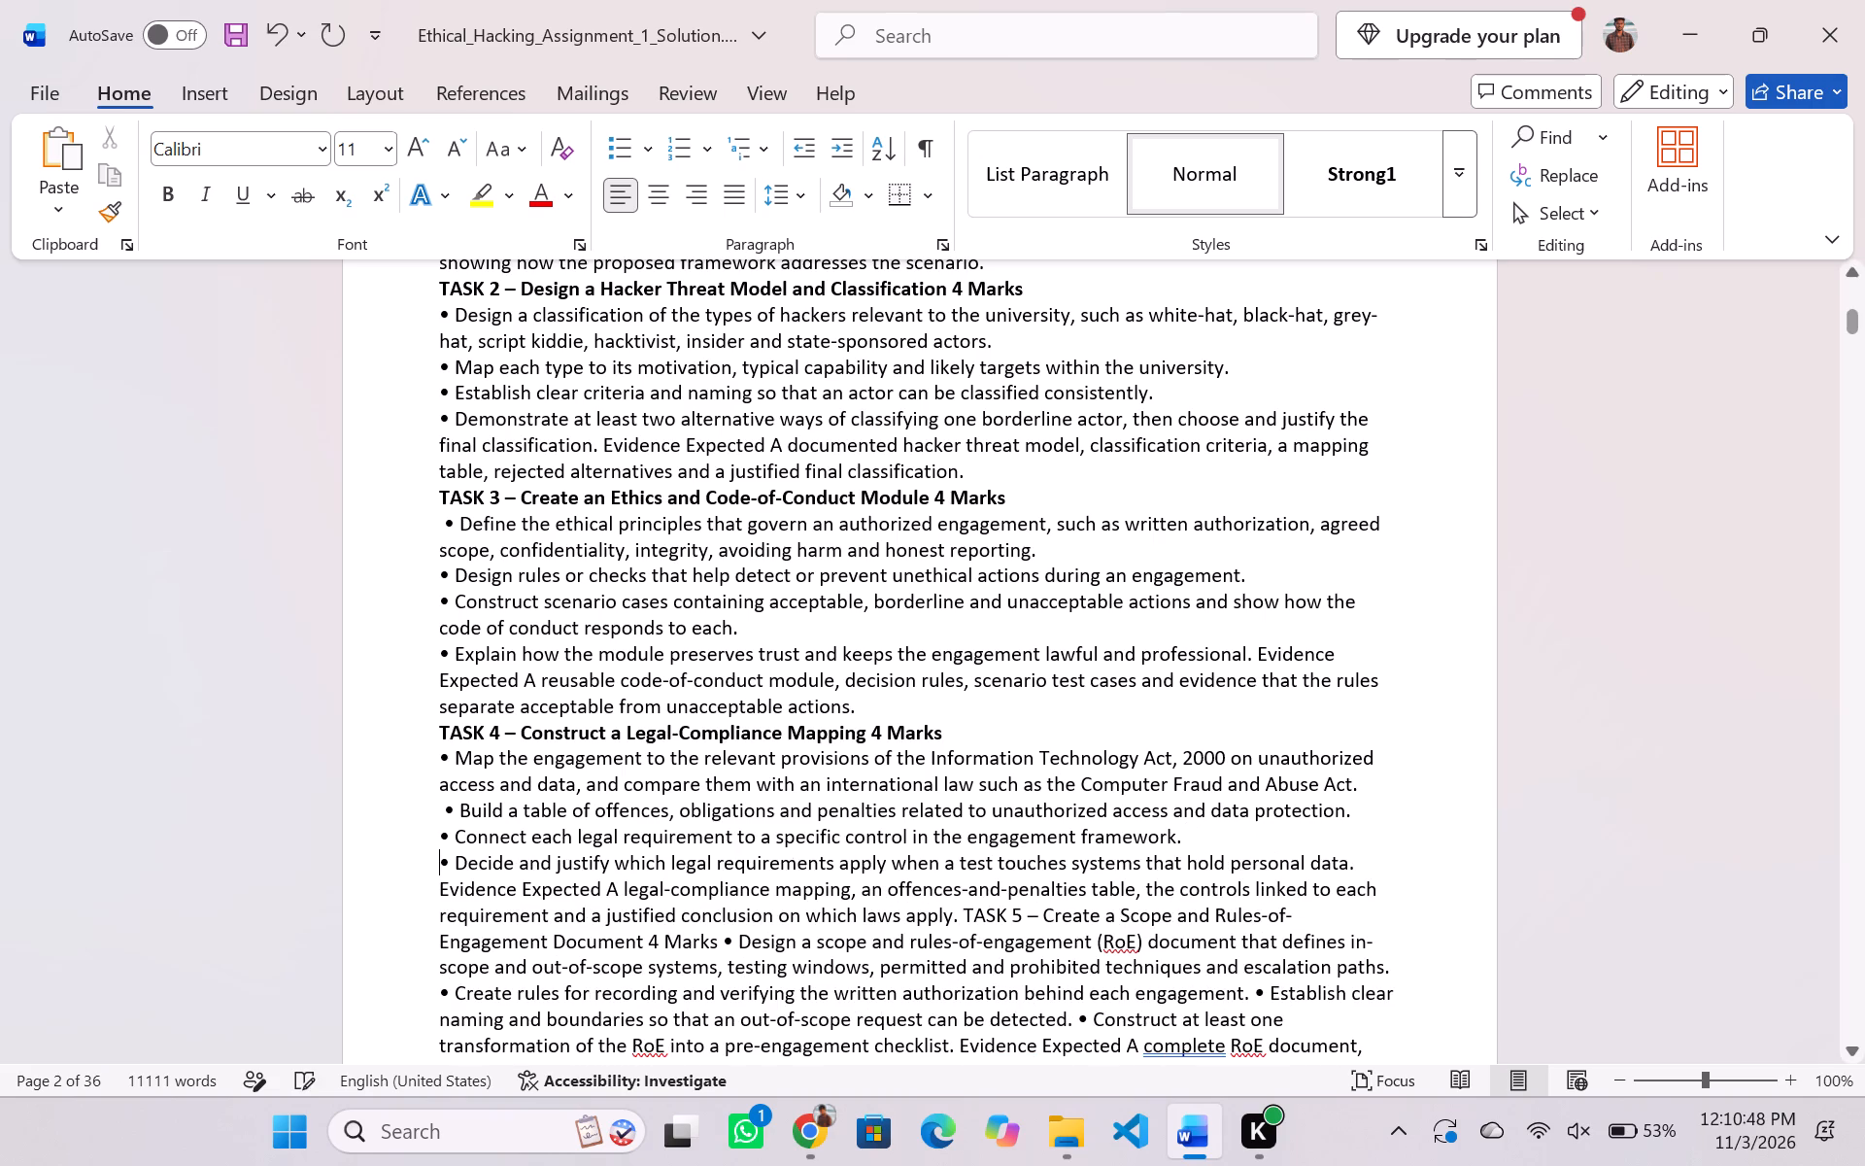
Put the heading "TASK 5 – Create a Scope and Rules-of-Engagement Document 4 Marks" on its own line in bold, with its bullets starting below.
{"action": "left_click", "coordinate": [964, 916]}
{"action": "key", "text": "Return"}
{"action": "key", "text": "ctrl+shift+Right"}
{"action": "key", "text": "ctrl+shift+Right"}
{"action": "key", "text": "ctrl+shift+Right"}
{"action": "key", "text": "ctrl+shift+Right"}
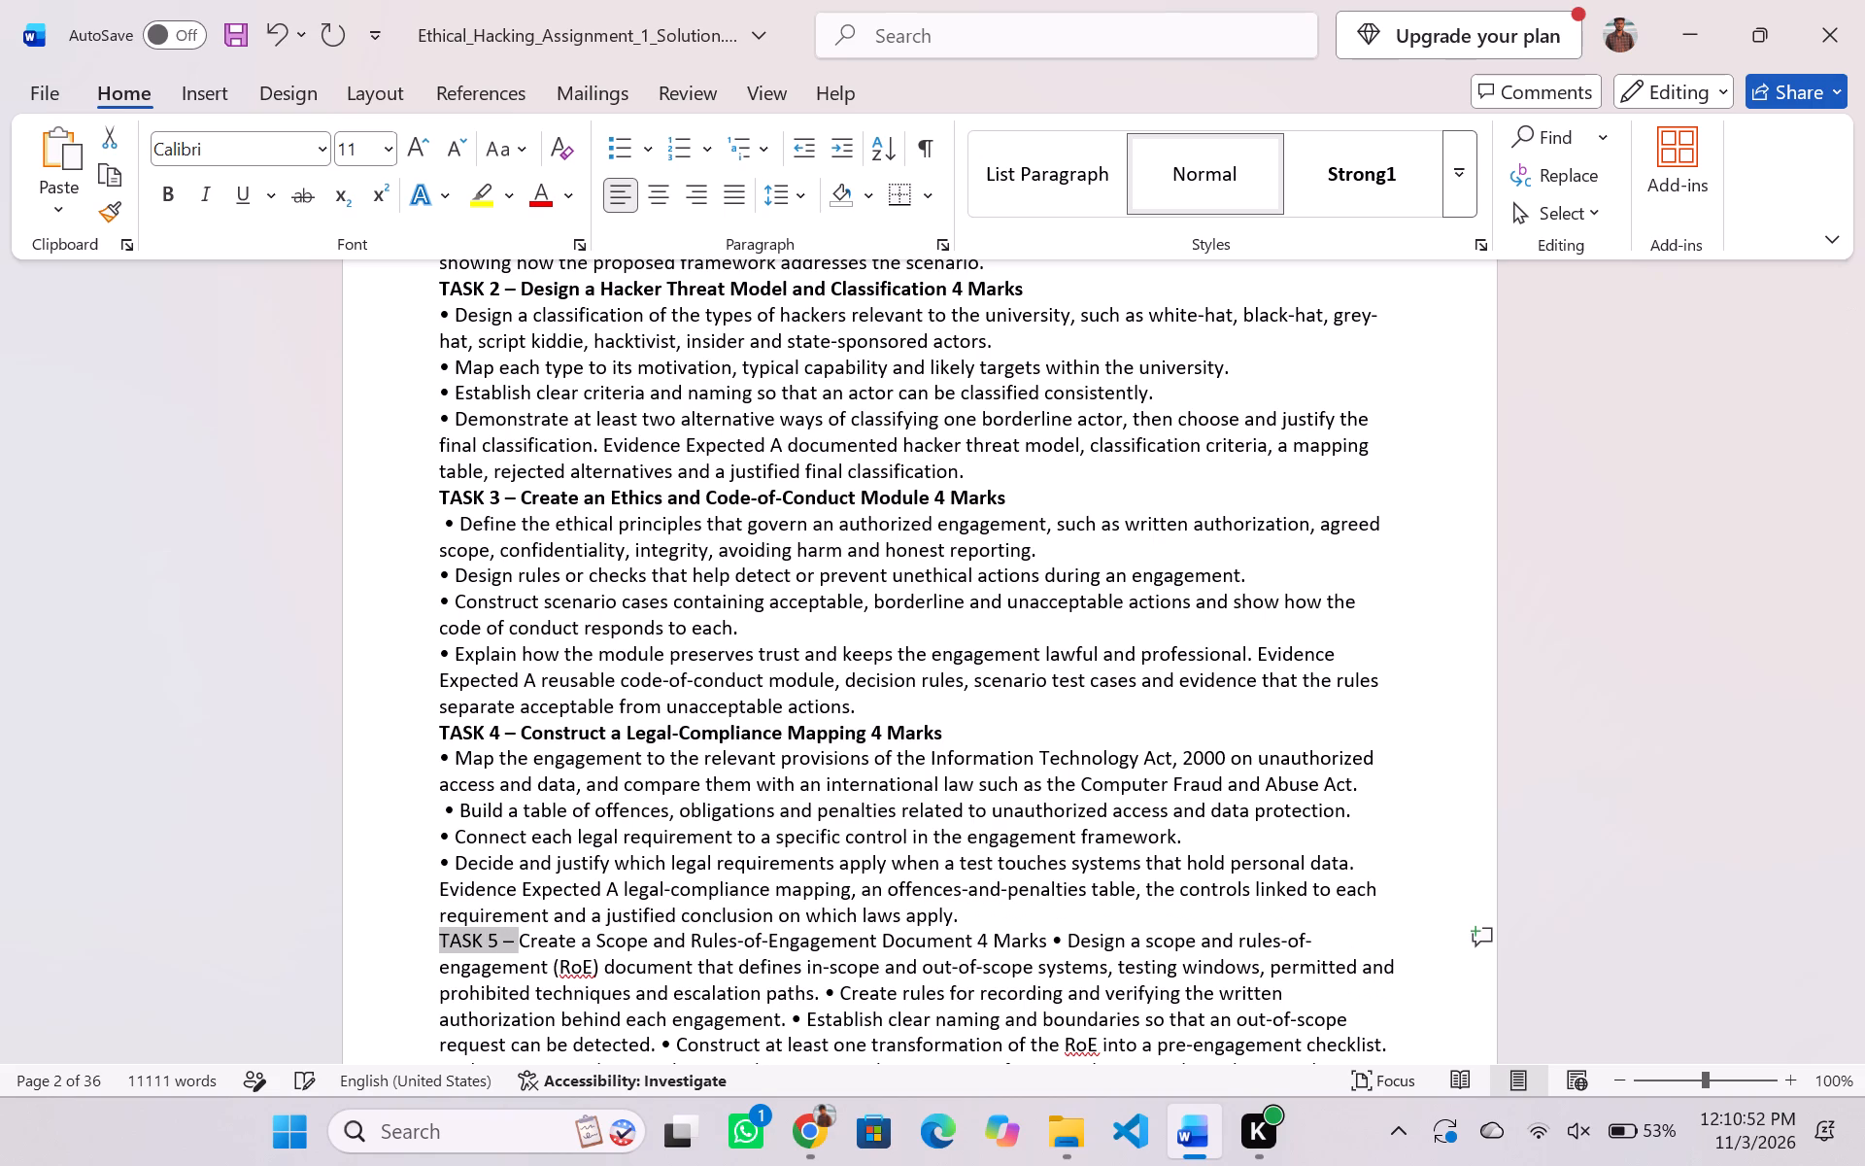
{"action": "key", "text": "ctrl+shift+Right"}
{"action": "key", "text": "ctrl+shift+Right"}
{"action": "key", "text": "ctrl+shift+Right"}
{"action": "key", "text": "ctrl+shift+Right"}
{"action": "key", "text": "ctrl+shift+Right"}
{"action": "key", "text": "ctrl+shift+Right"}
{"action": "key", "text": "ctrl+shift+Right"}
{"action": "key", "text": "ctrl+shift+Right"}
{"action": "key", "text": "ctrl+shift+Right"}
{"action": "key", "text": "ctrl+shift+Right"}
{"action": "key", "text": "ctrl+shift+Right"}
{"action": "key", "text": "ctrl+shift+Right"}
{"action": "key", "text": "ctrl+shift+Right"}
{"action": "key", "text": "ctrl+shift+Right"}
{"action": "key", "text": "ctrl+shift+Right"}
{"action": "key", "text": "ctrl+shift+Right"}
{"action": "key", "text": "ctrl+shift+Left"}
{"action": "key", "text": "ctrl+shift+Left"}
{"action": "key", "text": "ctrl+shift+Left"}
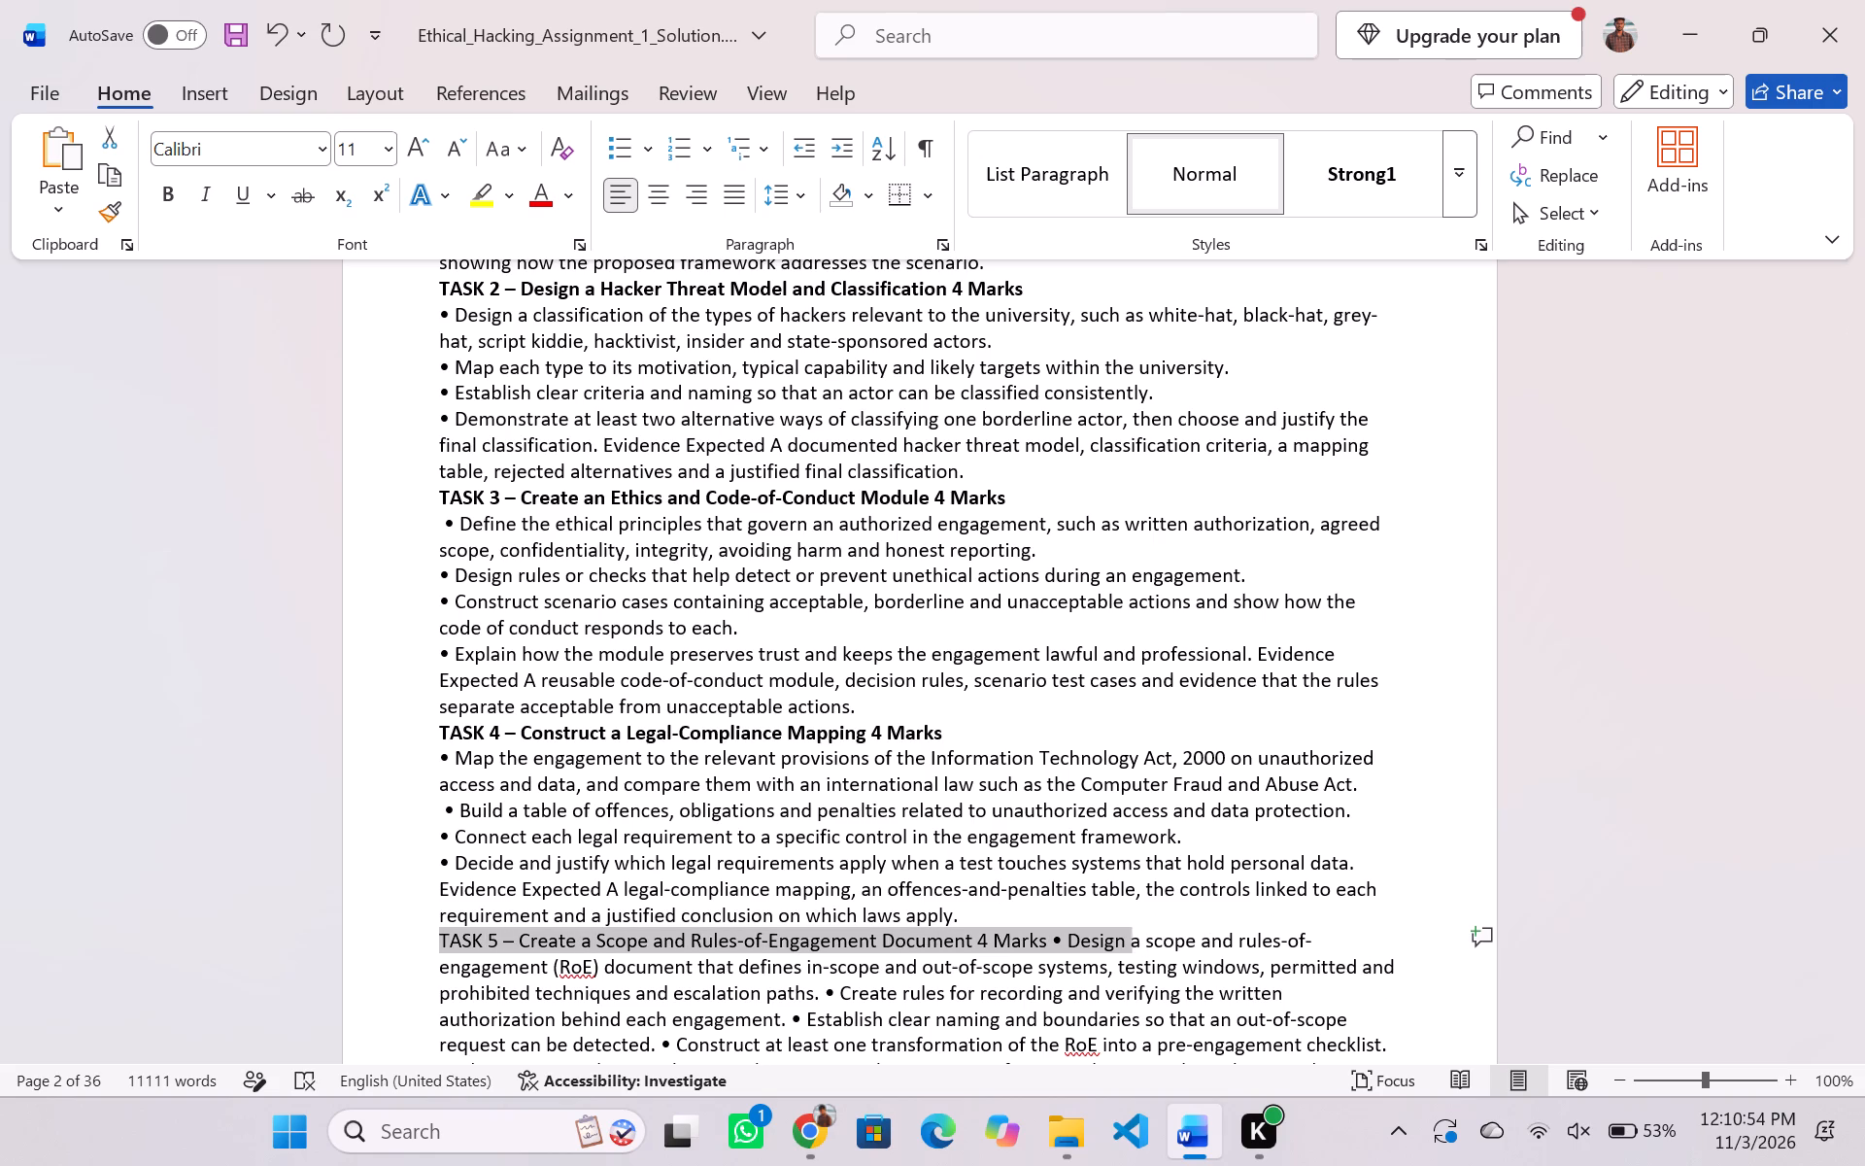
{"action": "key", "text": "ctrl+shift+Left"}
{"action": "key", "text": "ctrl+shift+Left"}
{"action": "key", "text": "ctrl+b"}
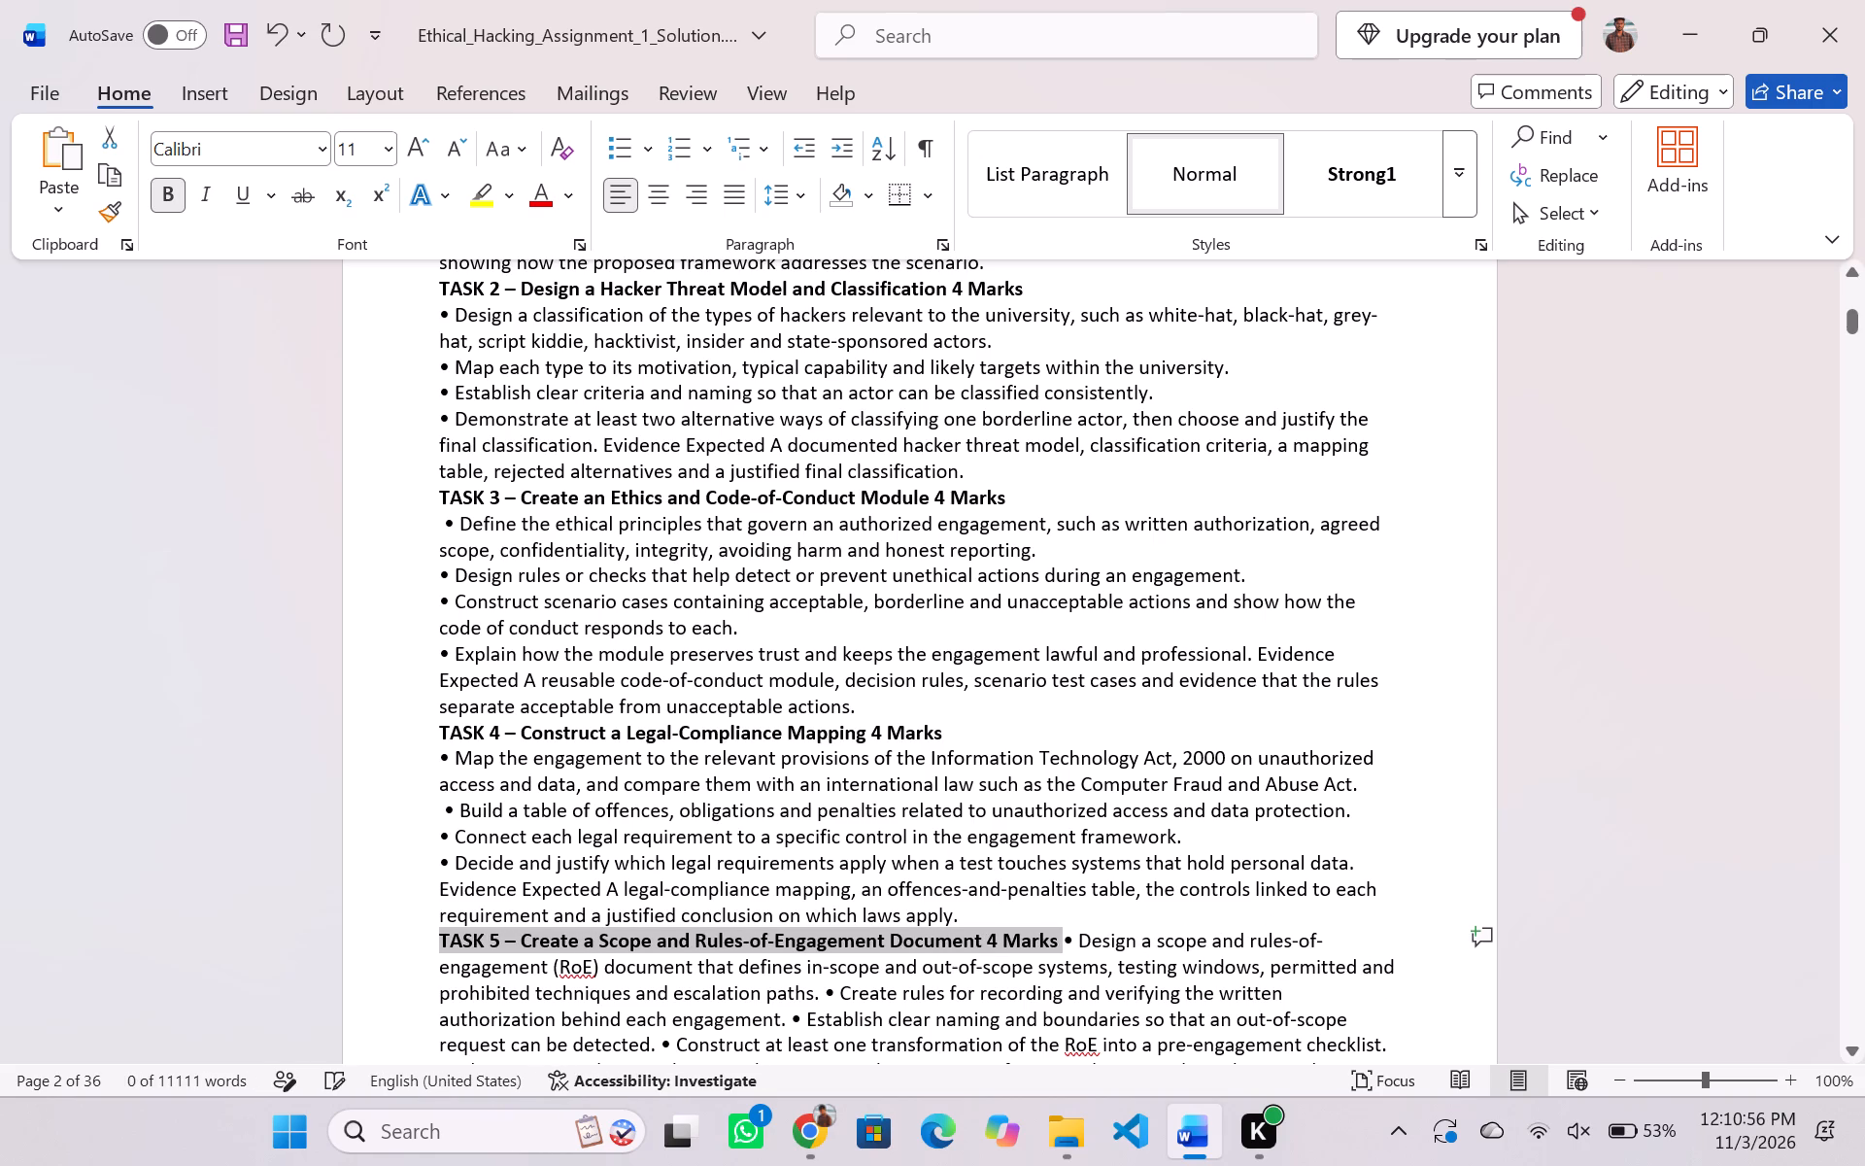
{"action": "left_click", "coordinate": [1060, 945]}
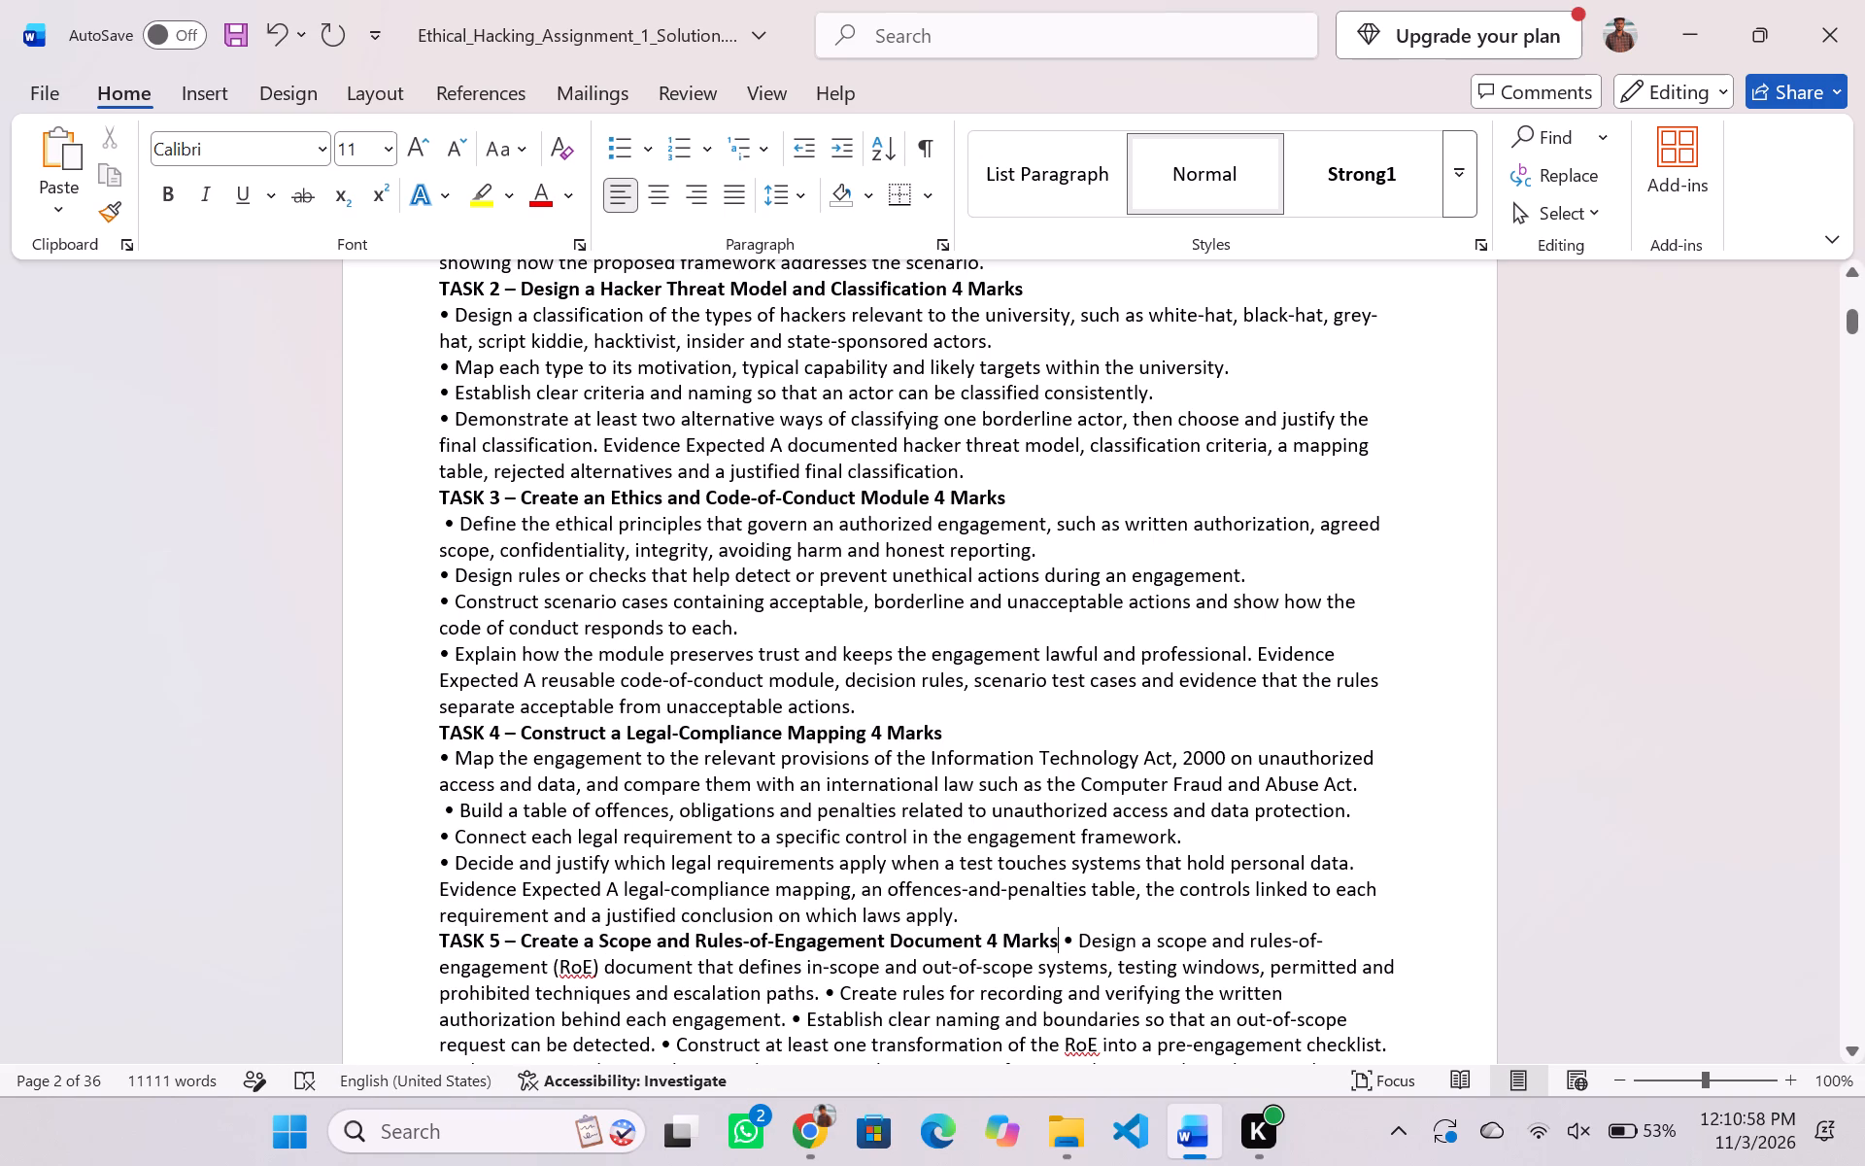
{"action": "key", "text": "Return"}
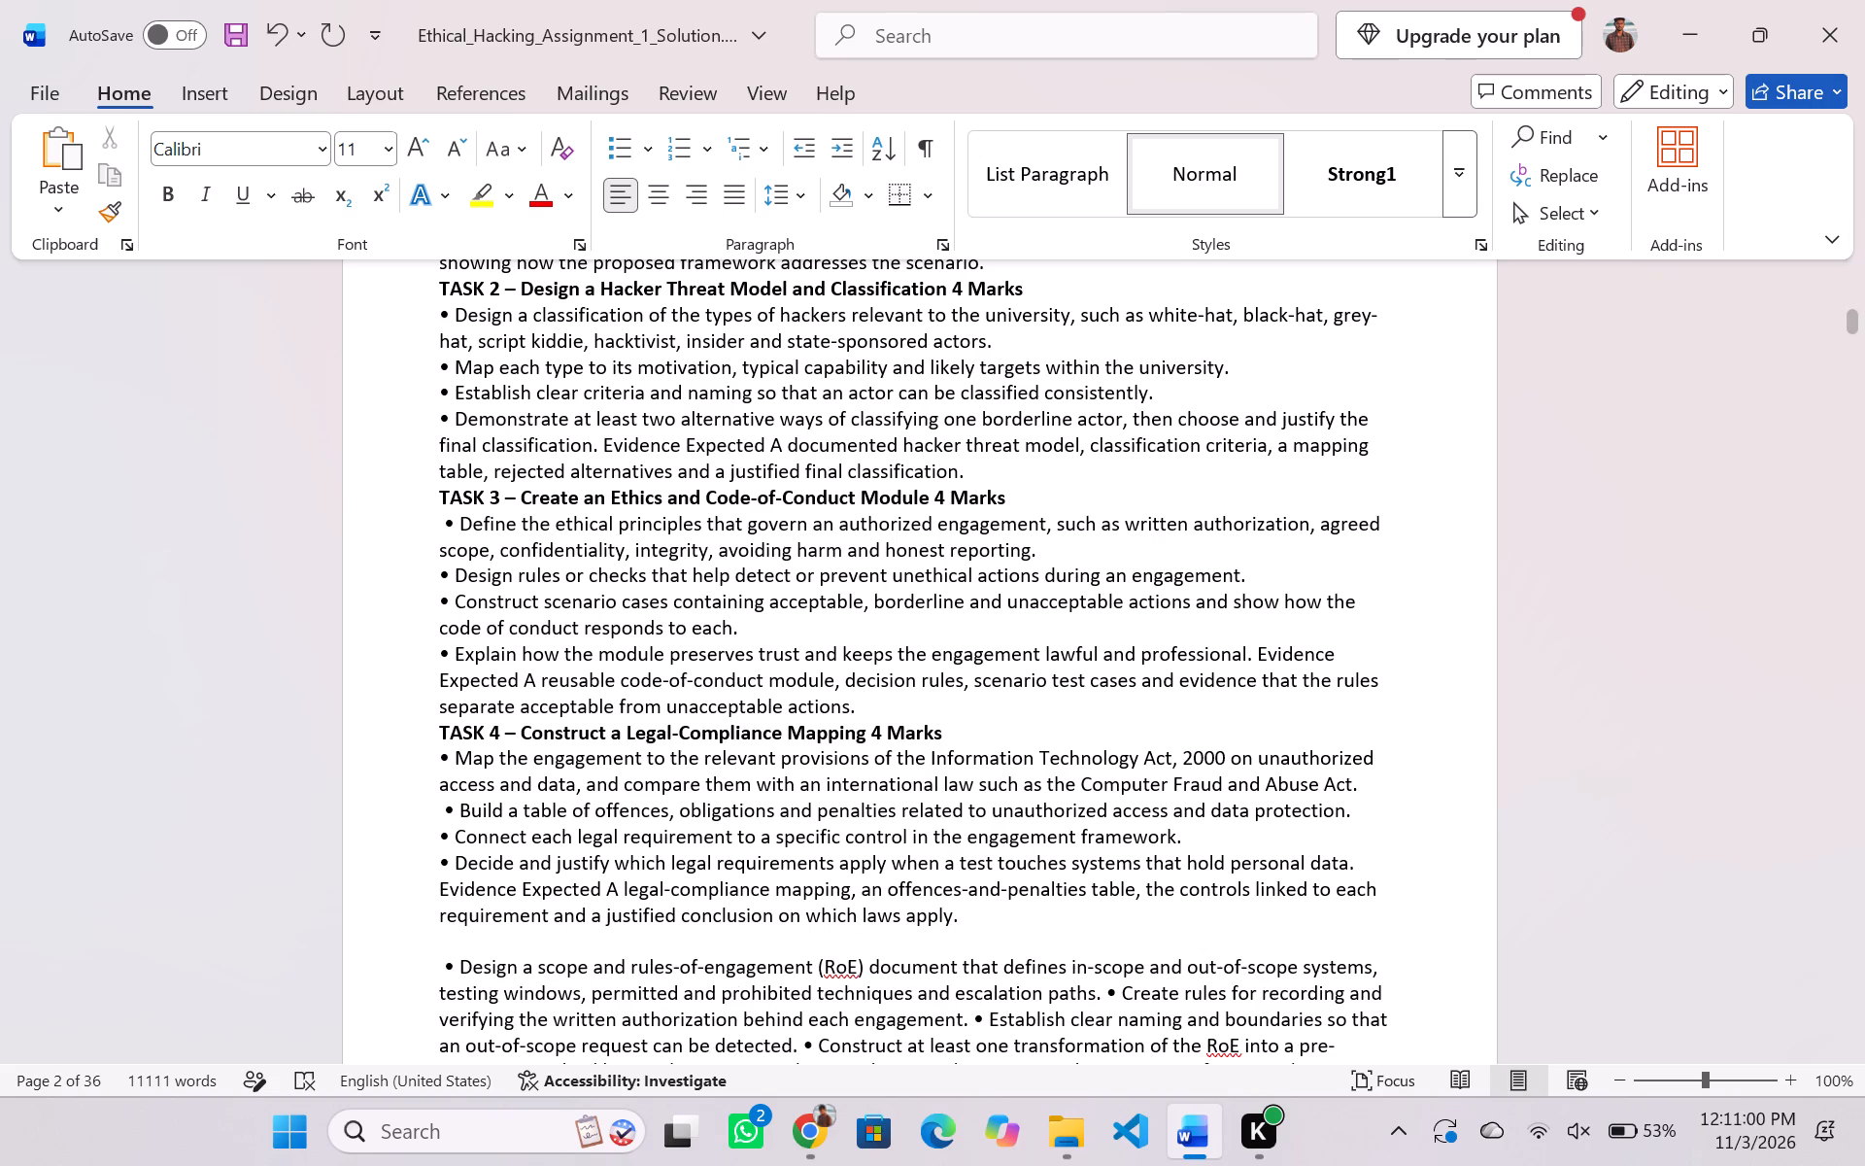
Break the Task 5 text so the "Create rules", "Establish clear naming" and "Construct at least one transformation" bullets each start on a new line.
{"action": "scroll", "coordinate": [1060, 945], "scroll_direction": "down", "scroll_amount": 1}
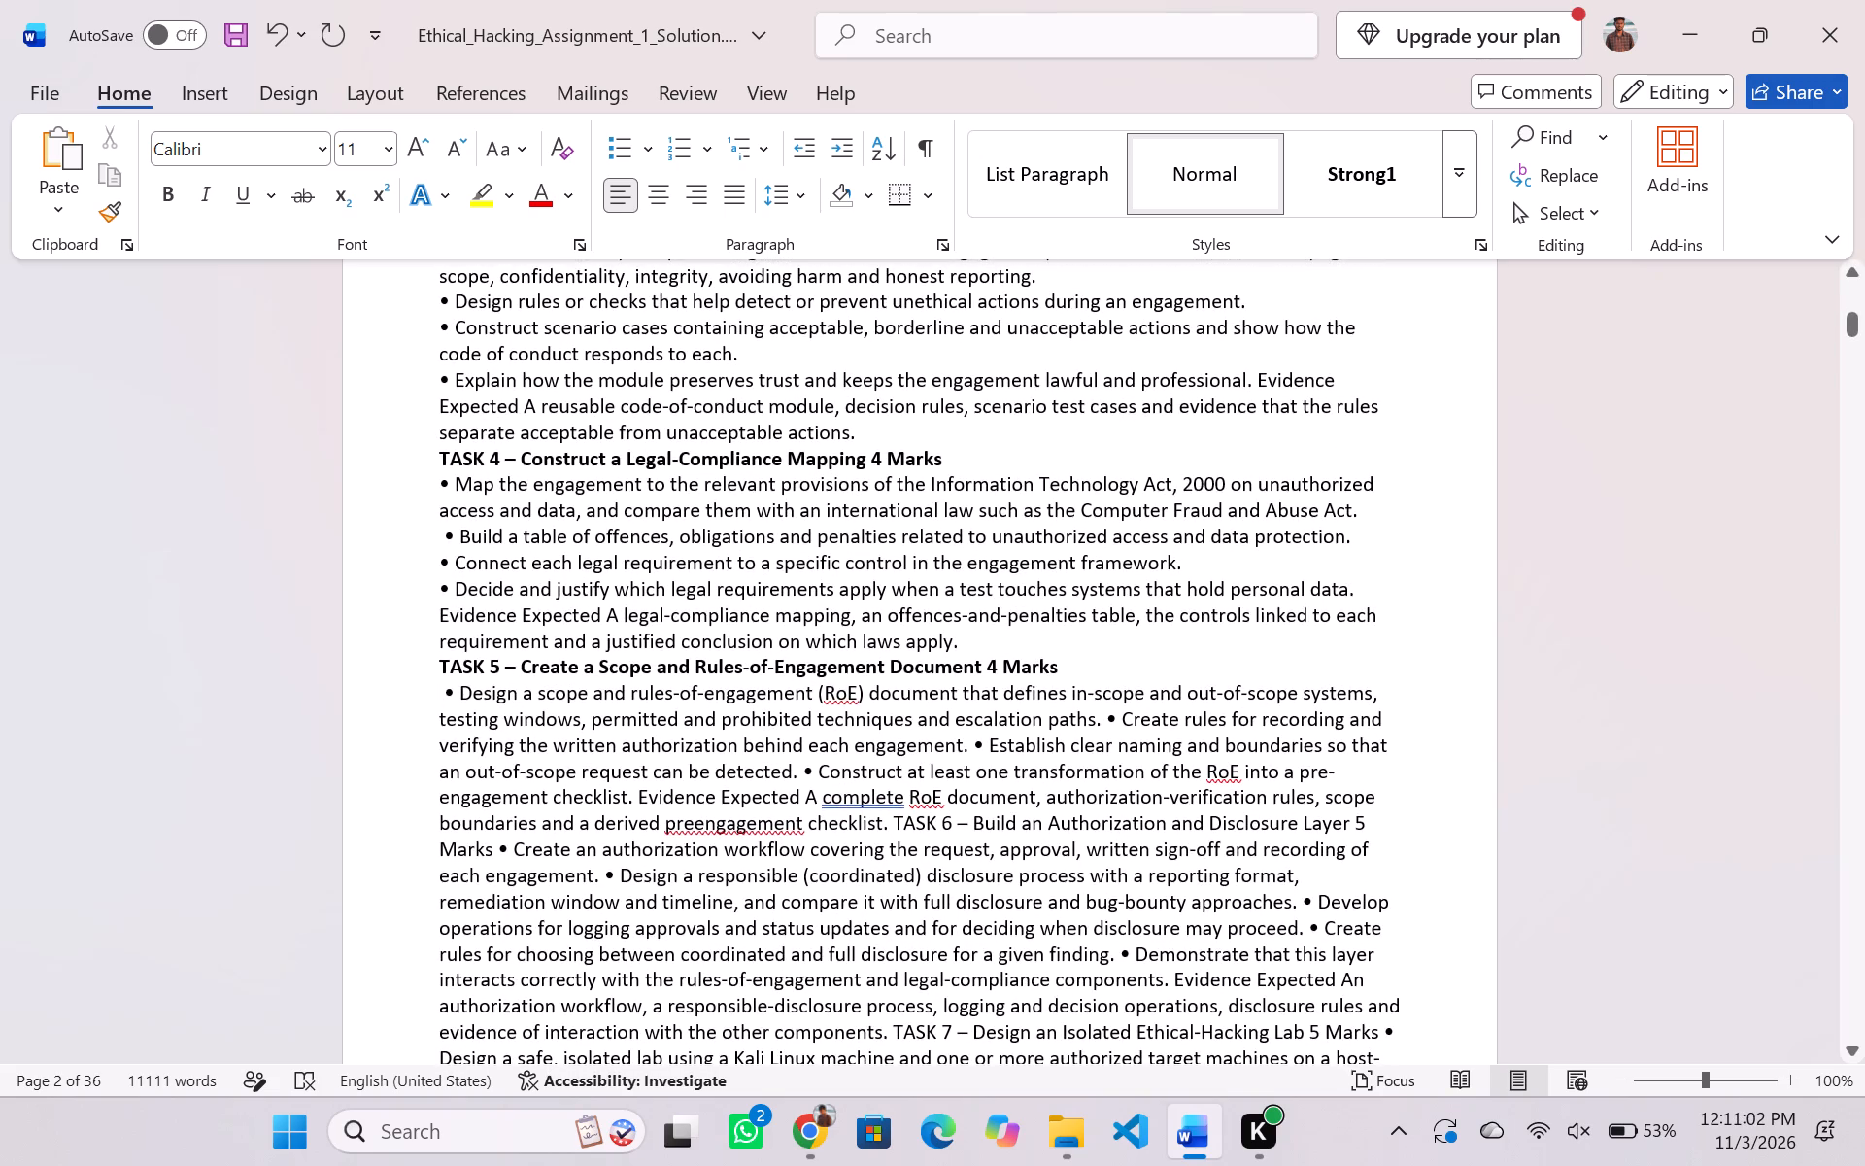
{"action": "left_click", "coordinate": [1105, 733]}
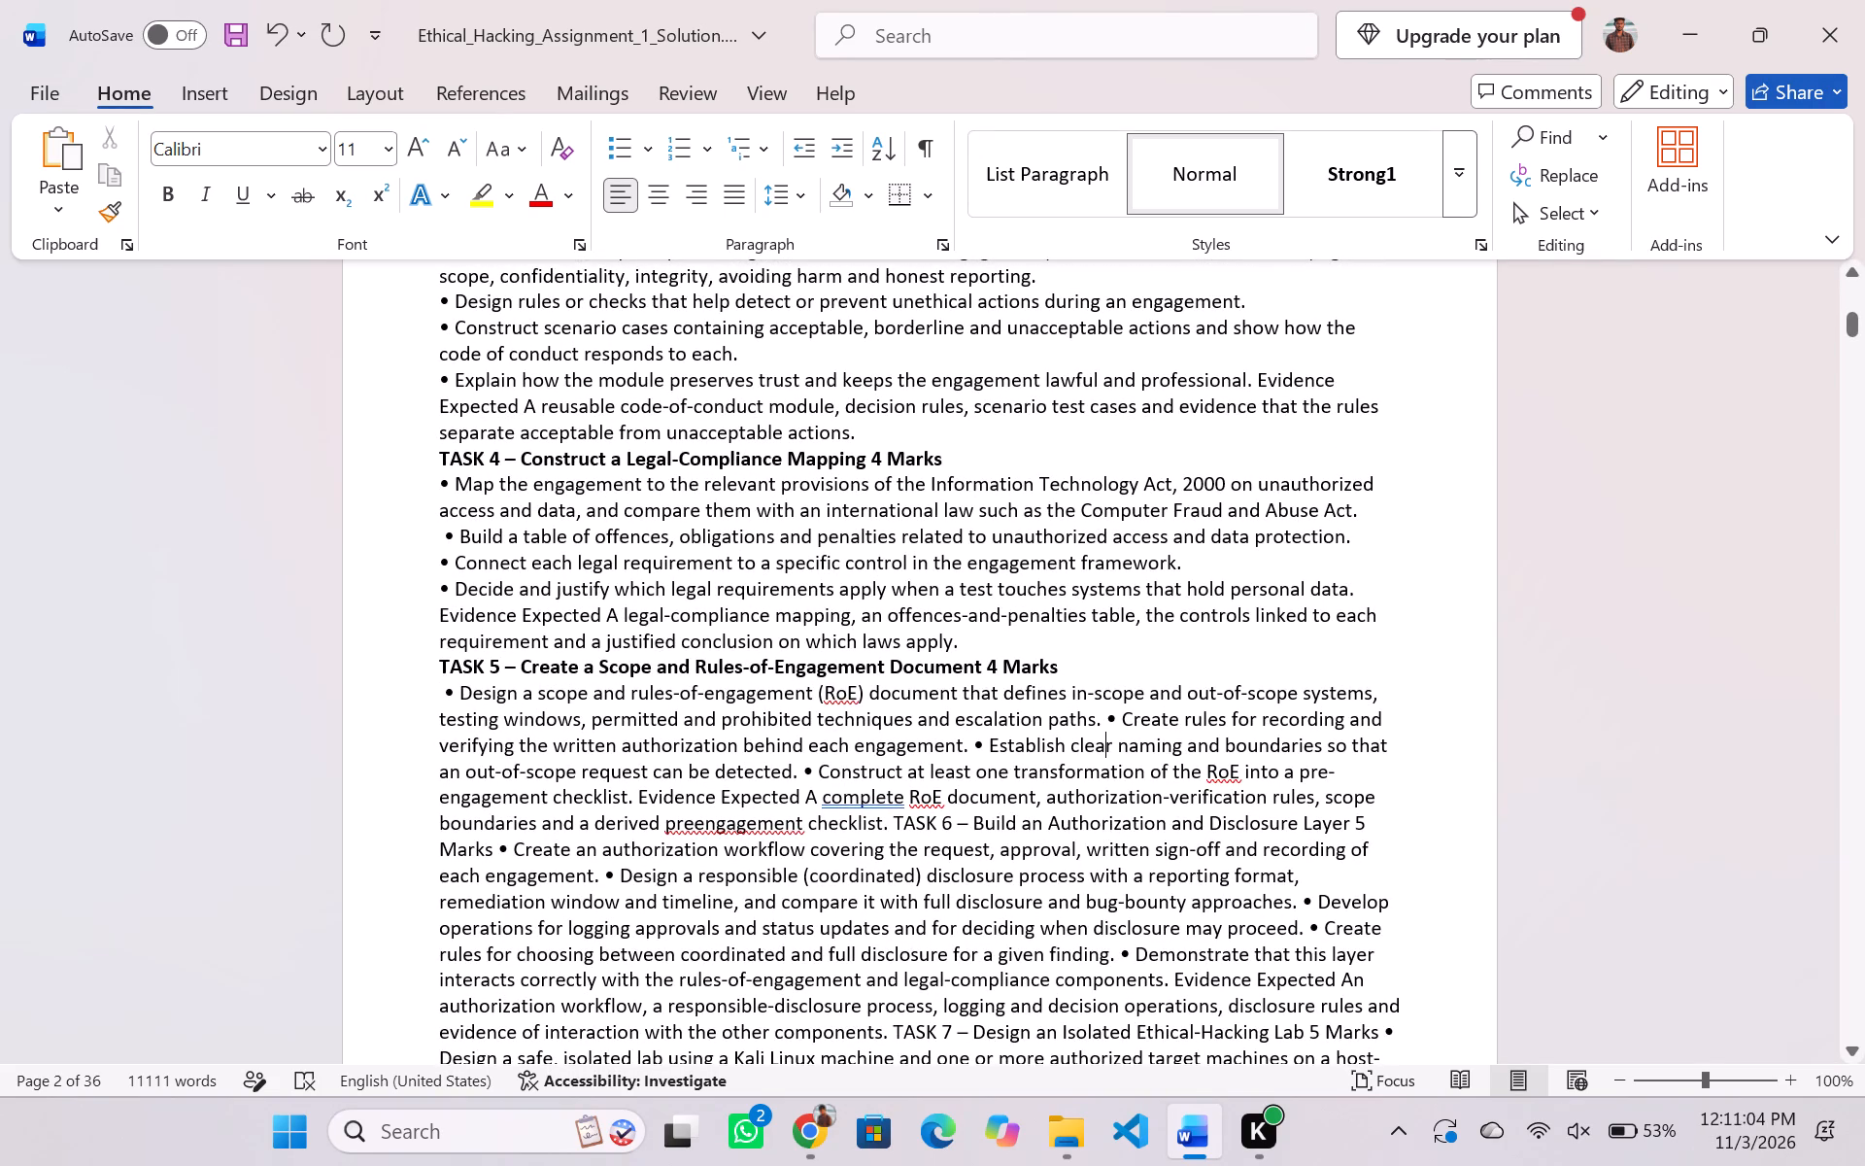
{"action": "left_click", "coordinate": [1103, 721]}
{"action": "key", "text": "Return"}
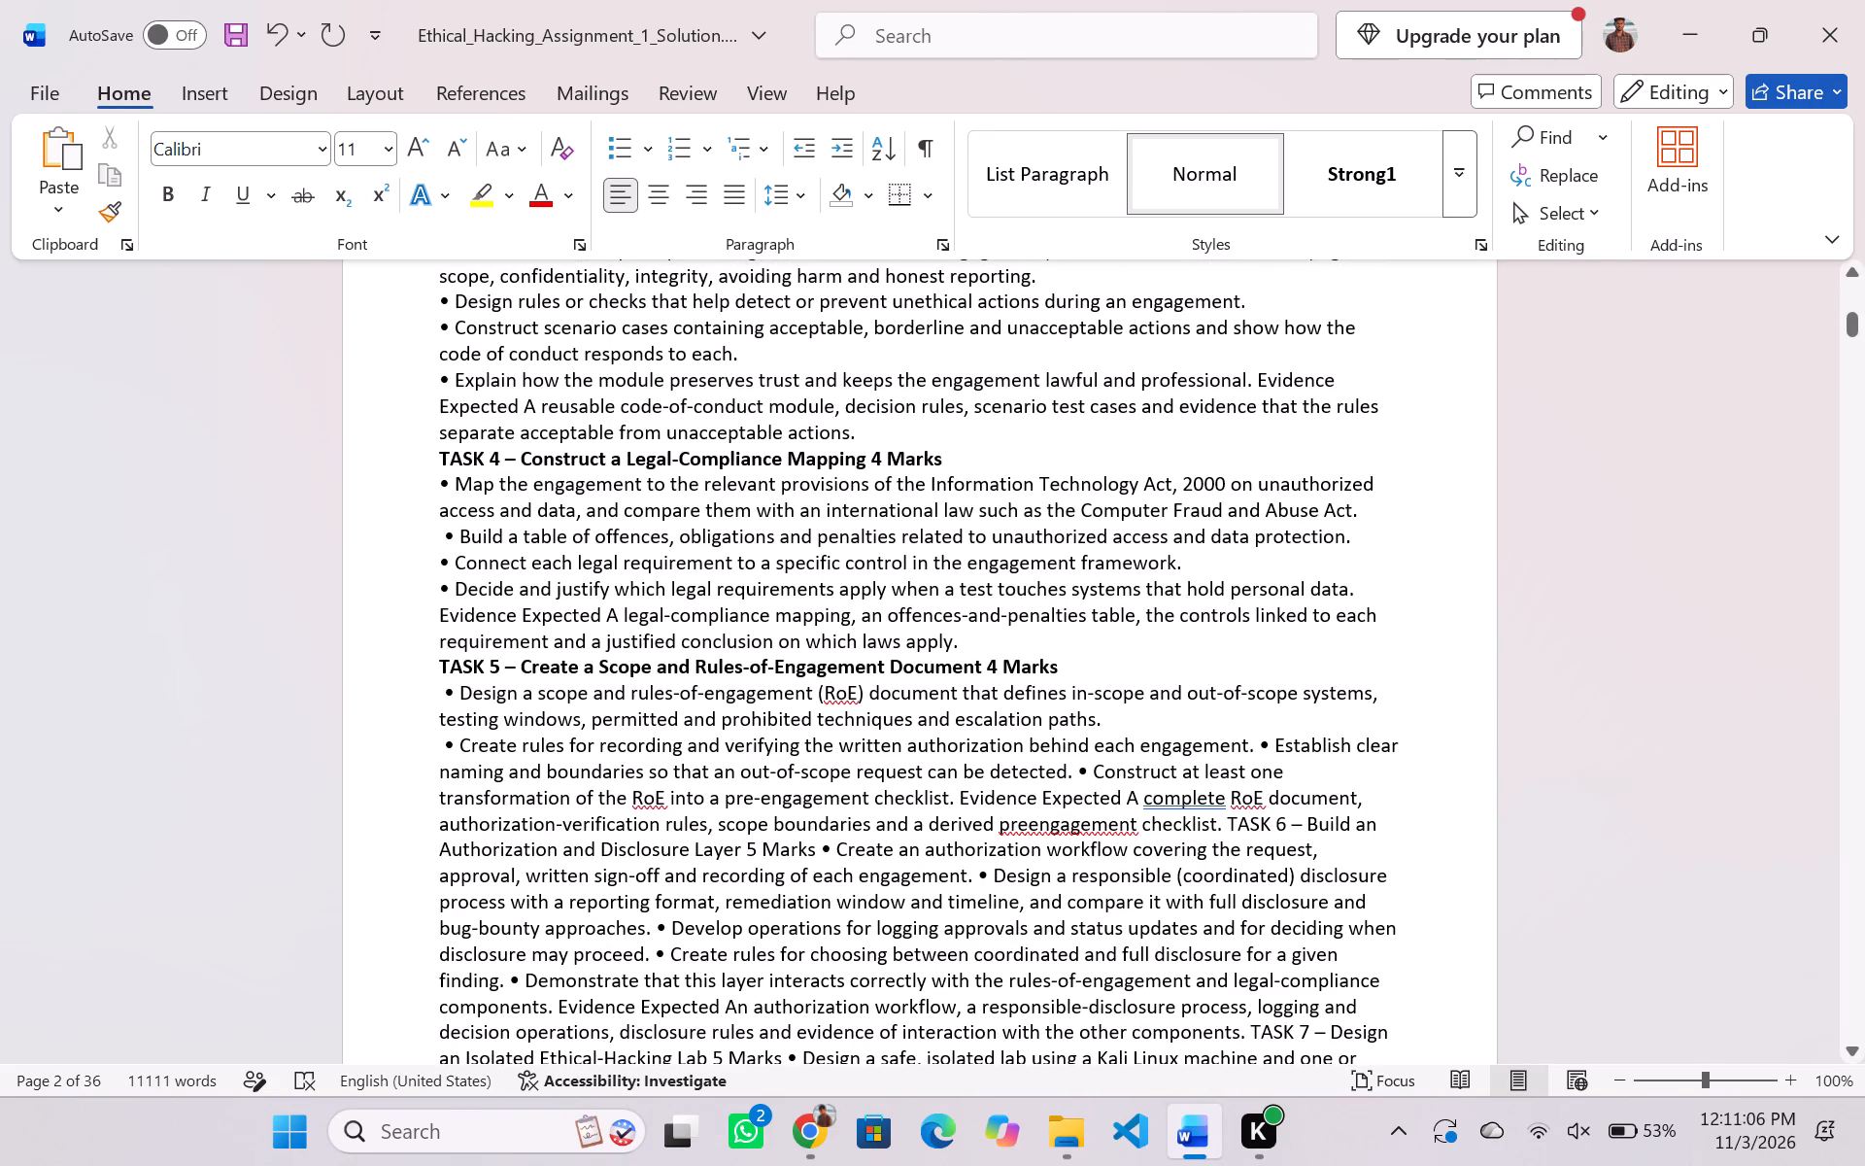
{"action": "left_click", "coordinate": [1077, 779]}
{"action": "key", "text": "Return"}
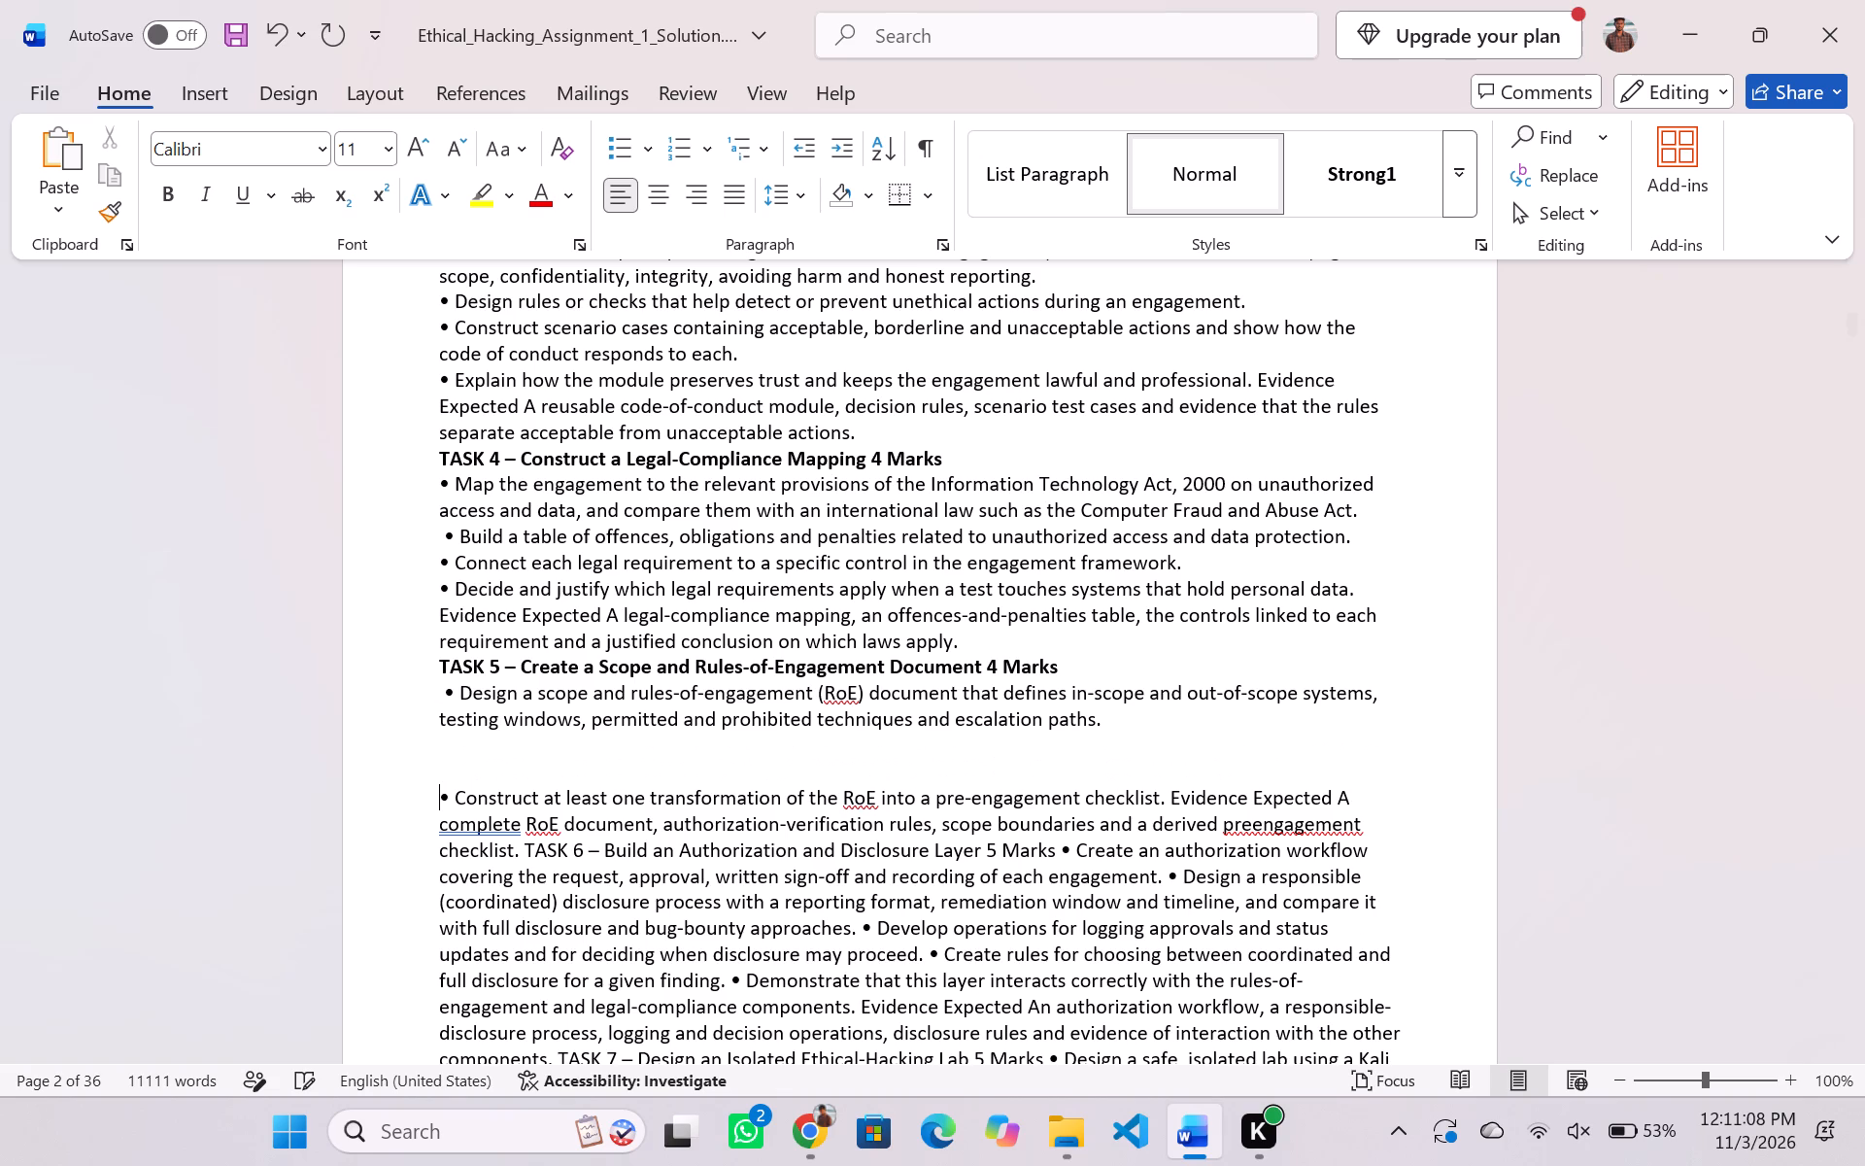
{"action": "left_click", "coordinate": [1261, 743]}
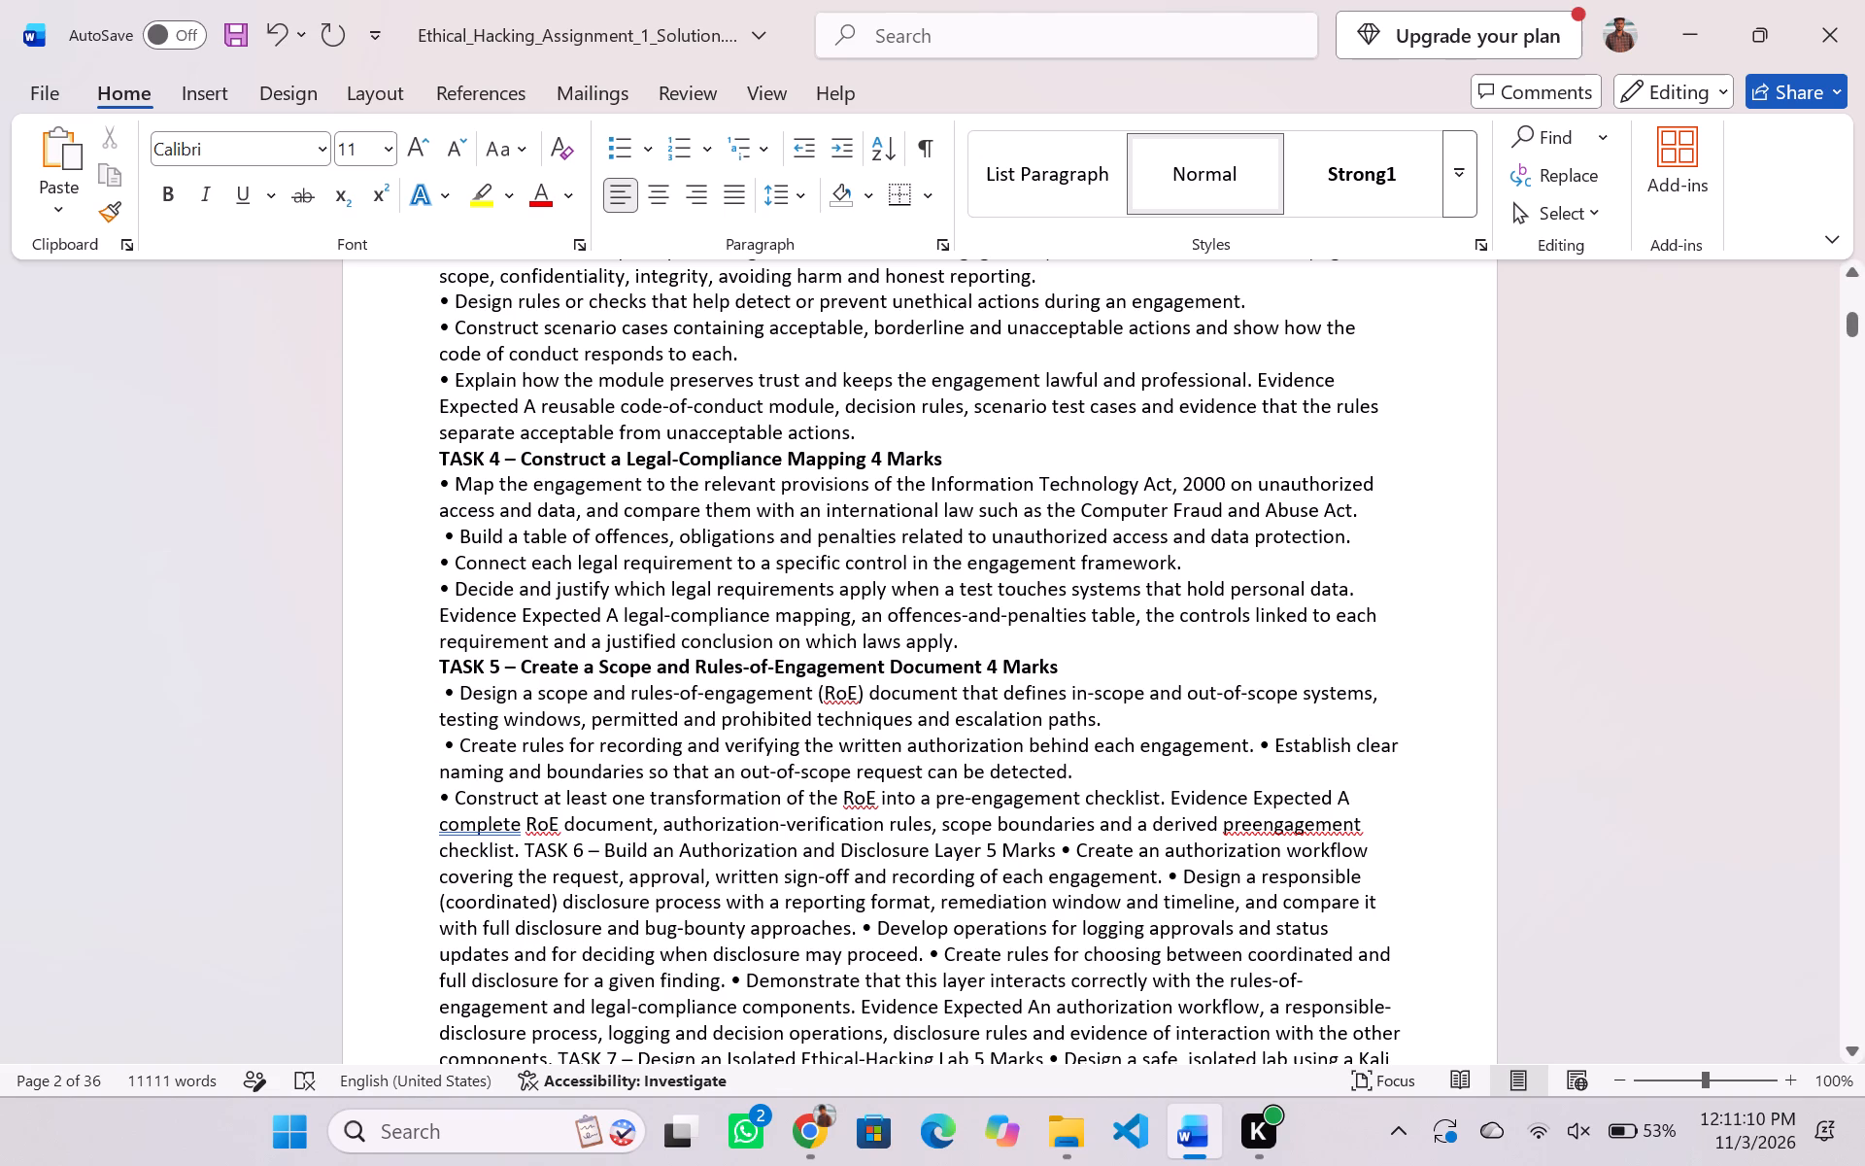
{"action": "key", "text": "Return"}
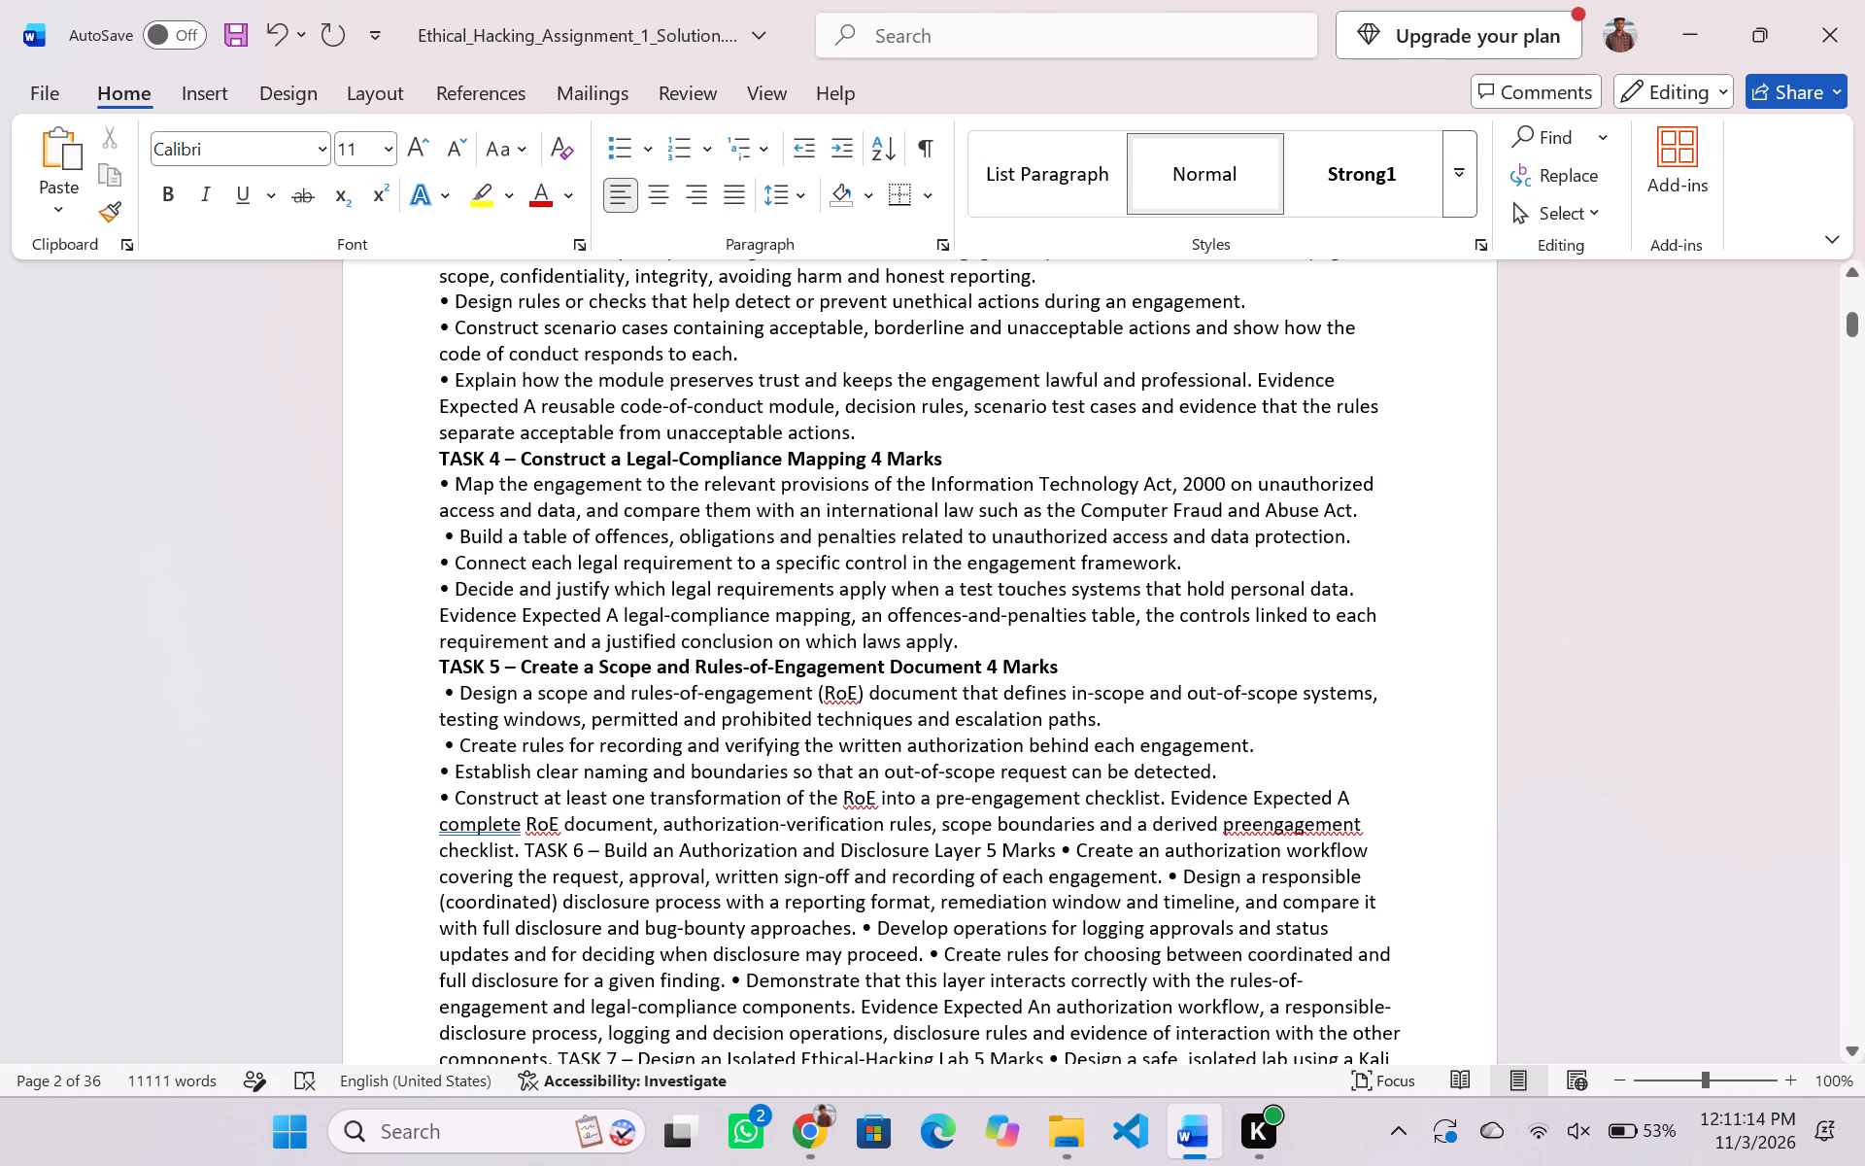
Put the heading "TASK 6 – Build an Authorization and Disclosure Layer 5 Marks" on its own line in bold, with its bullets starting below.
{"action": "left_click", "coordinate": [526, 849]}
{"action": "key", "text": "Return"}
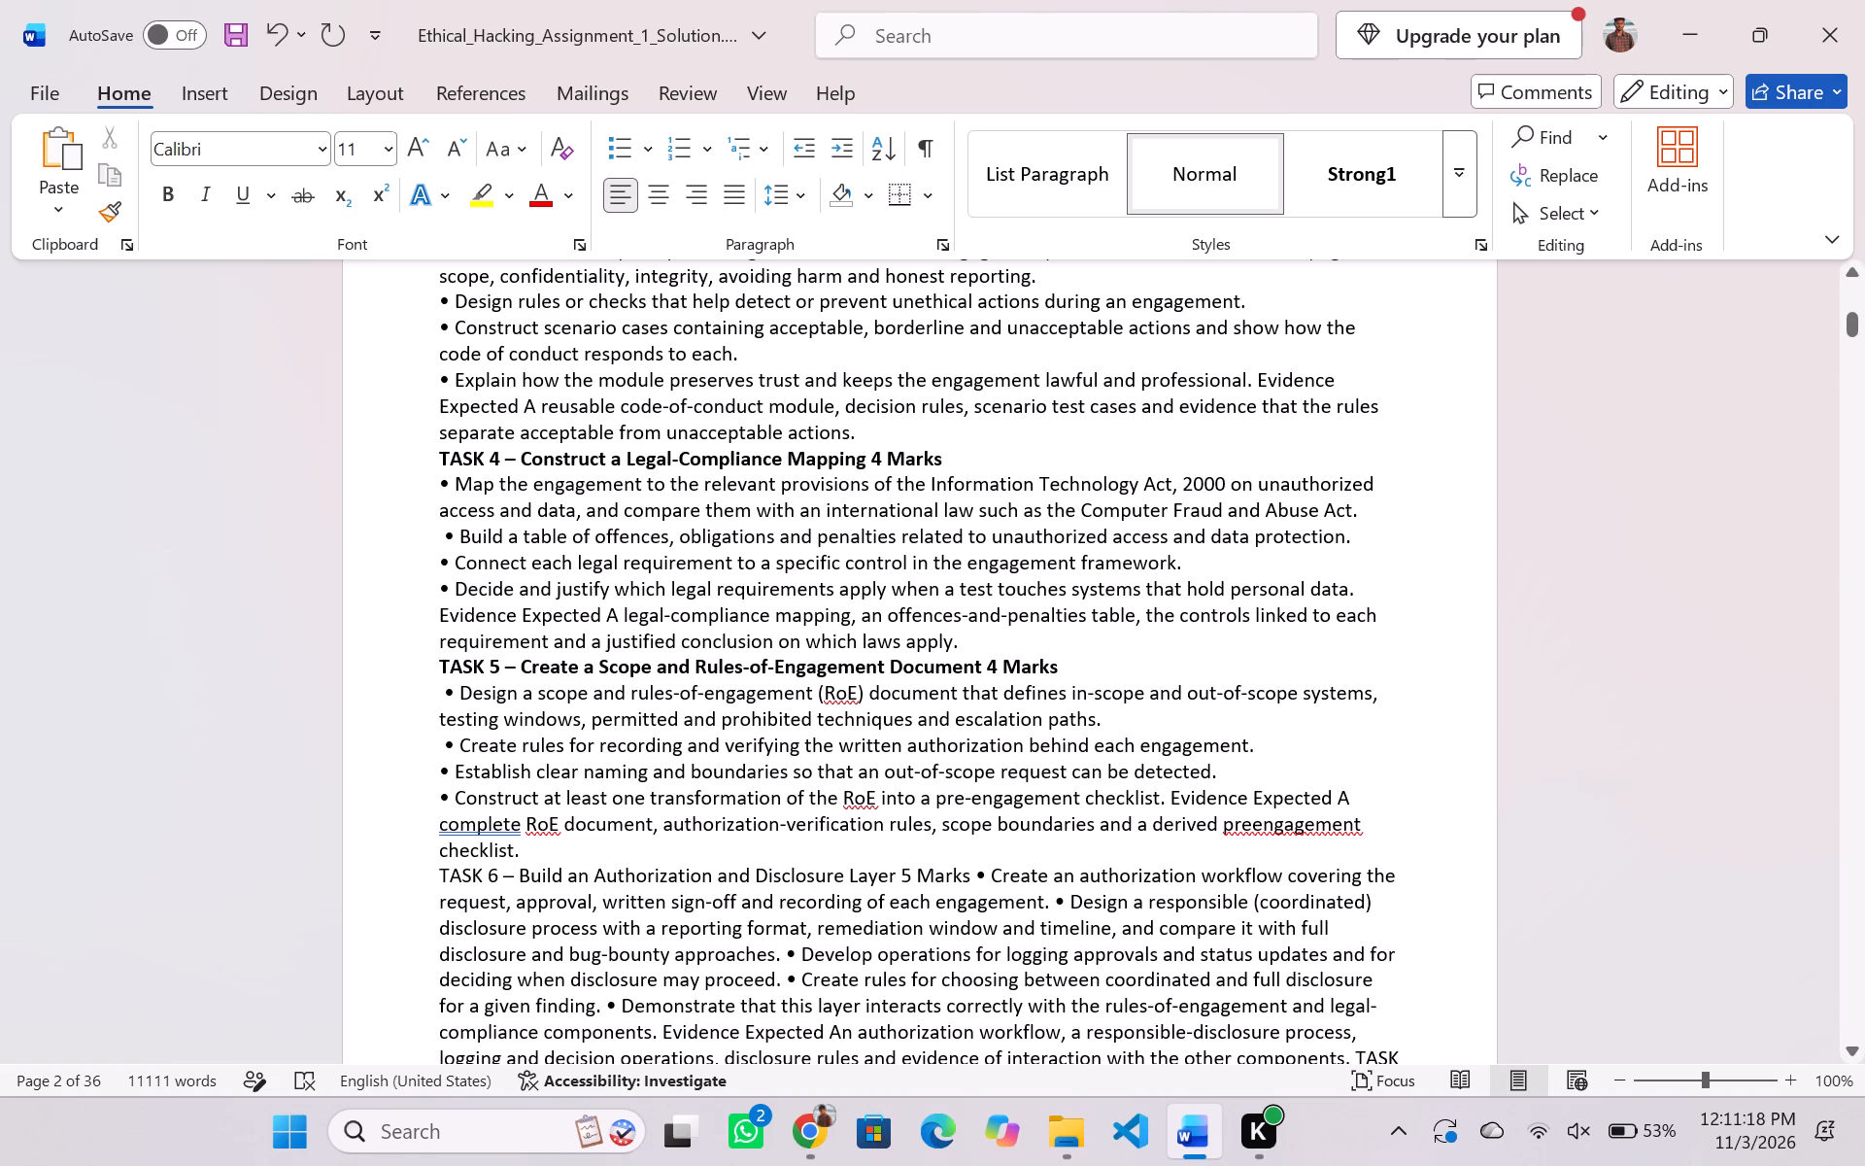
{"action": "left_click_drag", "start_coordinate": [439, 874], "coordinate": [974, 880]}
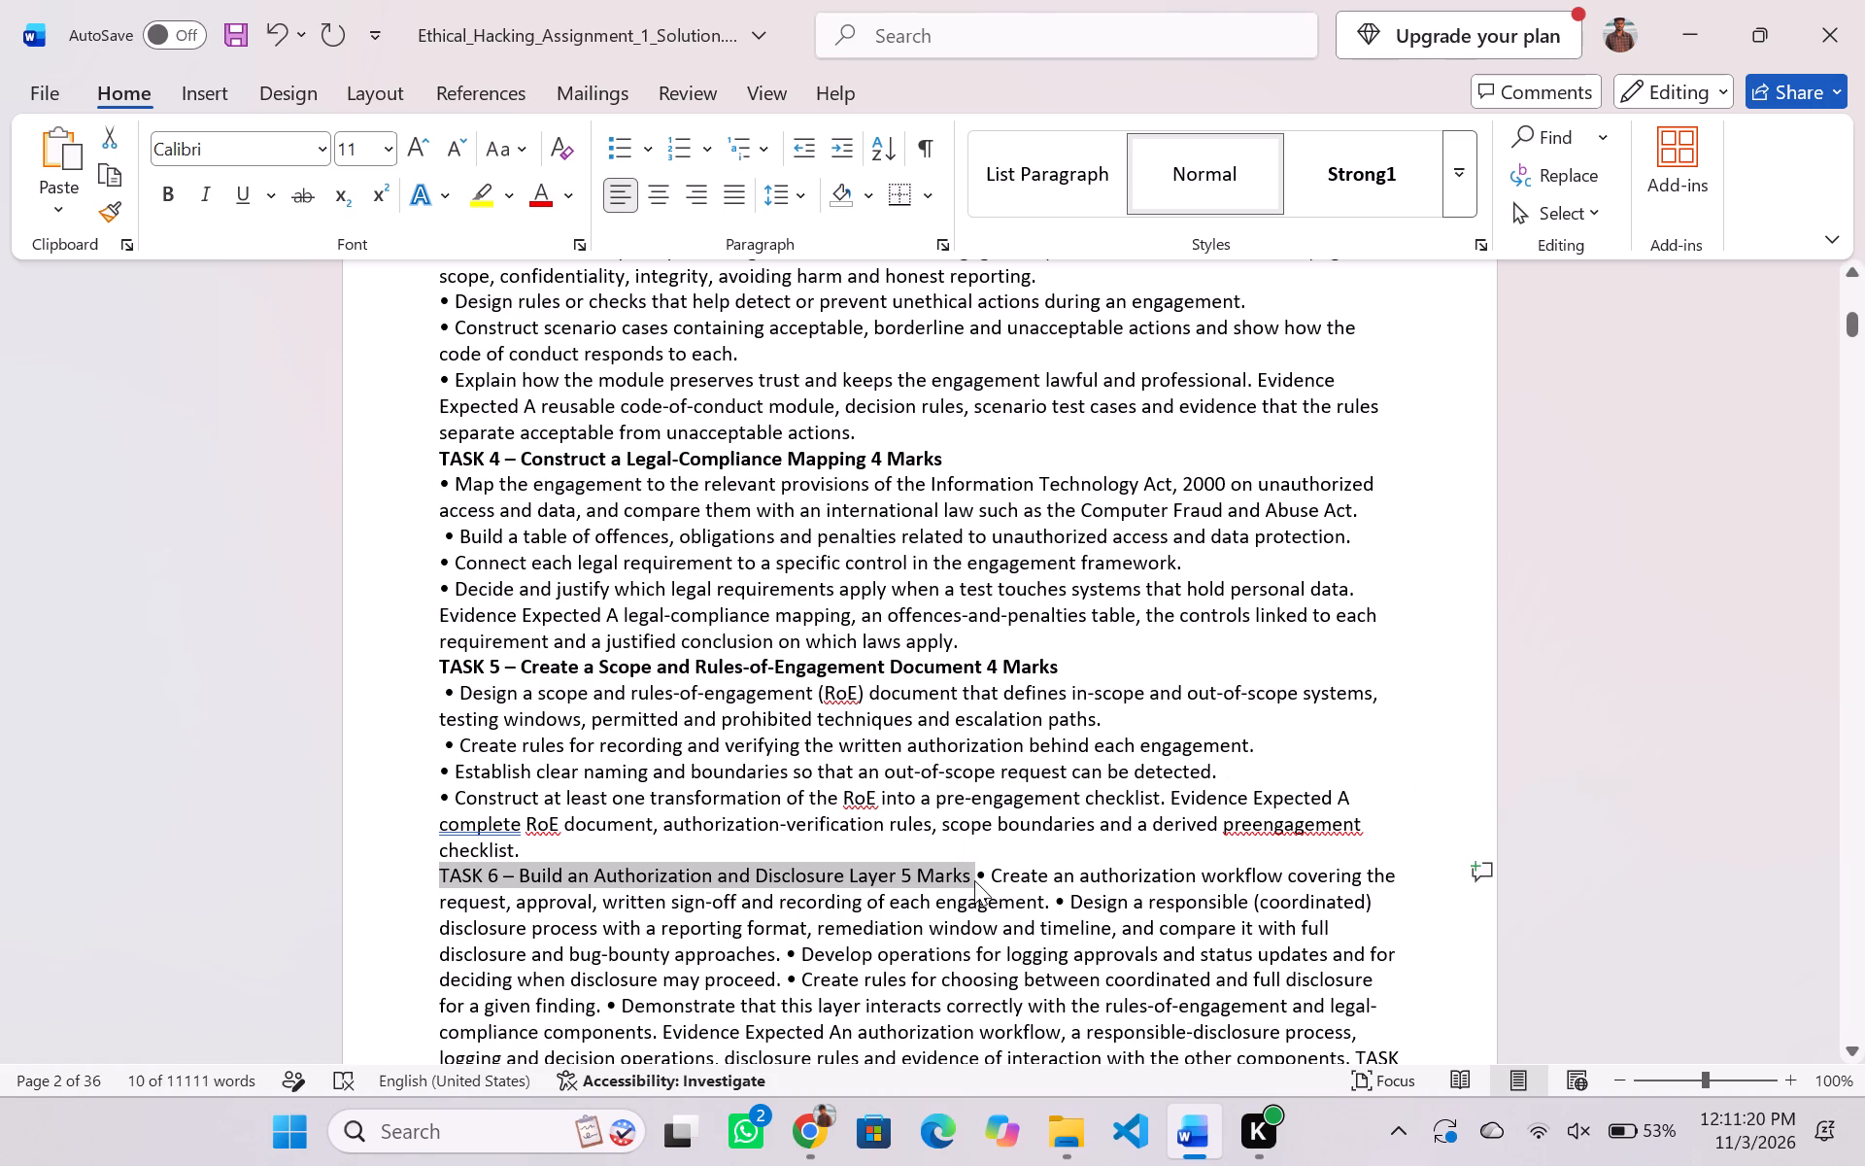
{"action": "key", "text": "ctrl+b"}
{"action": "left_click", "coordinate": [987, 874]}
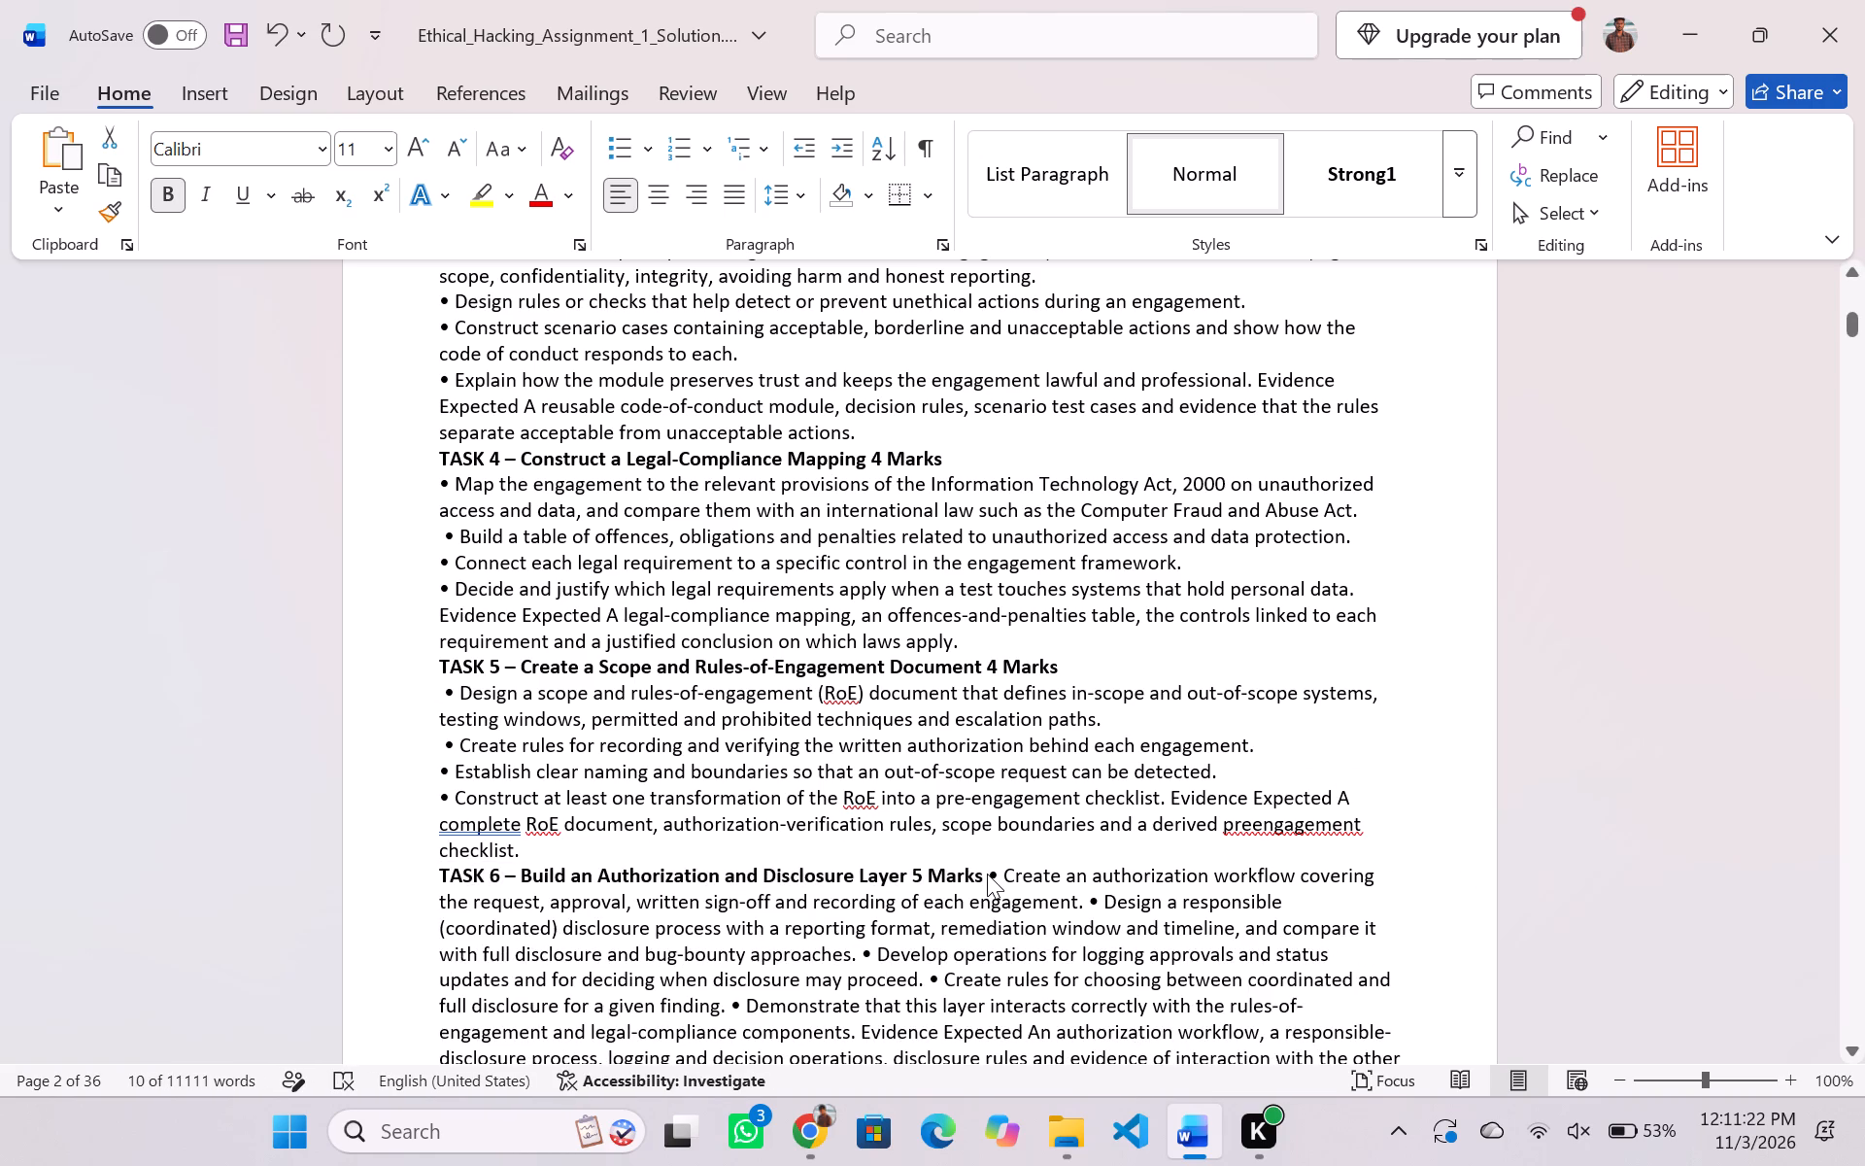
{"action": "key", "text": "Return"}
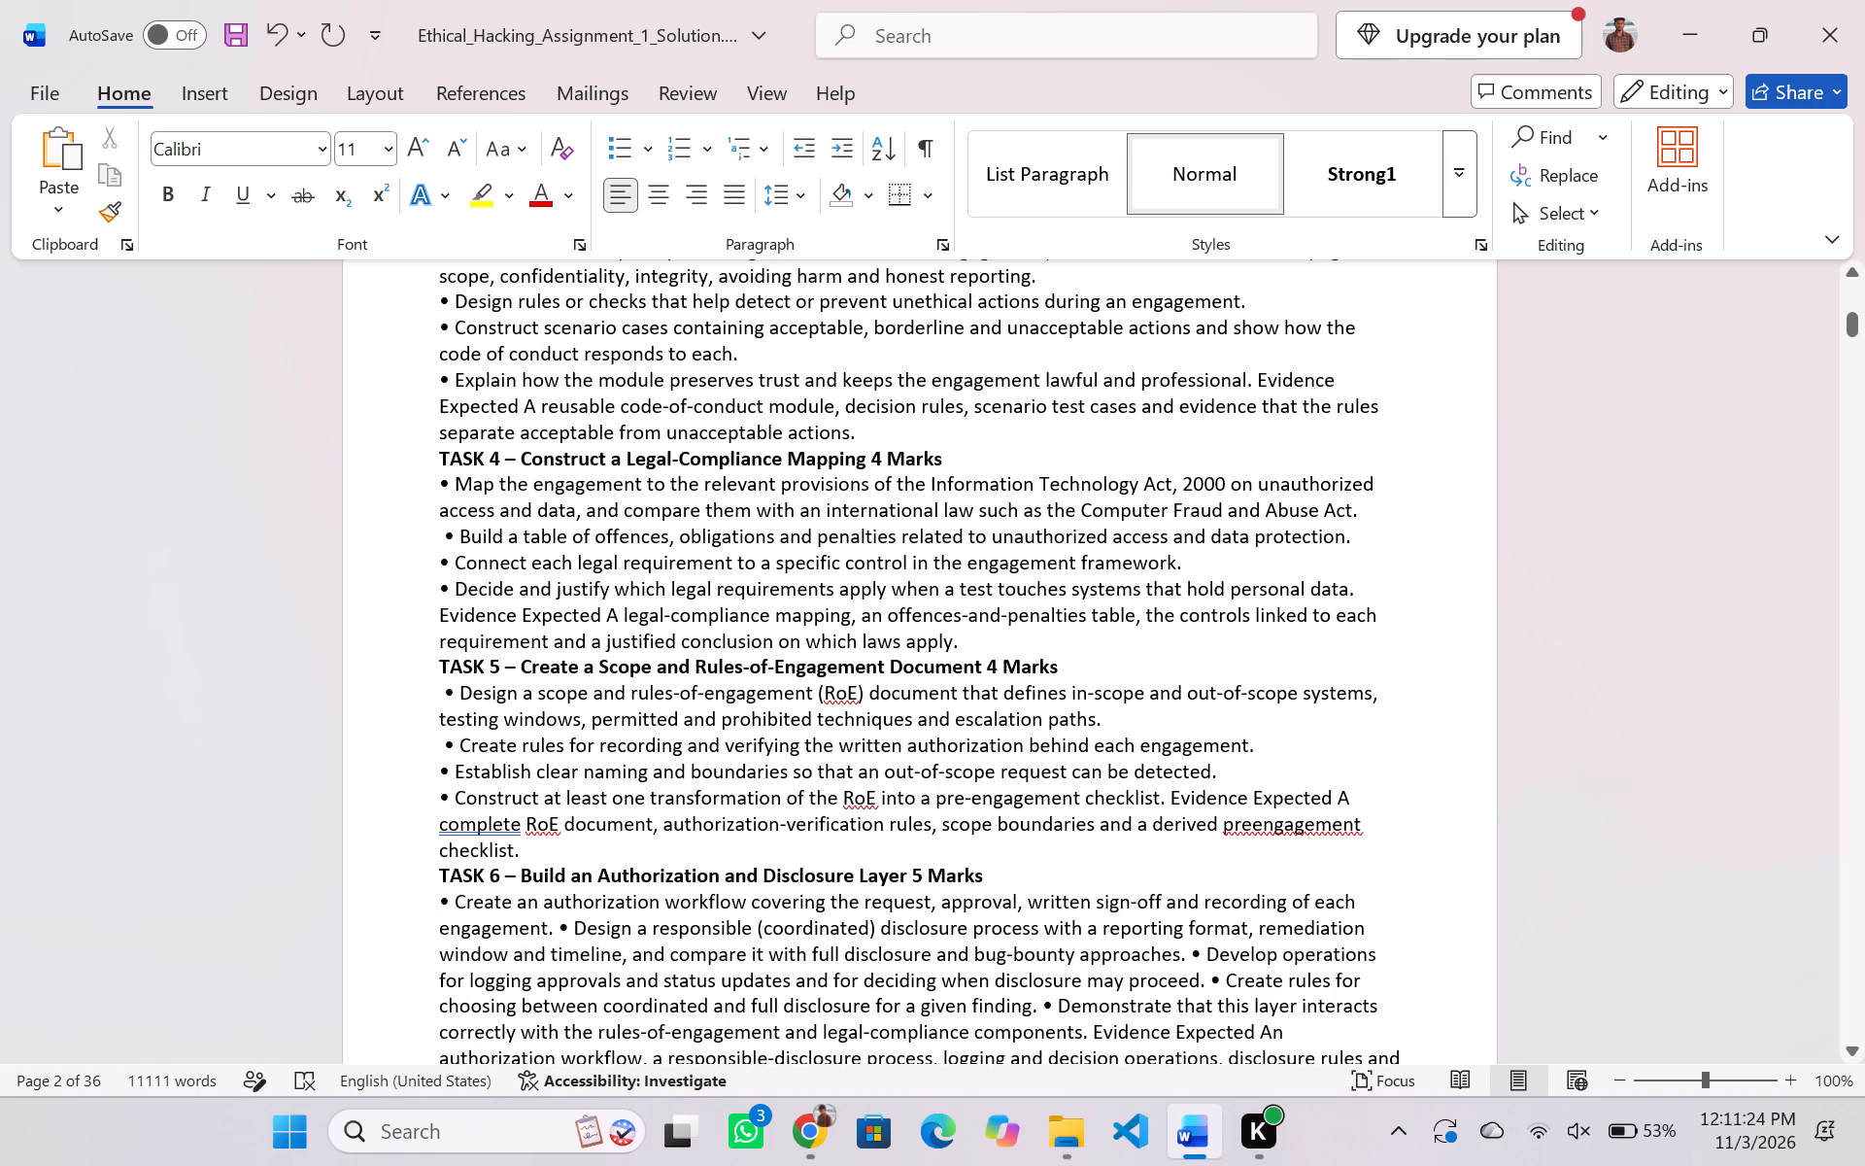
Break the Task 6 text before the "Design a responsible (coordinated) disclosure process", "Develop operations" and "Demonstrate that this layer" bullets.
{"action": "left_click", "coordinate": [559, 928]}
{"action": "key", "text": "Return"}
{"action": "scroll", "coordinate": [559, 928], "scroll_direction": "down", "scroll_amount": 1}
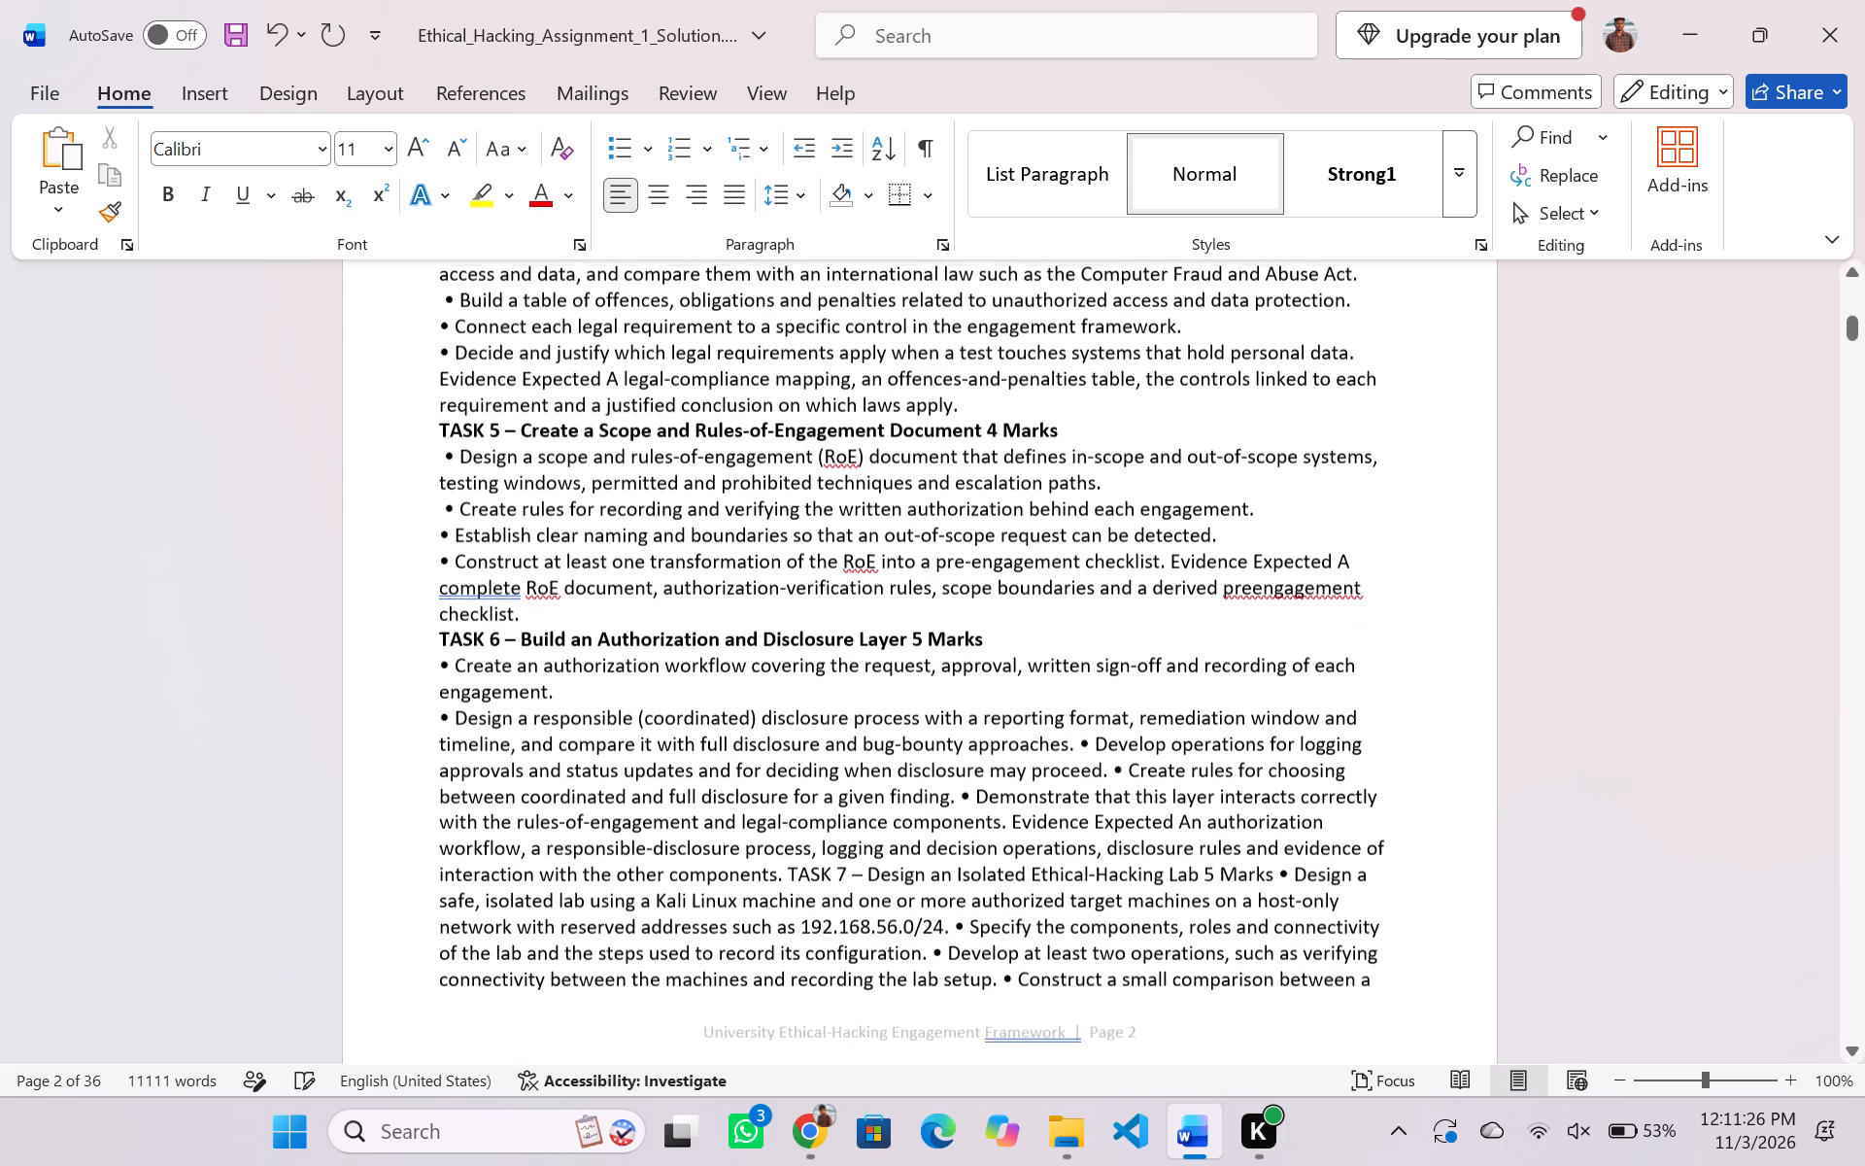
{"action": "left_click", "coordinate": [1081, 738]}
{"action": "key", "text": "Return"}
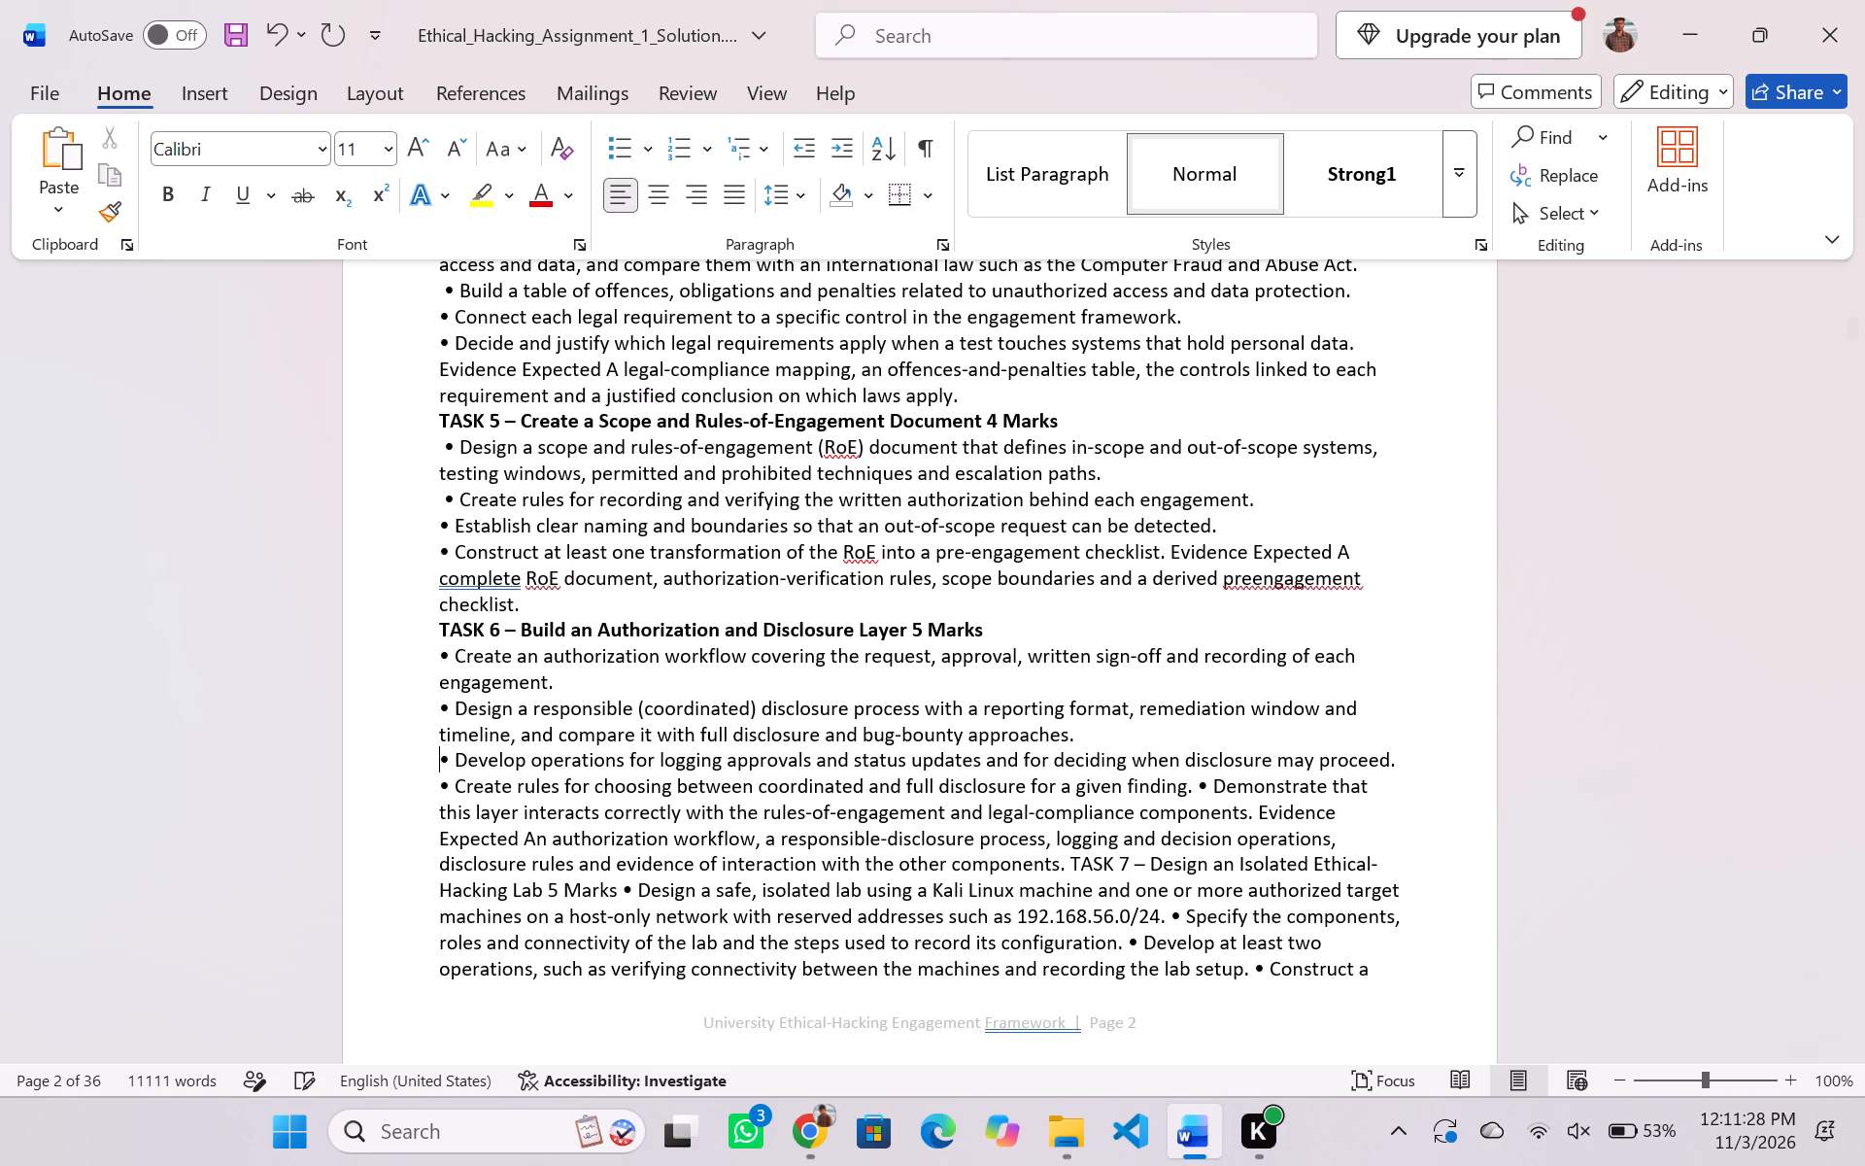
{"action": "left_click", "coordinate": [1195, 785]}
{"action": "key", "text": "Return"}
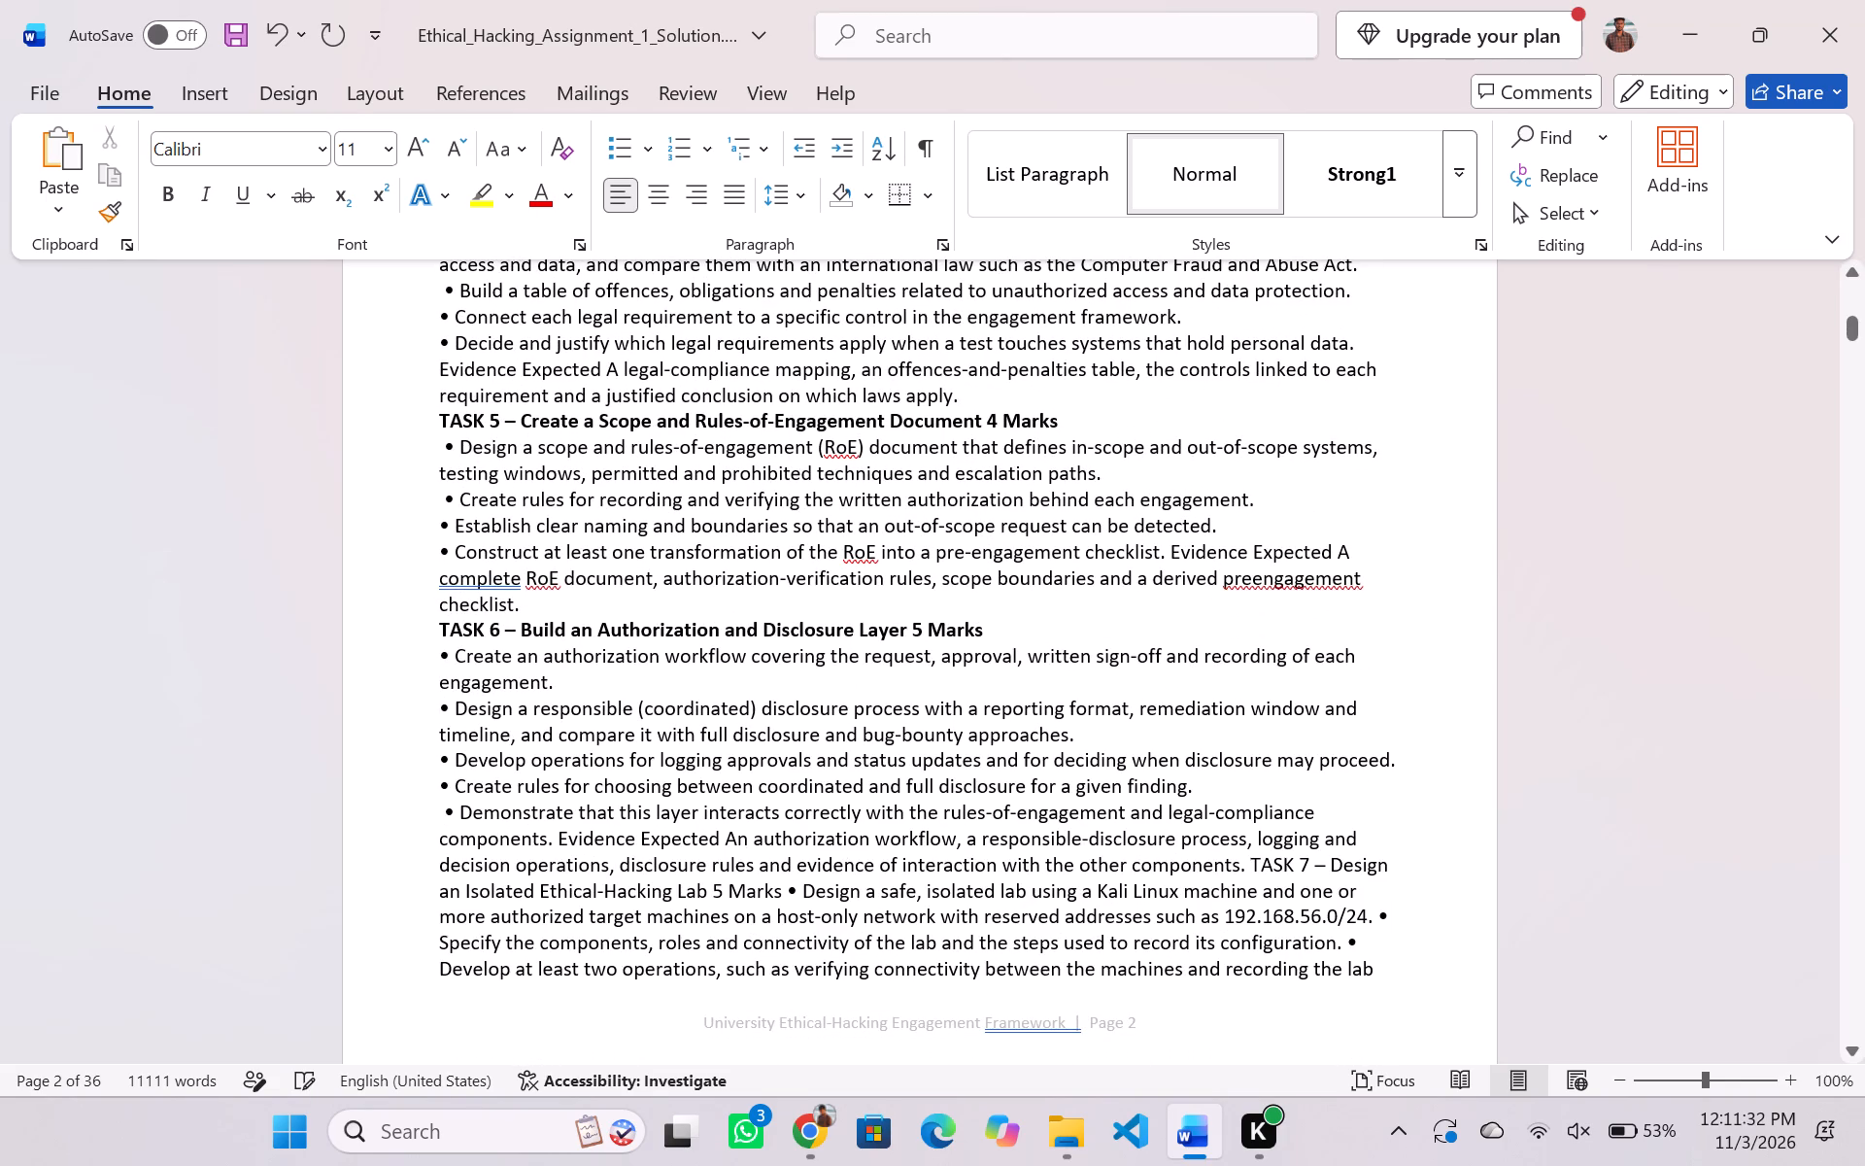
Put the heading "TASK 7 – Design an Isolated Ethical-Hacking Lab 5 Marks" on its own line, with its bullets starting below.
{"action": "left_click", "coordinate": [1255, 867]}
{"action": "key", "text": "Return"}
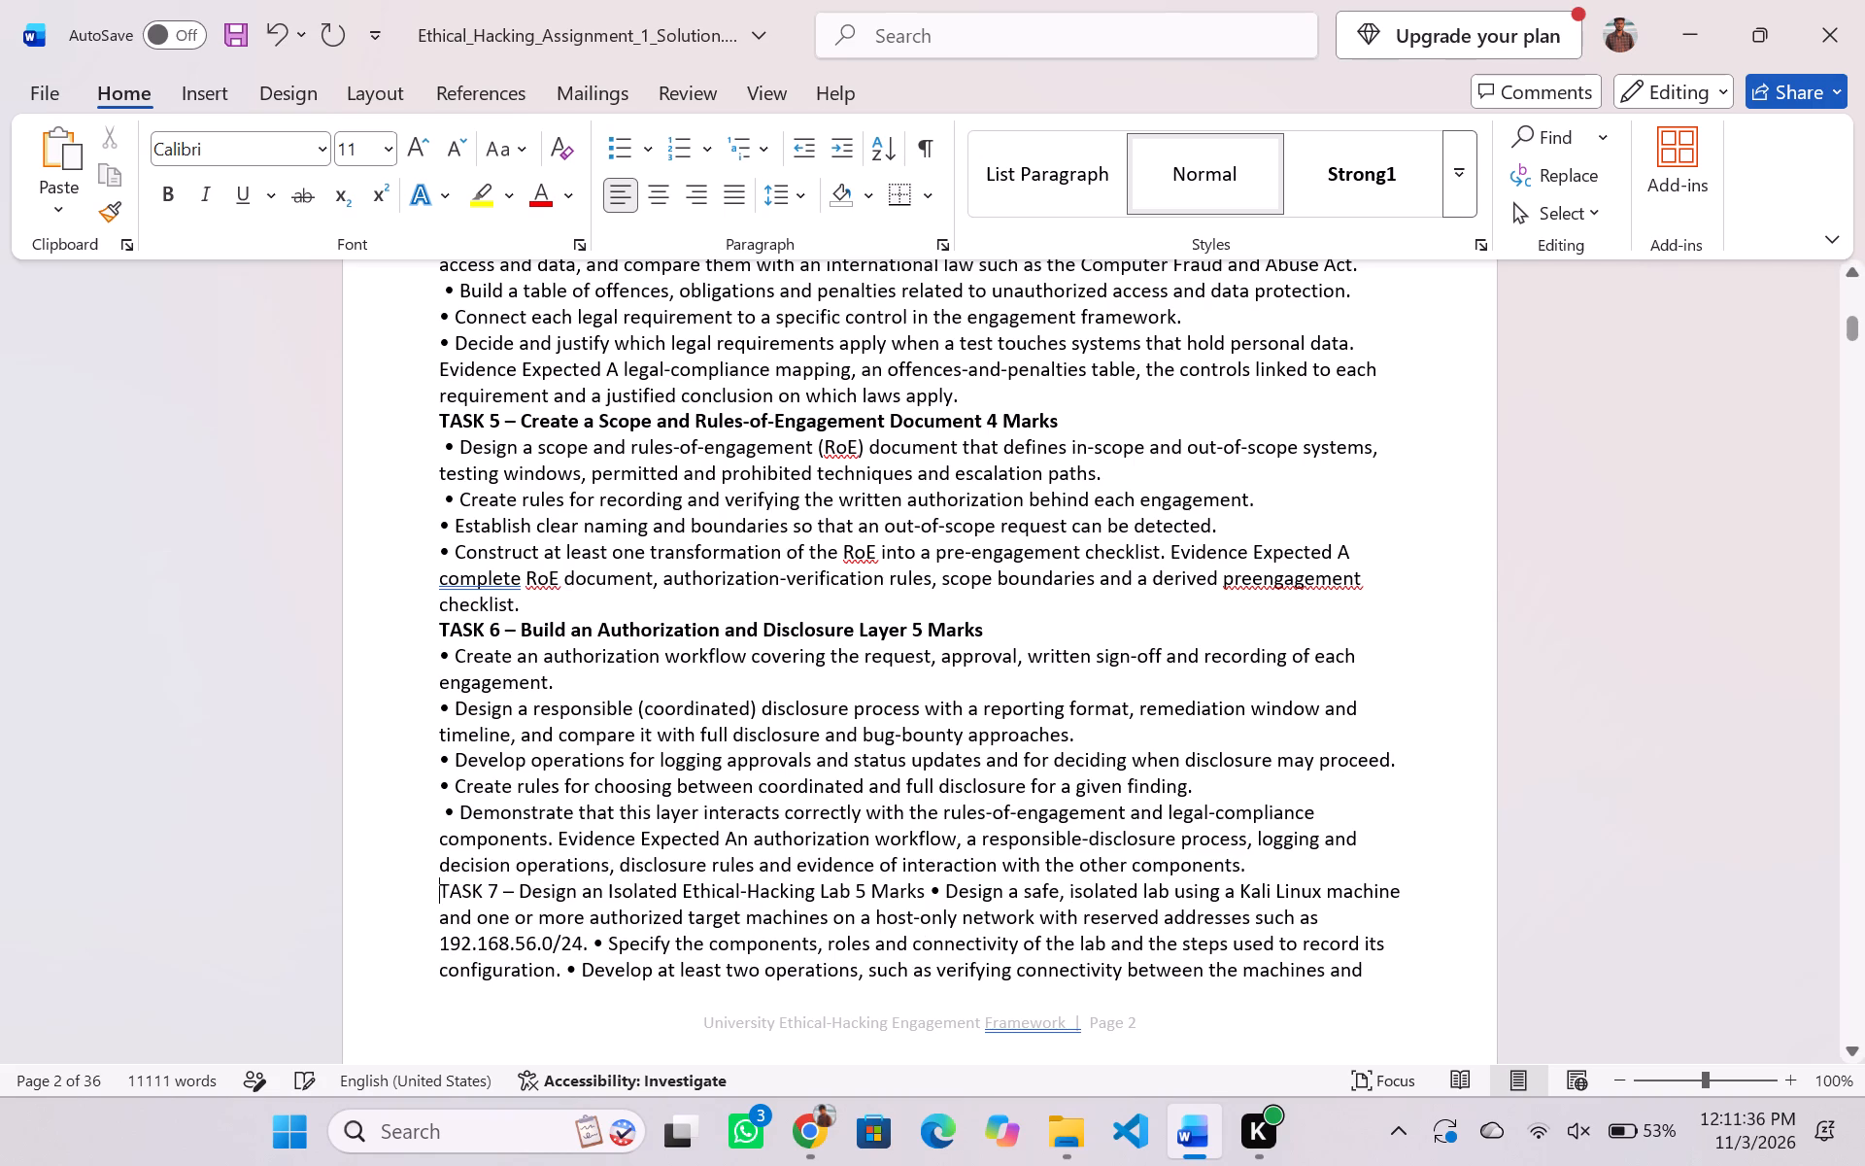
{"action": "left_click", "coordinate": [927, 893]}
{"action": "key", "text": "Return"}
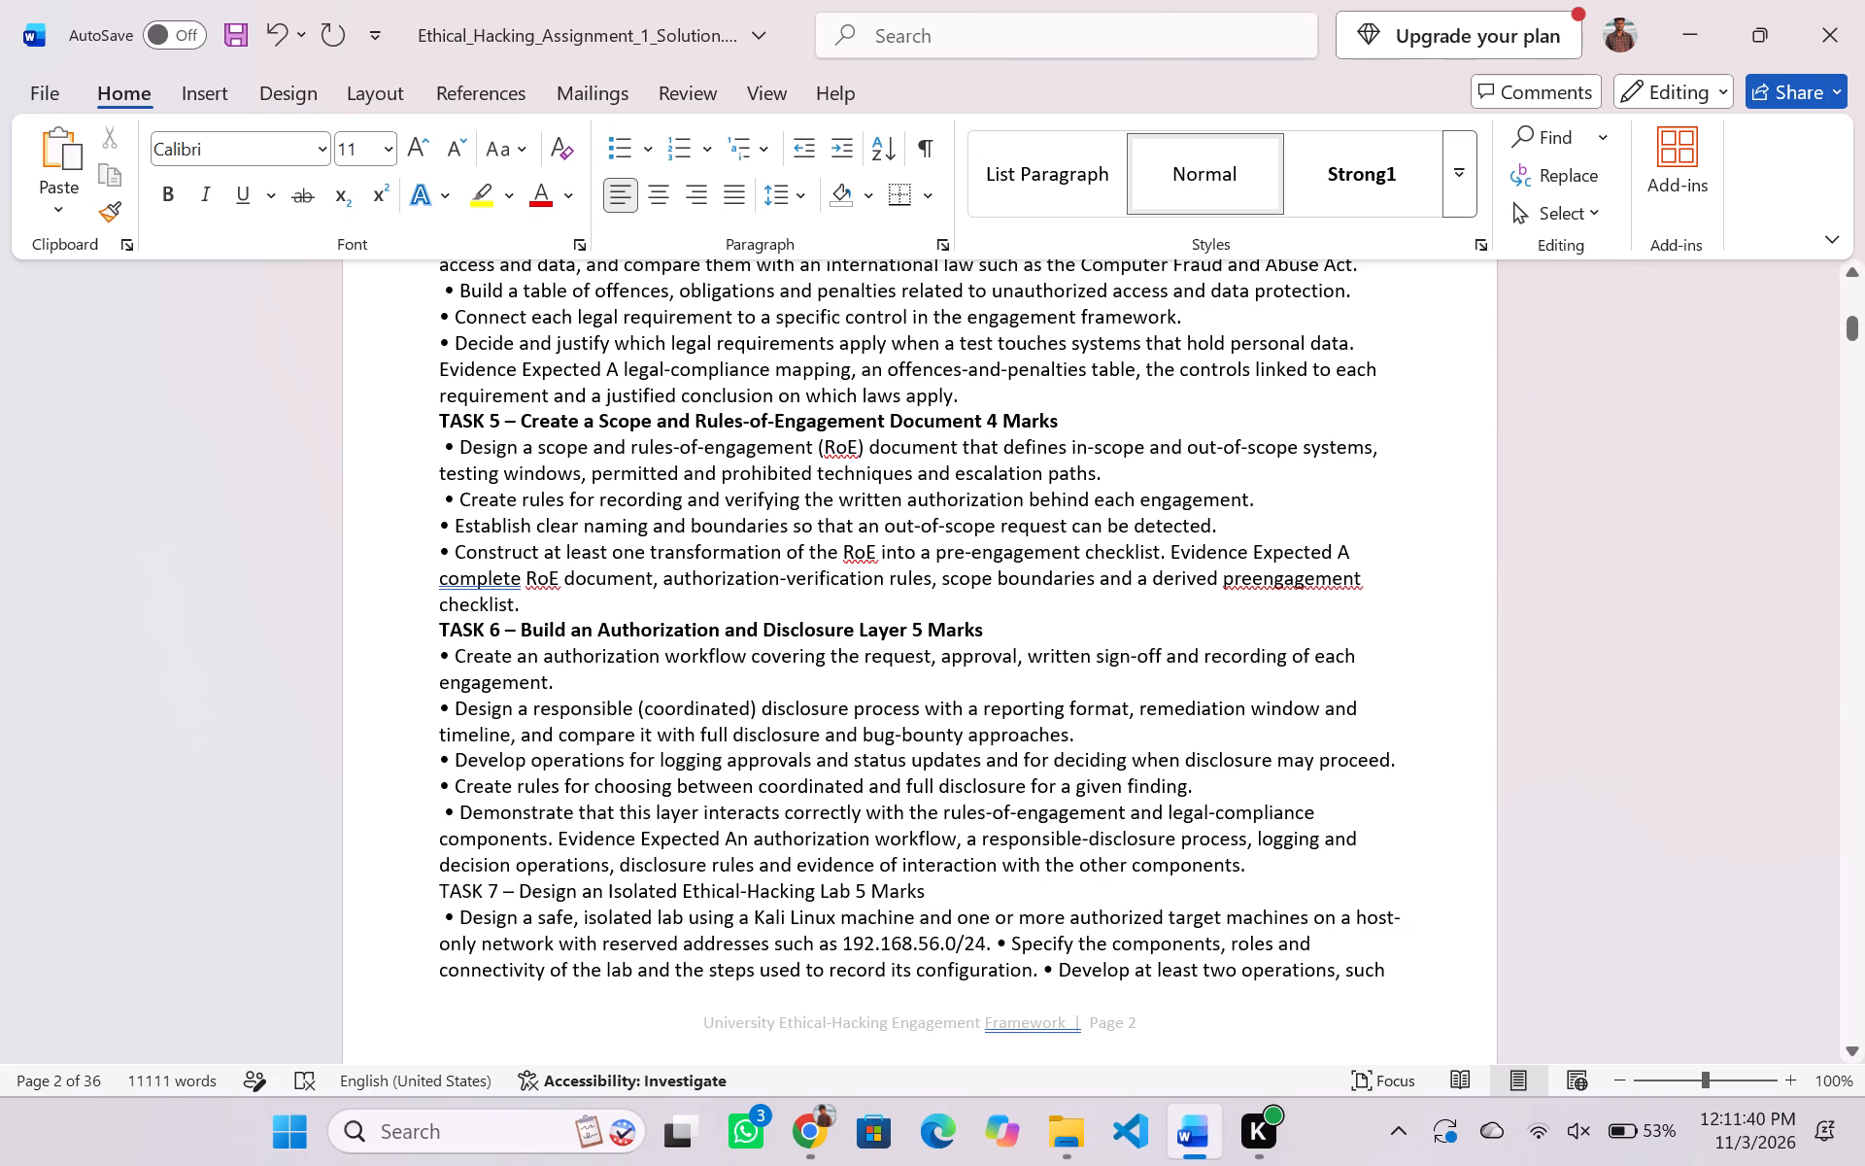
Break the Task 7 text before the "Specify the components", "Develop at least two operations", "Construct a small comparison" and "Explain how the lab" bullets.
{"action": "left_click", "coordinate": [997, 944]}
{"action": "key", "text": "Return"}
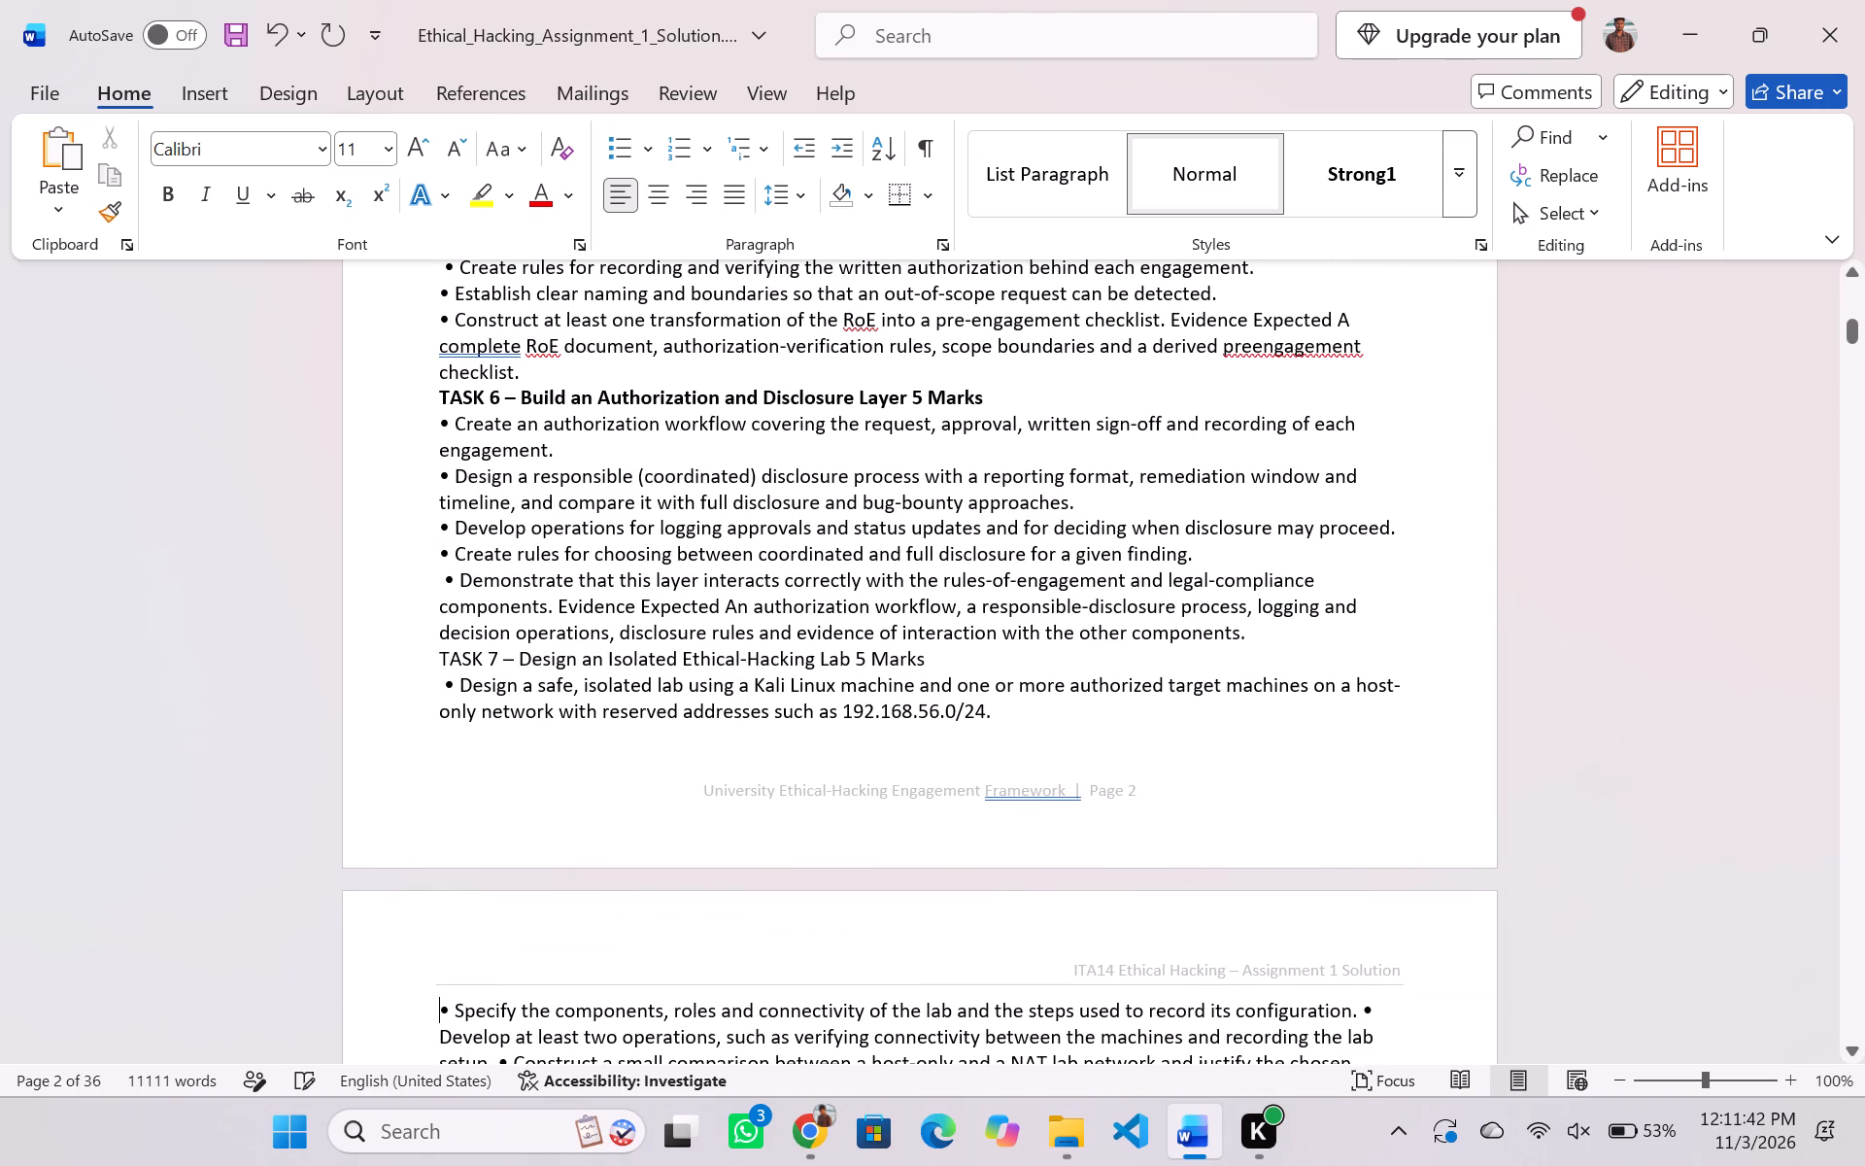
{"action": "scroll", "coordinate": [872, 971], "scroll_direction": "down", "scroll_amount": 1}
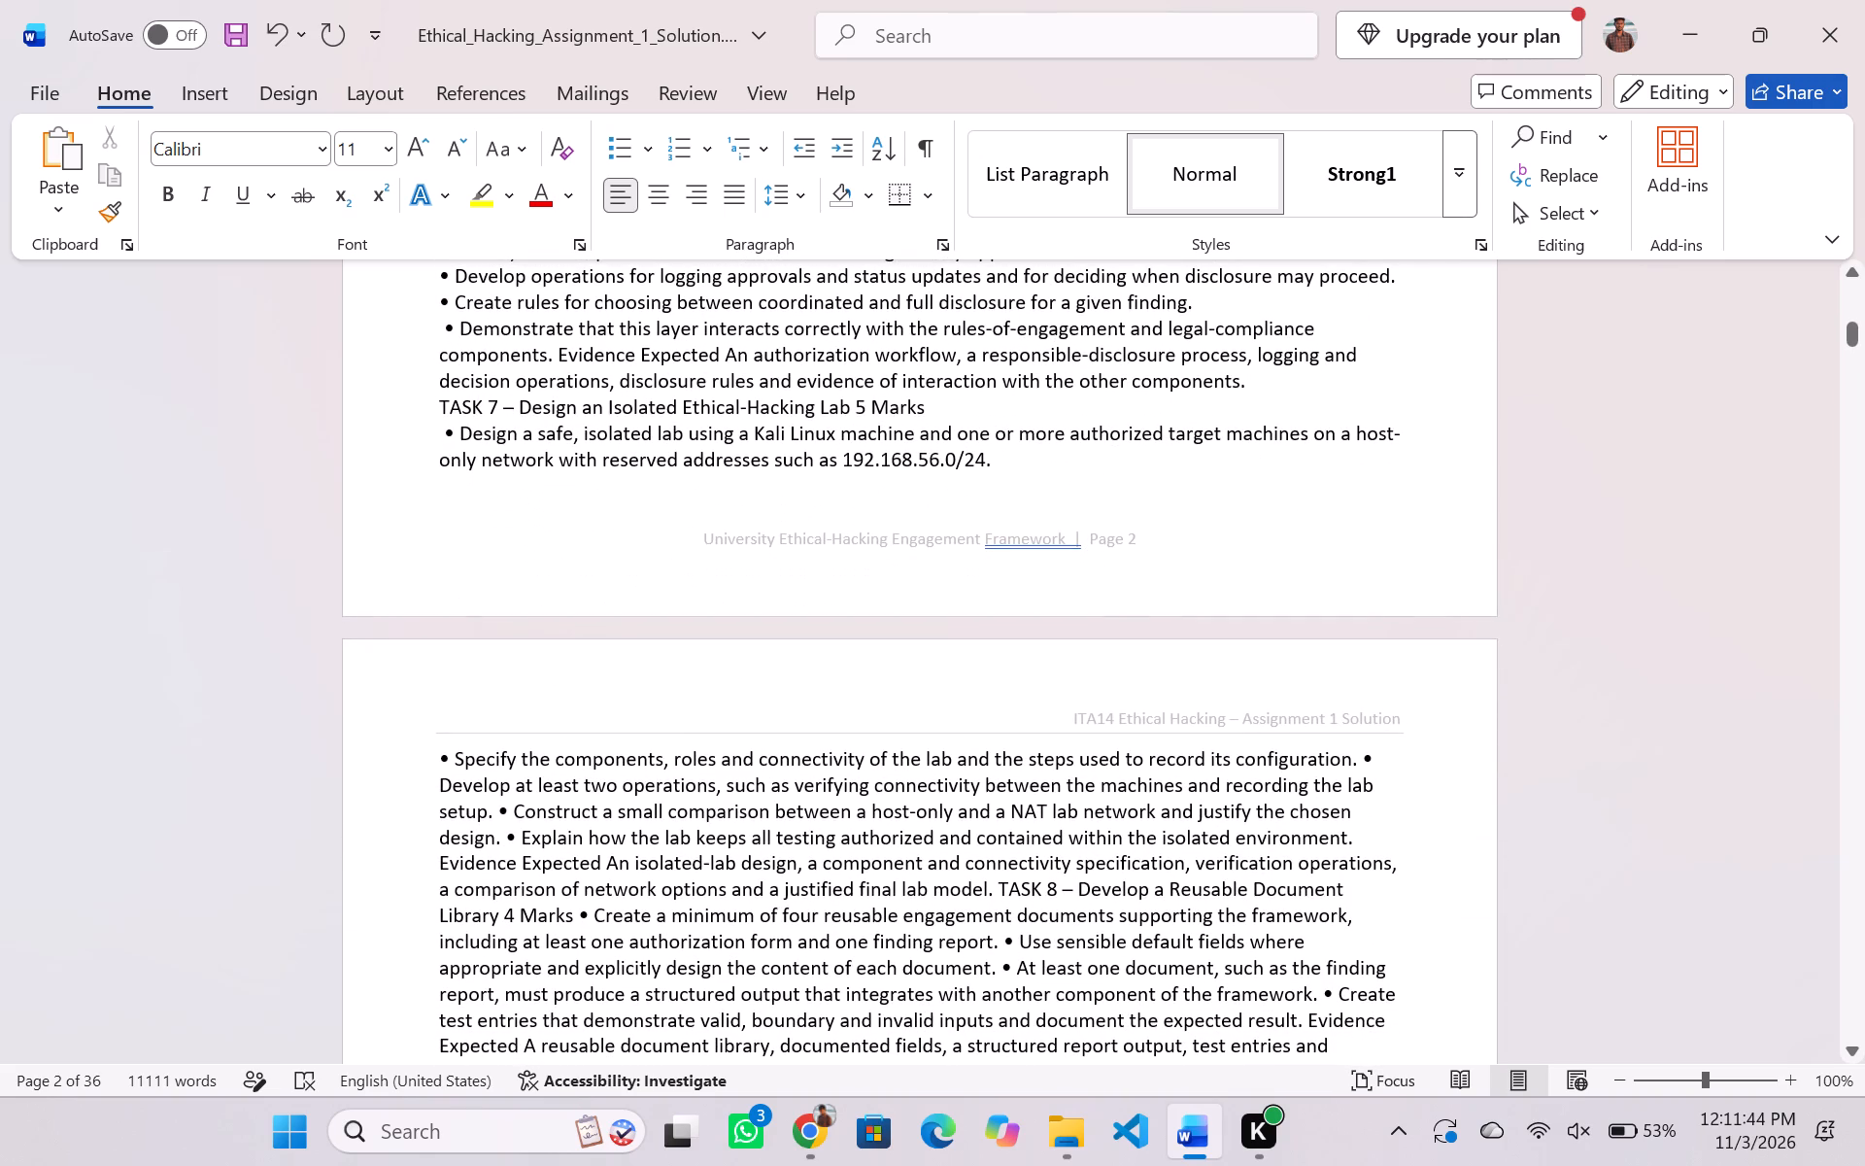
{"action": "left_click", "coordinate": [1365, 764]}
{"action": "key", "text": "Return"}
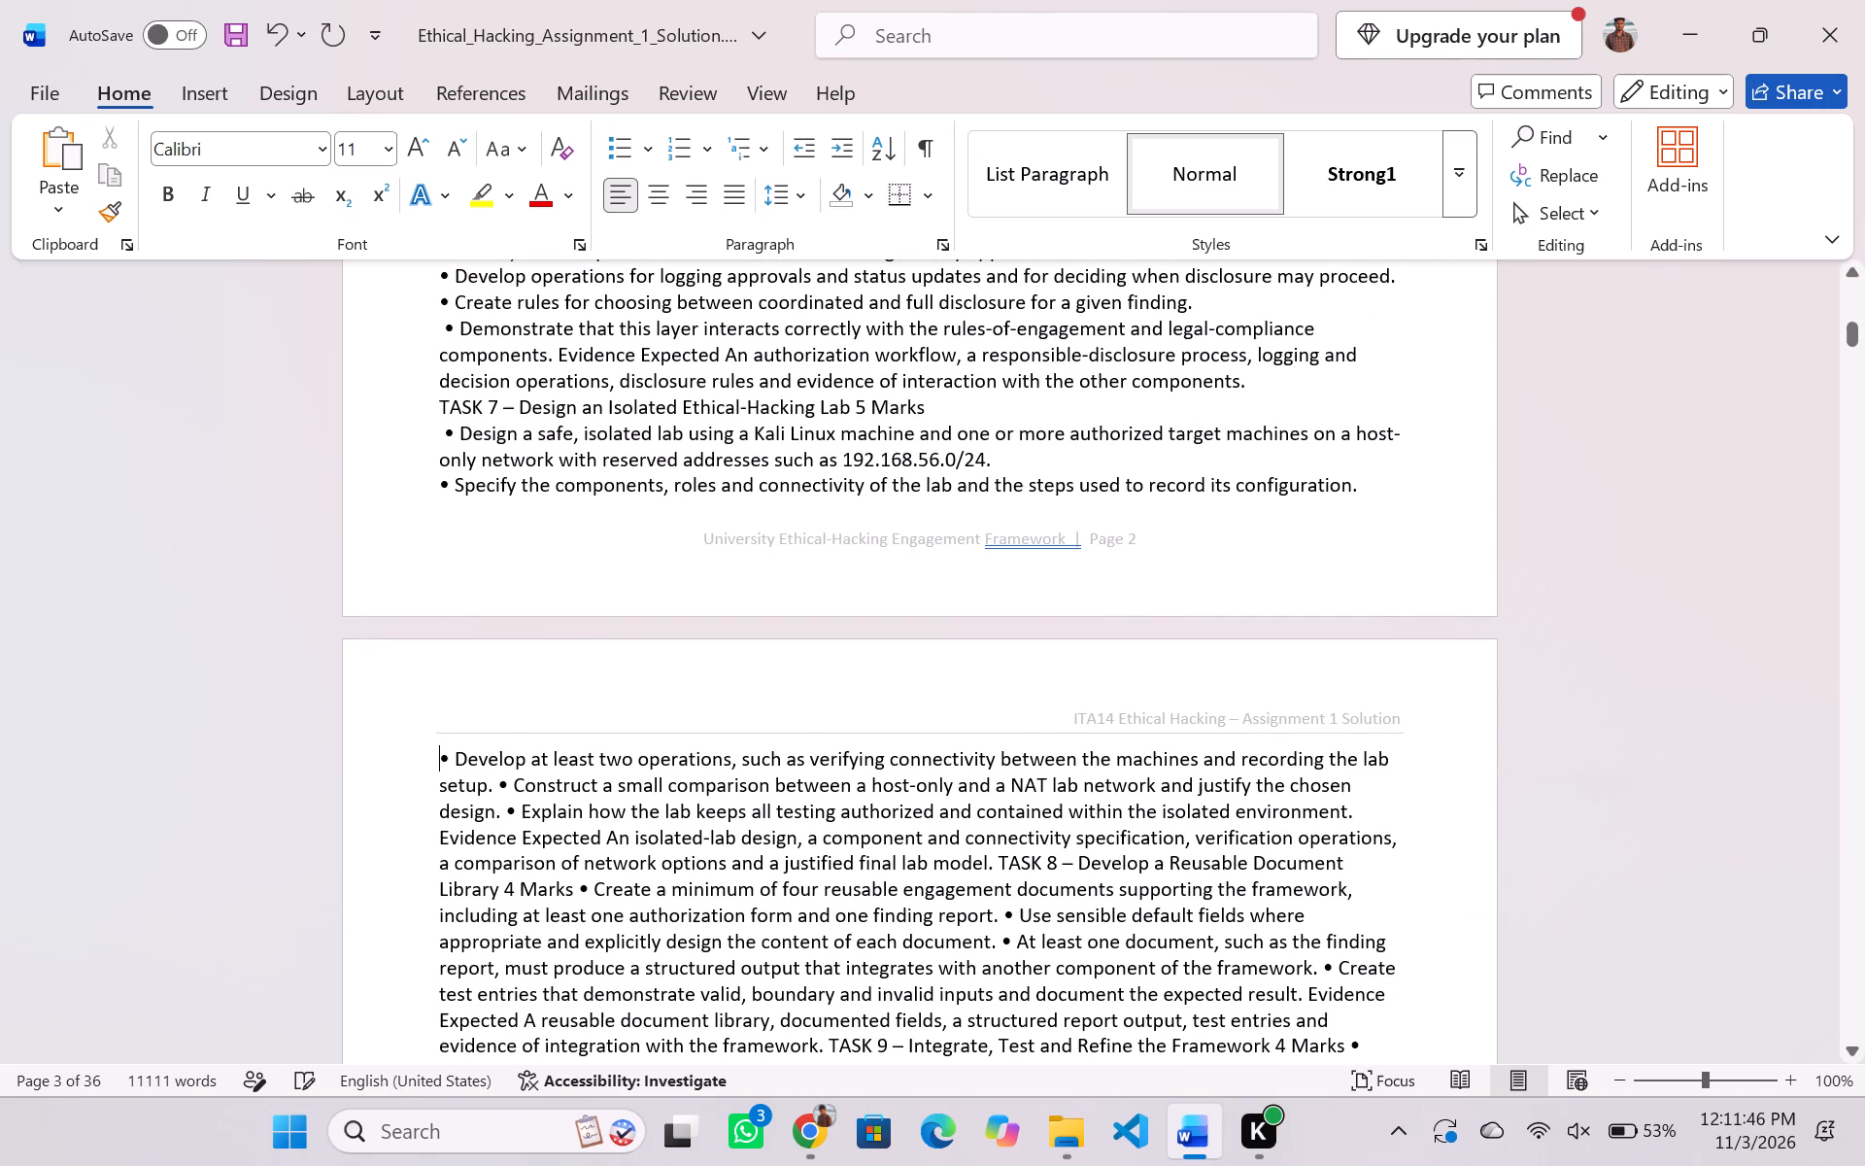
{"action": "left_click", "coordinate": [495, 790]}
{"action": "key", "text": "Return"}
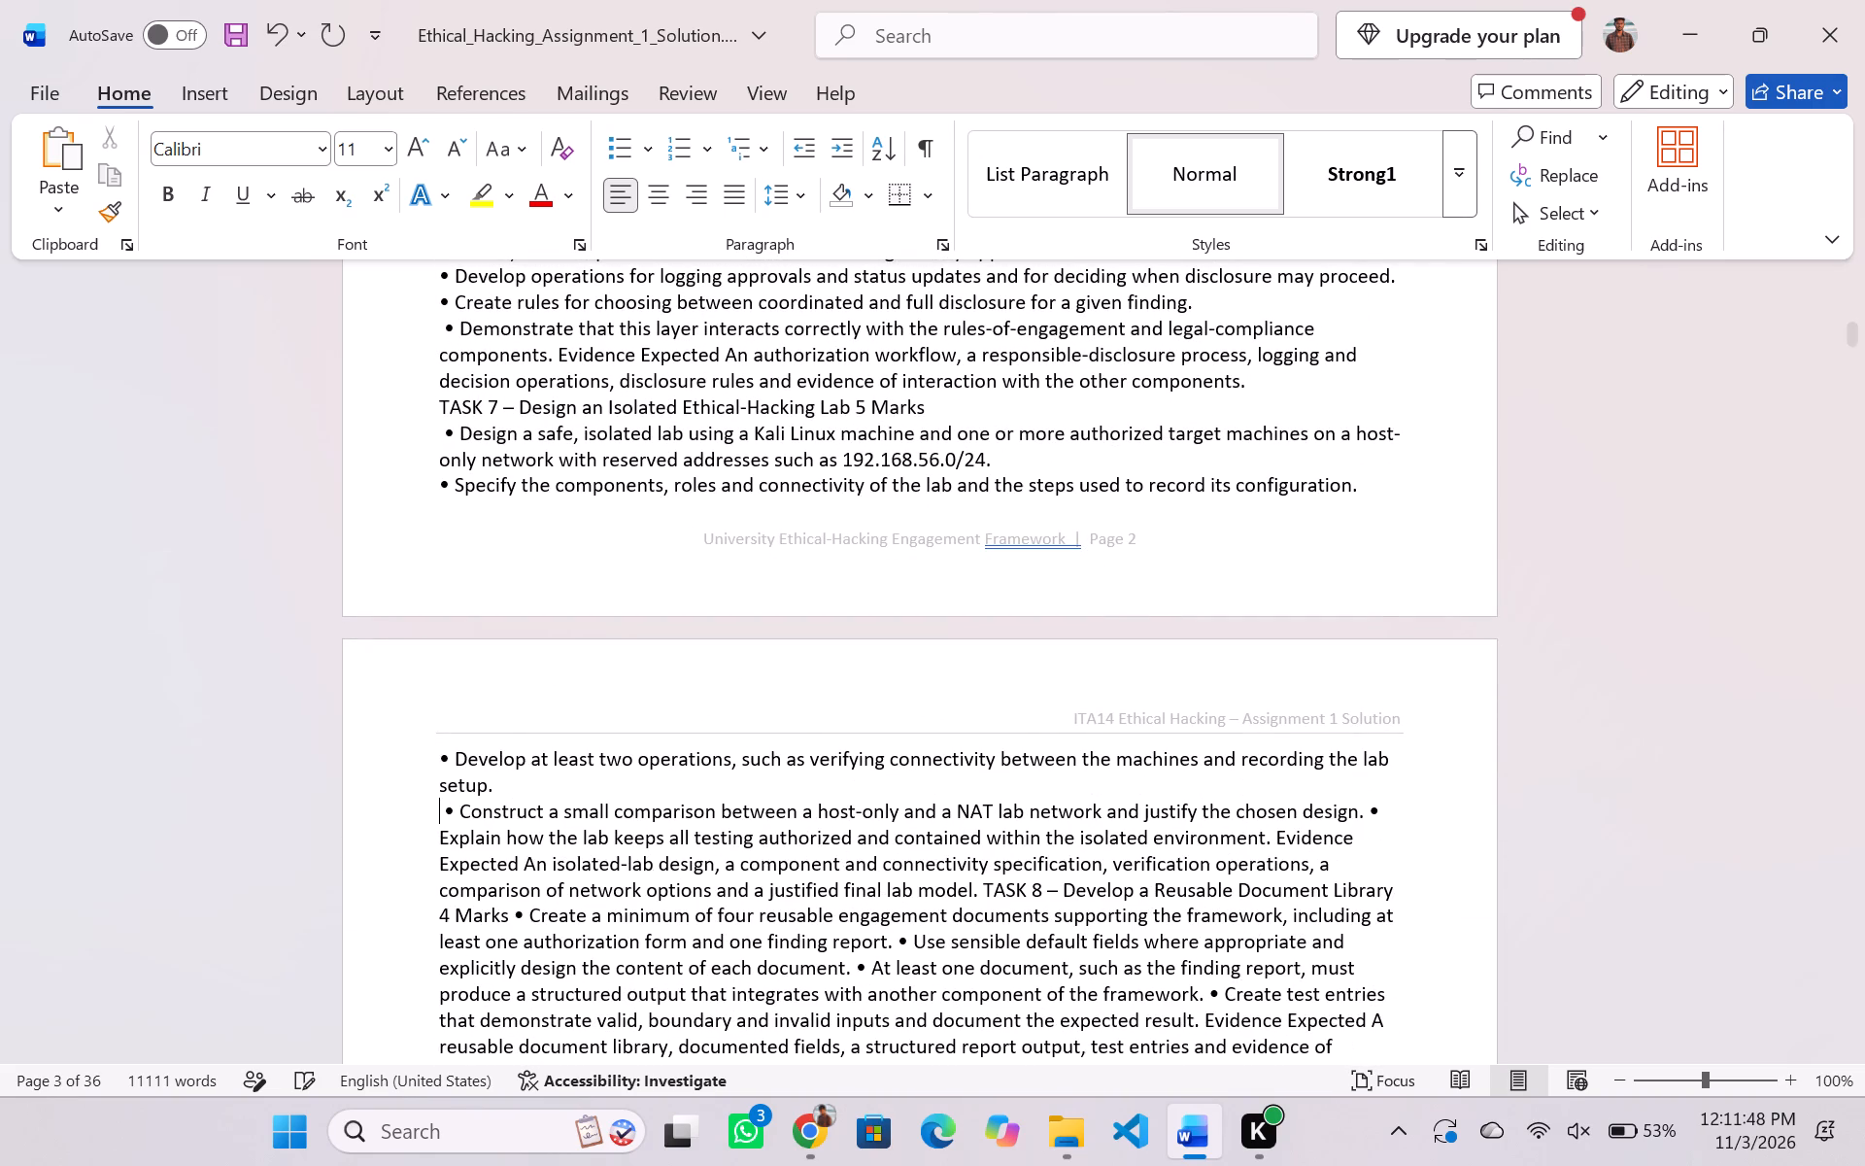
{"action": "left_click", "coordinate": [1365, 815]}
{"action": "key", "text": "Return"}
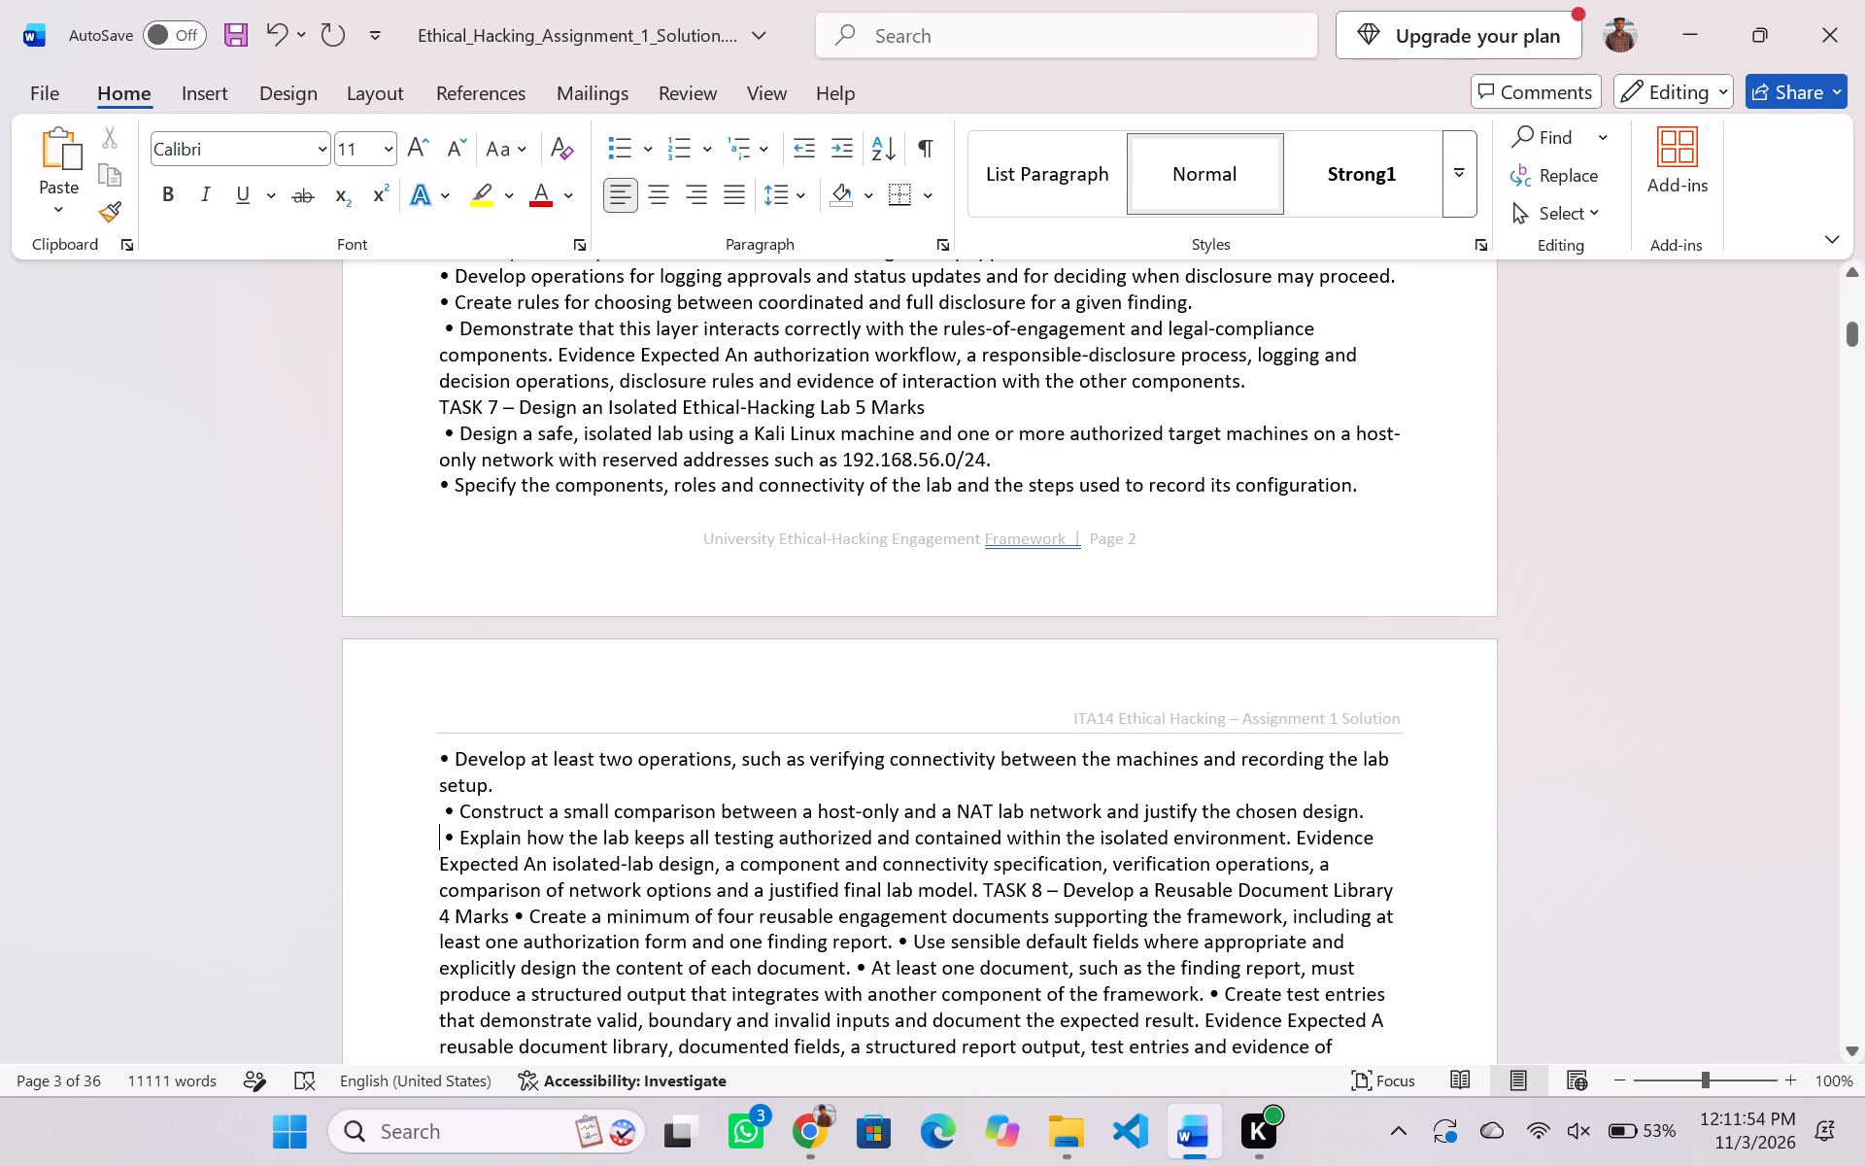
Put the heading "TASK 8 – Develop a Reusable Document Library 4 Marks" on its own line, with its bullets starting below.
{"action": "left_click", "coordinate": [982, 895]}
{"action": "key", "text": "Return"}
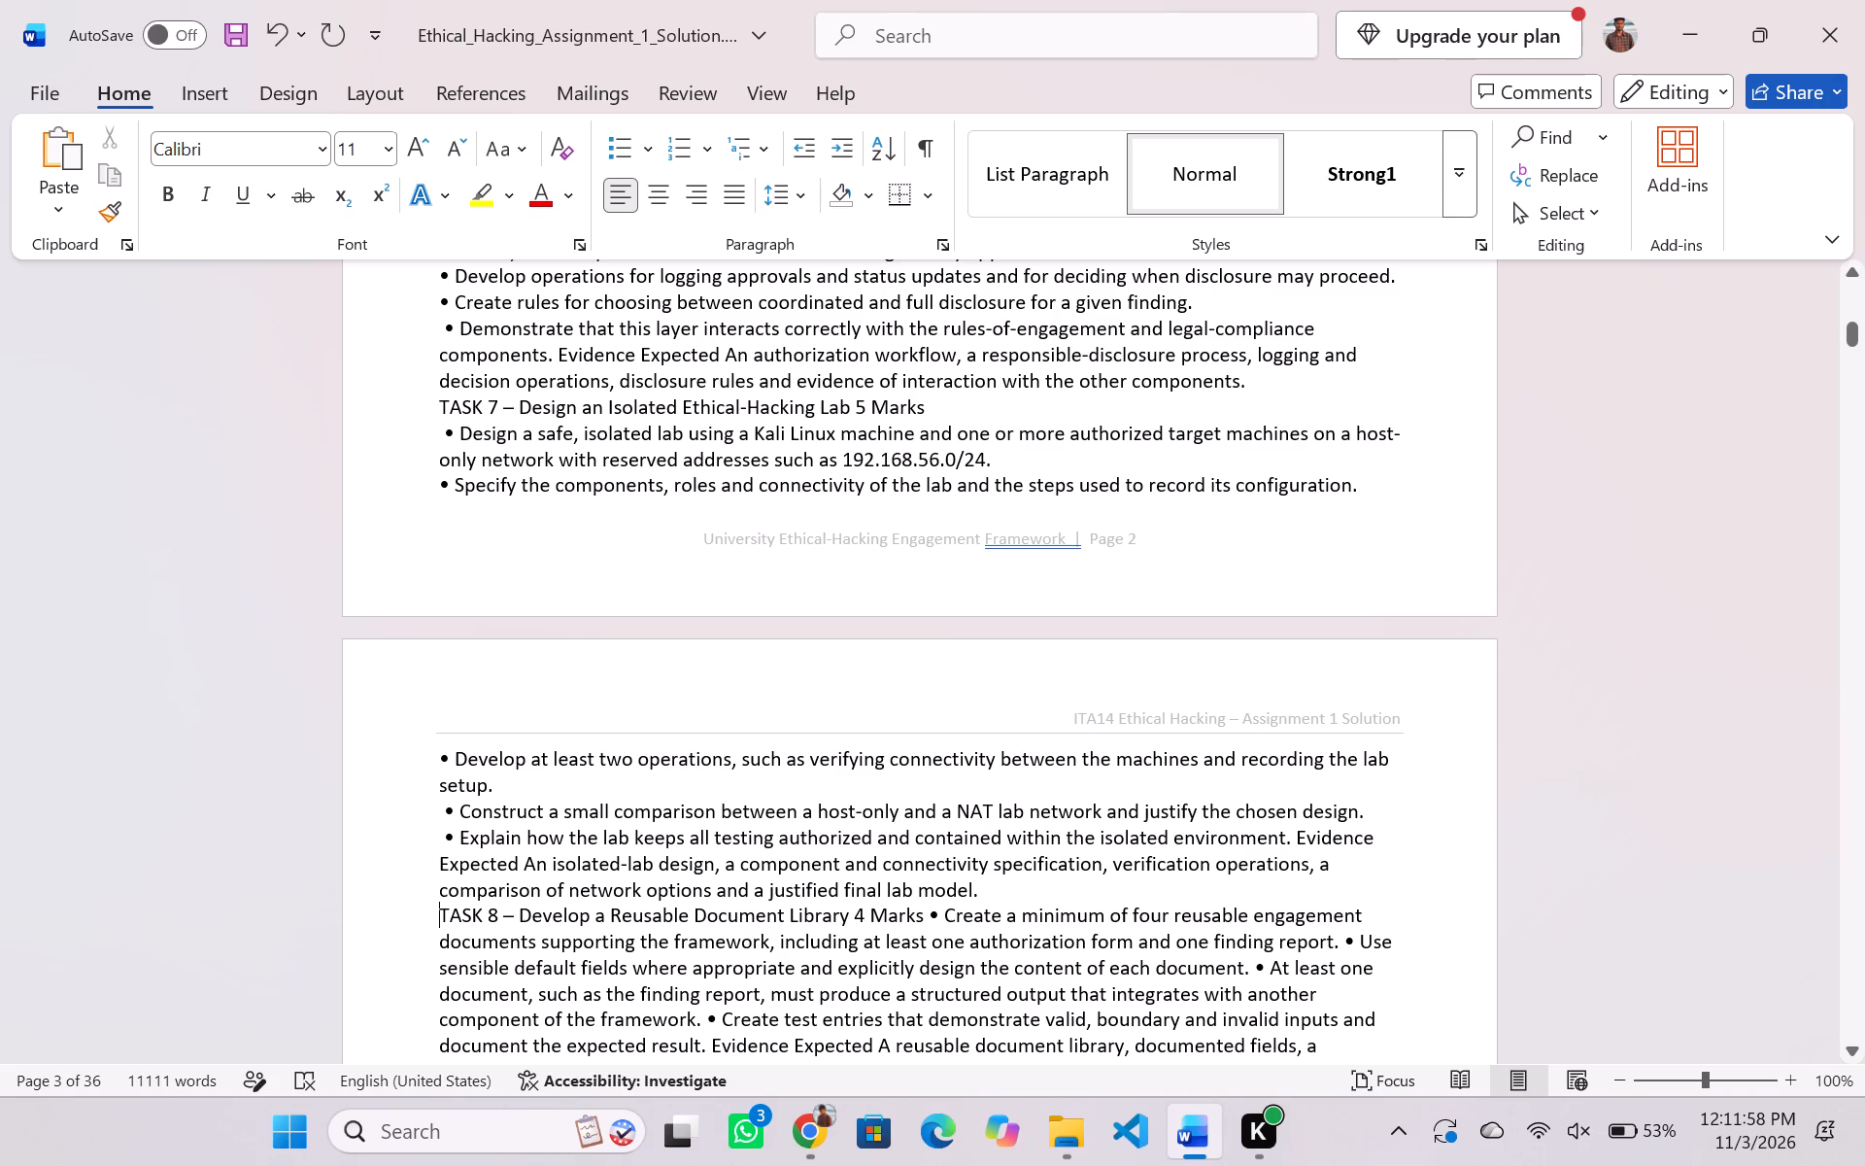
{"action": "left_click", "coordinate": [932, 916]}
{"action": "key", "text": "Return"}
Break the Task 8 text so the "Use sensible default fields" and "Create test entries" bullets each start on a new line.
{"action": "scroll", "coordinate": [932, 916], "scroll_direction": "down", "scroll_amount": 1}
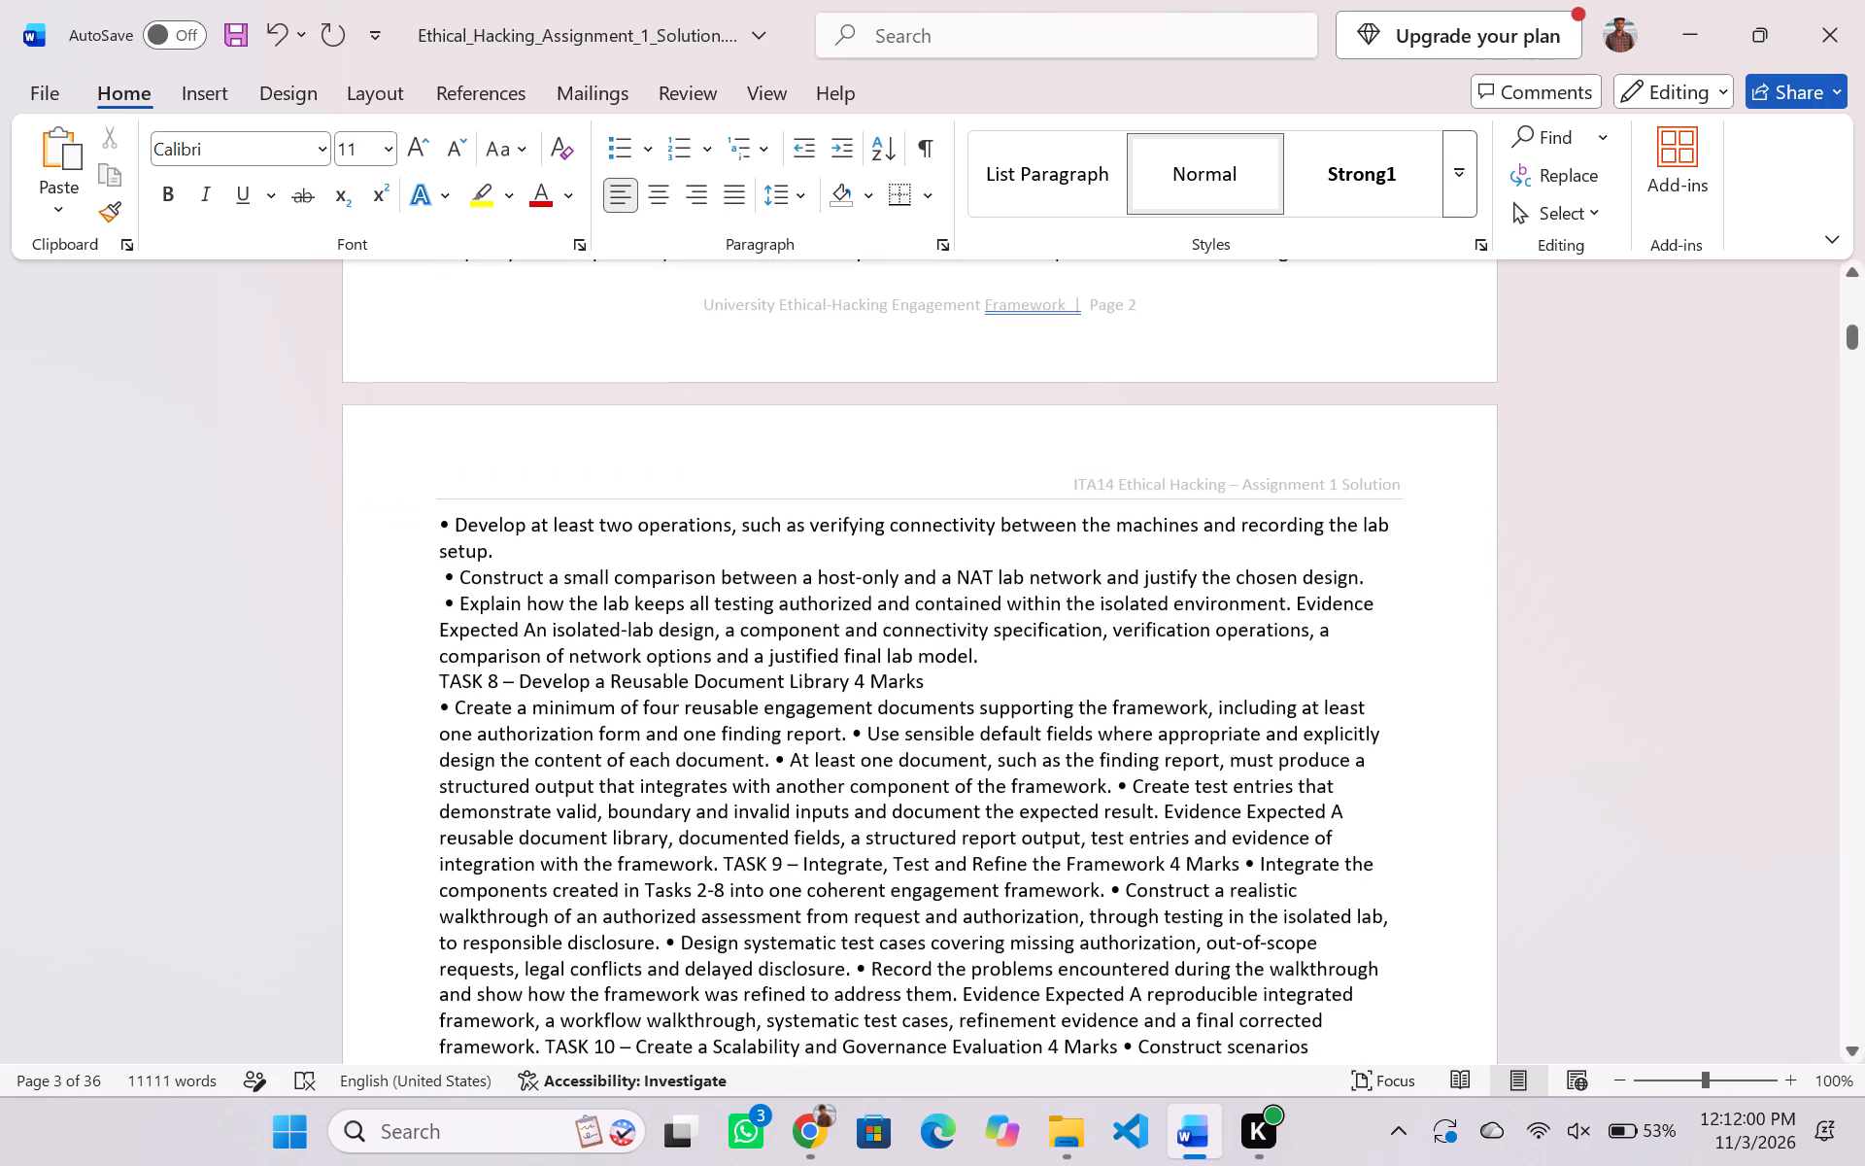
{"action": "left_click", "coordinate": [855, 734]}
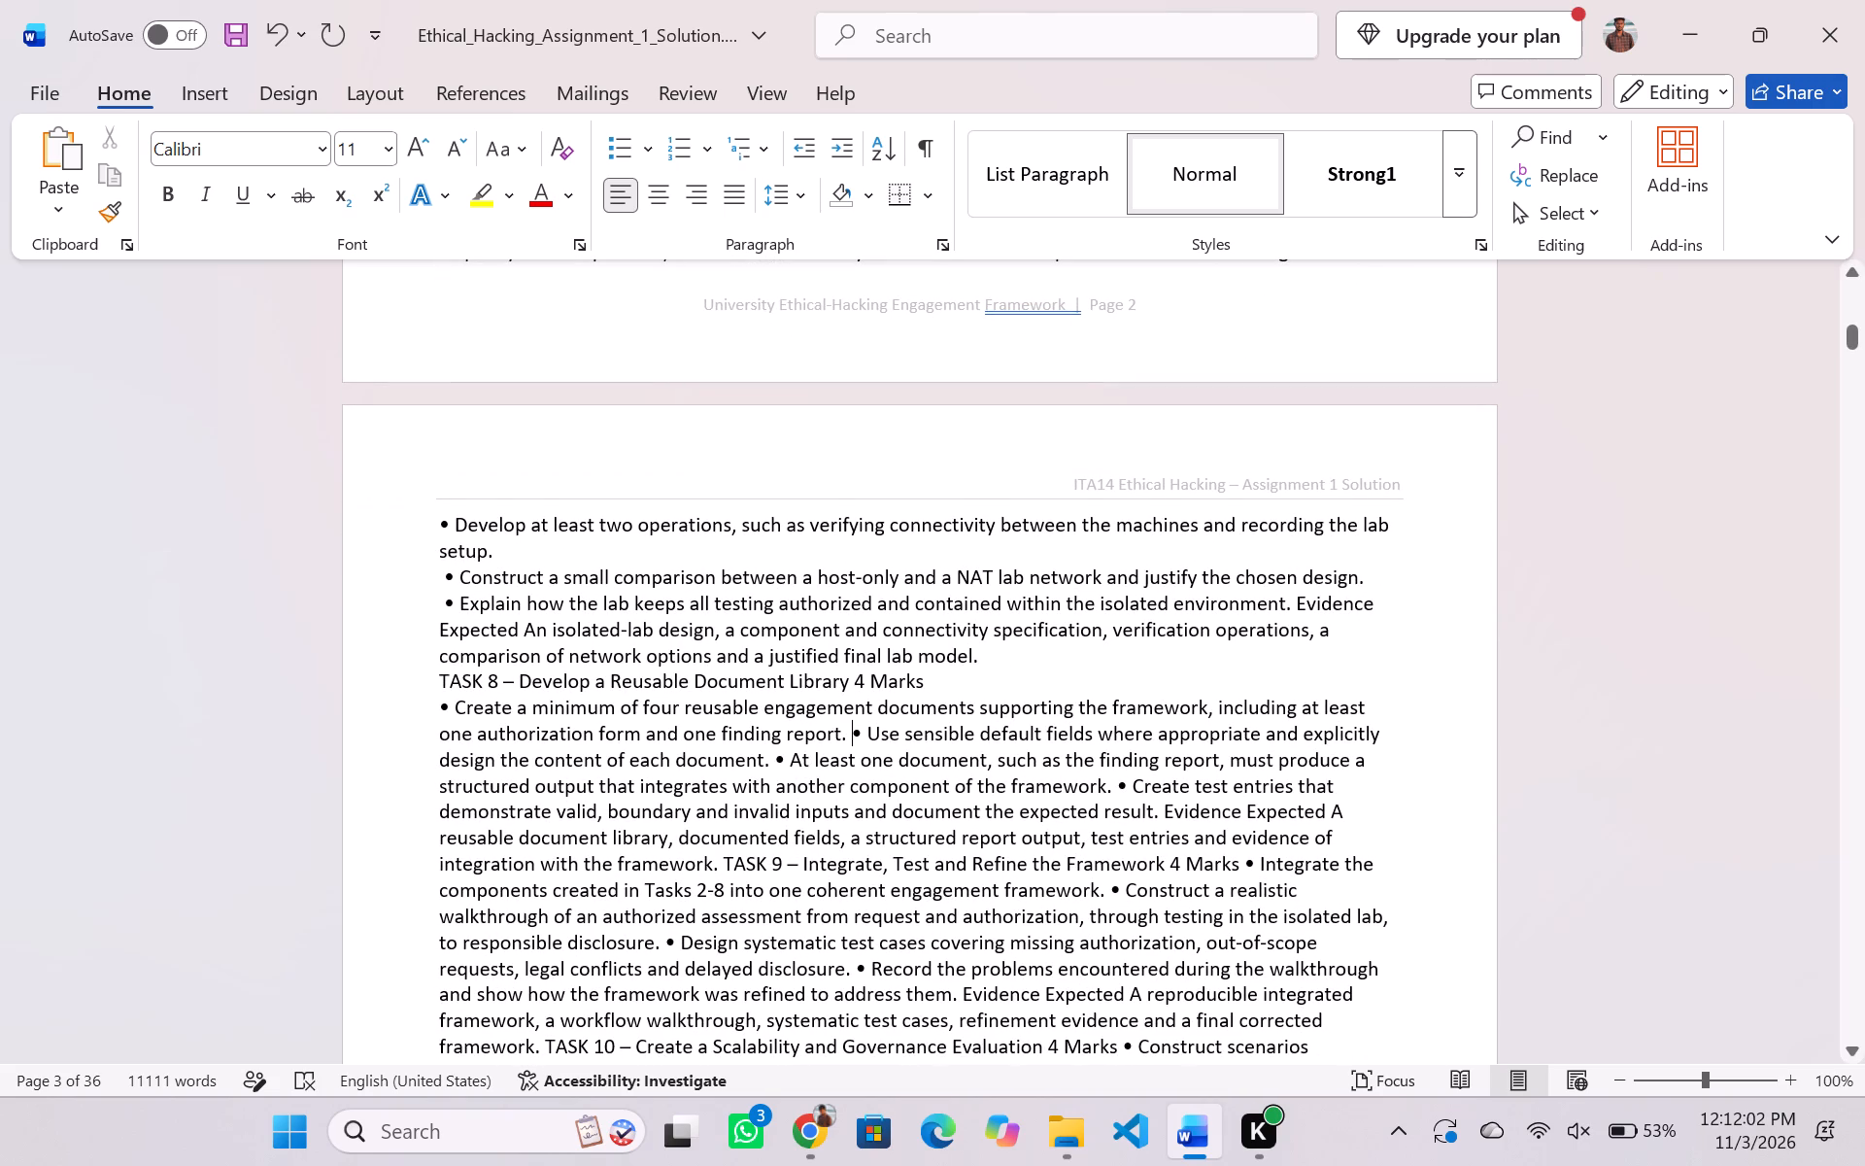
{"action": "key", "text": "Return"}
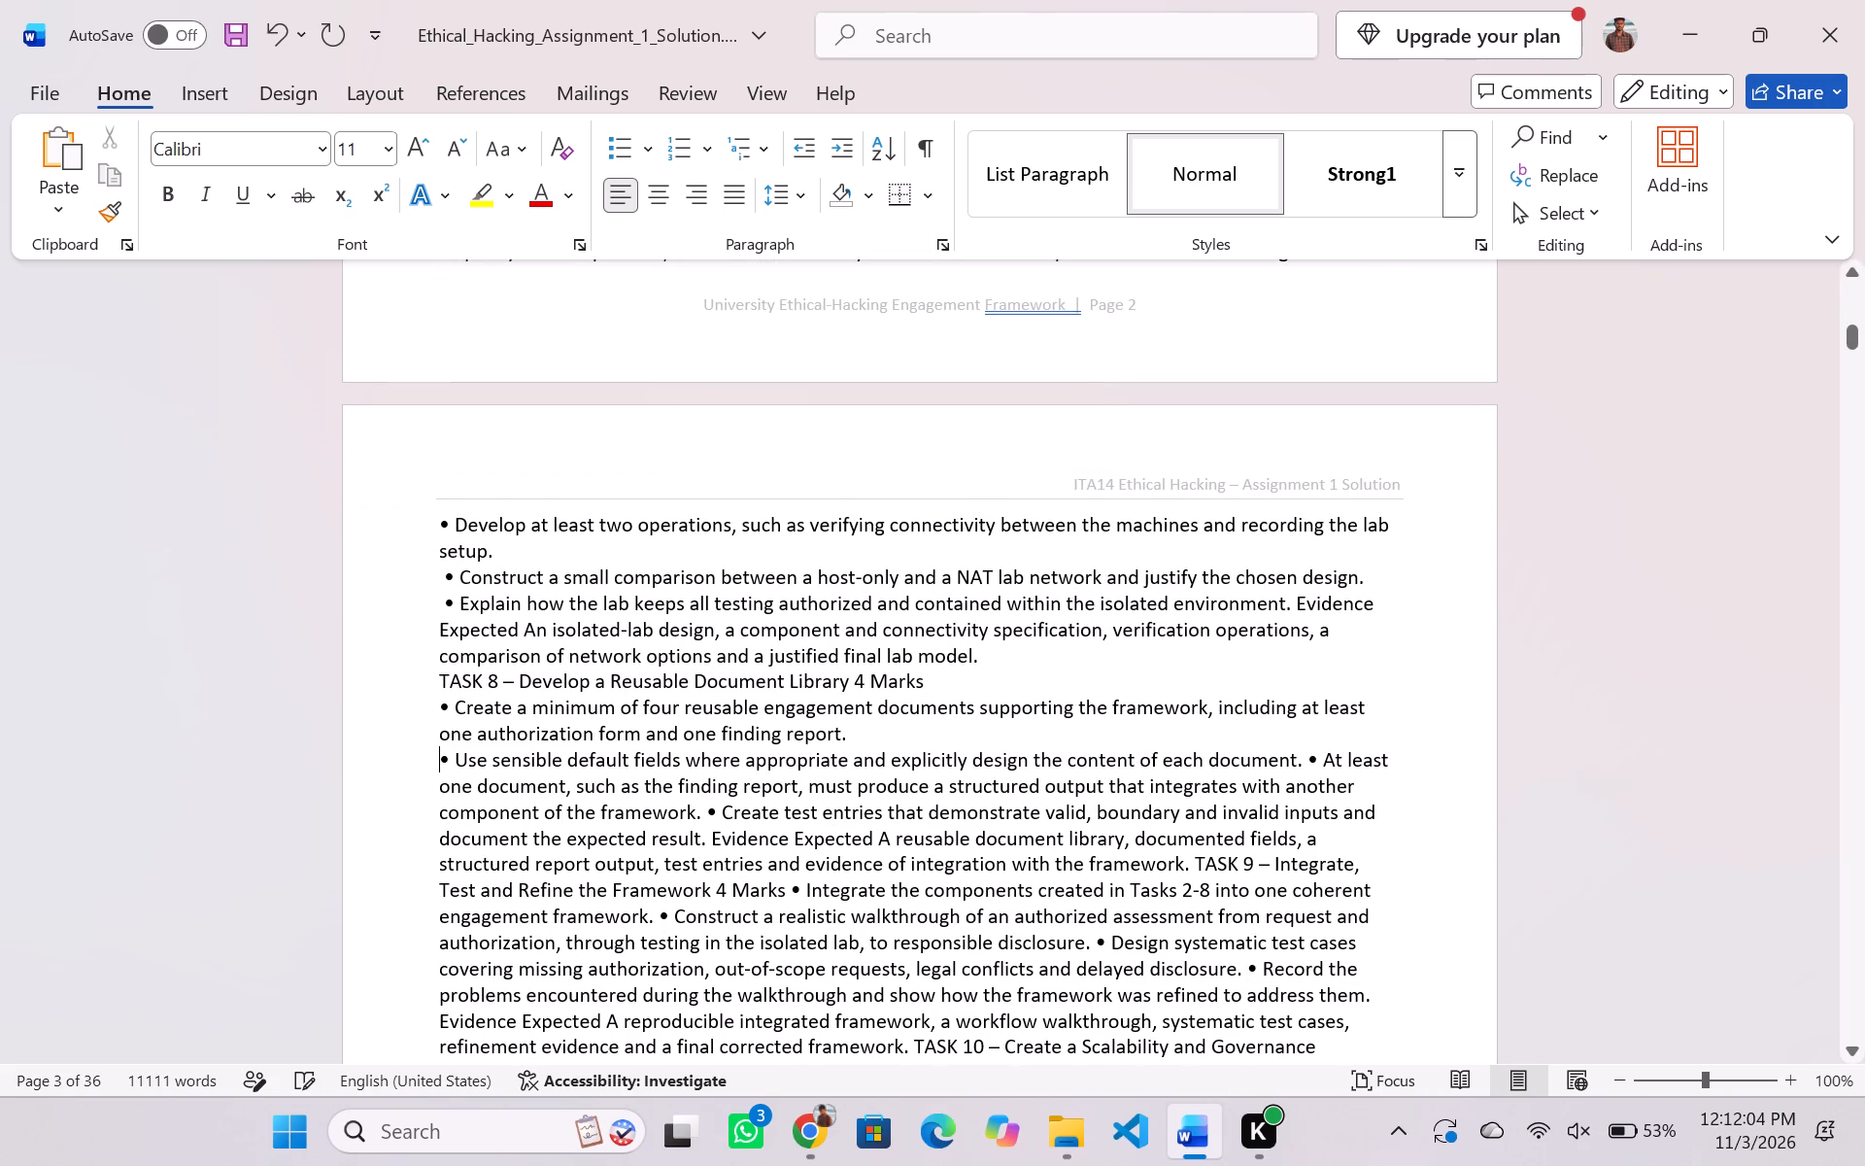
{"action": "left_click", "coordinate": [708, 819]}
{"action": "key", "text": "Return"}
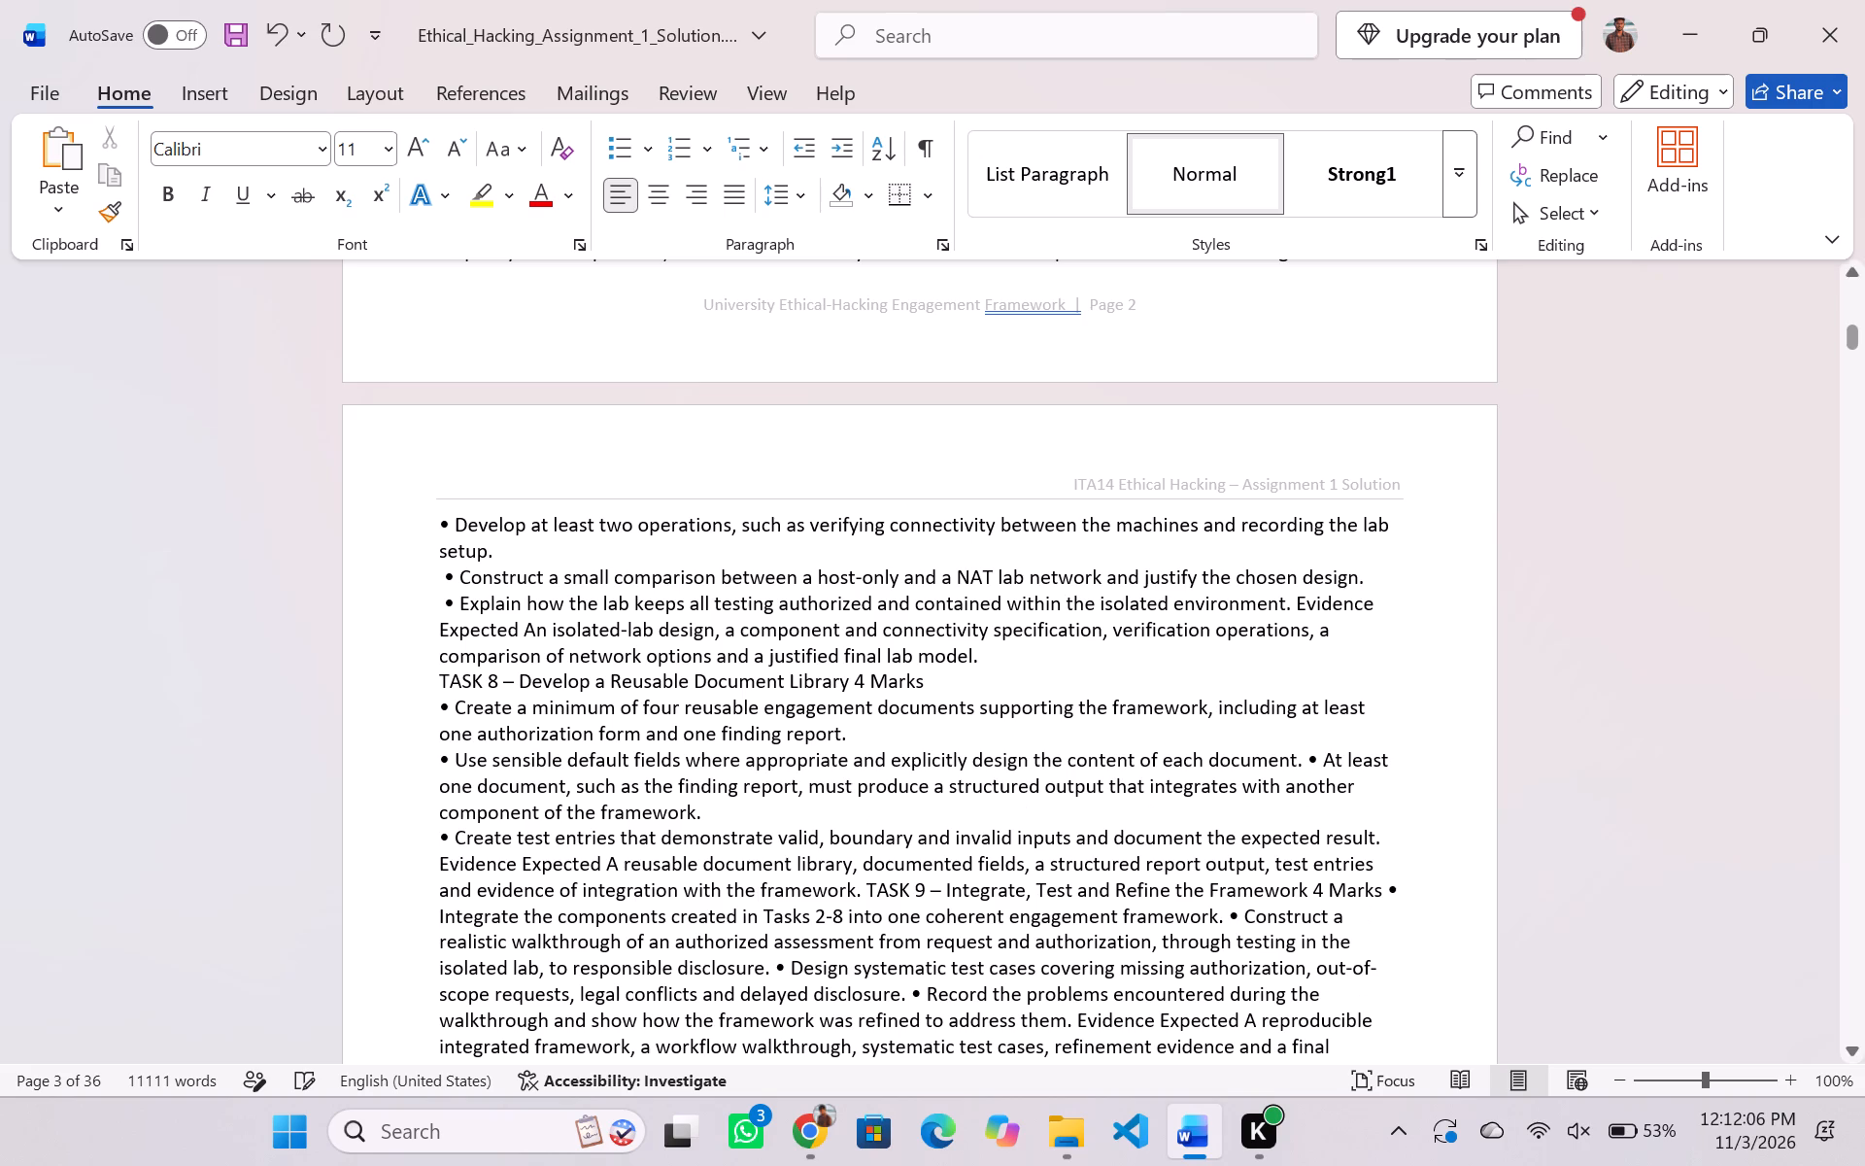
Put the heading "TASK 9 – Integrate, Test and Refine the Framework 4 Marks" on its own line, with its bullets starting below.
{"action": "left_click", "coordinate": [863, 893]}
{"action": "key", "text": "Return"}
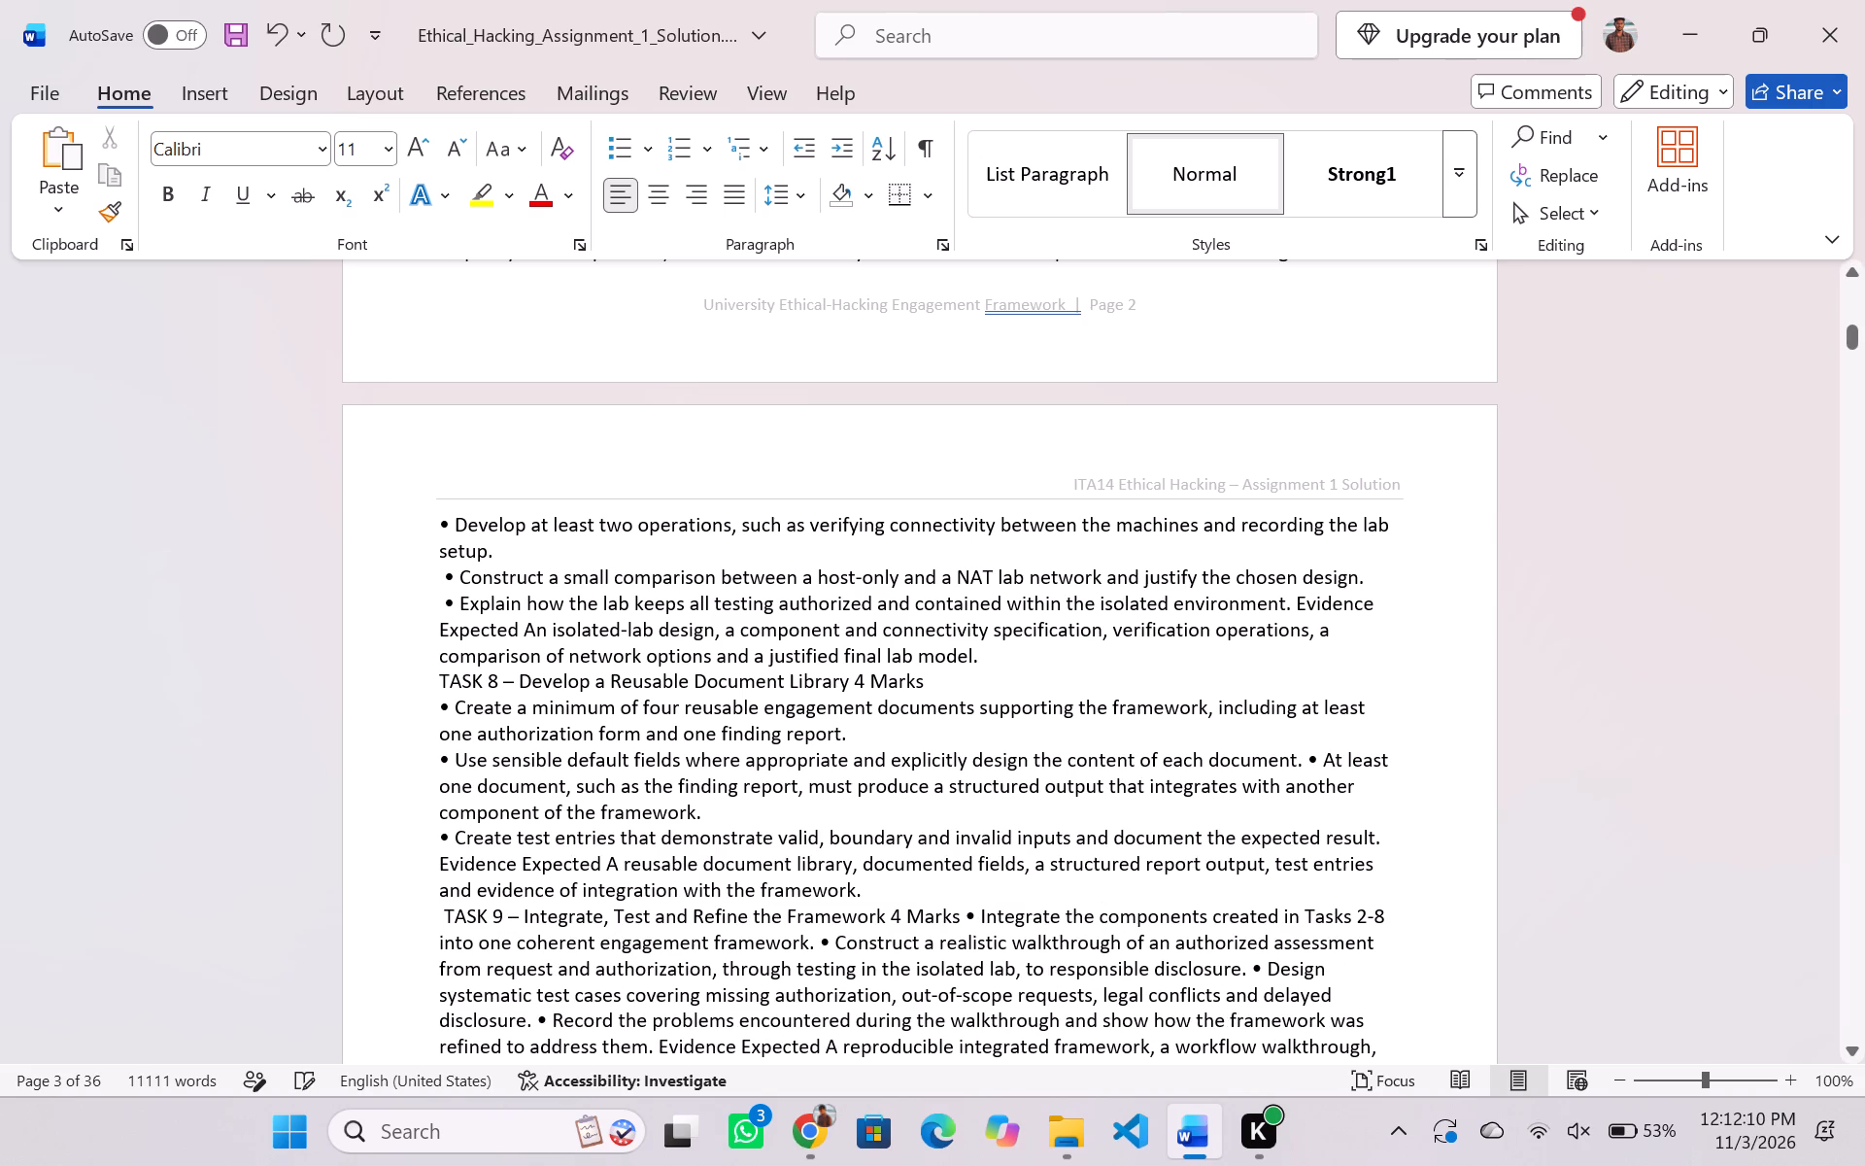
{"action": "left_click", "coordinate": [961, 921]}
{"action": "key", "text": "Return"}
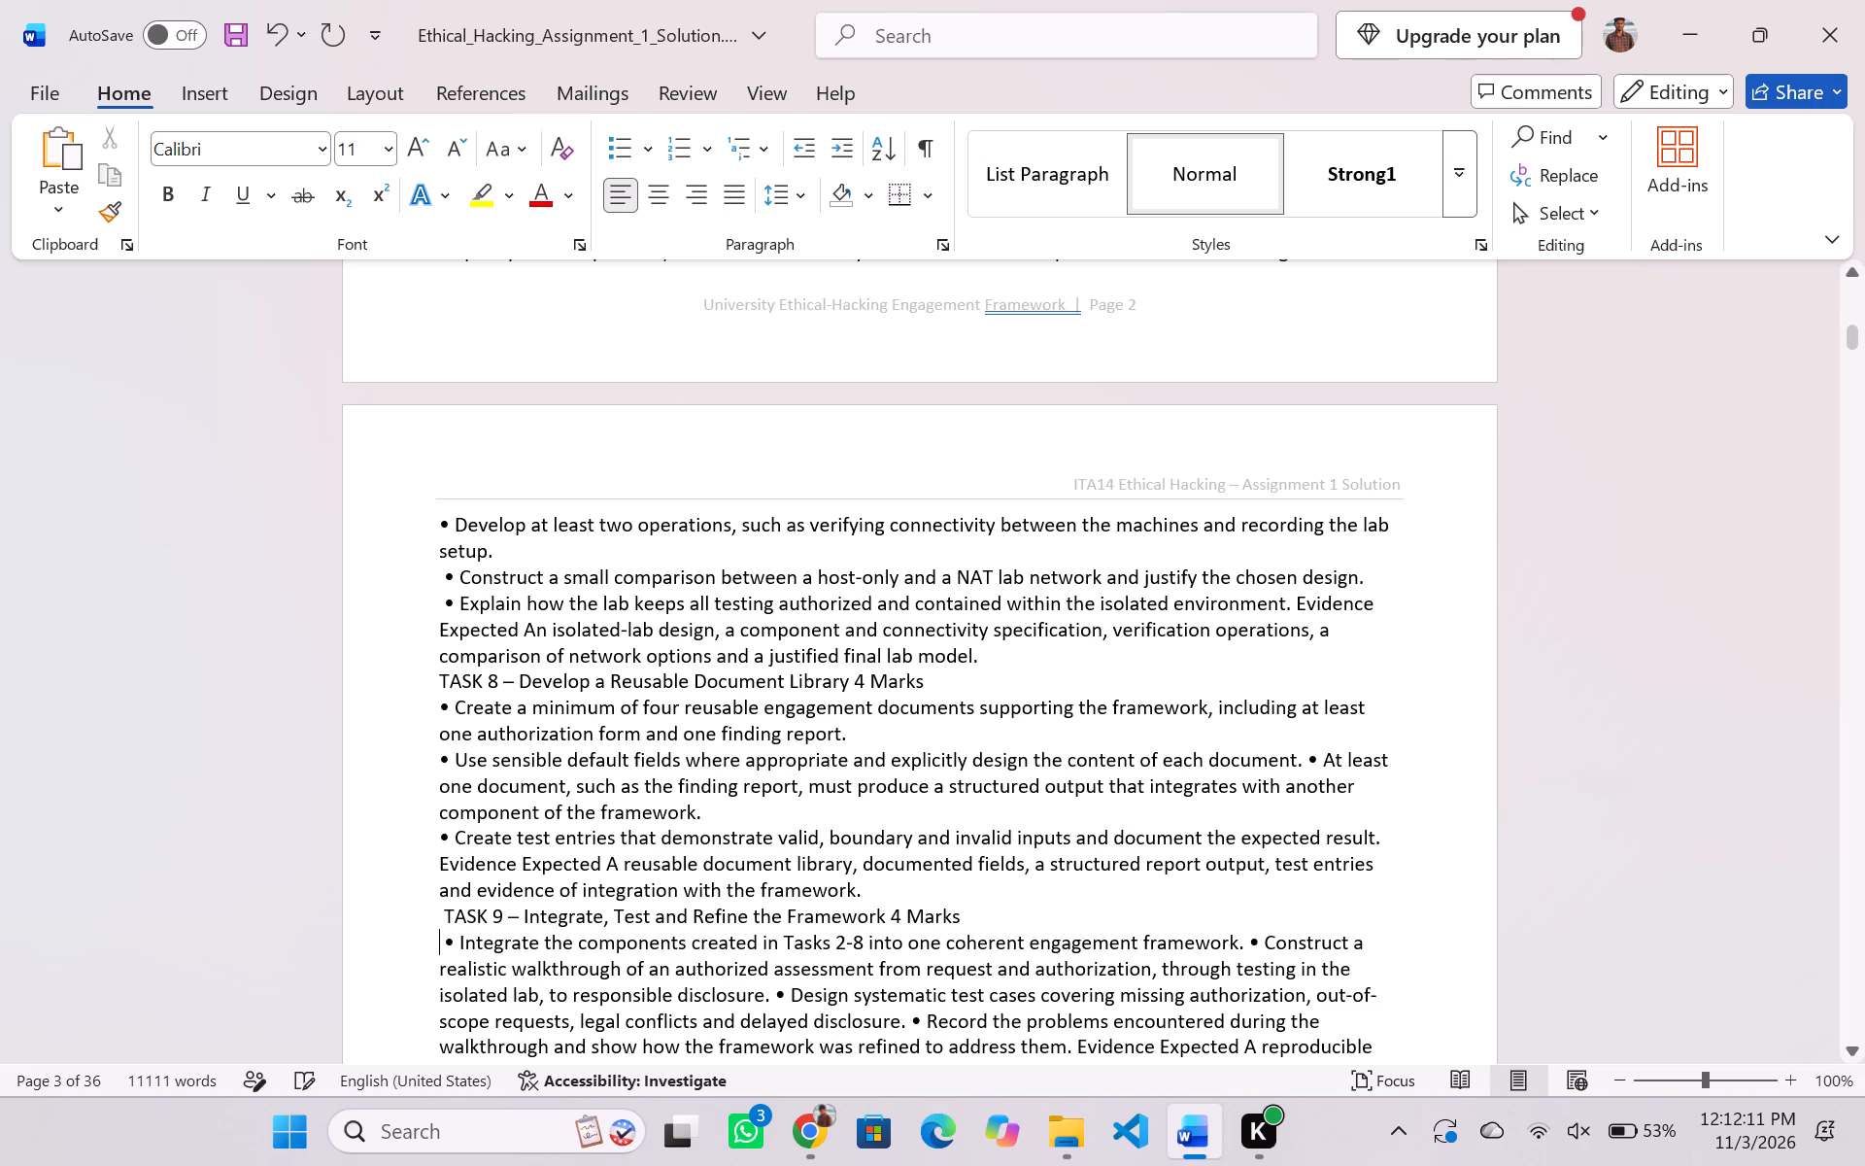
Break the Task 9 text before the "Construct a realistic walkthrough", "Design systematic test cases" and "Record the problems encountered" bullets.
{"action": "left_click", "coordinate": [1250, 950]}
{"action": "key", "text": "Return"}
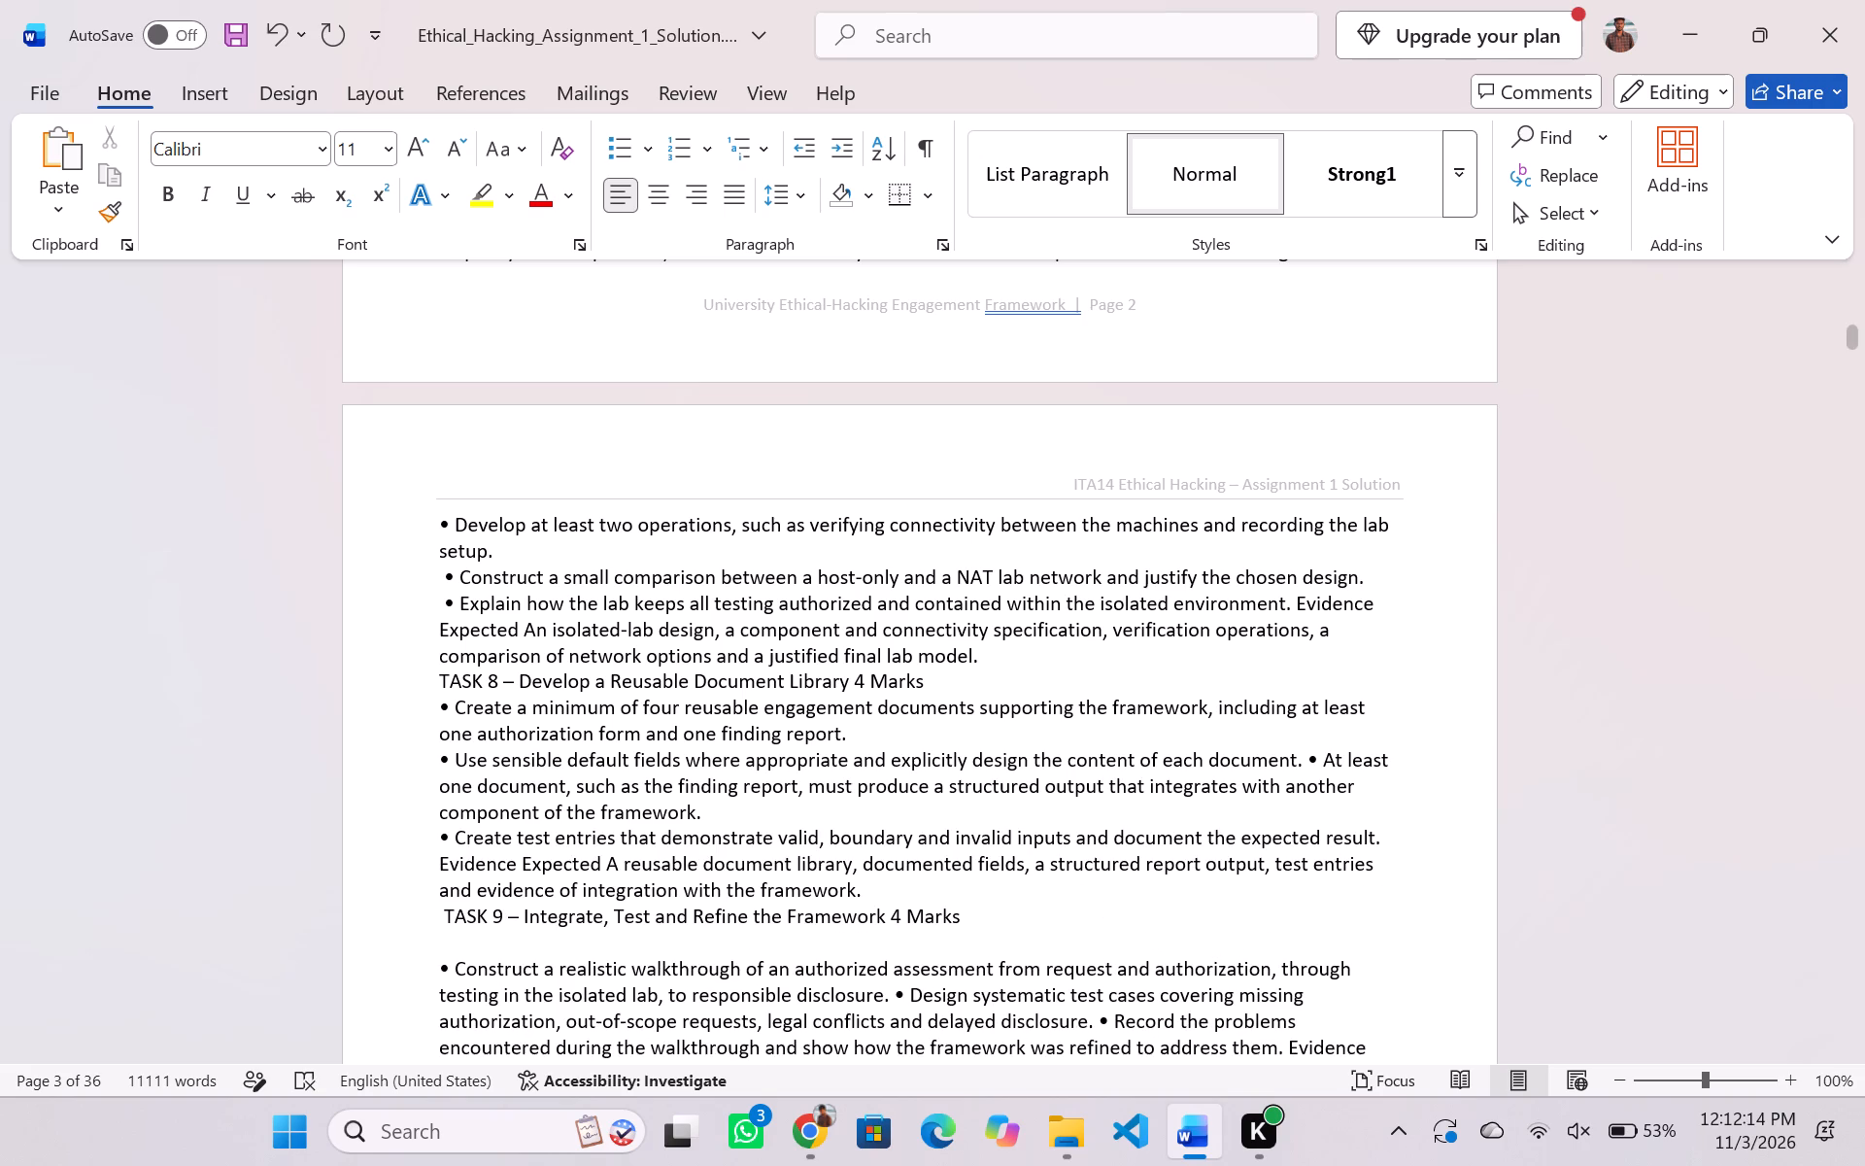
{"action": "left_click", "coordinate": [896, 1001]}
{"action": "key", "text": "Return"}
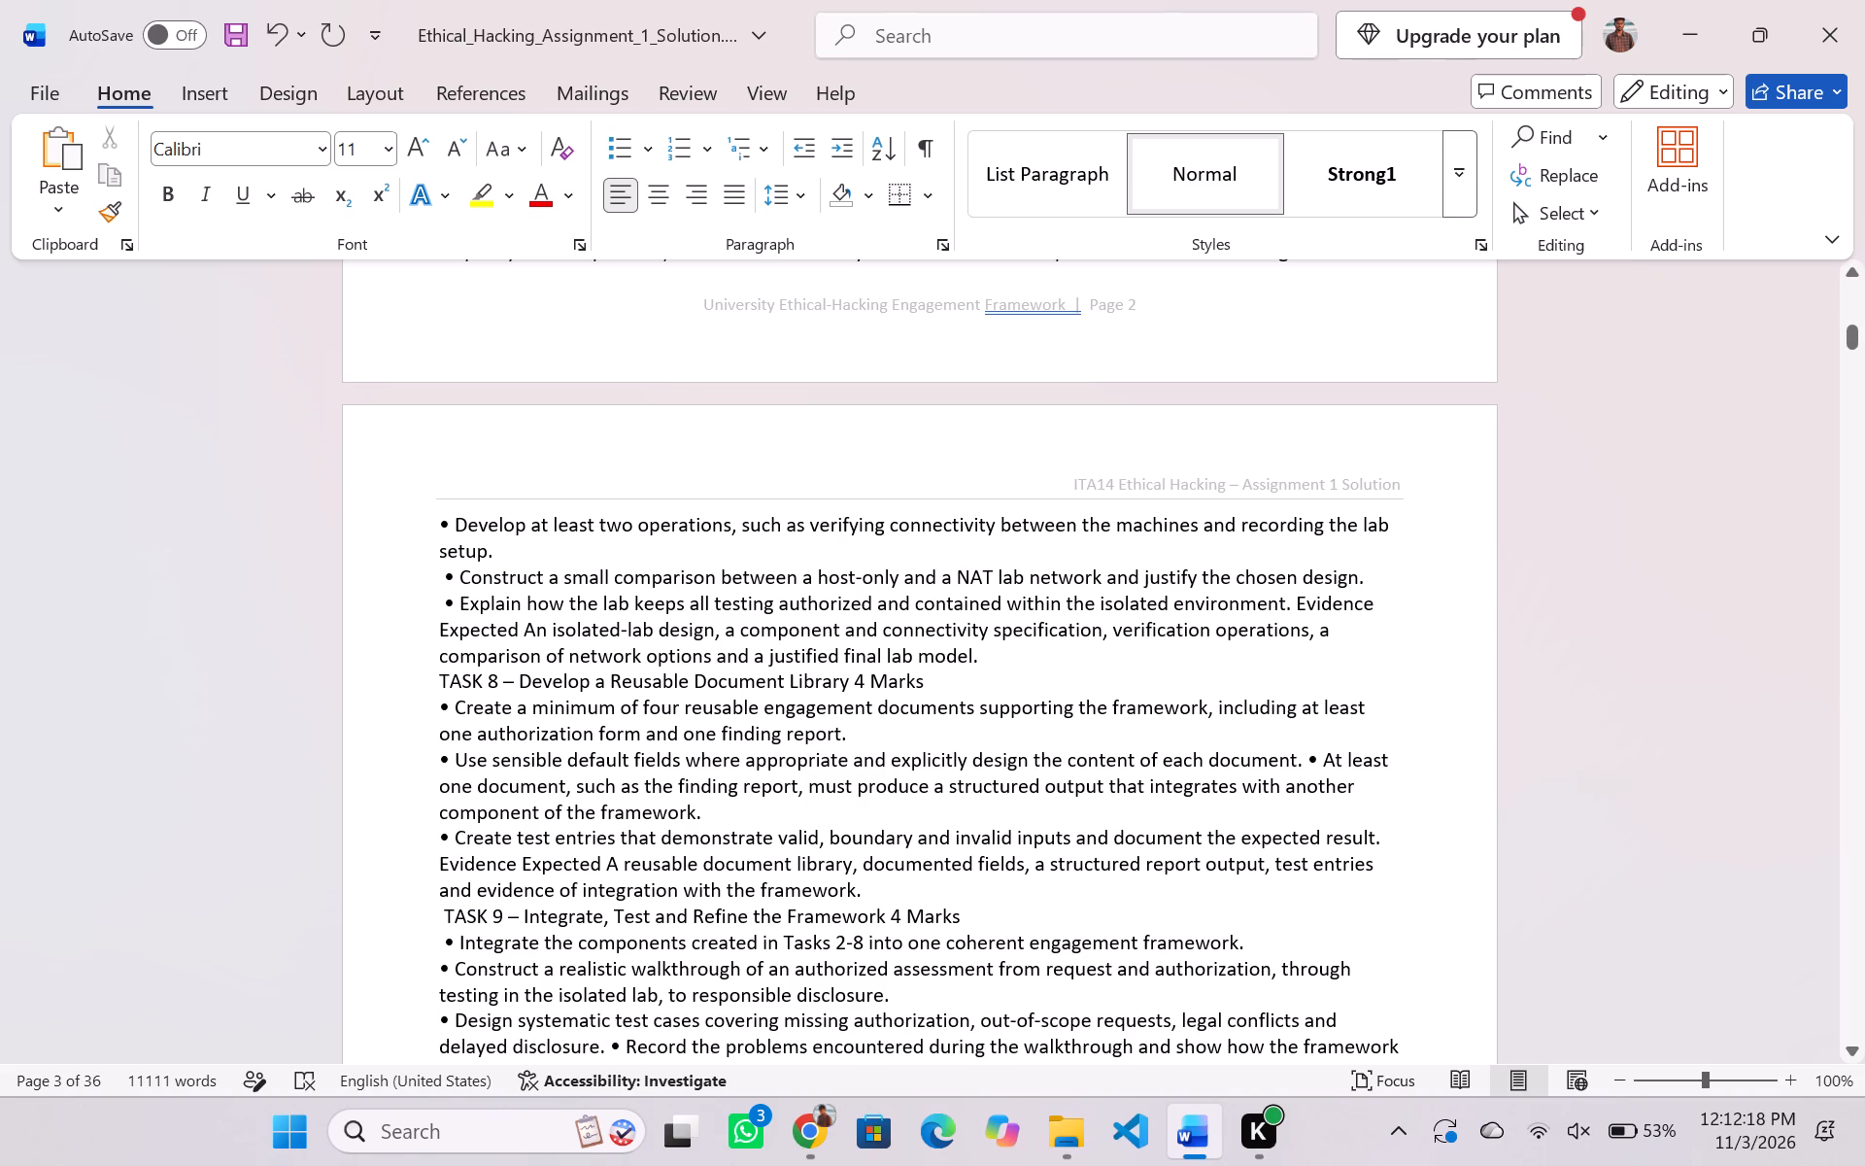
{"action": "scroll", "coordinate": [779, 1021], "scroll_direction": "down", "scroll_amount": 1}
{"action": "left_click", "coordinate": [609, 791]}
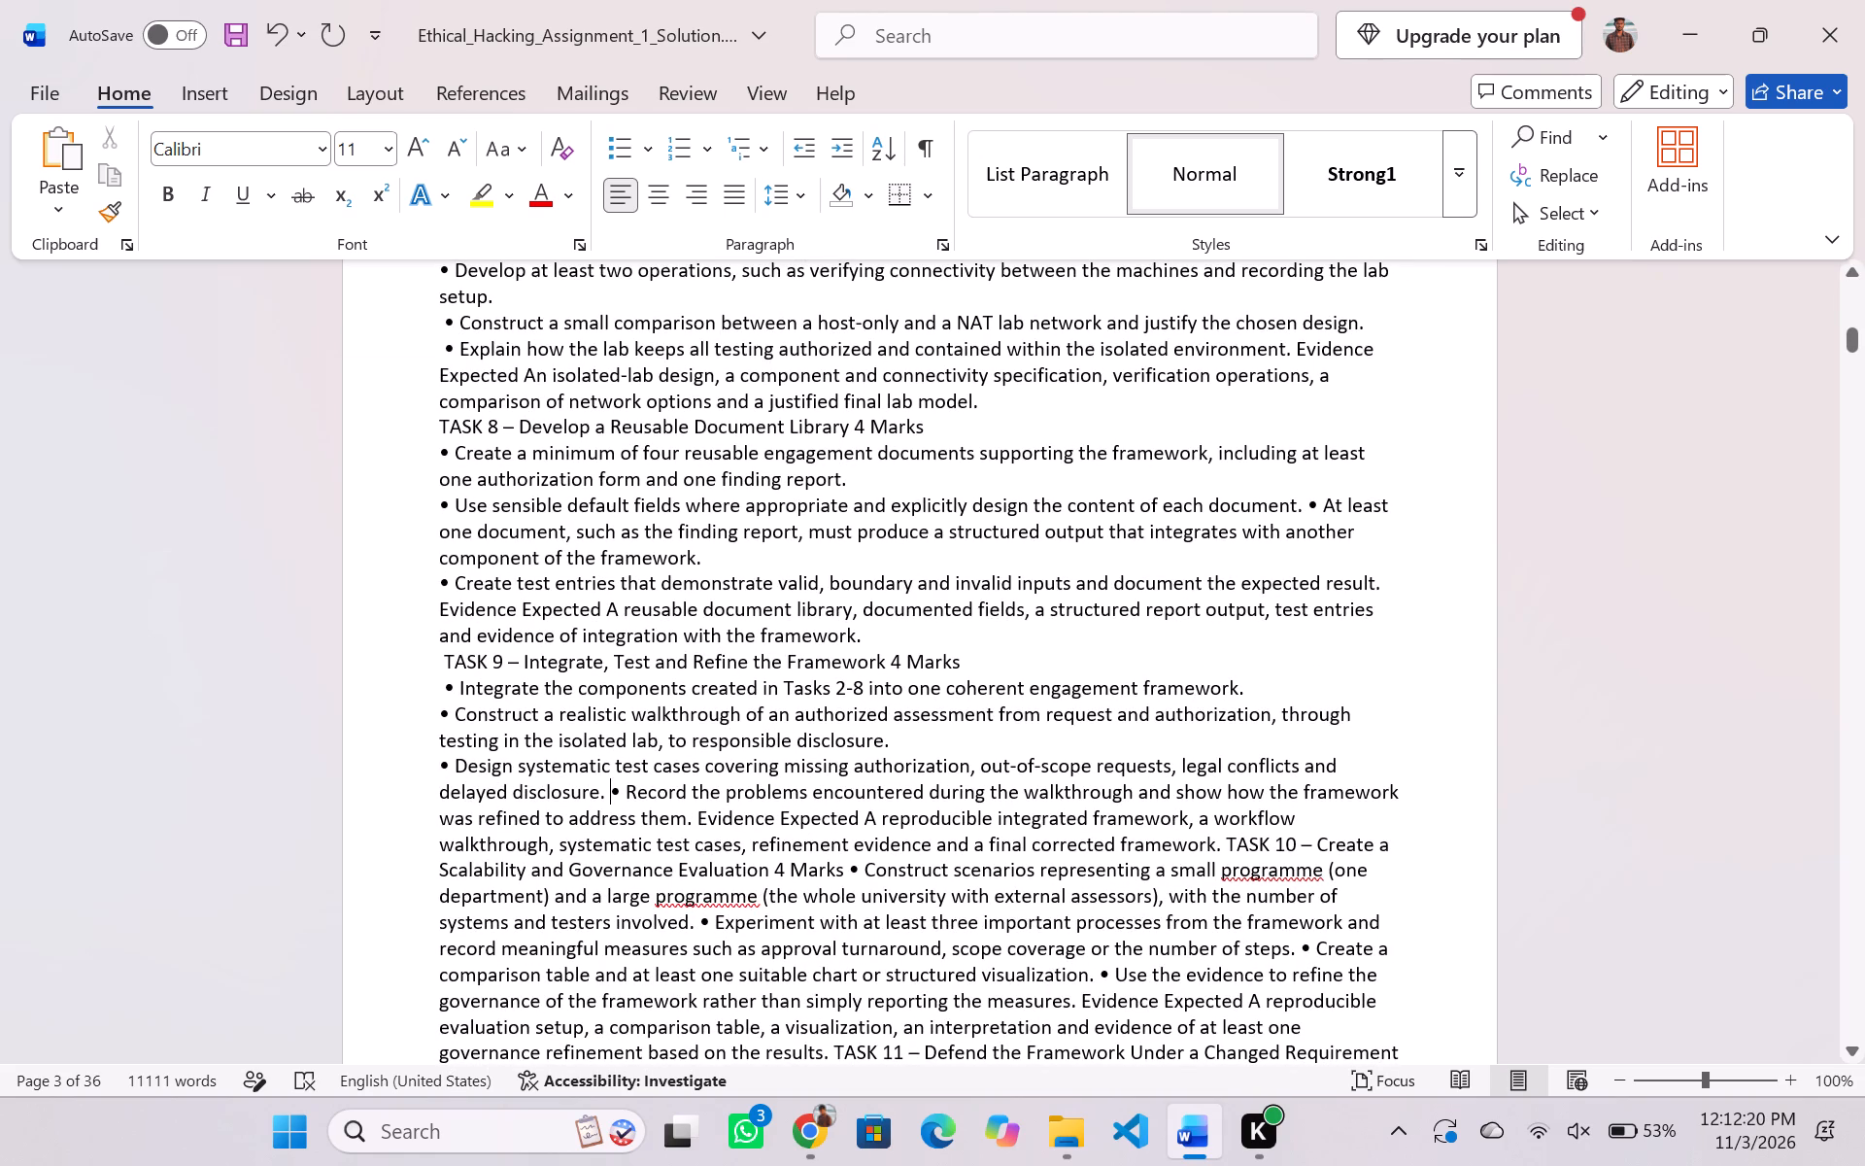
{"action": "key", "text": "Return"}
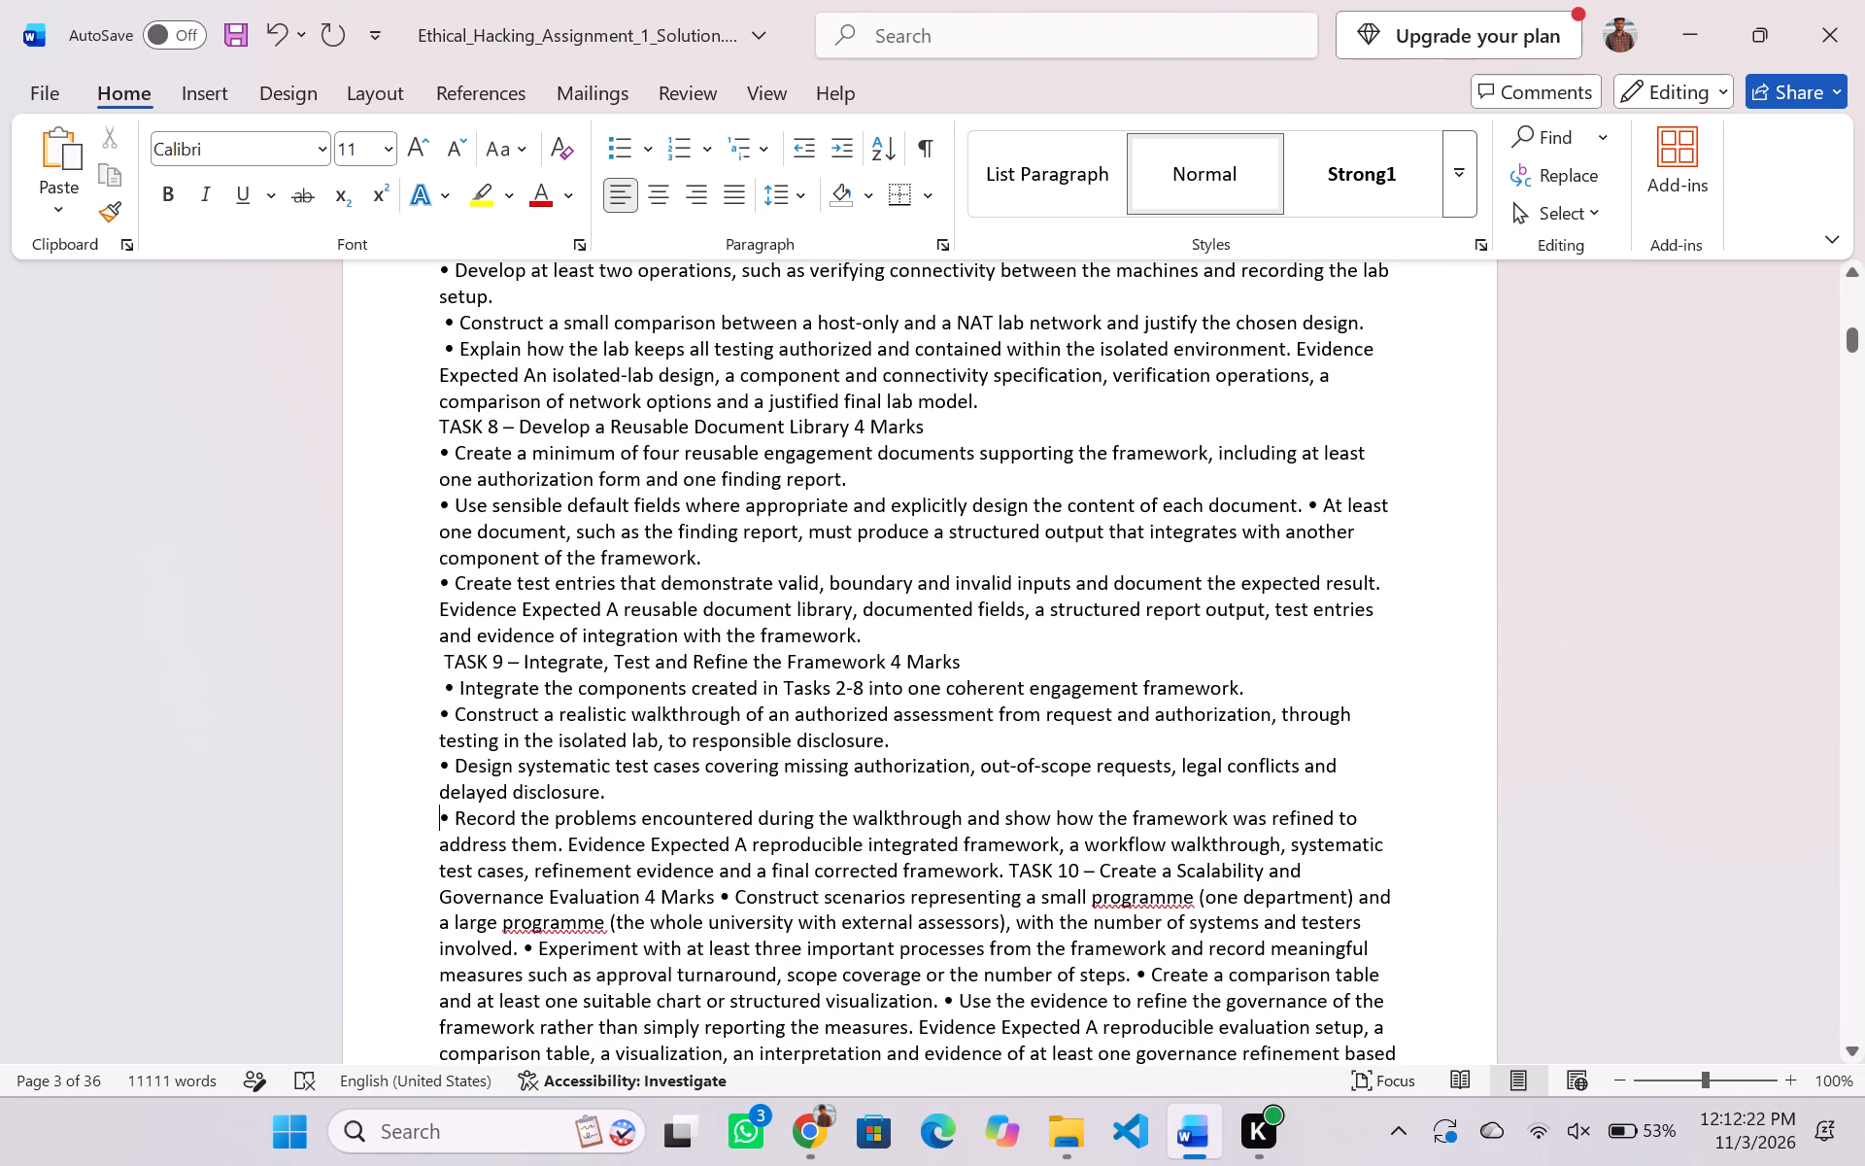
Put the heading "TASK 10 – Create a Scalability and Governance Evaluation 4 Marks" on its own line, with its bullets starting below.
{"action": "left_click", "coordinate": [1009, 866]}
{"action": "key", "text": "Return"}
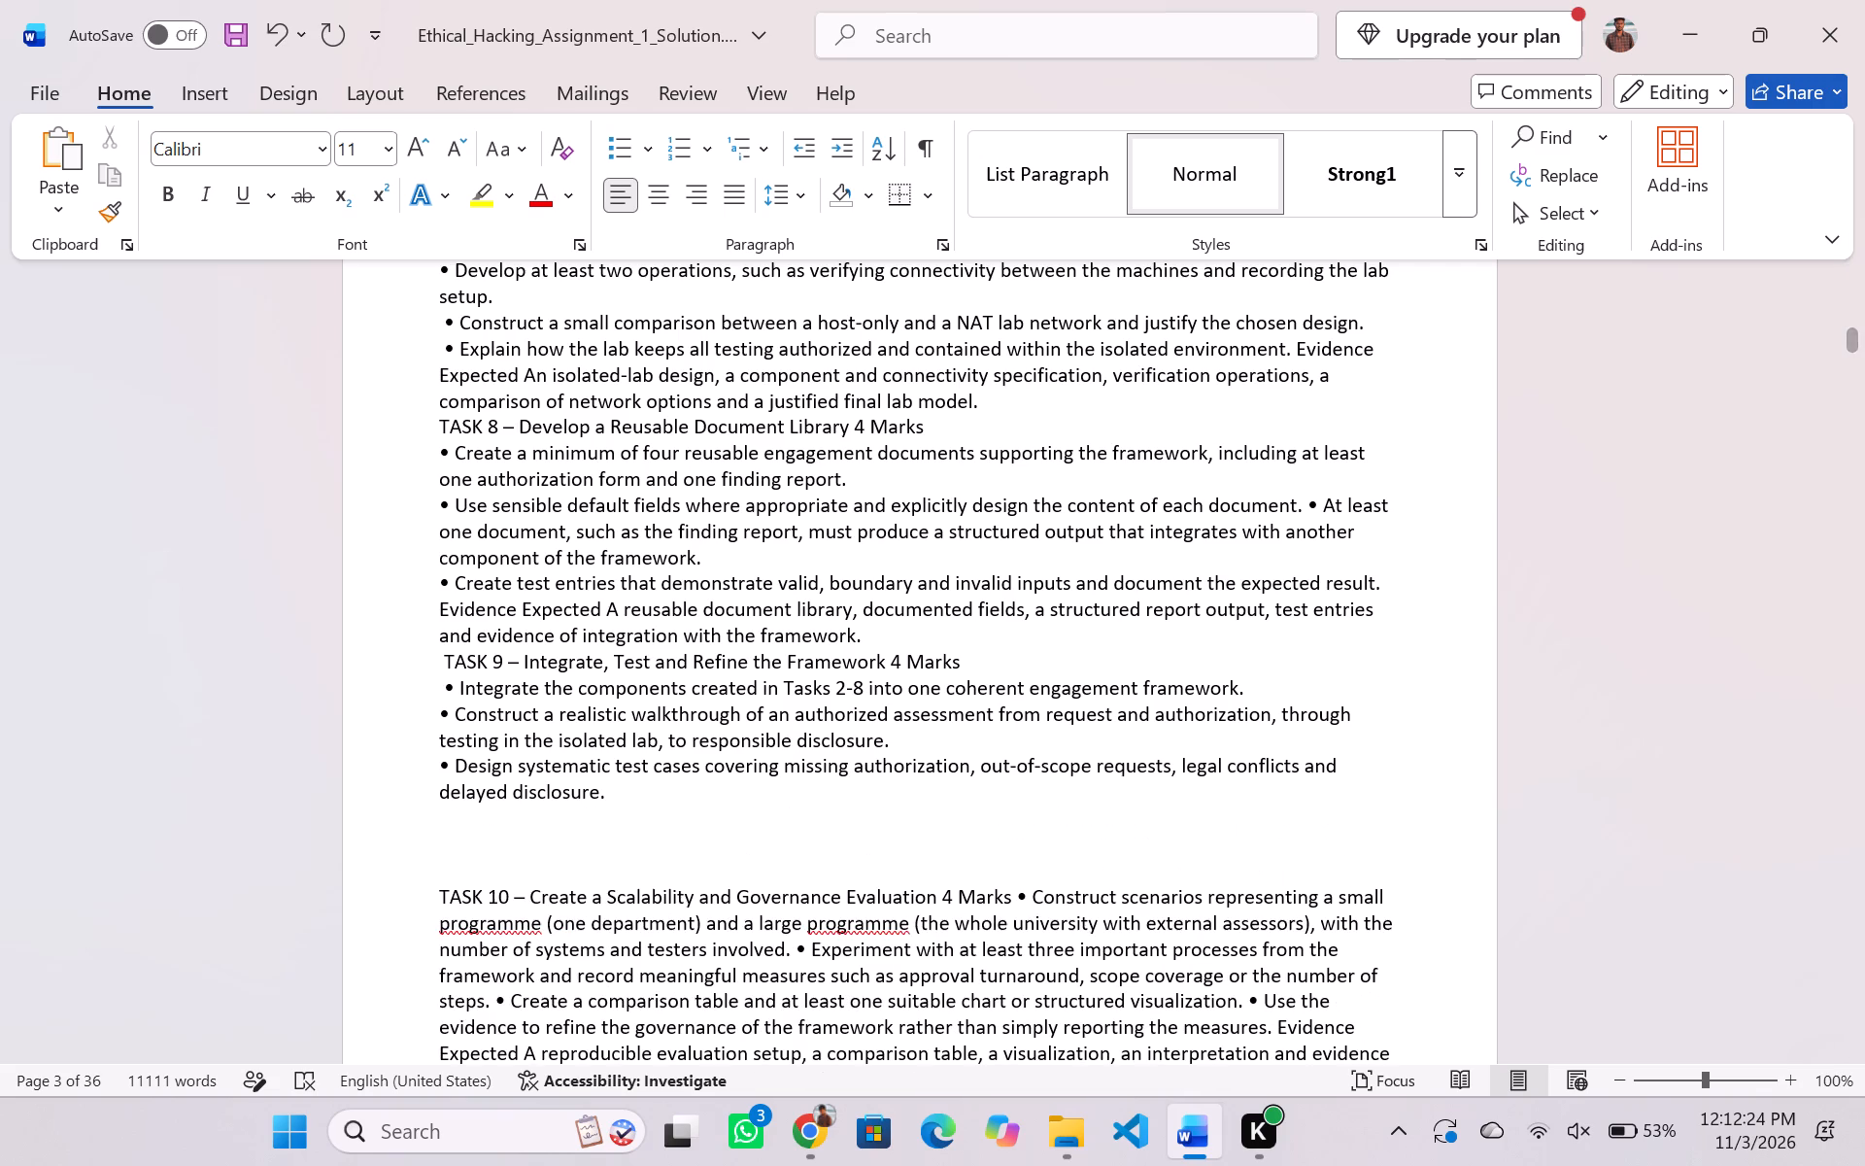
{"action": "left_click", "coordinate": [1013, 900]}
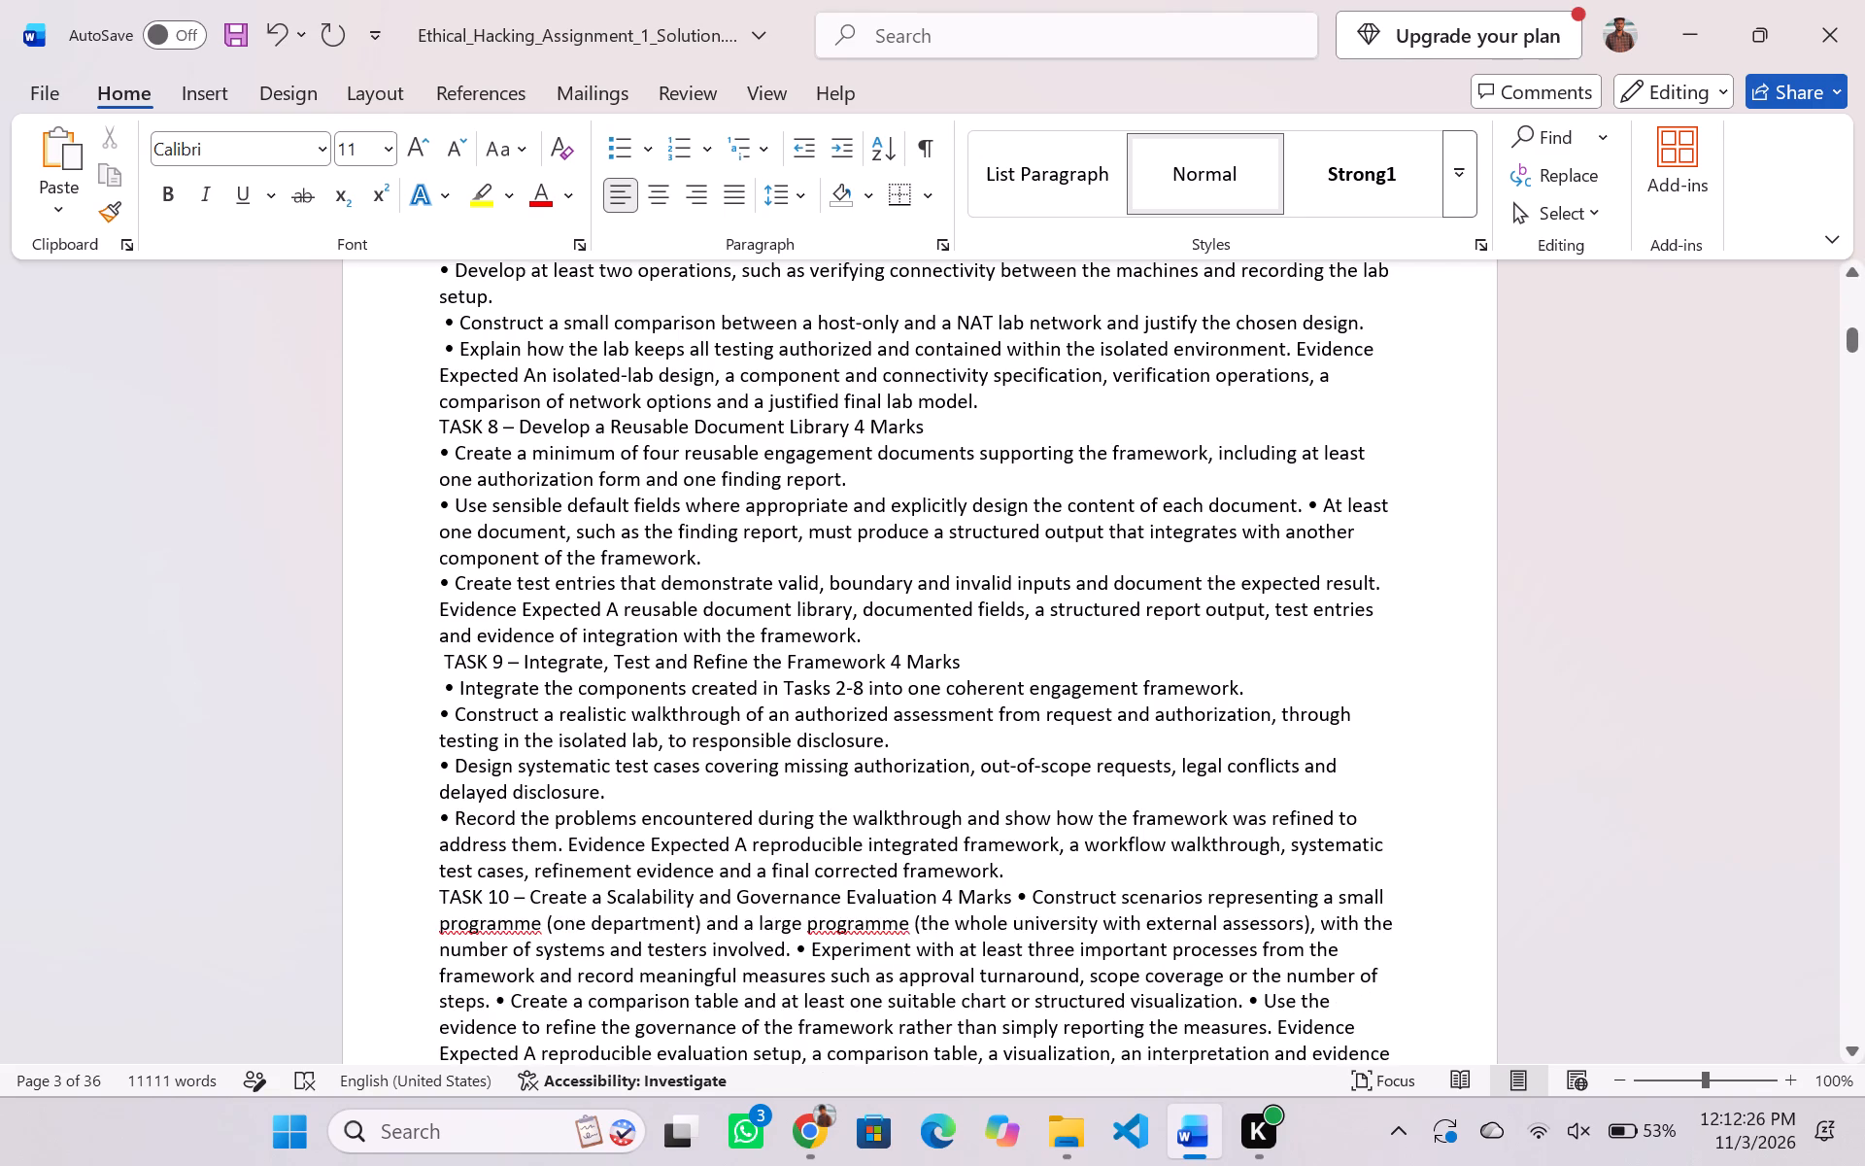
{"action": "key", "text": "Return"}
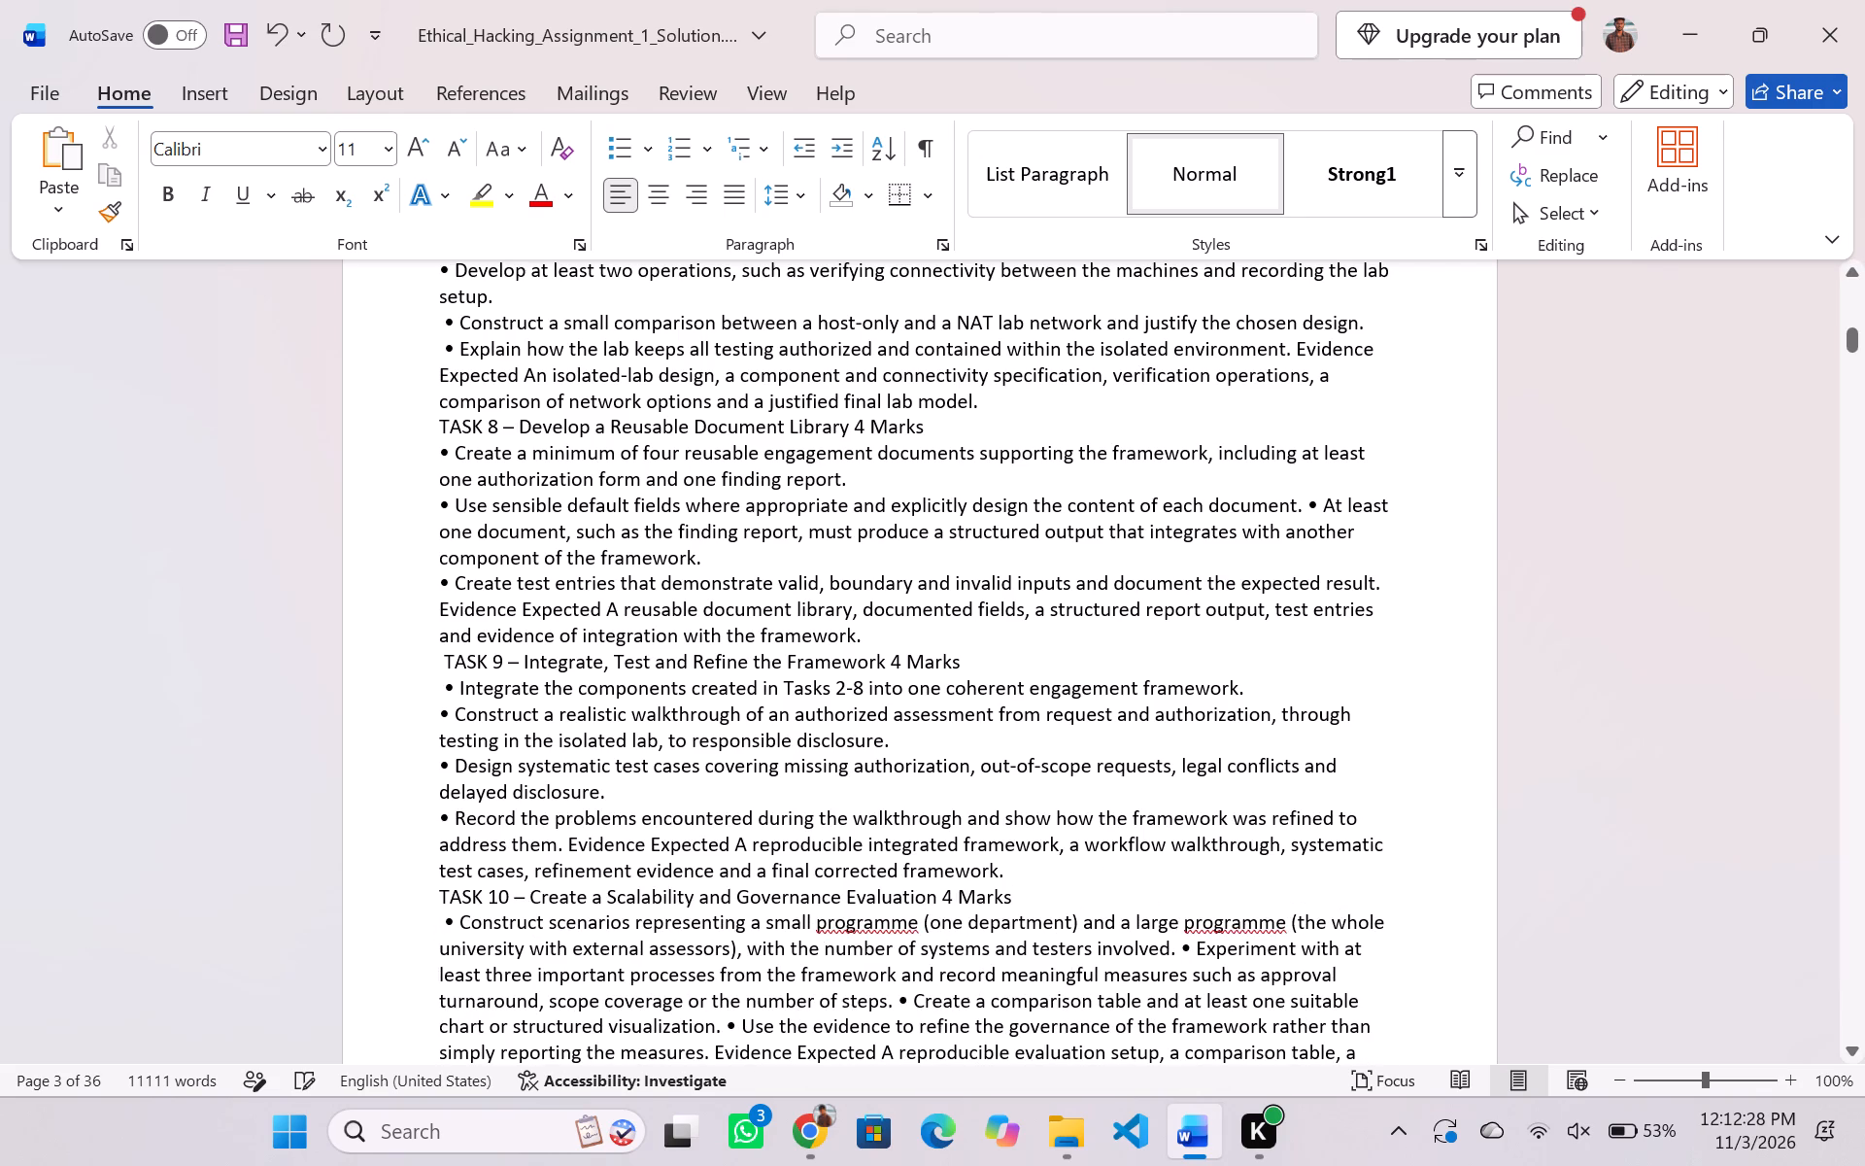
Break the Task 10 text before the "Experiment with at least three", "Create a comparison table" and "Use the evidence" bullets.
{"action": "left_click", "coordinate": [1175, 950]}
{"action": "key", "text": "Return"}
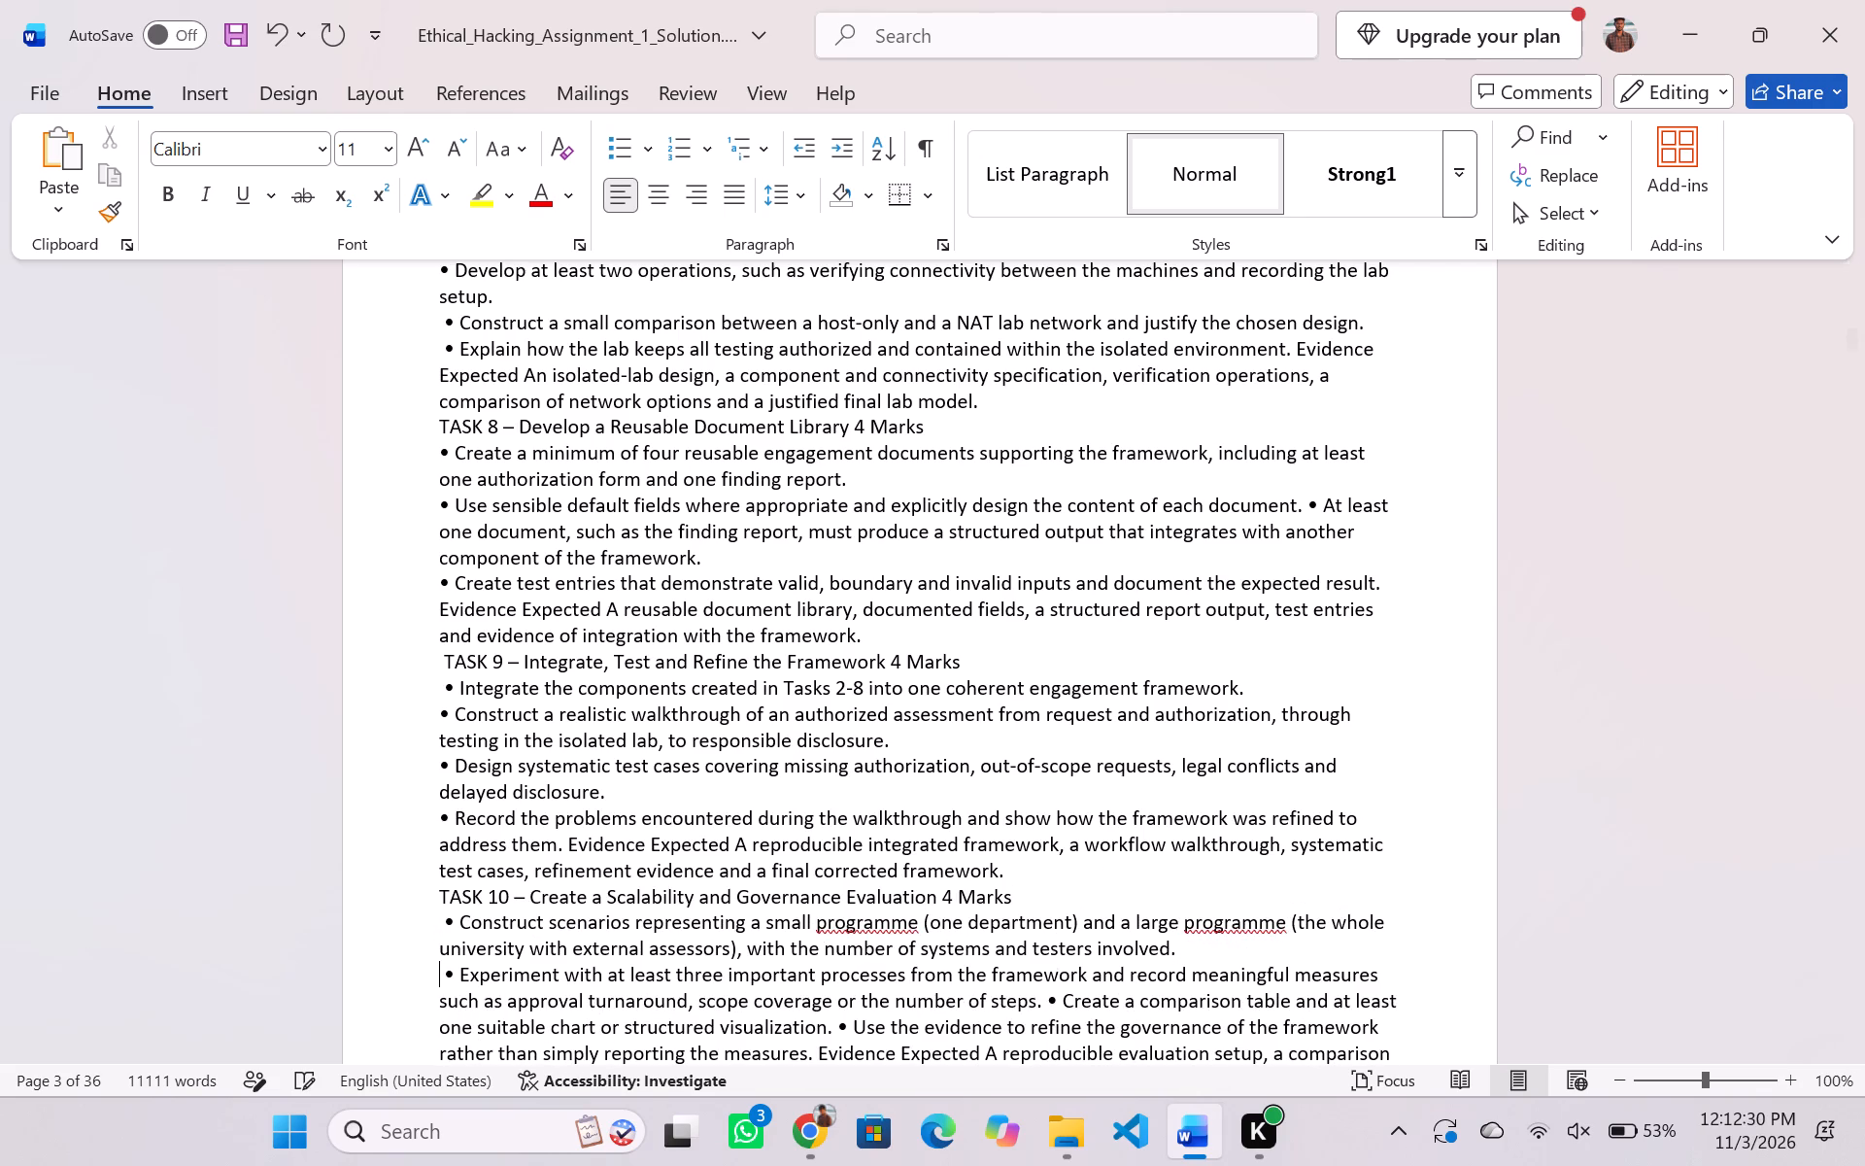
{"action": "left_click", "coordinate": [1045, 1001]}
{"action": "key", "text": "Return"}
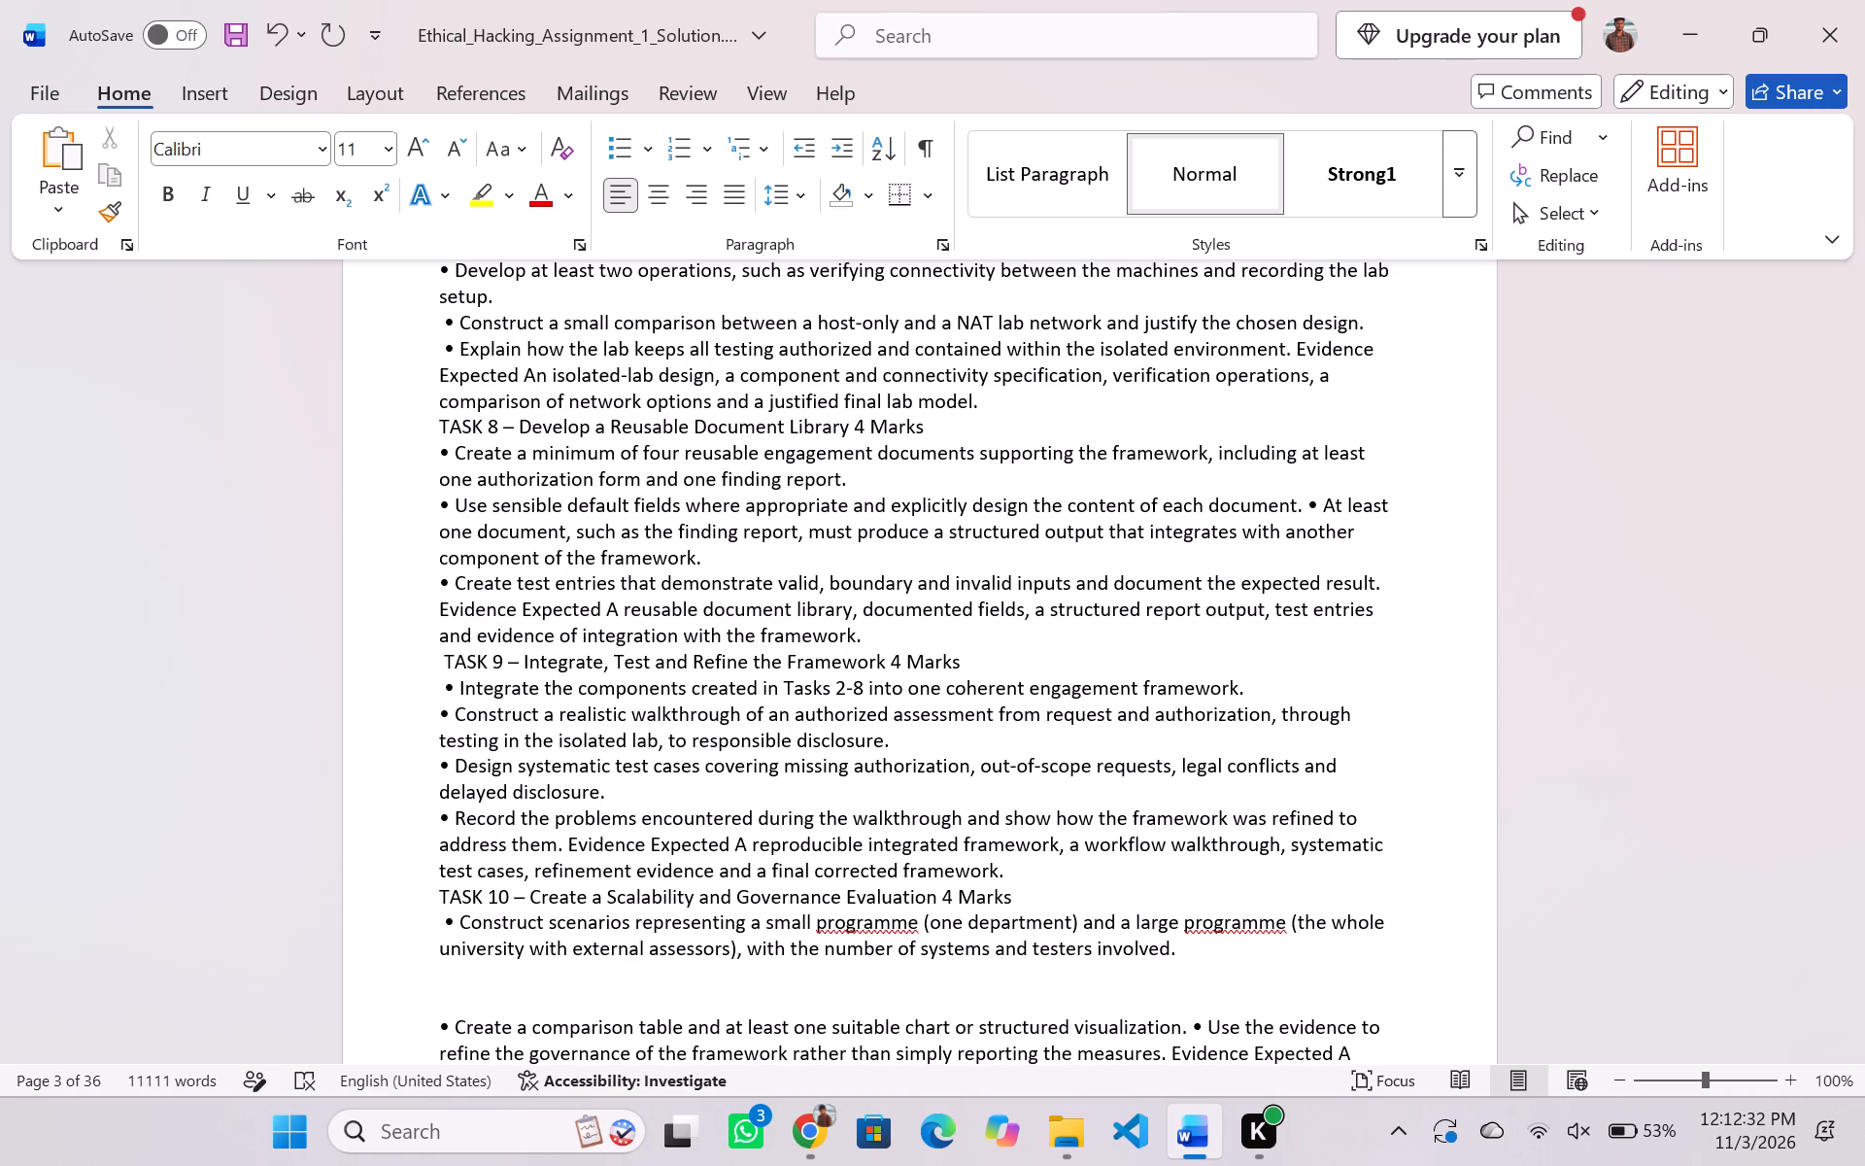
{"action": "scroll", "coordinate": [927, 998], "scroll_direction": "down", "scroll_amount": 1}
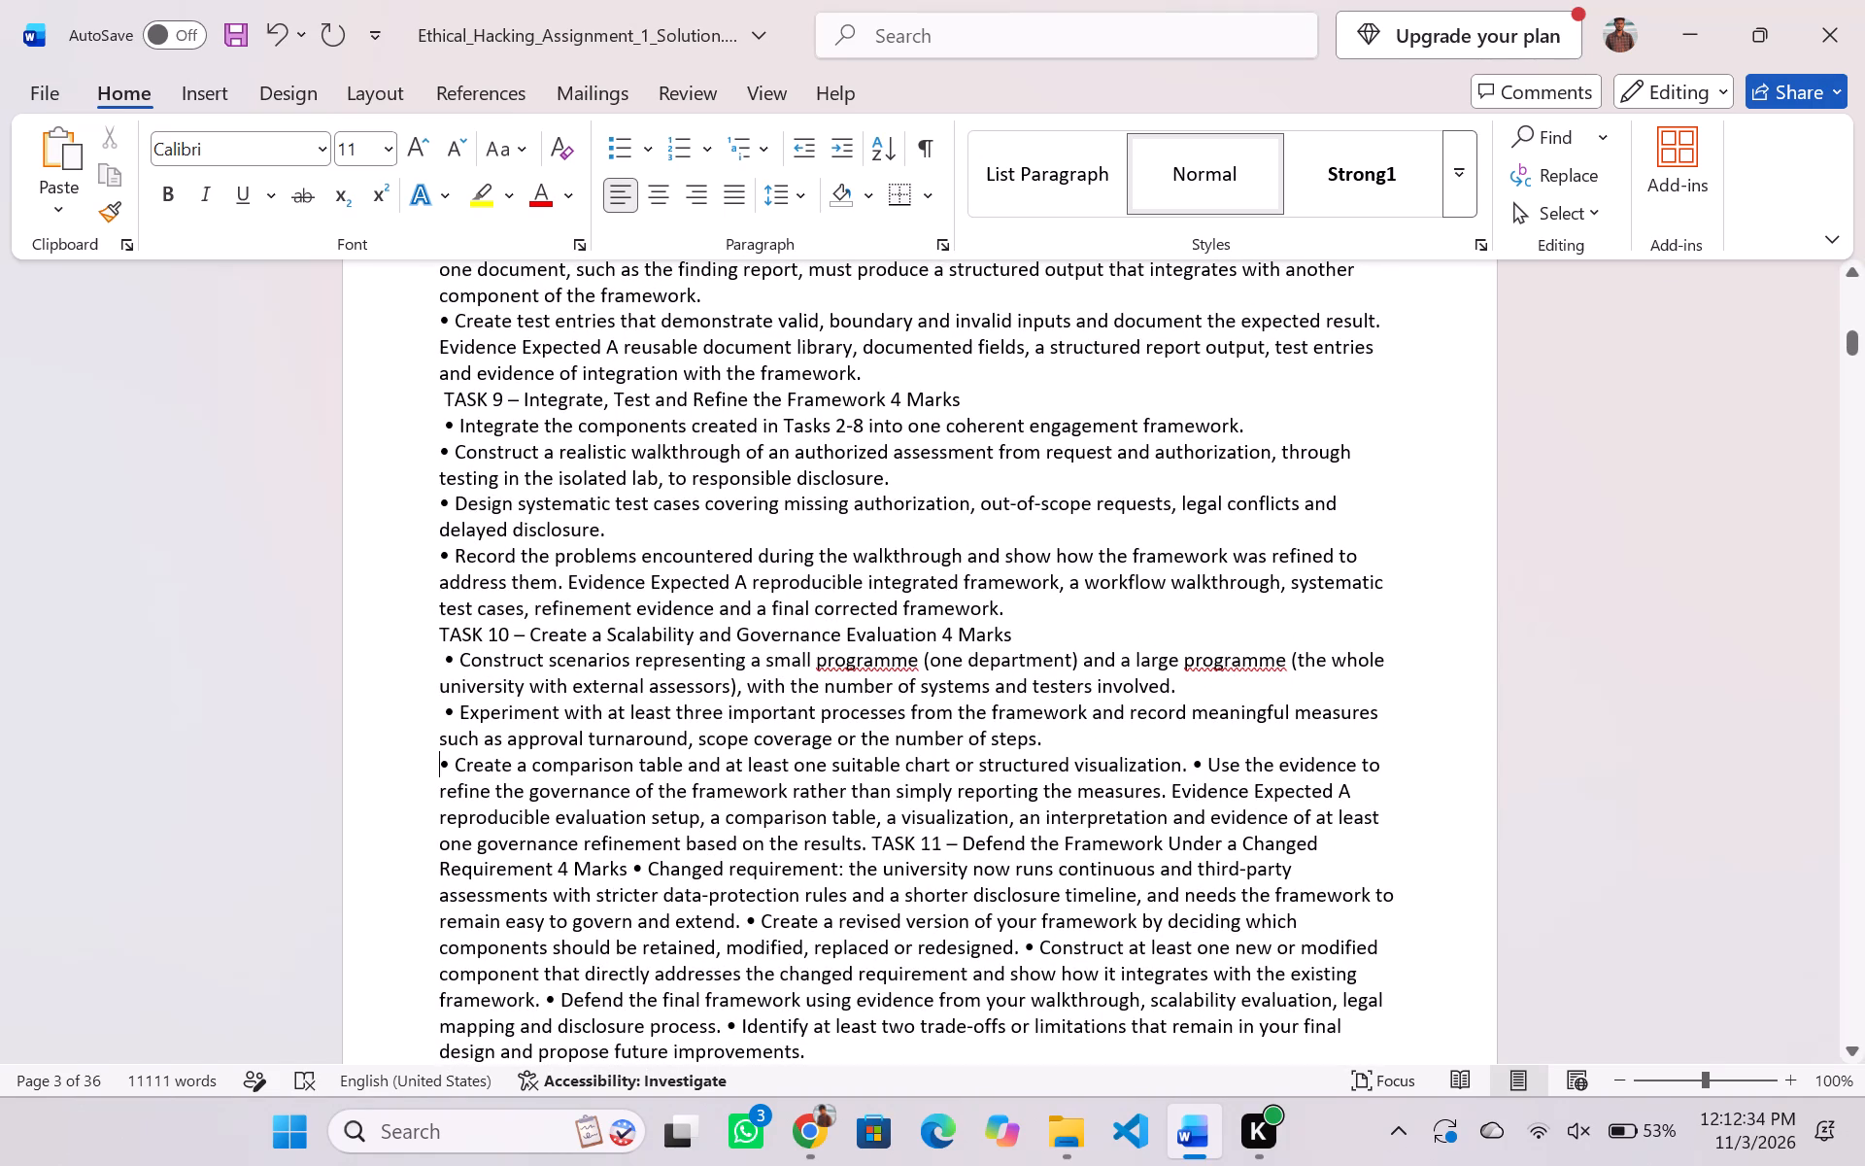
{"action": "left_click", "coordinate": [1196, 770]}
{"action": "key", "text": "Return"}
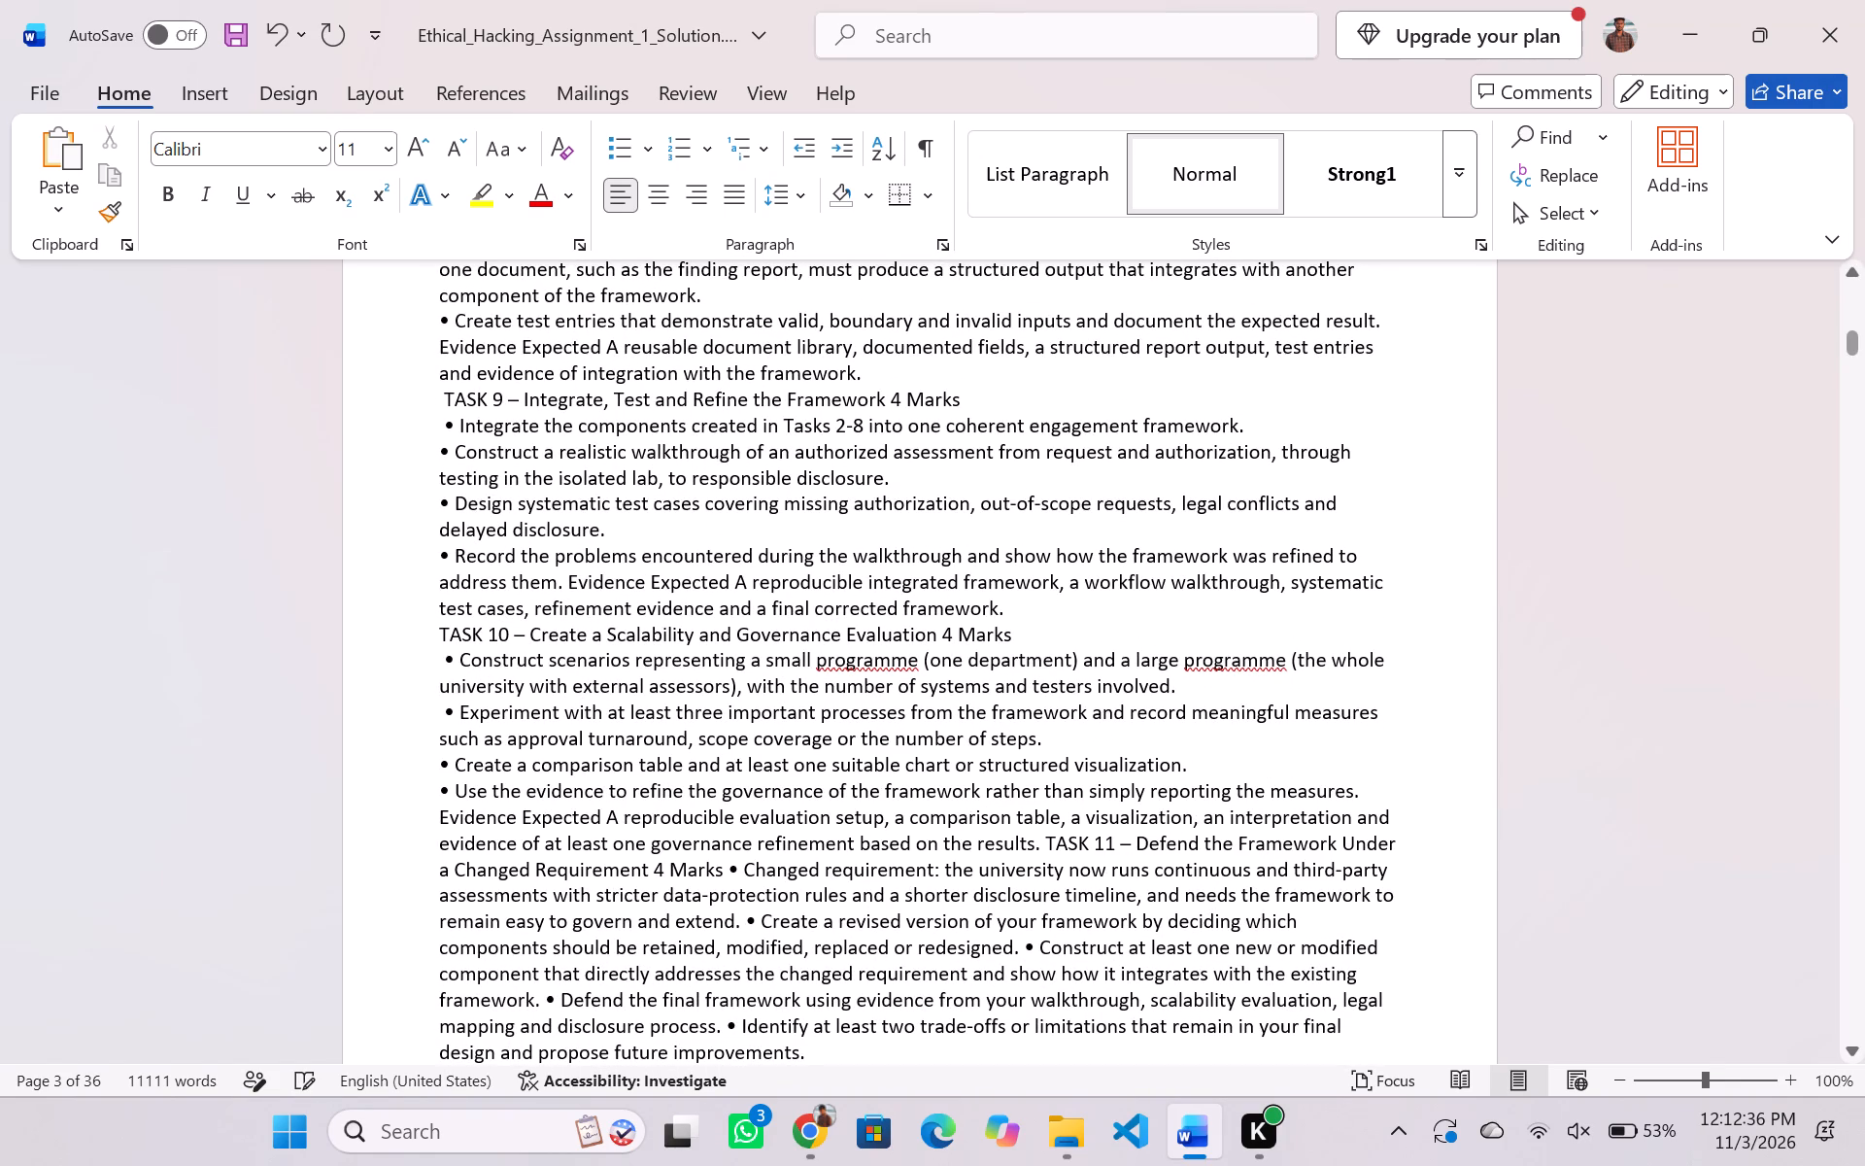
Put the heading "TASK 11 – Defend the Framework Under a Changed Requirement 4 Marks" on its own line, with its bullets starting below.
{"action": "left_click", "coordinate": [1043, 846]}
{"action": "key", "text": "Return"}
{"action": "left_click", "coordinate": [1085, 874]}
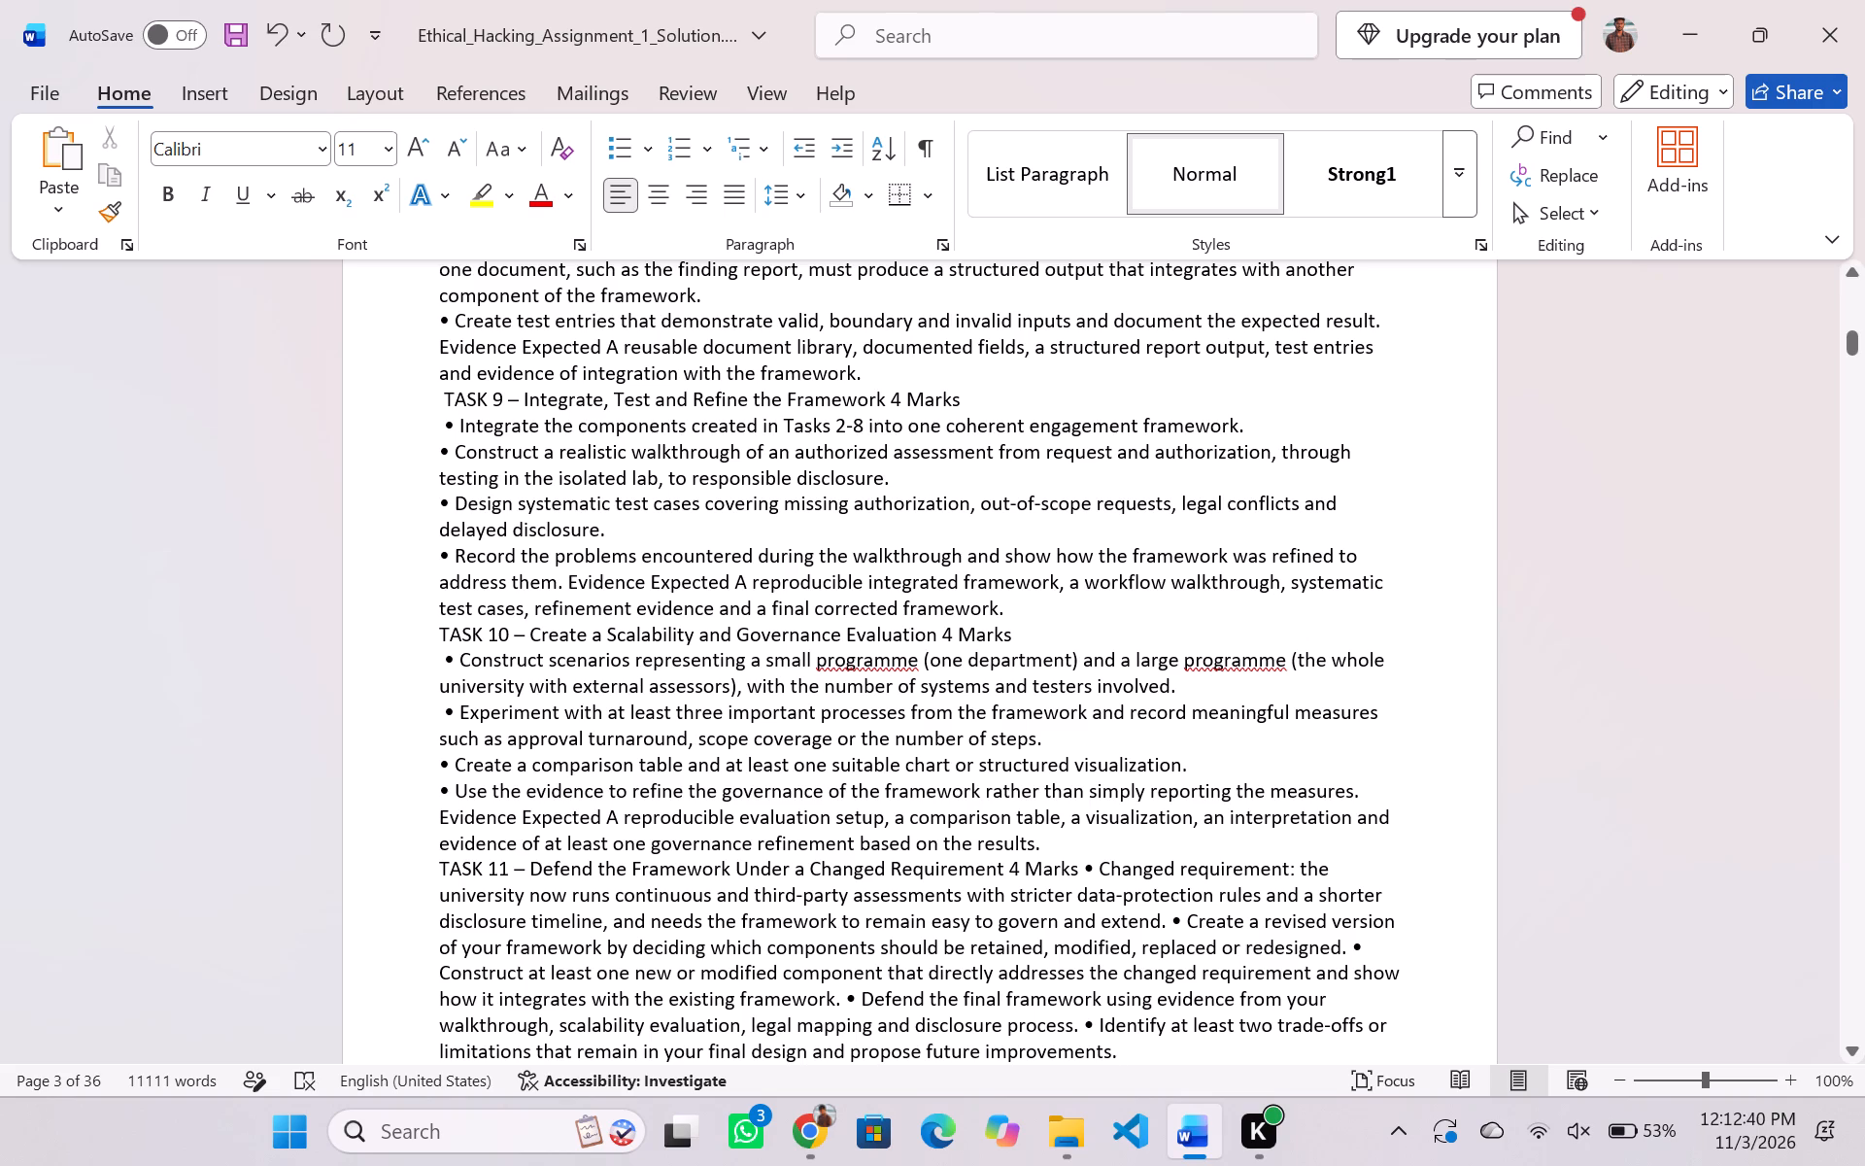
{"action": "key", "text": "Return"}
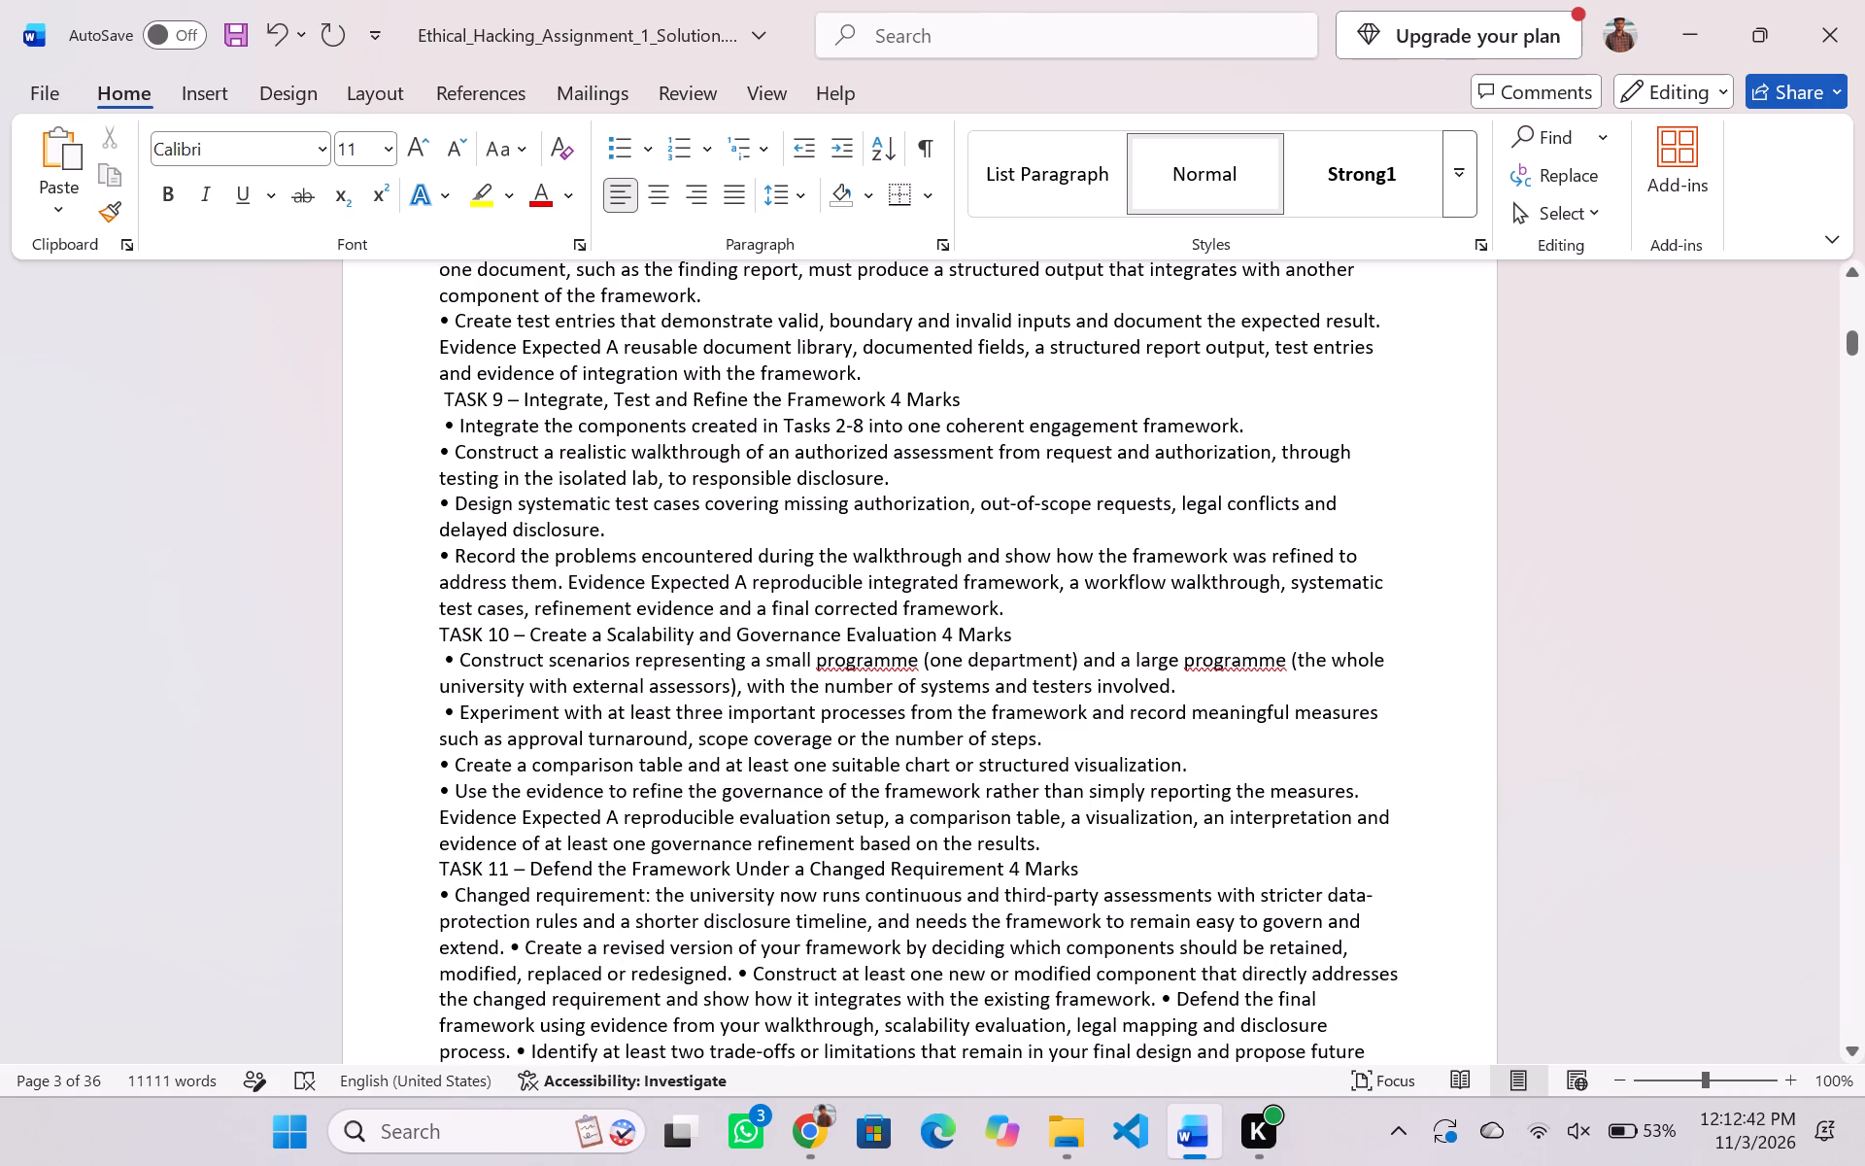
Break the Task 11 text before the "Create a revised version", "Construct at least one", "Defend the final framework" and "Identify at least two trade-offs" bullets.
{"action": "left_click", "coordinate": [515, 945]}
{"action": "key", "text": "Left"}
{"action": "key", "text": "Return"}
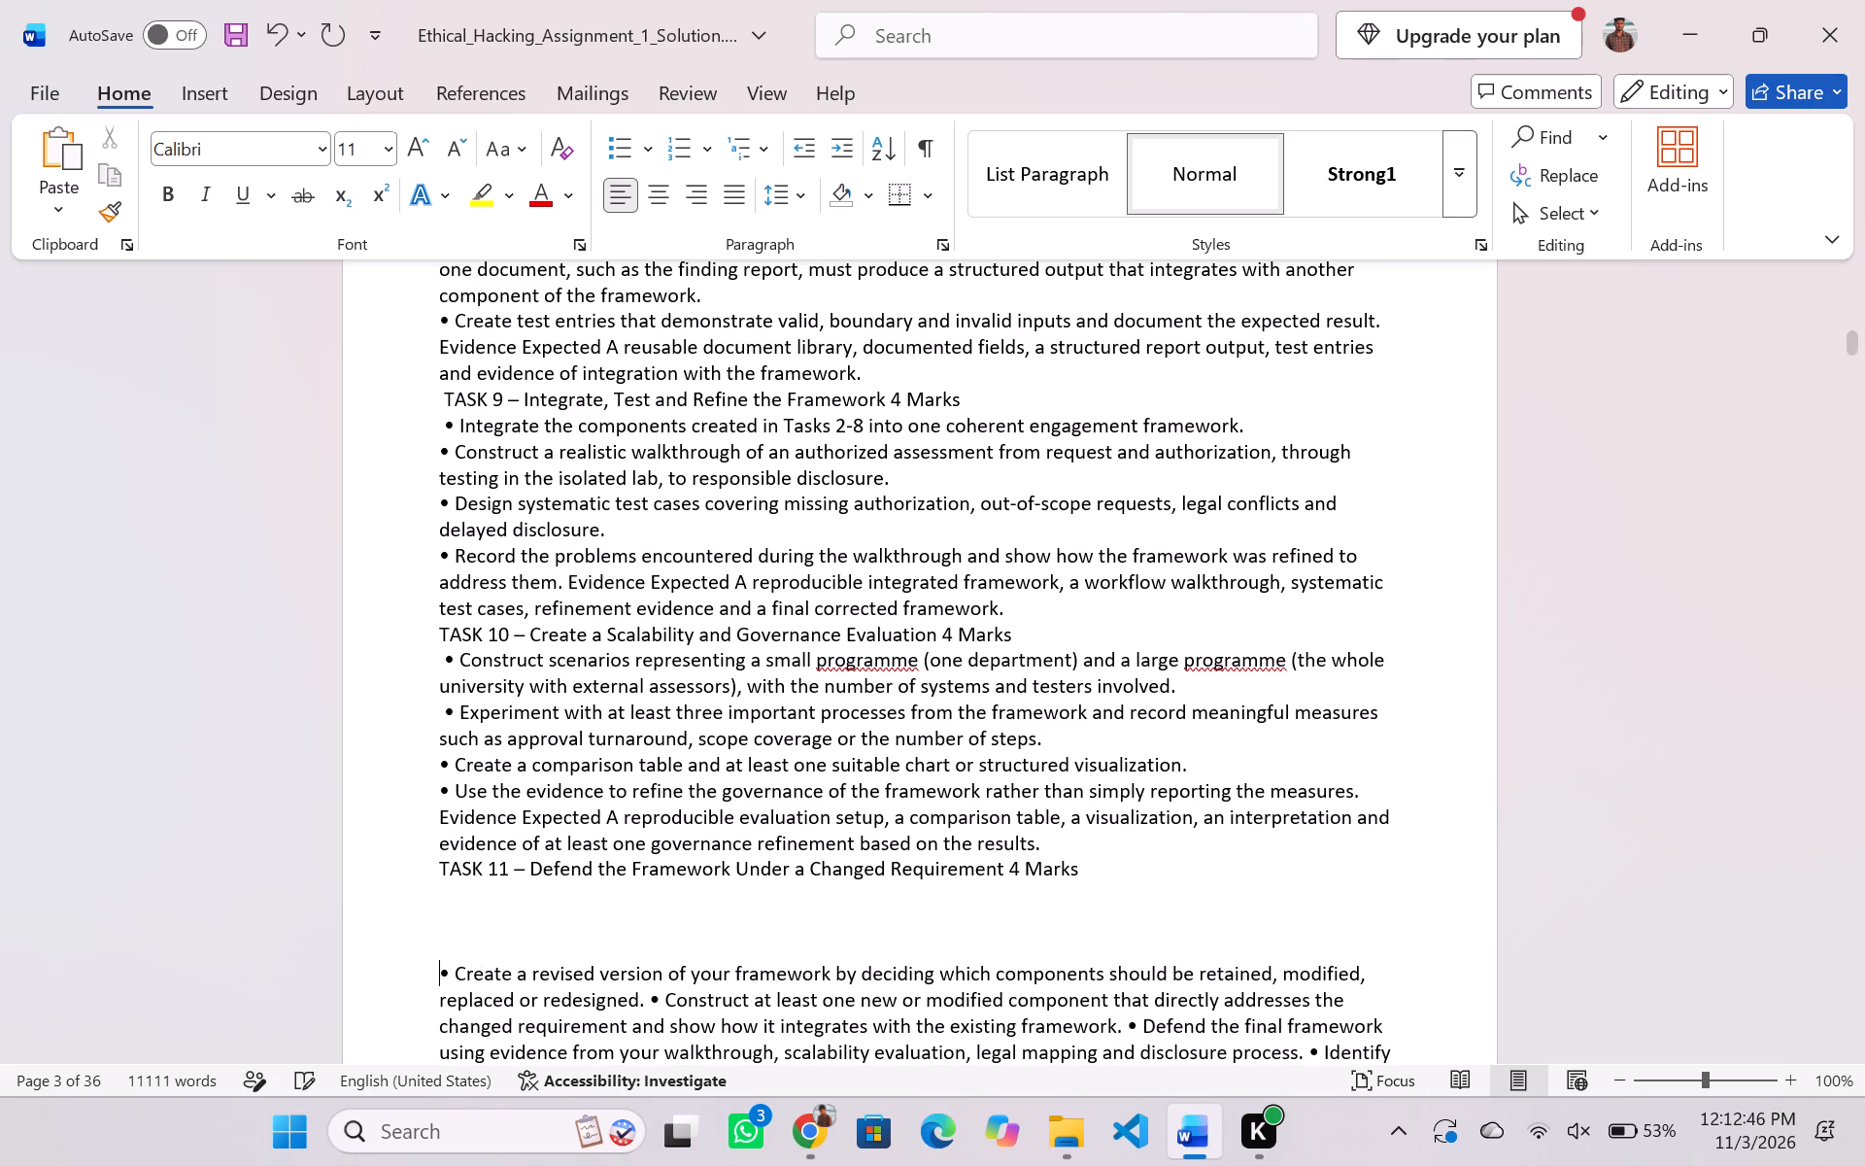
{"action": "left_click", "coordinate": [651, 997]}
{"action": "key", "text": "Return"}
{"action": "scroll", "coordinate": [651, 997], "scroll_direction": "down", "scroll_amount": 1}
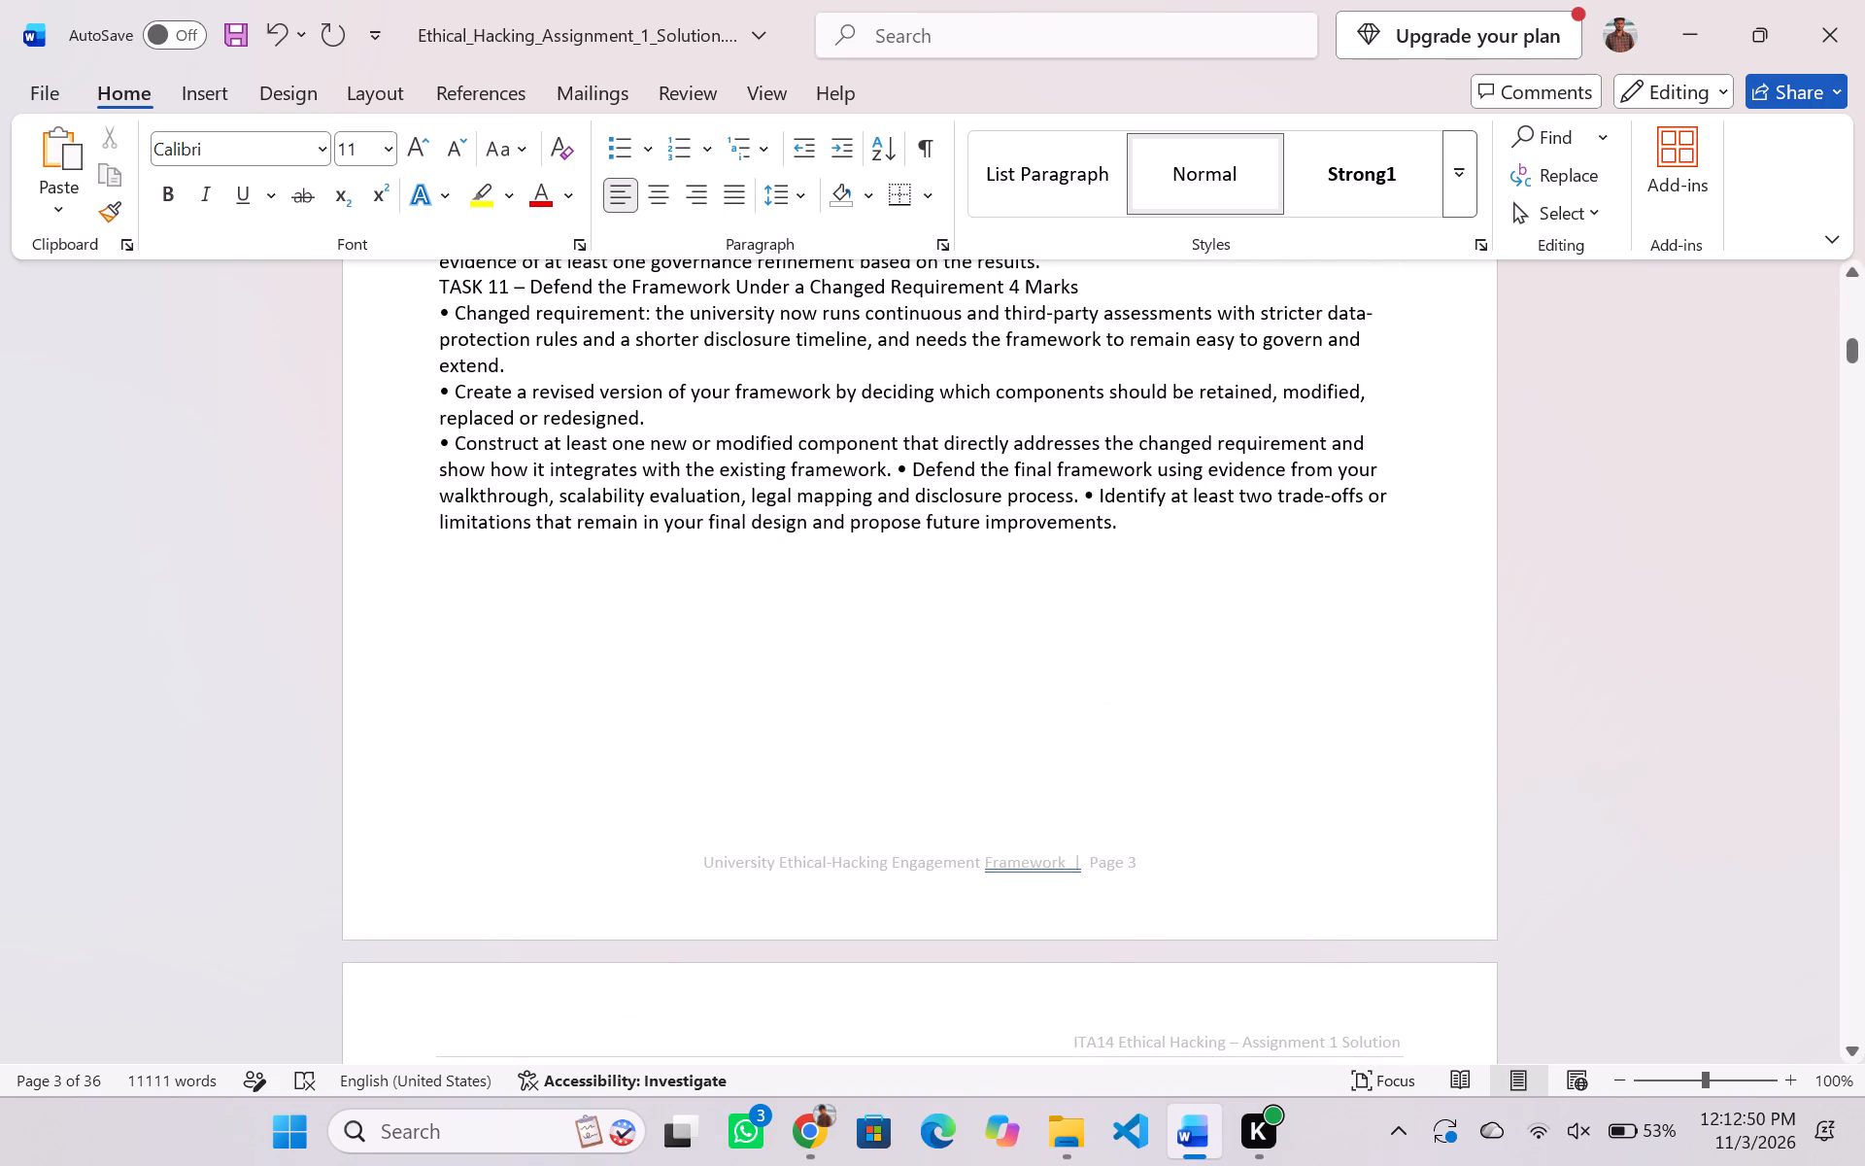
{"action": "left_click", "coordinate": [898, 474]}
{"action": "key", "text": "Return"}
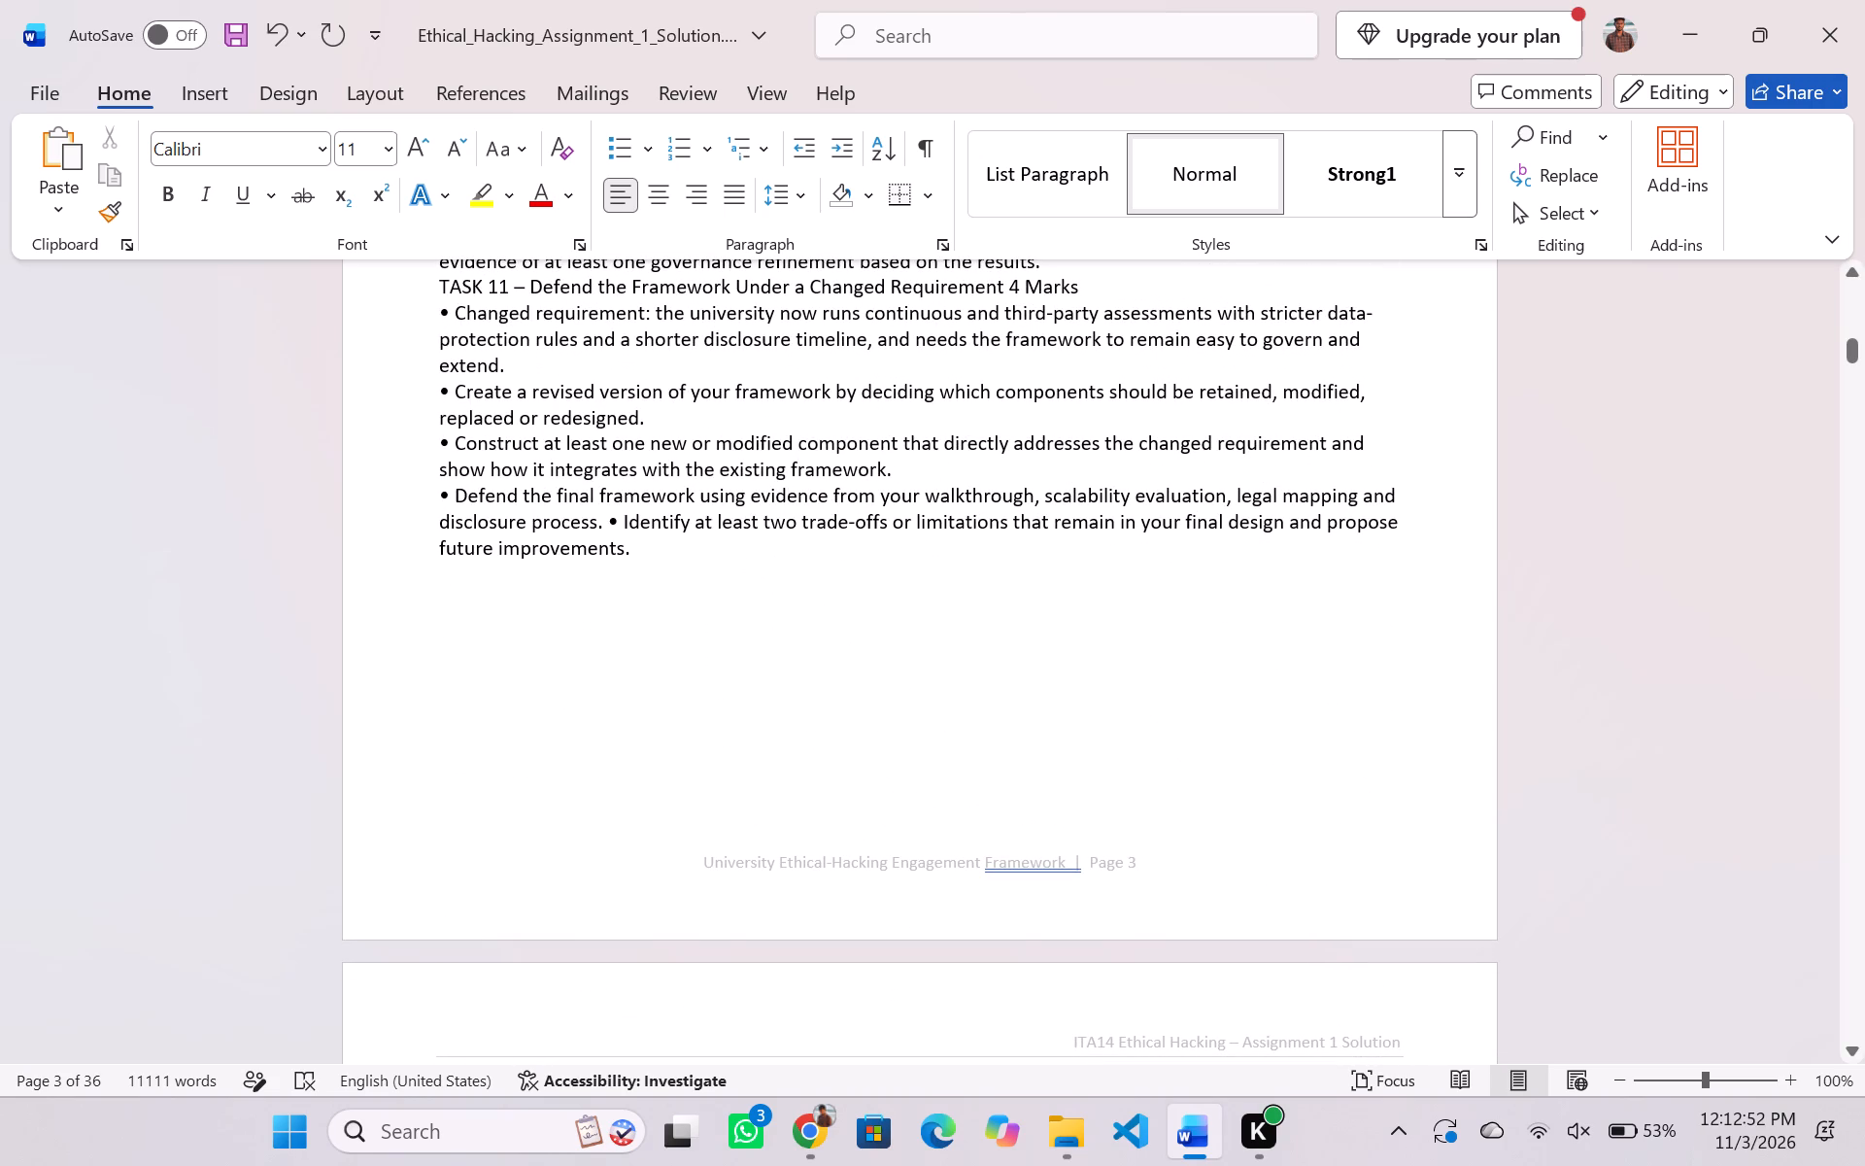
{"action": "left_click", "coordinate": [609, 522]}
{"action": "key", "text": "Return"}
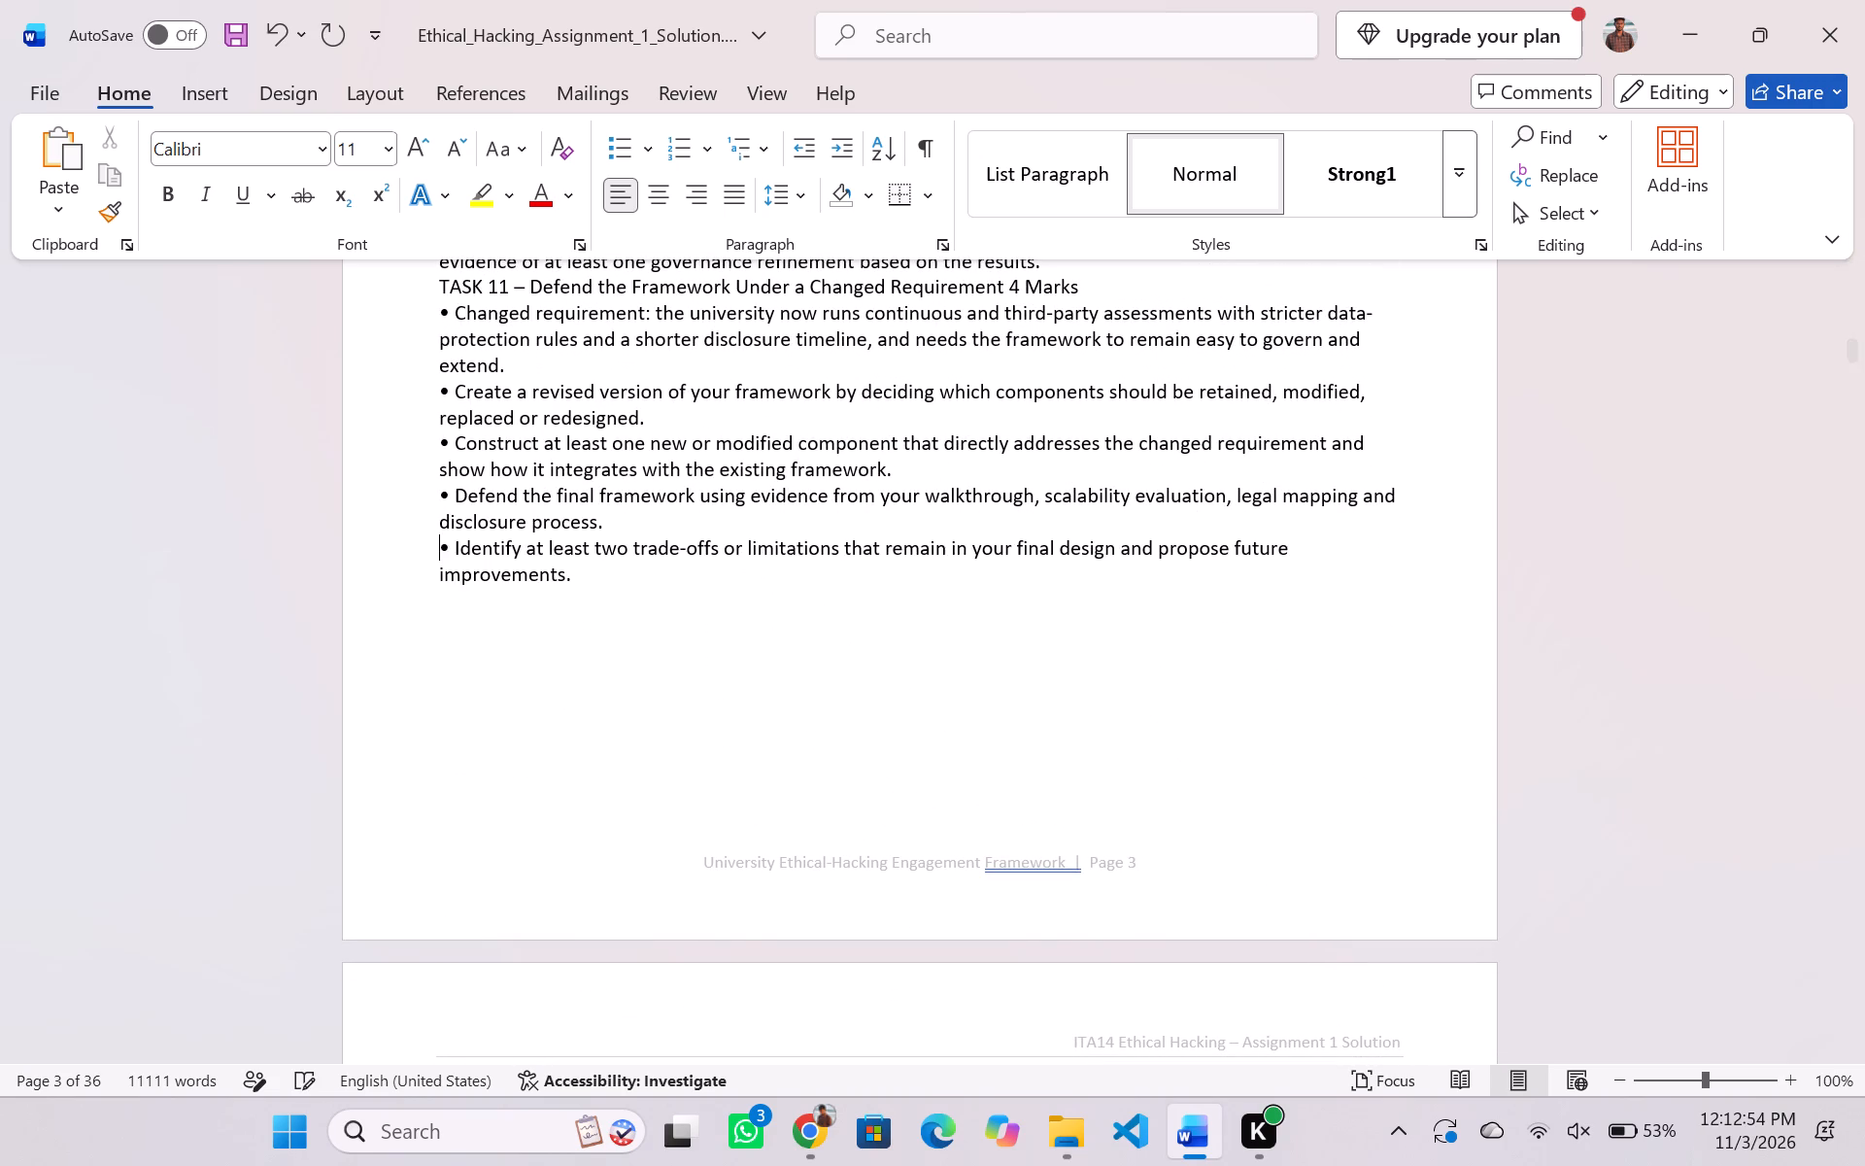
Make the TASK 11 and TASK 10 heading lines in the pasted brief bold.
{"action": "scroll", "coordinate": [609, 522], "scroll_direction": "down", "scroll_amount": 2}
{"action": "scroll", "coordinate": [609, 522], "scroll_direction": "up", "scroll_amount": 2}
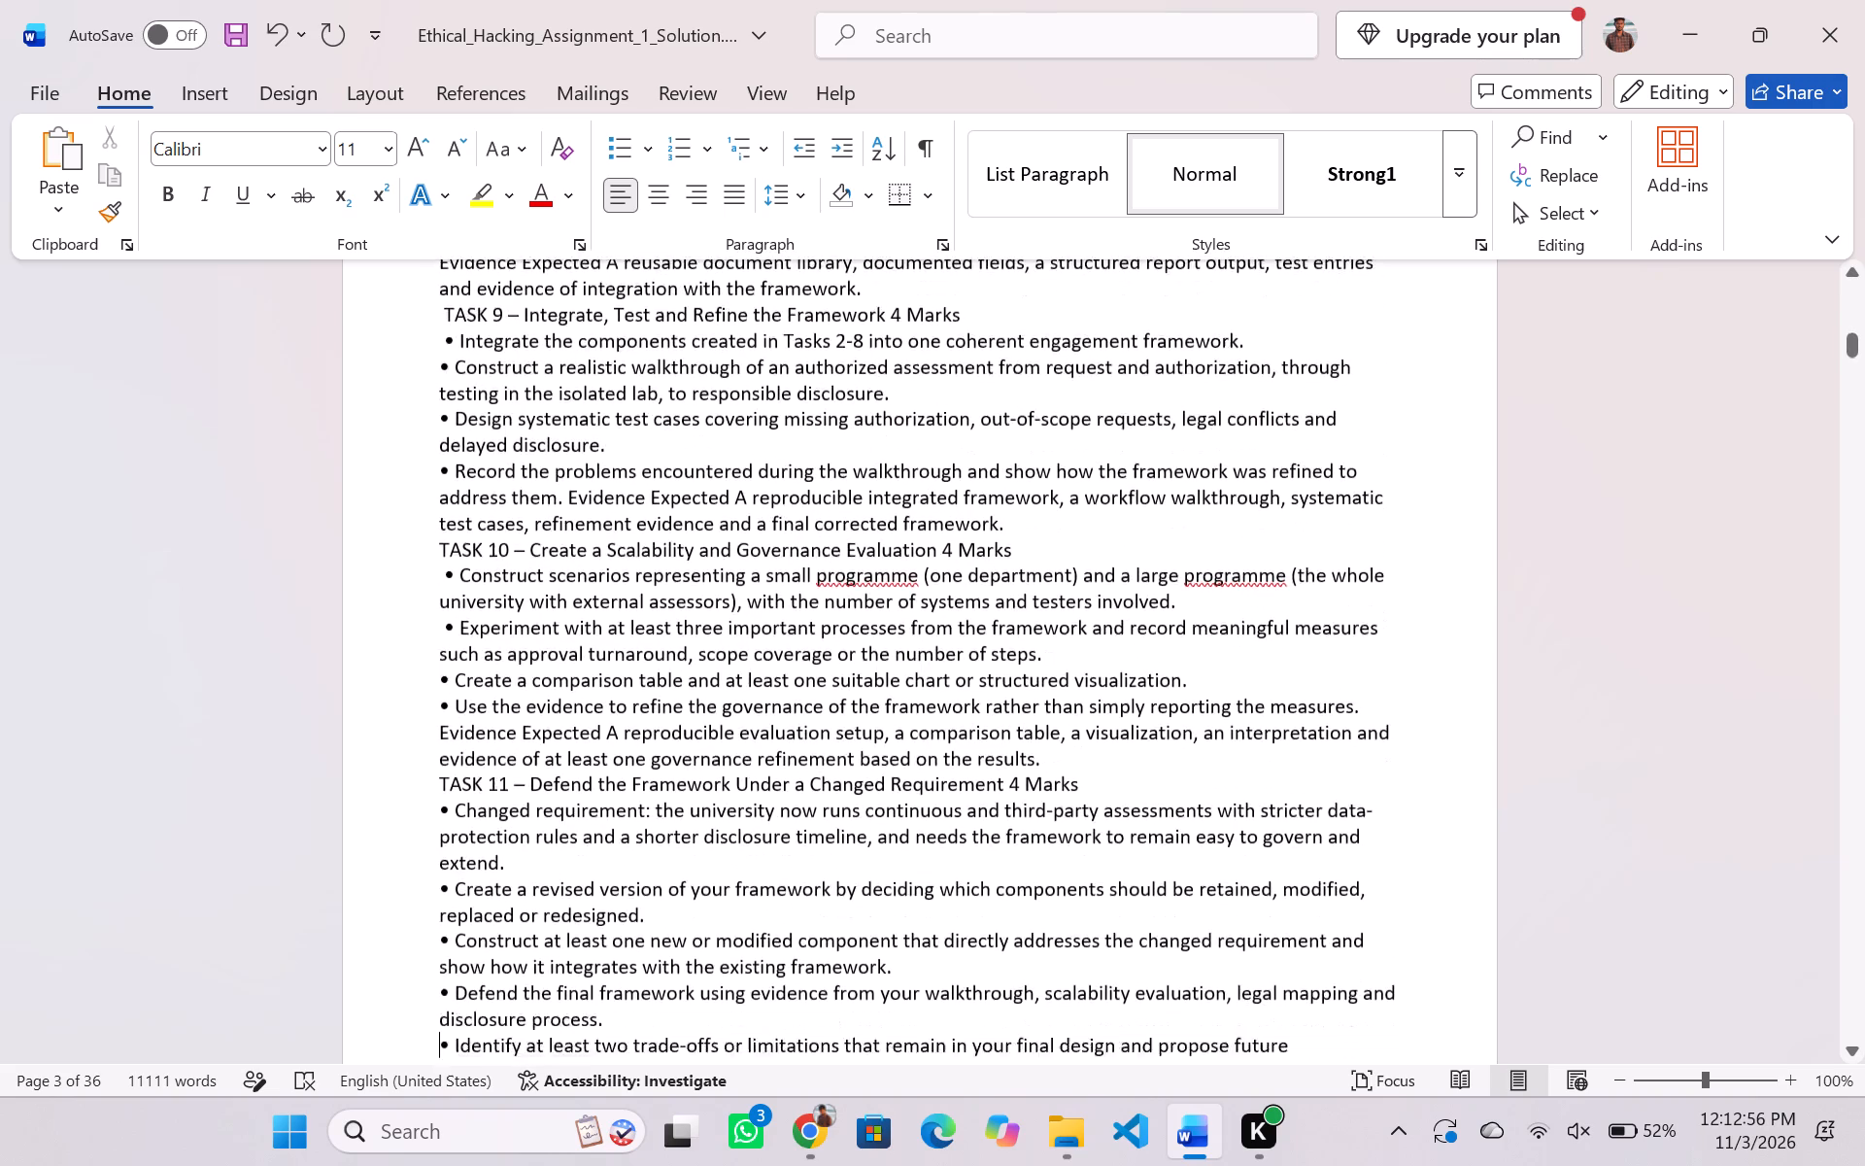
{"action": "left_click_drag", "start_coordinate": [1082, 460], "coordinate": [810, 473]}
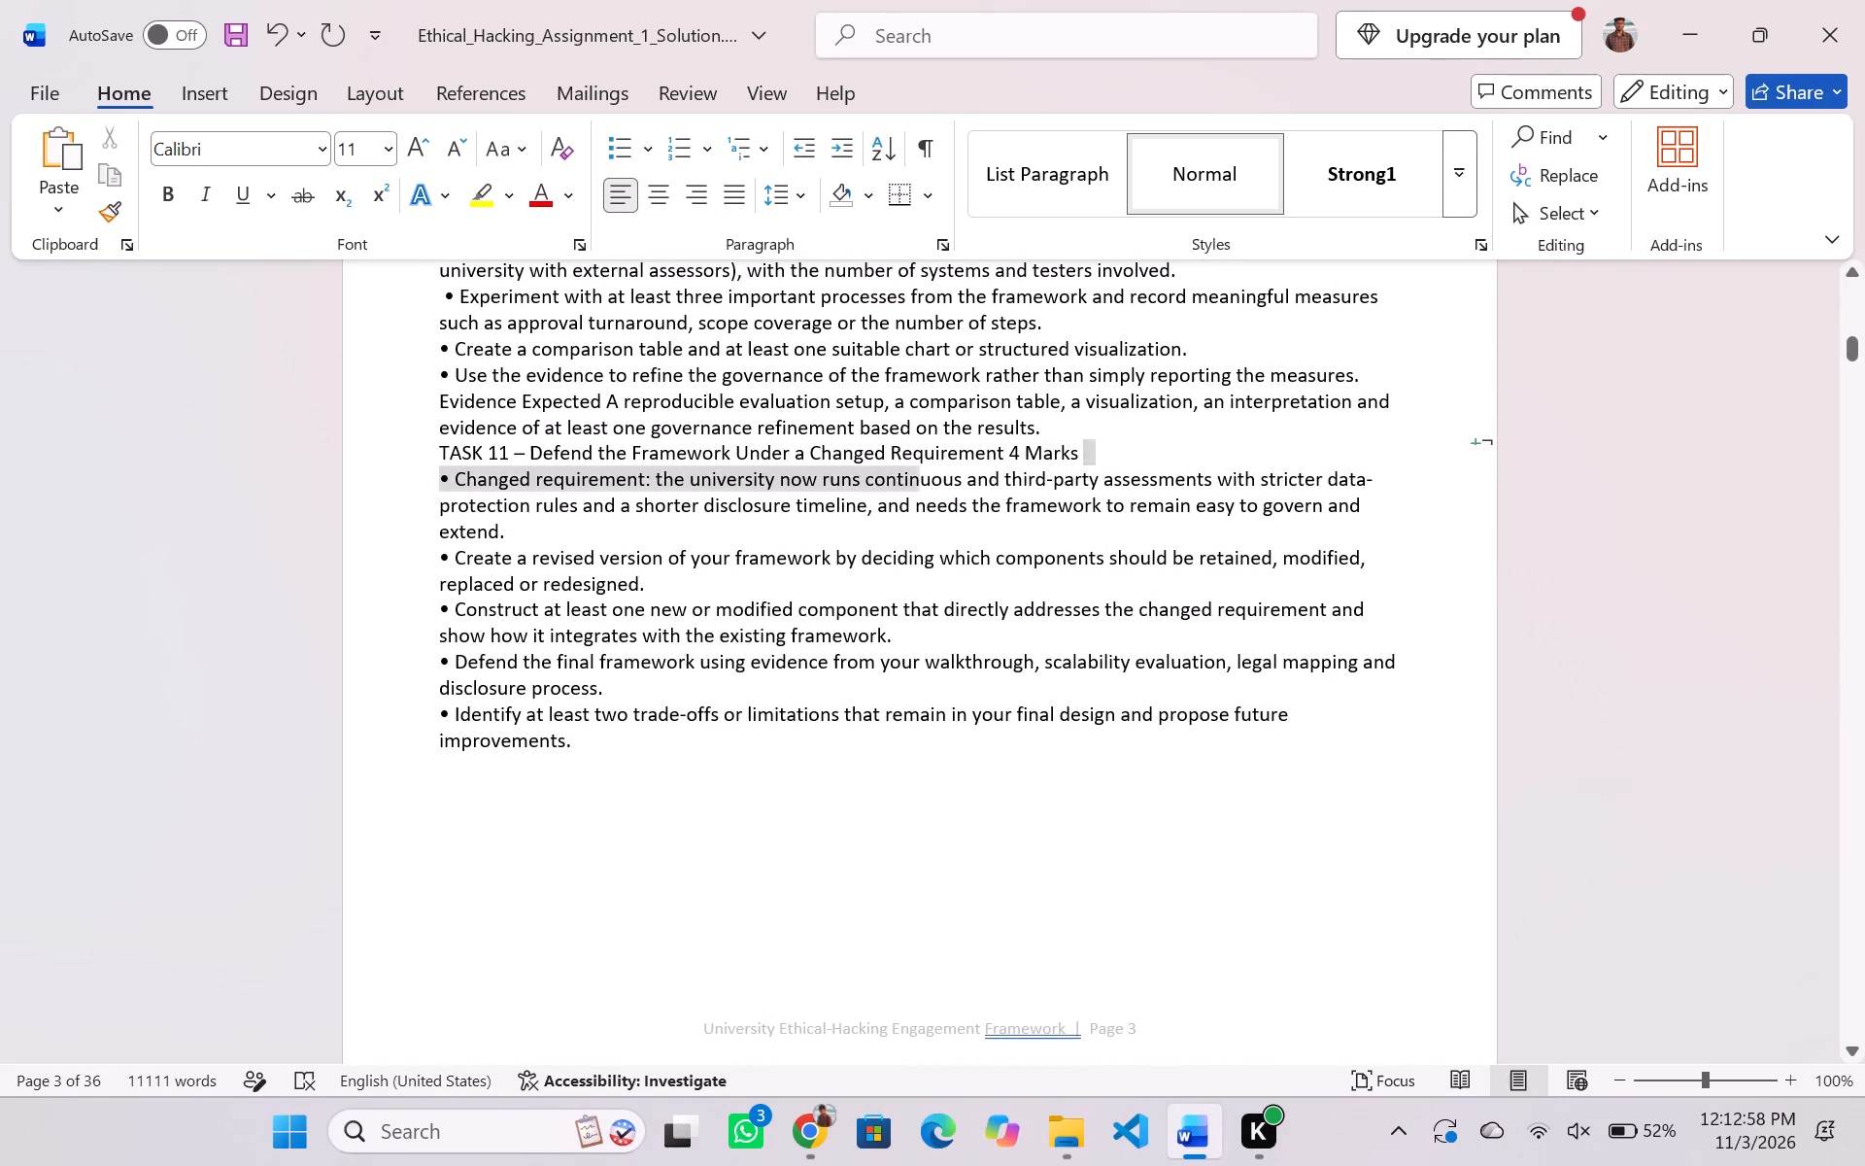
{"action": "left_click_drag", "start_coordinate": [810, 473], "coordinate": [428, 463]}
{"action": "key", "text": "ctrl+b"}
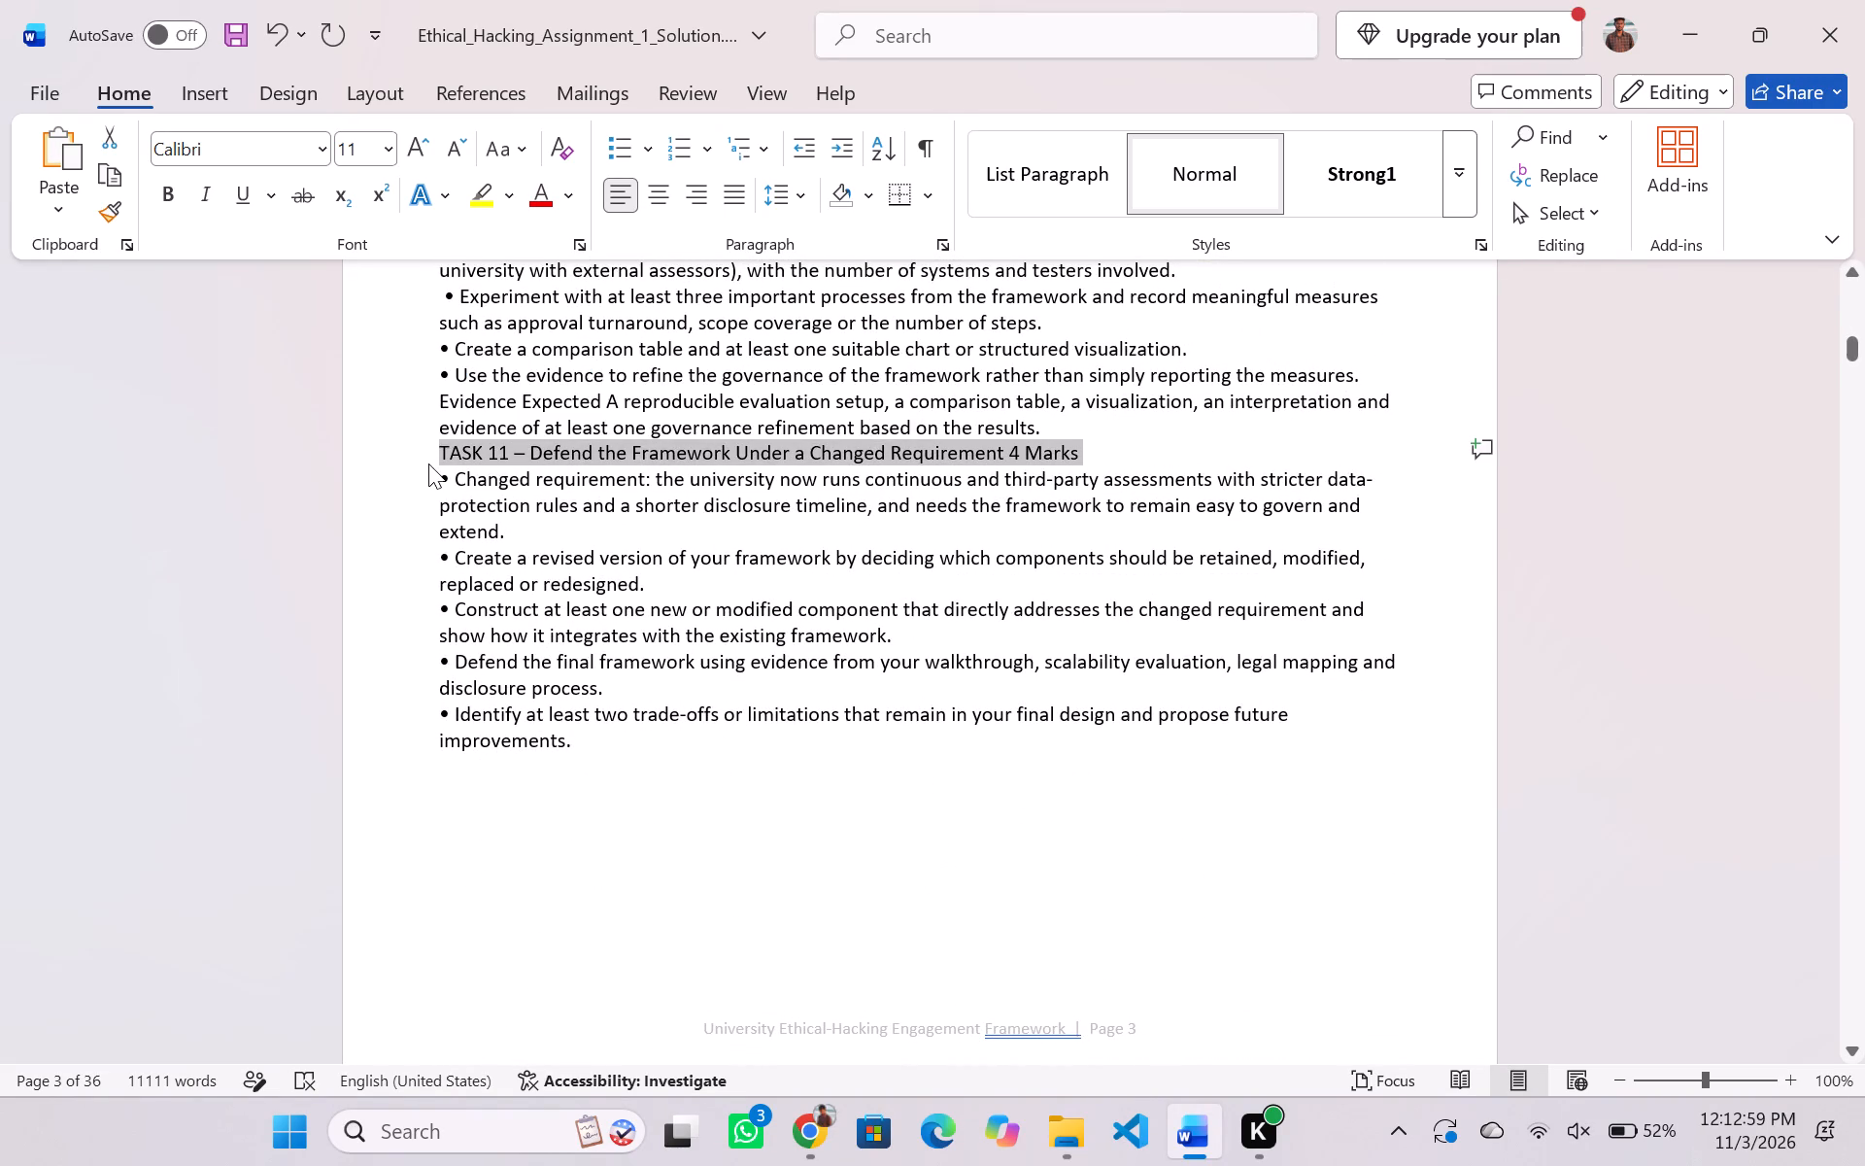
{"action": "scroll", "coordinate": [428, 463], "scroll_direction": "up", "scroll_amount": 3}
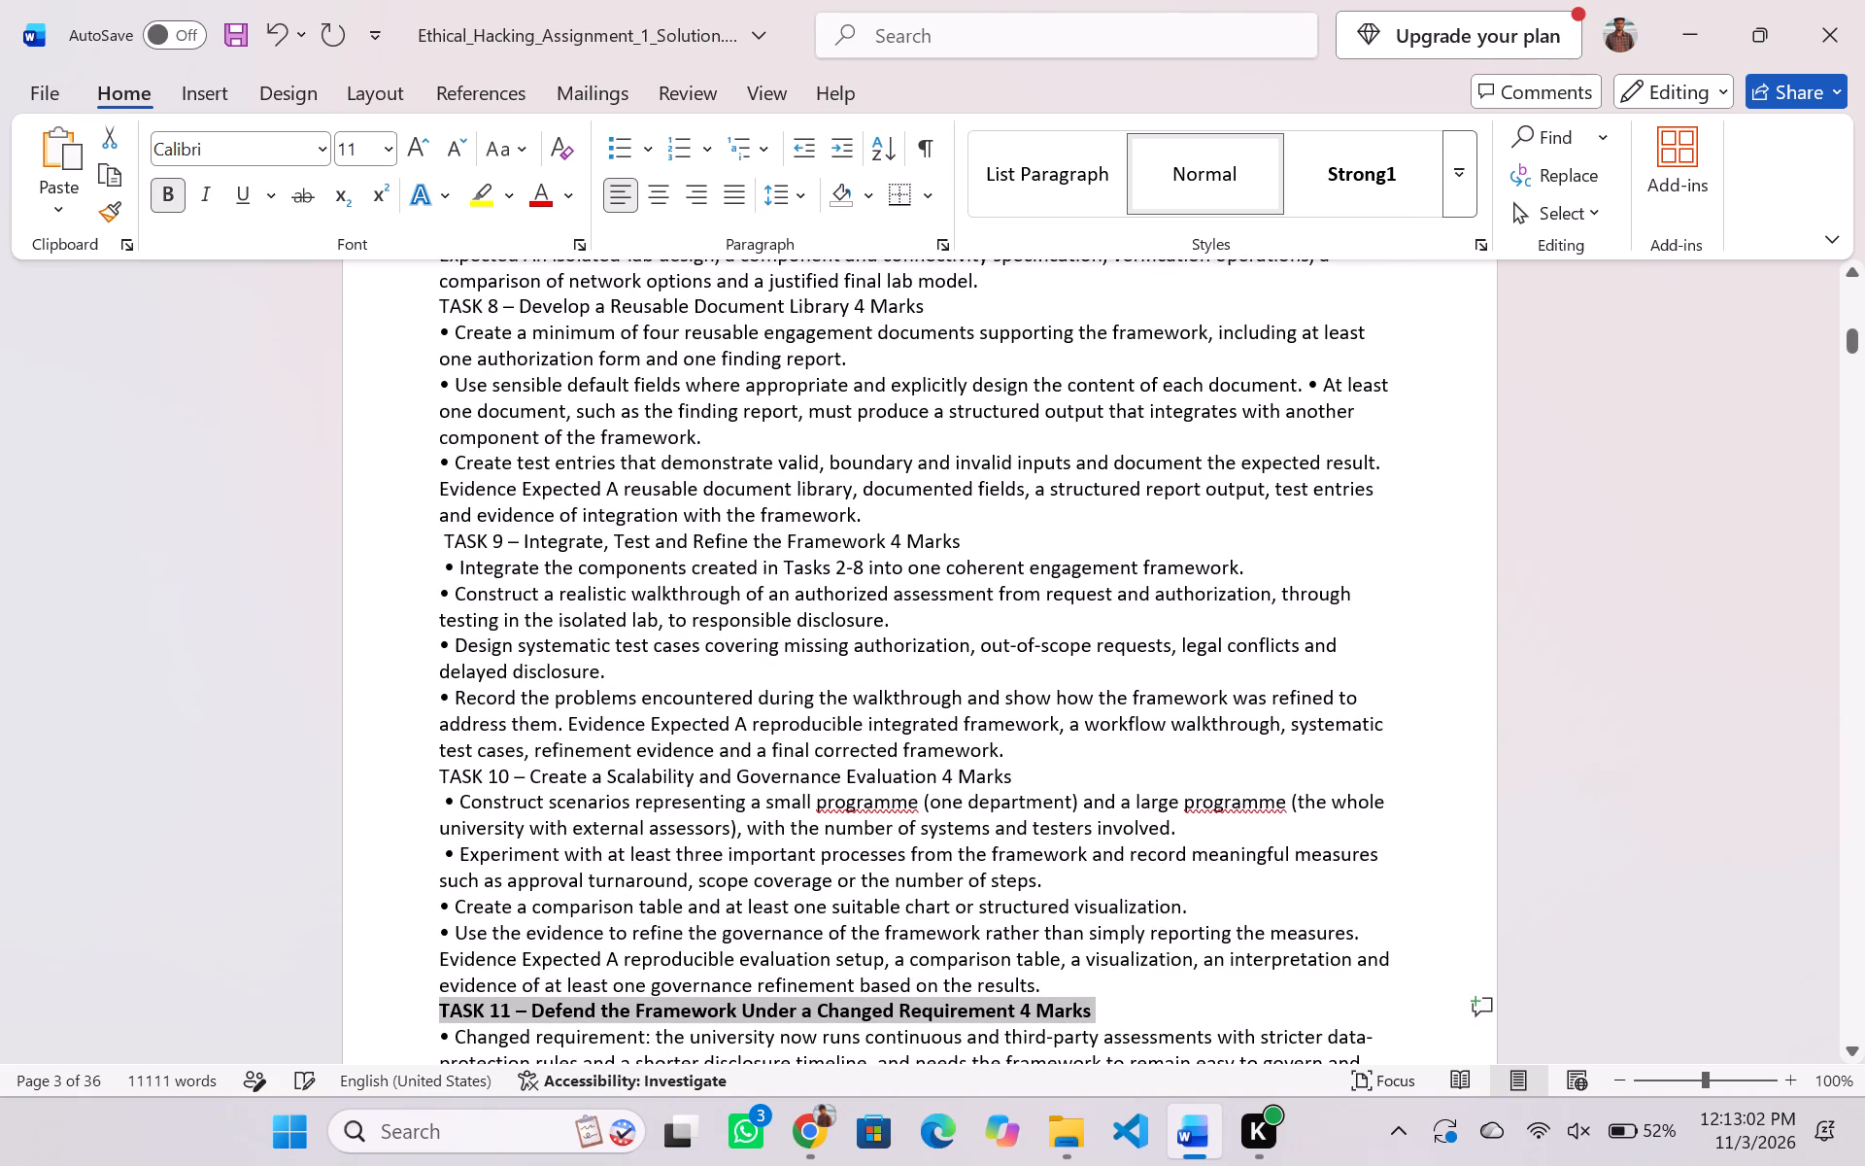
{"action": "left_click_drag", "start_coordinate": [1024, 771], "coordinate": [420, 782]}
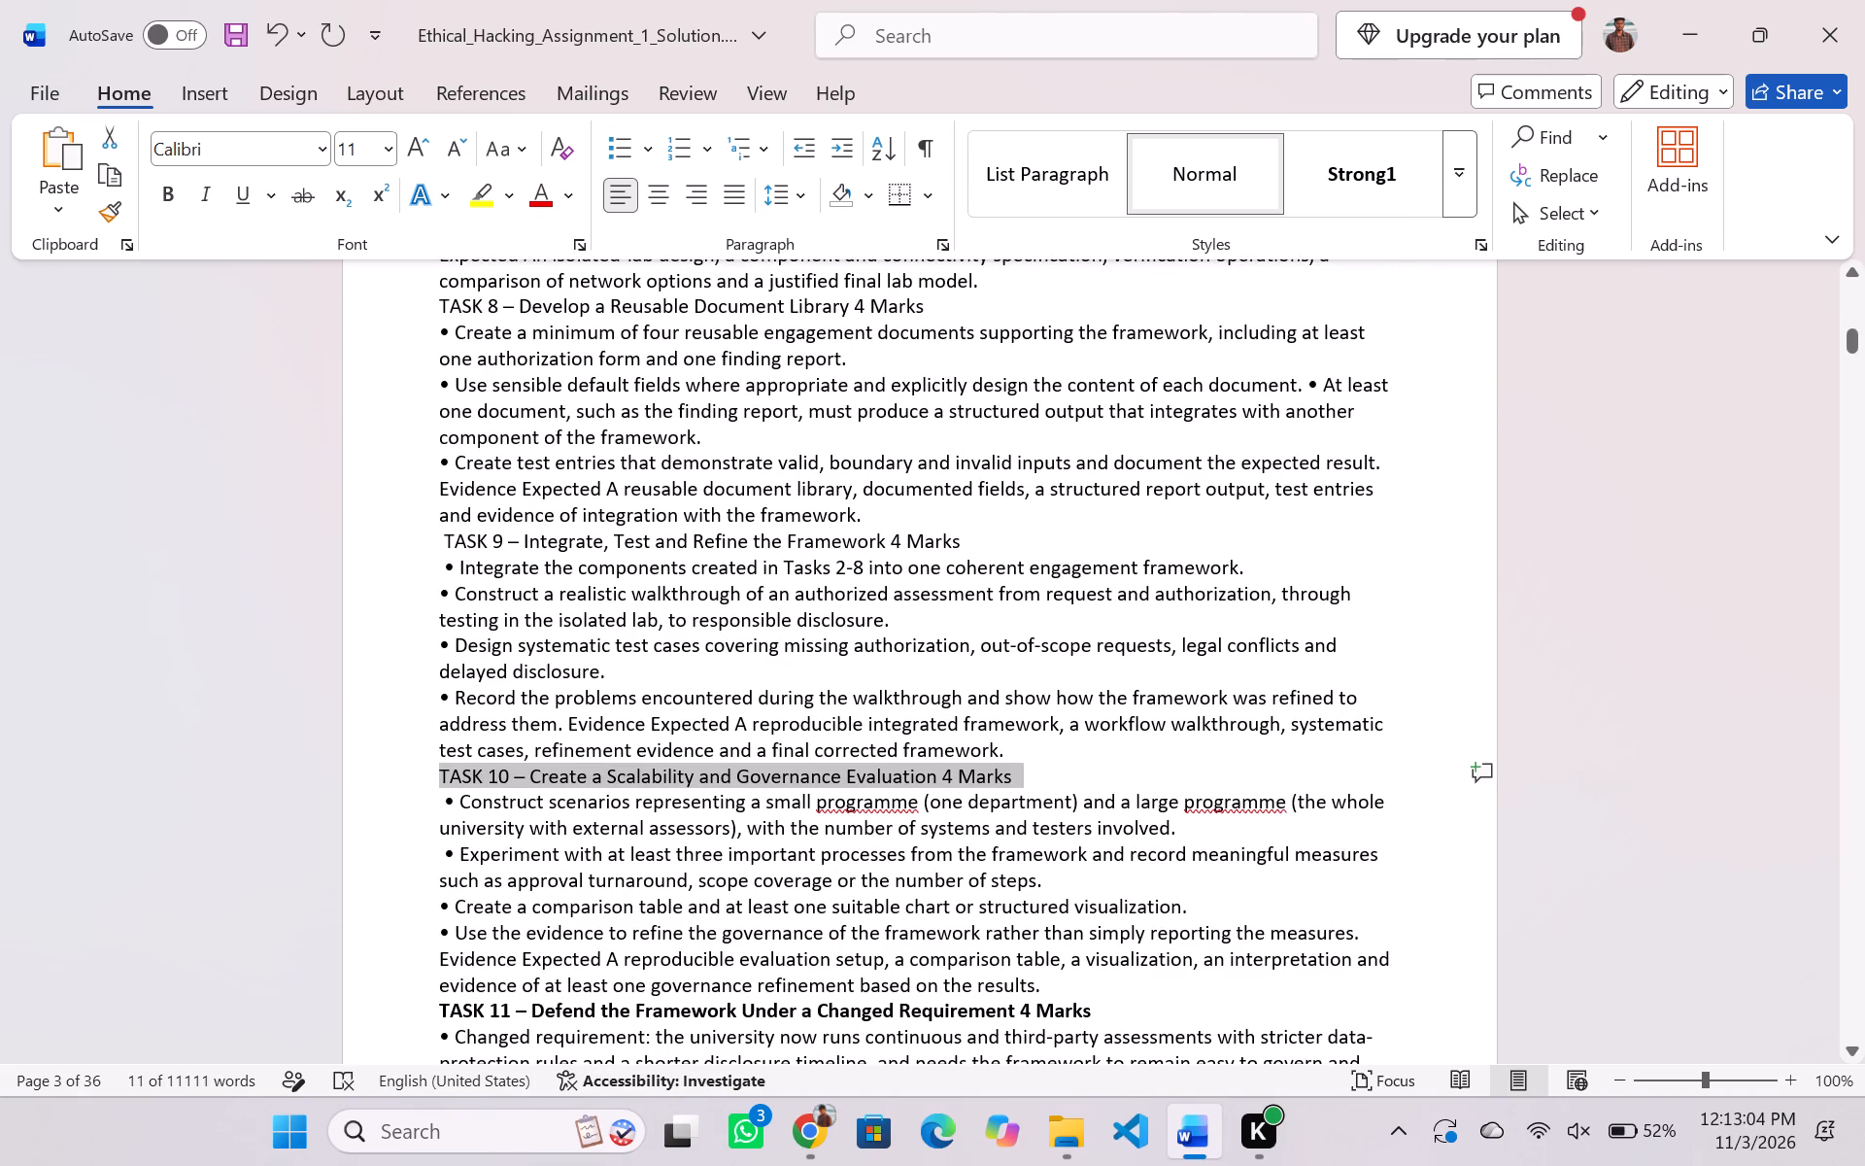
{"action": "key", "text": "ctrl+b"}
Make the TASK 9 and TASK 8 heading lines in the pasted brief bold.
{"action": "double_click", "coordinate": [420, 782]}
{"action": "left_click_drag", "start_coordinate": [983, 546], "coordinate": [450, 546]}
{"action": "key", "text": "ctrl+b"}
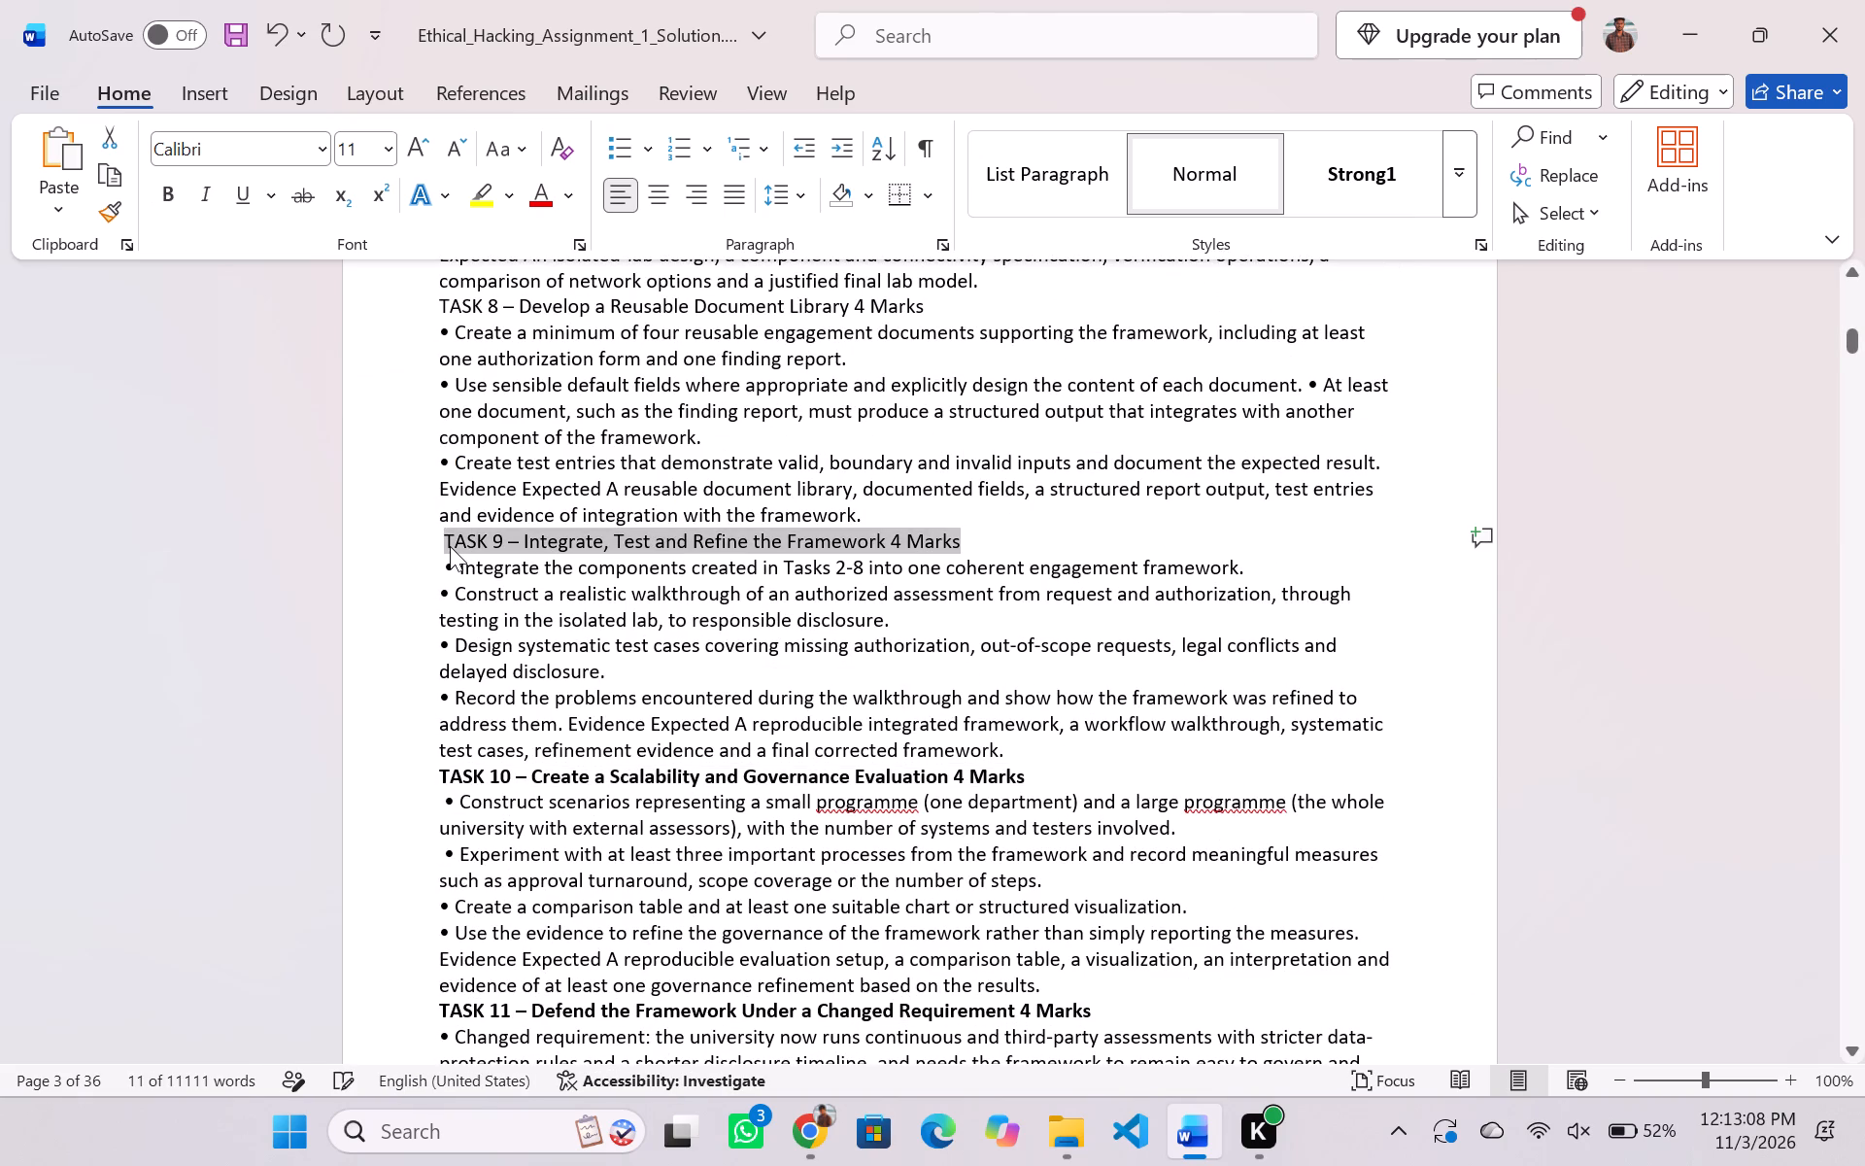
{"action": "scroll", "coordinate": [450, 546], "scroll_direction": "up", "scroll_amount": 1}
{"action": "left_click_drag", "start_coordinate": [930, 732], "coordinate": [419, 716]}
{"action": "key", "text": "ctrl+b"}
Make the heading "TASK 7 – Design an Isolated Ethical-Hacking Lab 5 Marks" bold.
{"action": "scroll", "coordinate": [419, 716], "scroll_direction": "up", "scroll_amount": 1}
{"action": "scroll", "coordinate": [646, 860], "scroll_direction": "up", "scroll_amount": 1}
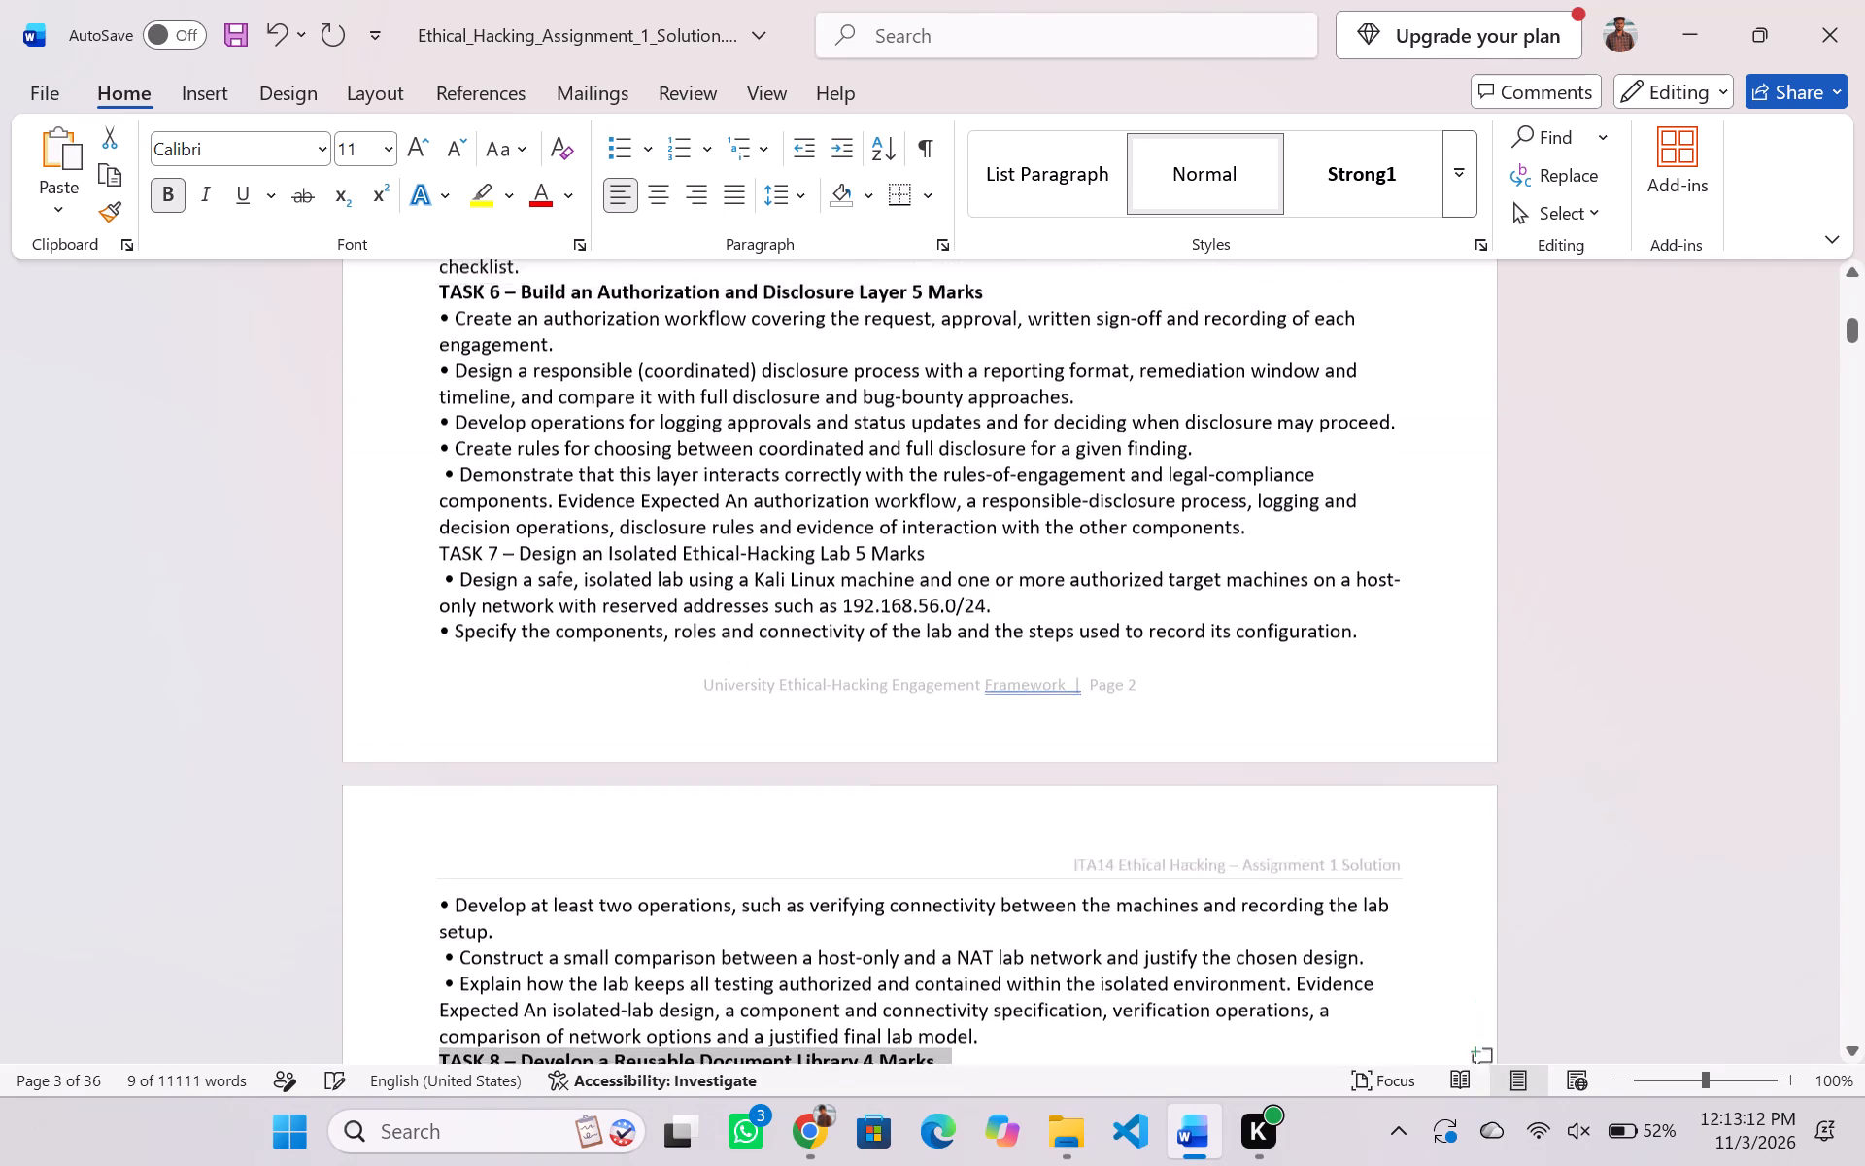
{"action": "scroll", "coordinate": [646, 860], "scroll_direction": "up", "scroll_amount": 1}
{"action": "left_click_drag", "start_coordinate": [962, 754], "coordinate": [429, 767]}
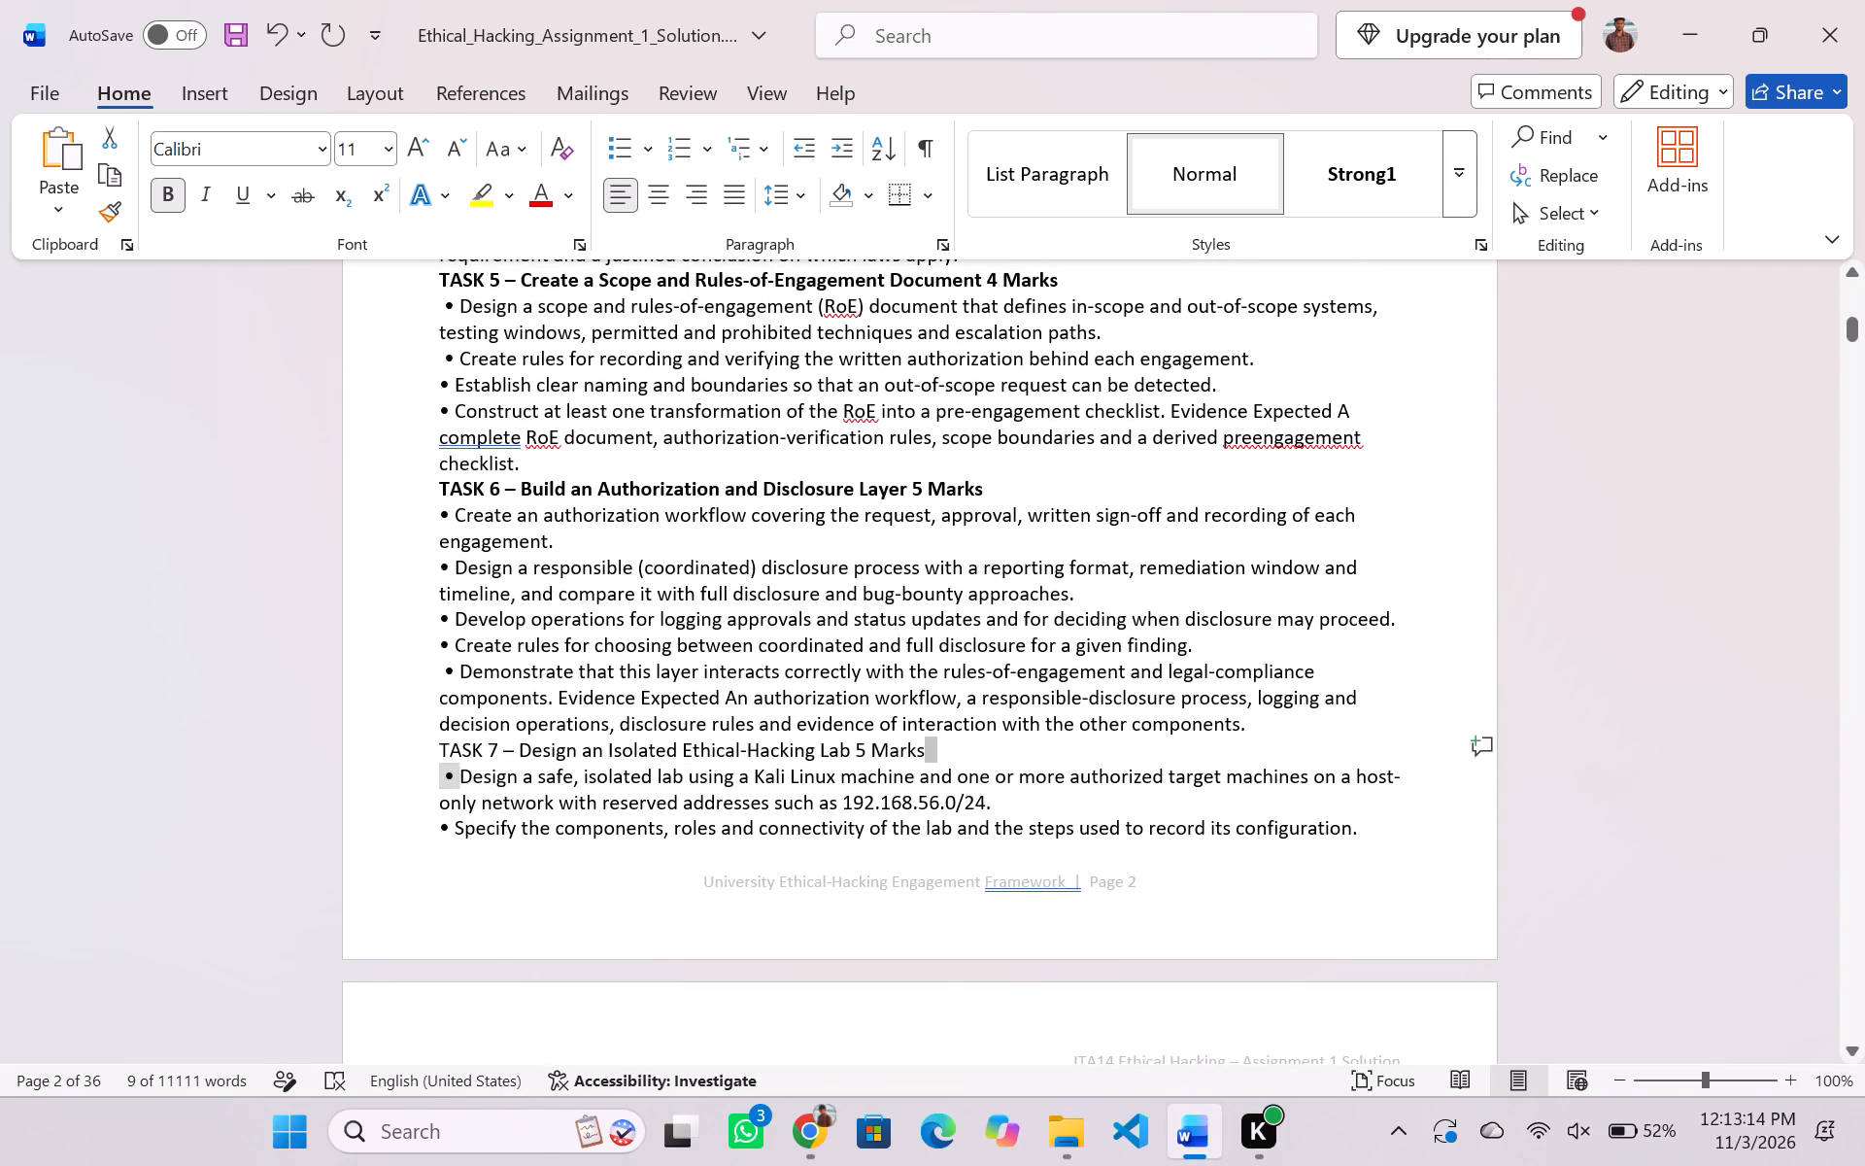
{"action": "left_click_drag", "start_coordinate": [429, 767], "coordinate": [429, 749]}
{"action": "key", "text": "ctrl+b"}
Look over the document from the Task 1 solution tables back to the title page and Scenario text.
{"action": "scroll", "coordinate": [429, 749], "scroll_direction": "down", "scroll_amount": 6}
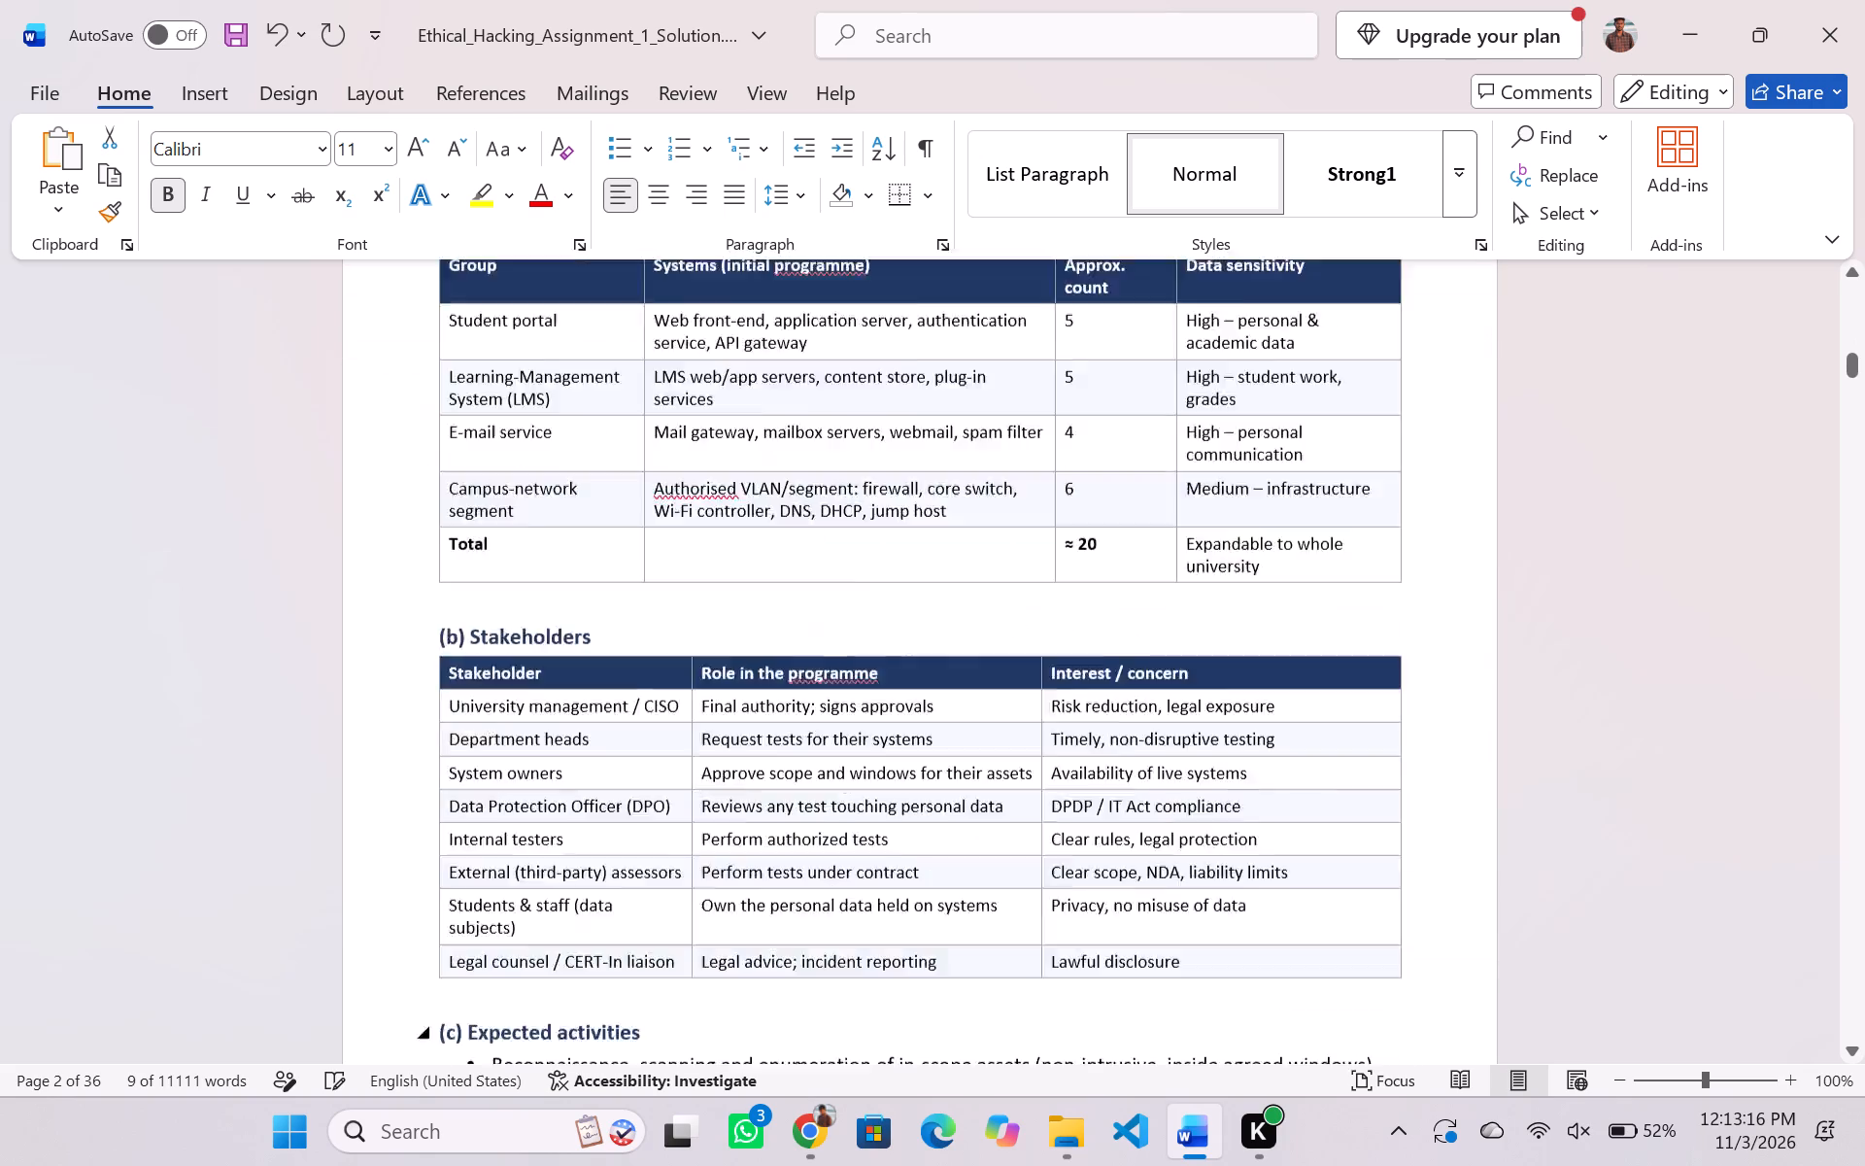
{"action": "scroll", "coordinate": [429, 749], "scroll_direction": "up", "scroll_amount": 2}
{"action": "scroll", "coordinate": [429, 749], "scroll_direction": "down", "scroll_amount": 2}
{"action": "scroll", "coordinate": [429, 749], "scroll_direction": "up", "scroll_amount": 2}
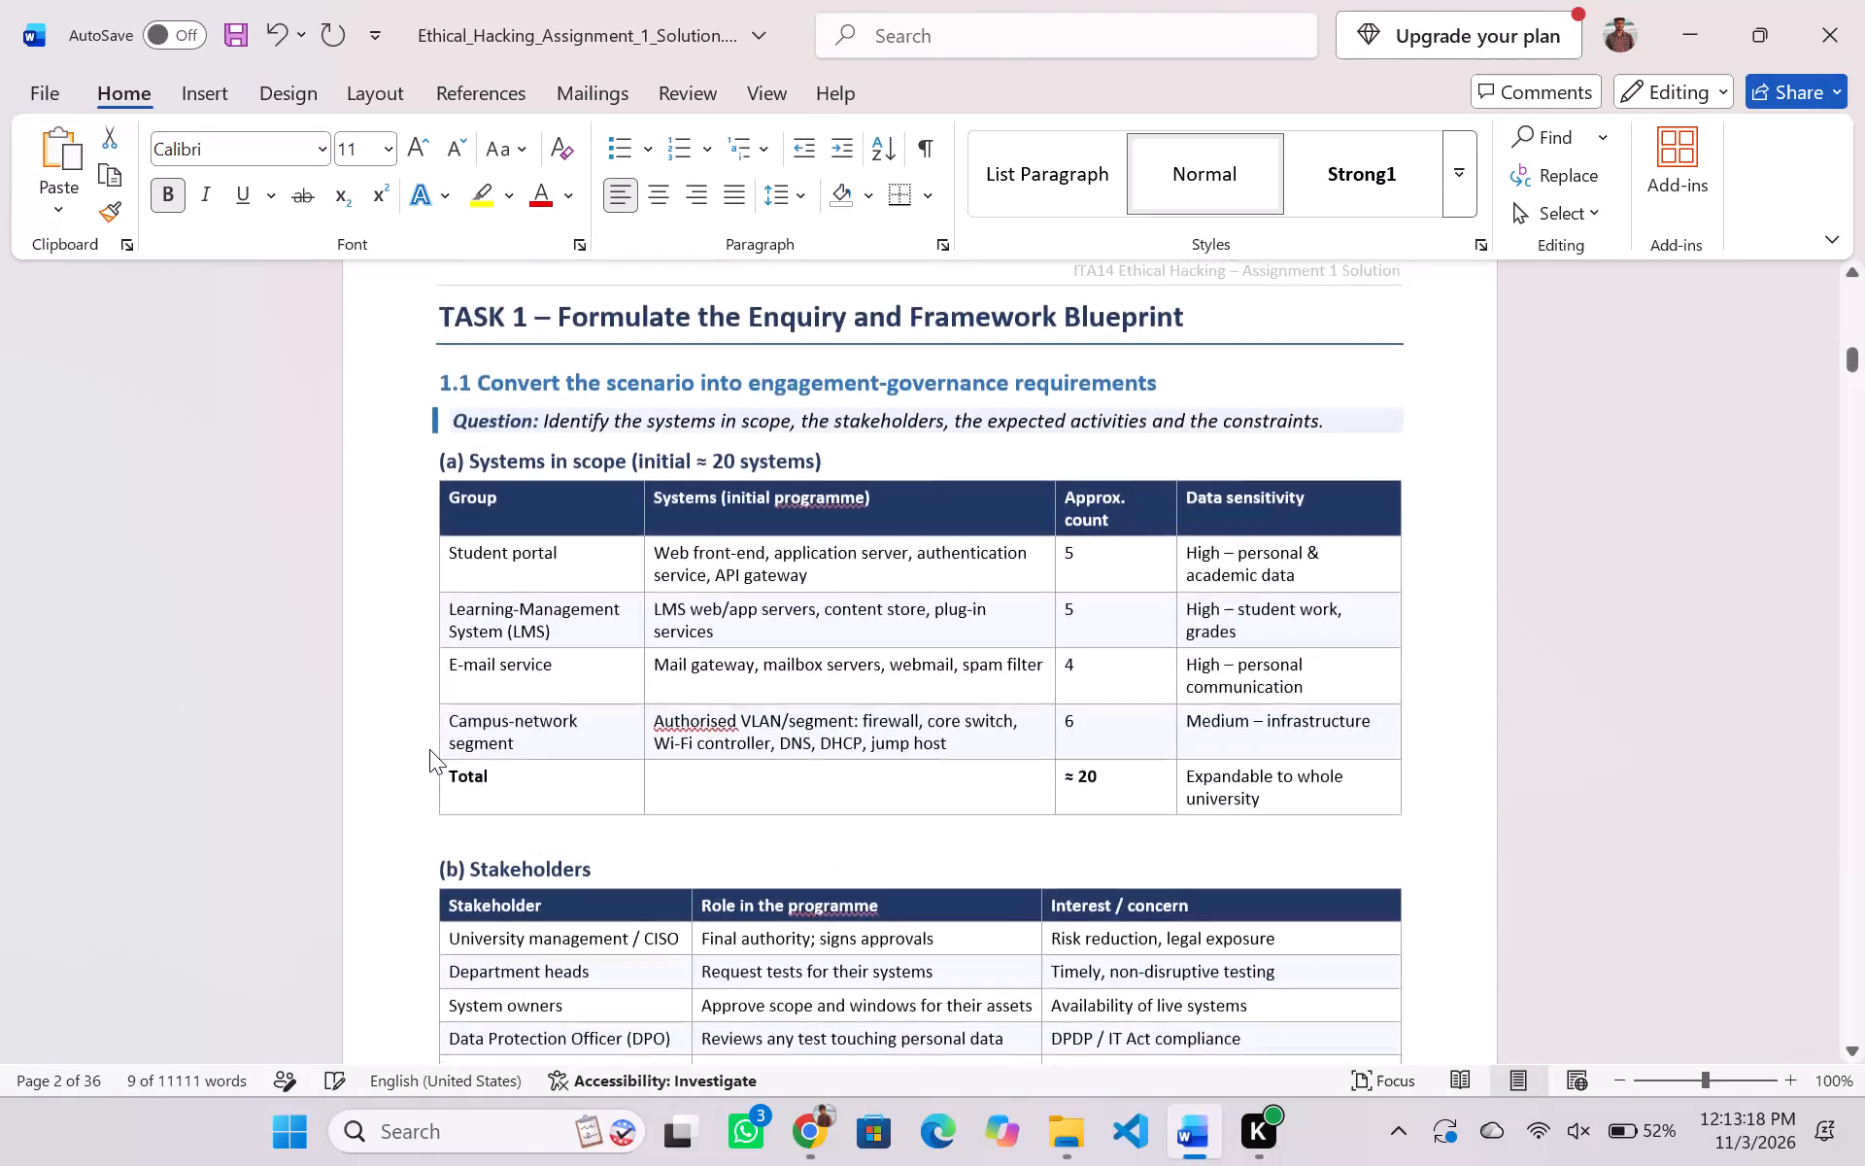
{"action": "scroll", "coordinate": [429, 749], "scroll_direction": "up", "scroll_amount": 7}
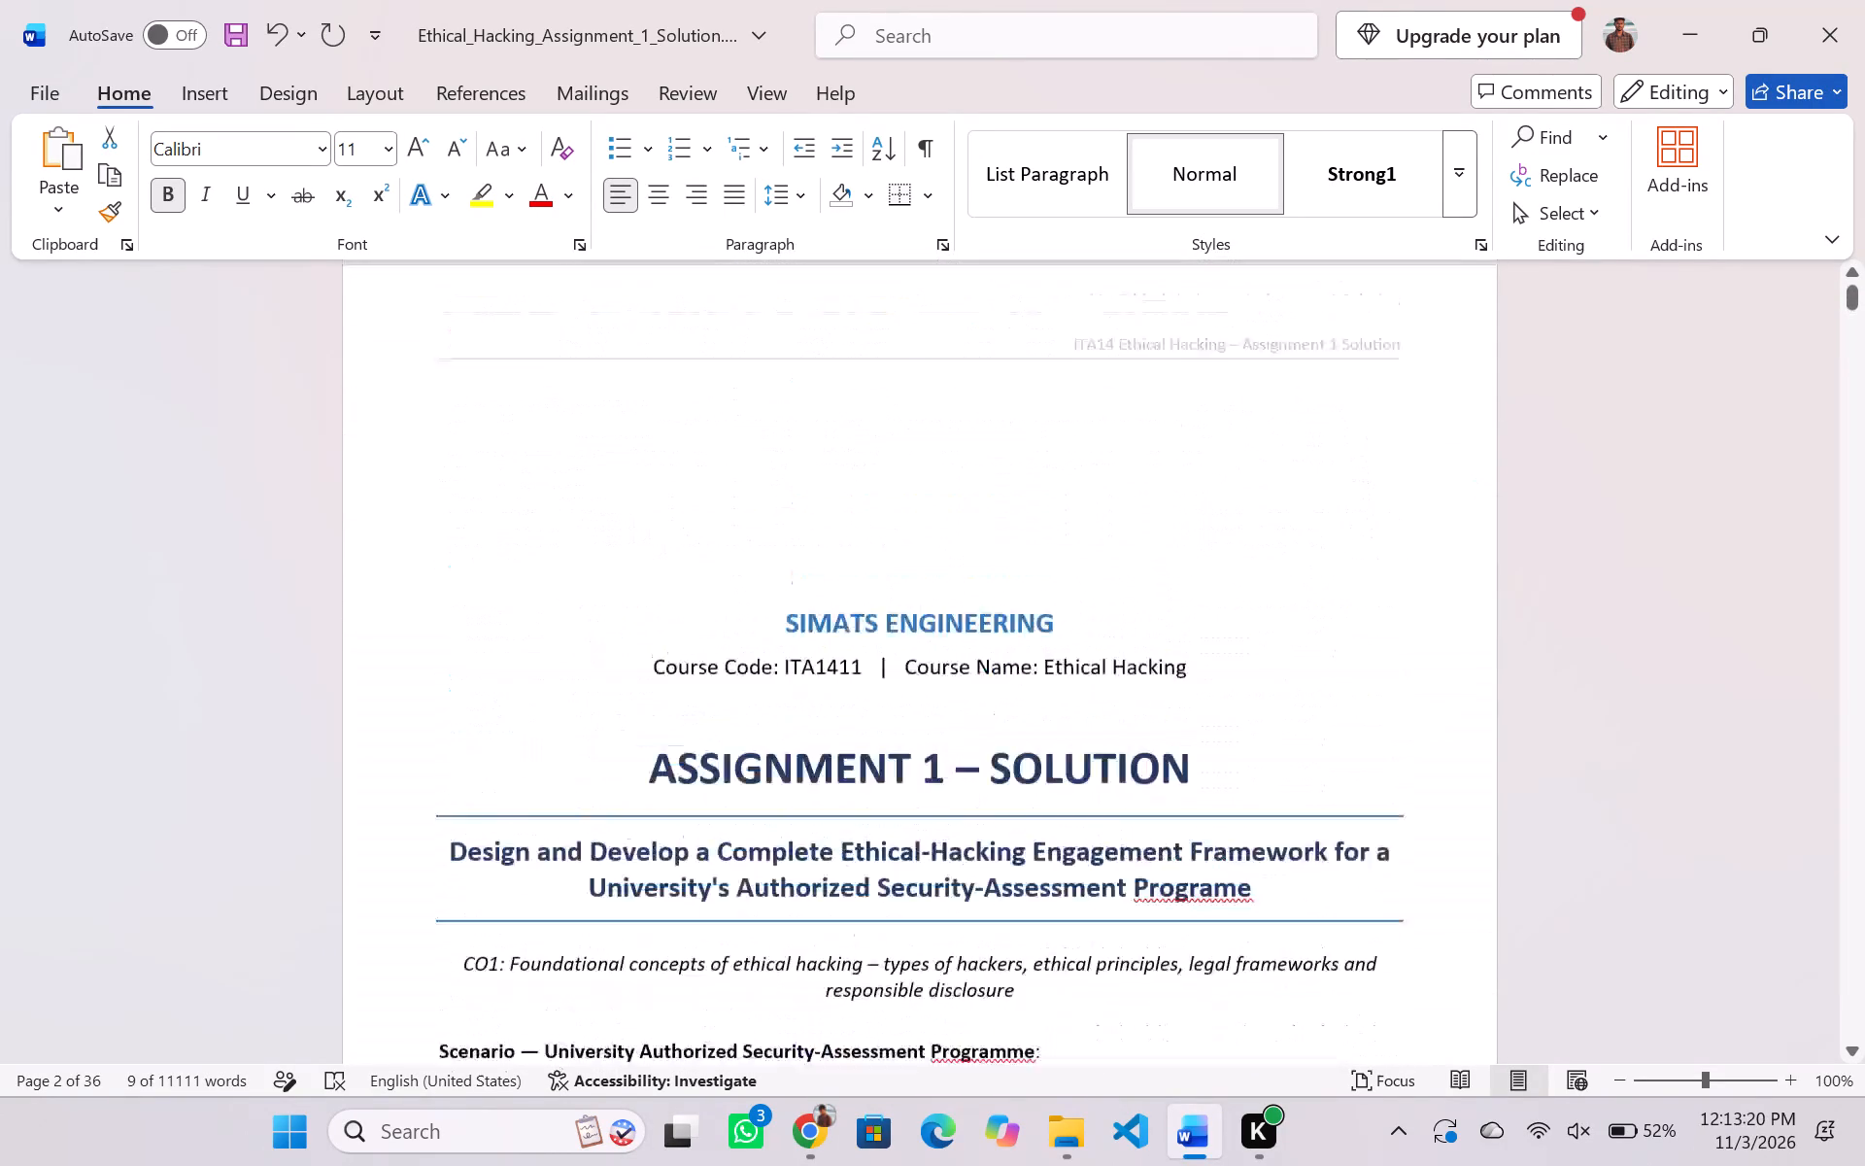
{"action": "scroll", "coordinate": [785, 841], "scroll_direction": "down", "scroll_amount": 2}
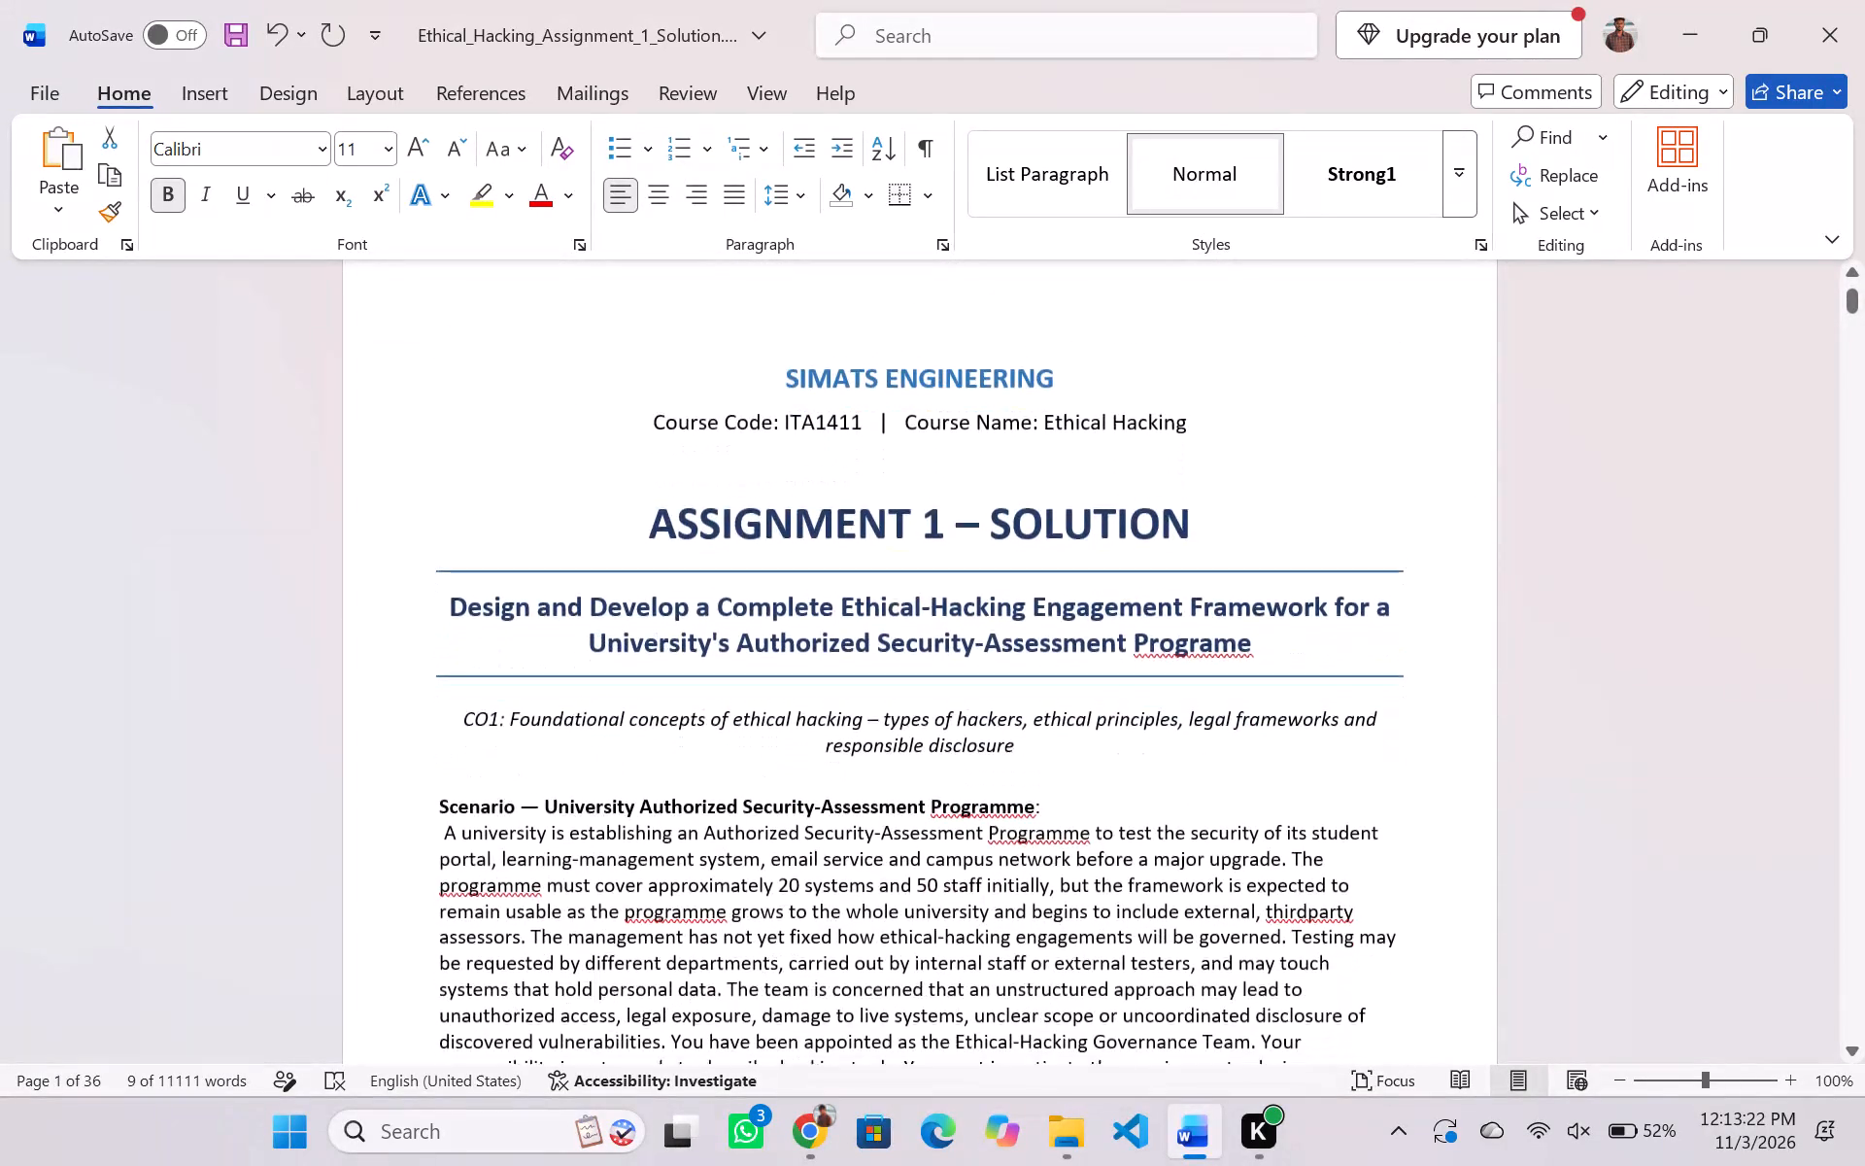
{"action": "scroll", "coordinate": [785, 841], "scroll_direction": "down", "scroll_amount": 2}
{"action": "scroll", "coordinate": [785, 841], "scroll_direction": "up", "scroll_amount": 1}
Save the Ethical Hacking Assignment 1 solution document and close it.
{"action": "key", "text": "ctrl+s"}
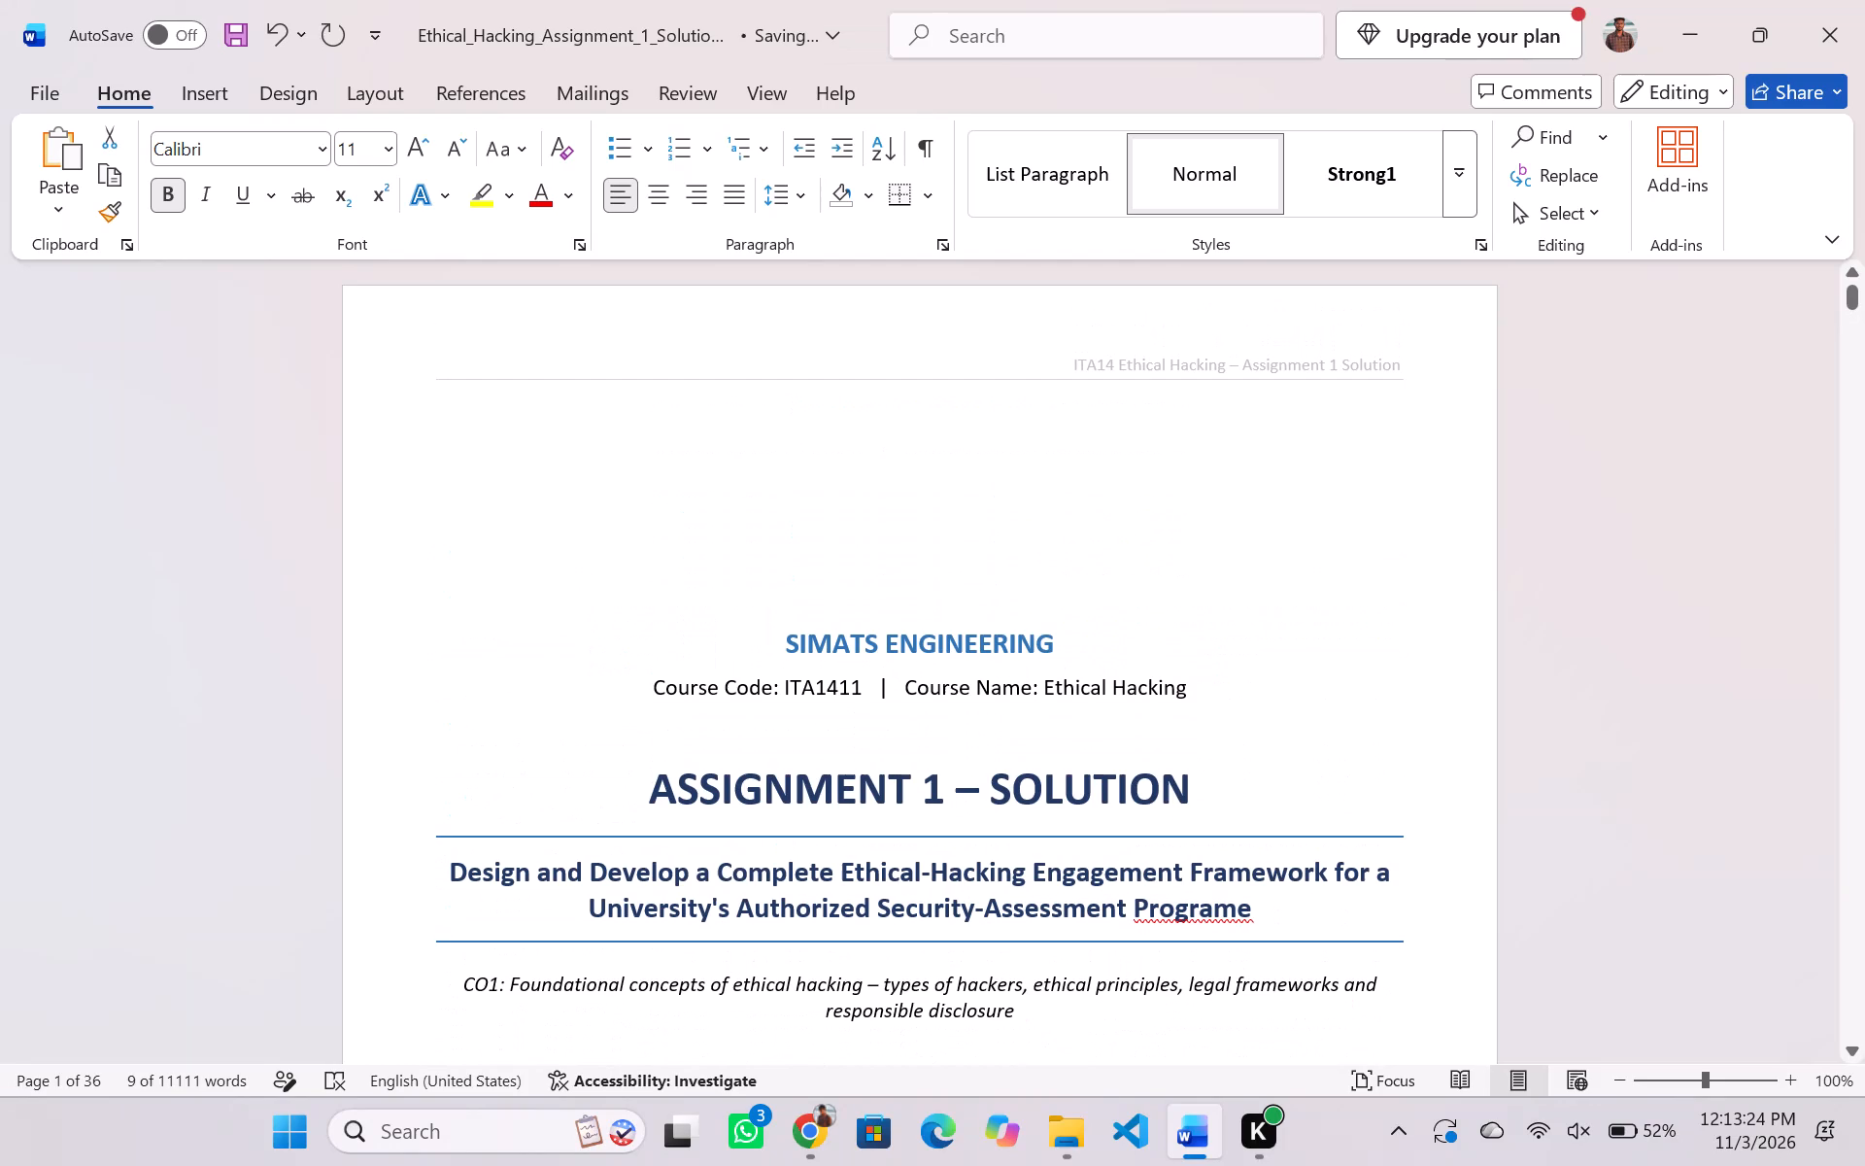
{"action": "key", "text": "ctrl+s"}
{"action": "left_click", "coordinate": [1864, 0]}
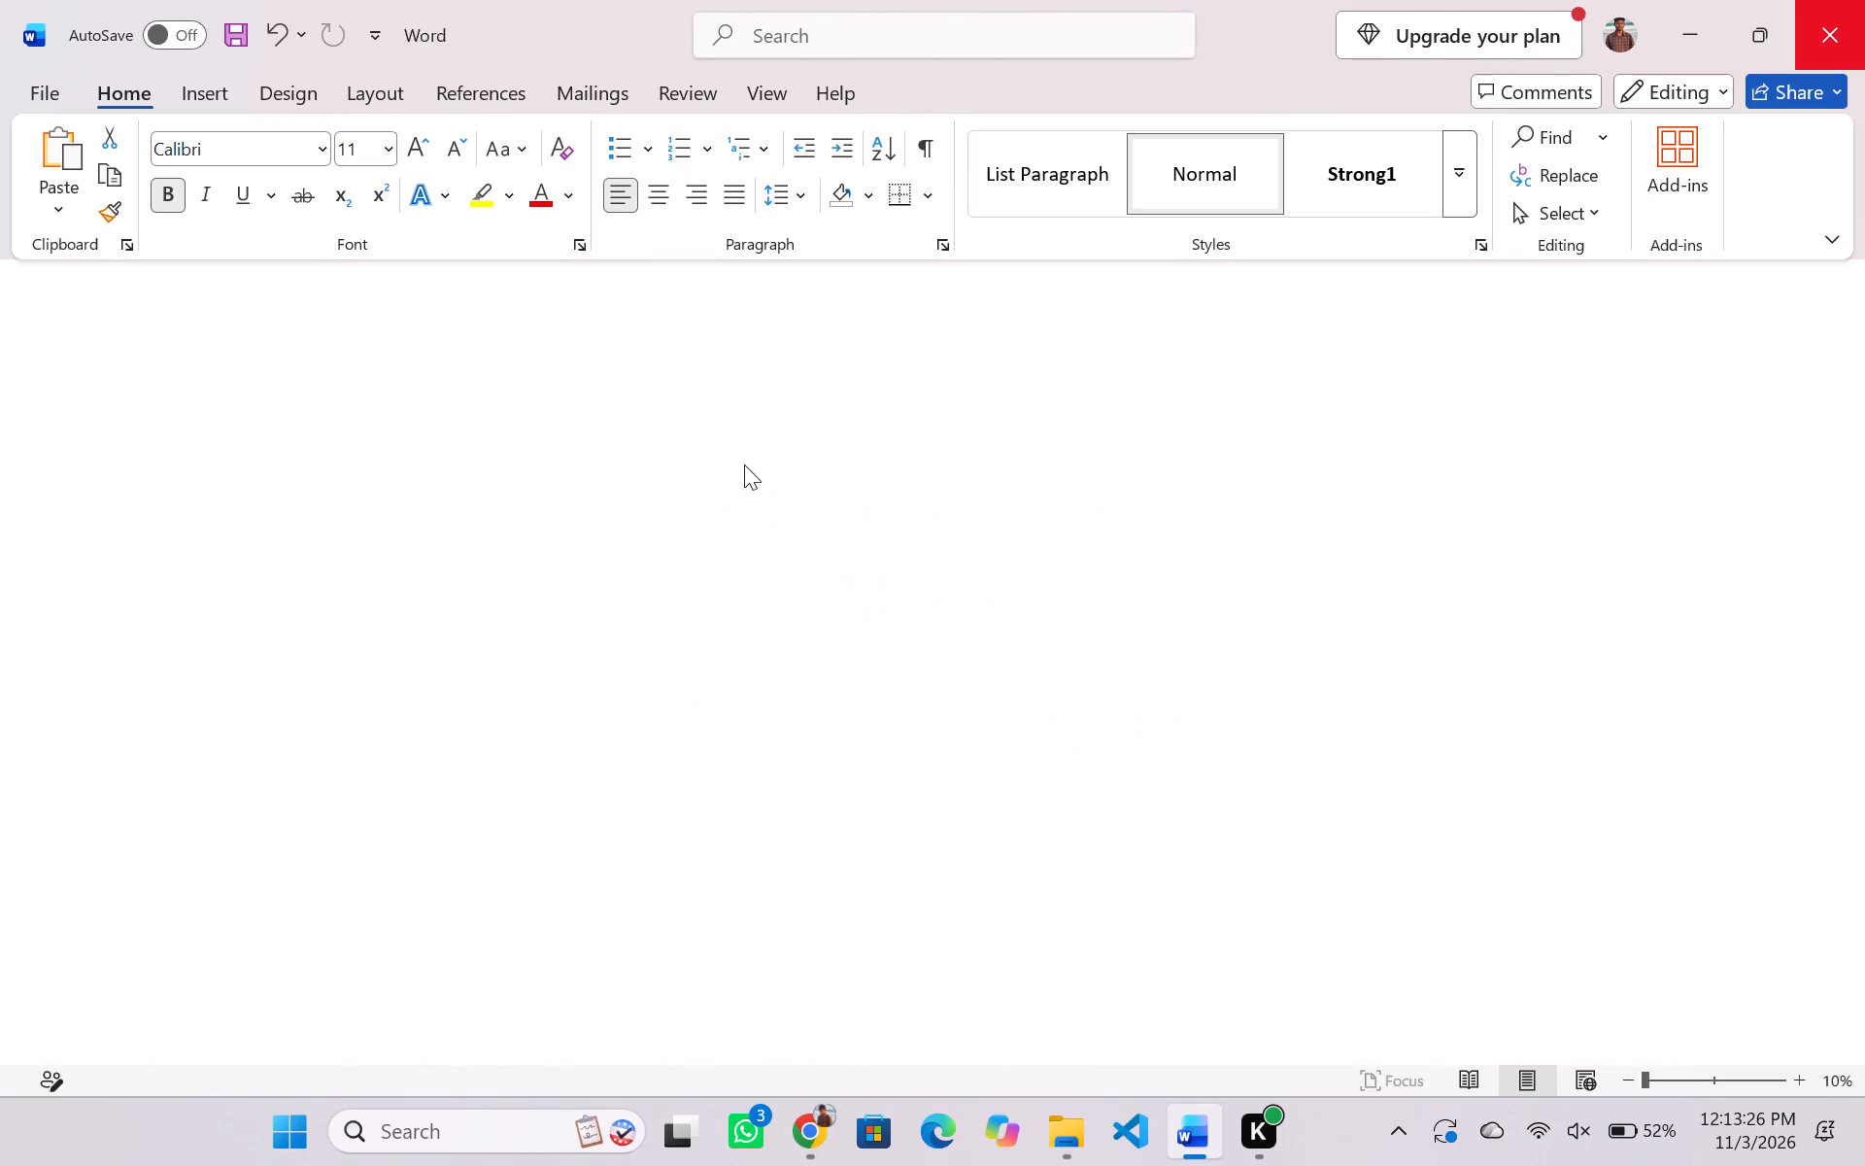
In Chrome, open the Google Classroom home page in a new tab and close the Ethical_Hacking_Assignment_1 tab.
{"action": "left_click", "coordinate": [416, 25]}
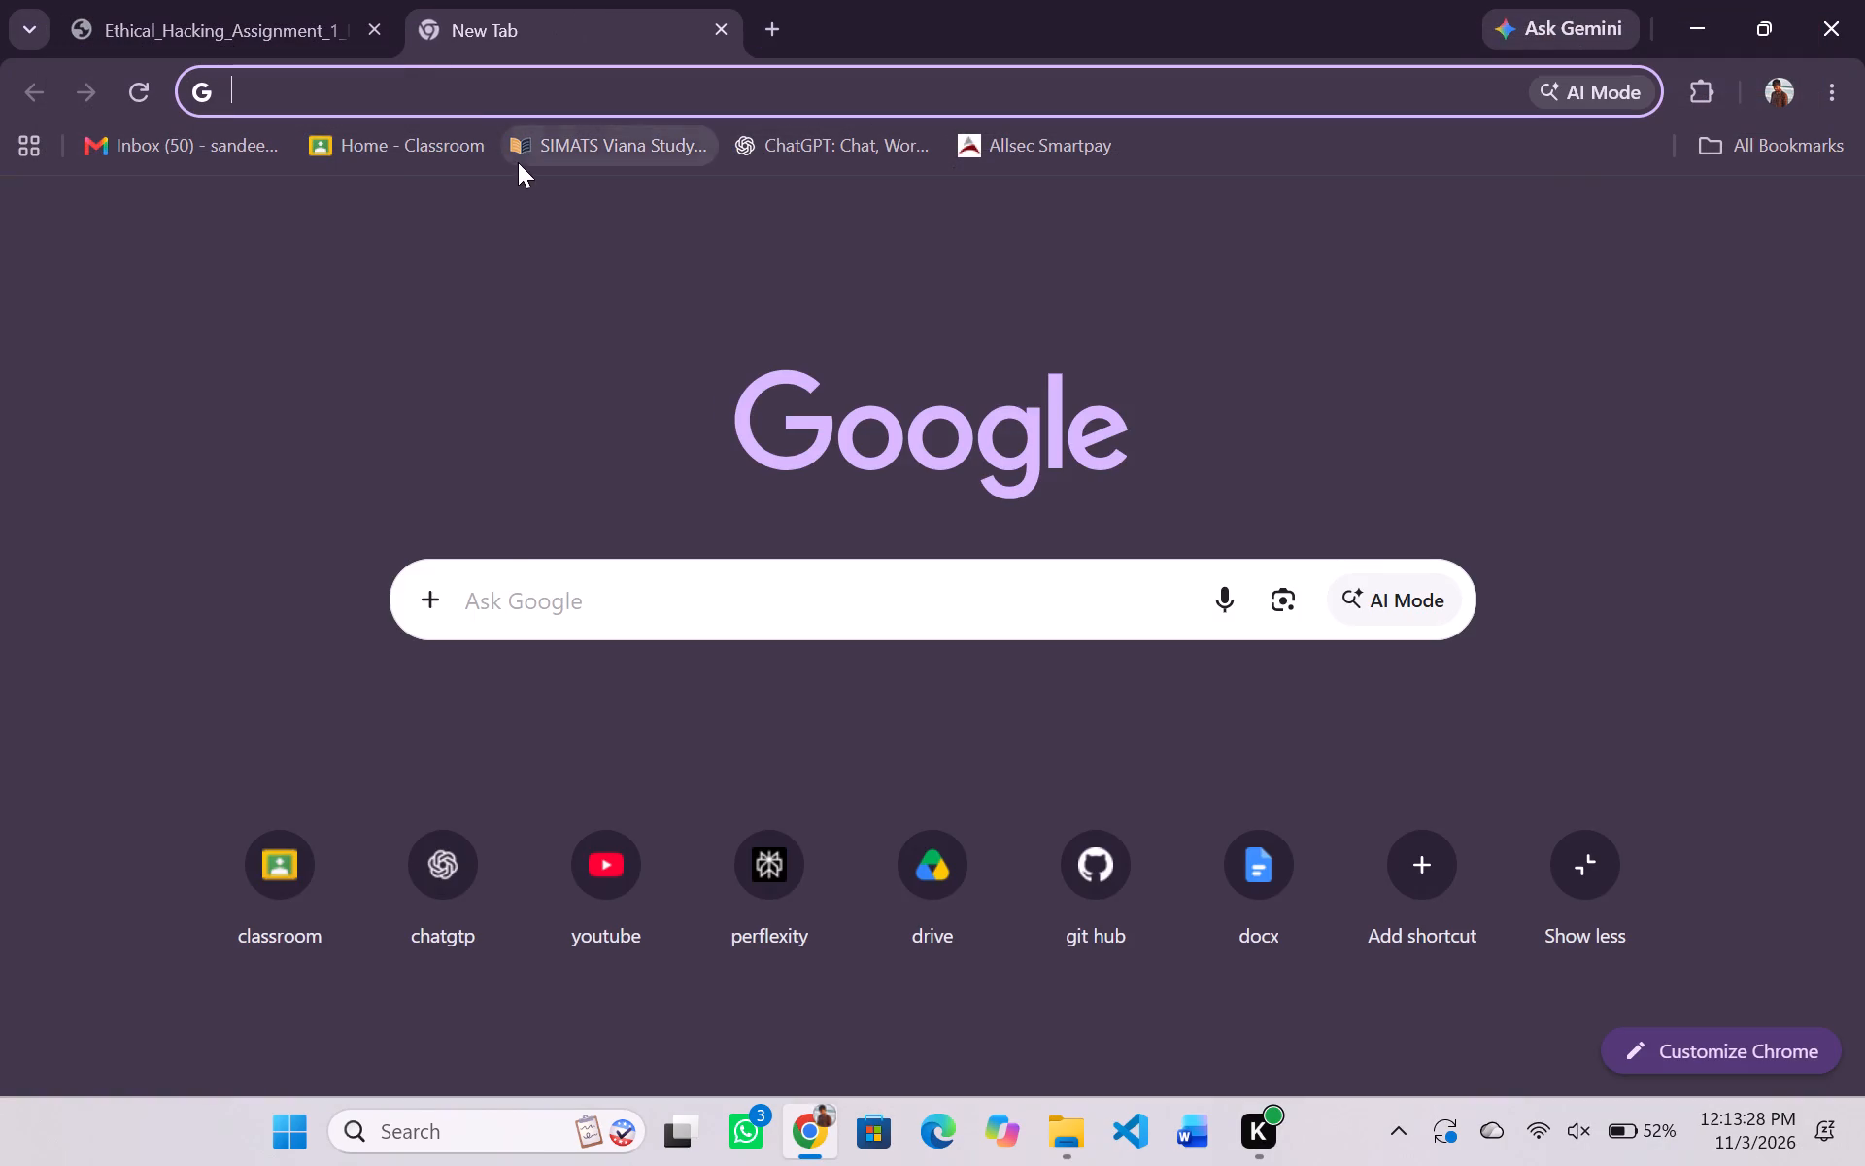
{"action": "left_click", "coordinate": [379, 160]}
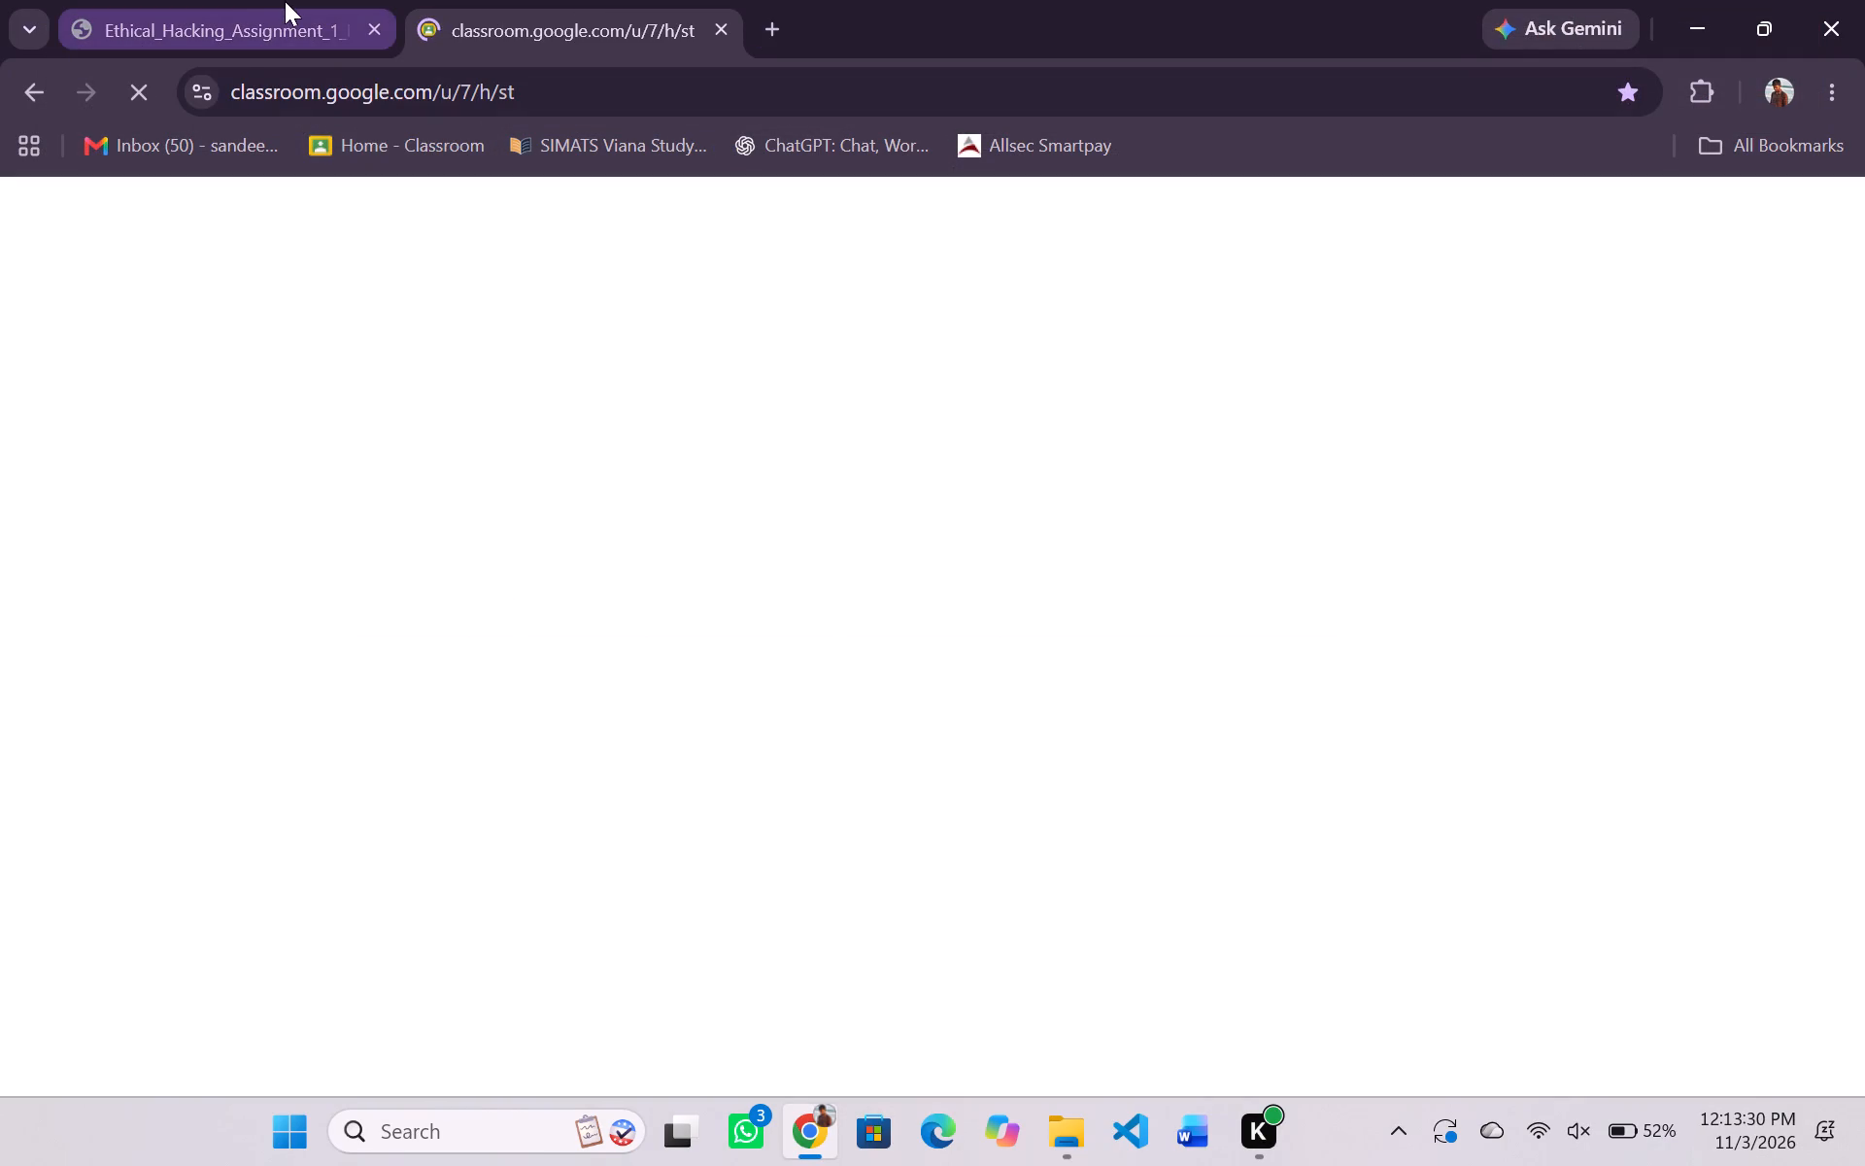
{"action": "left_click", "coordinate": [285, 1]}
{"action": "left_click", "coordinate": [382, 27]}
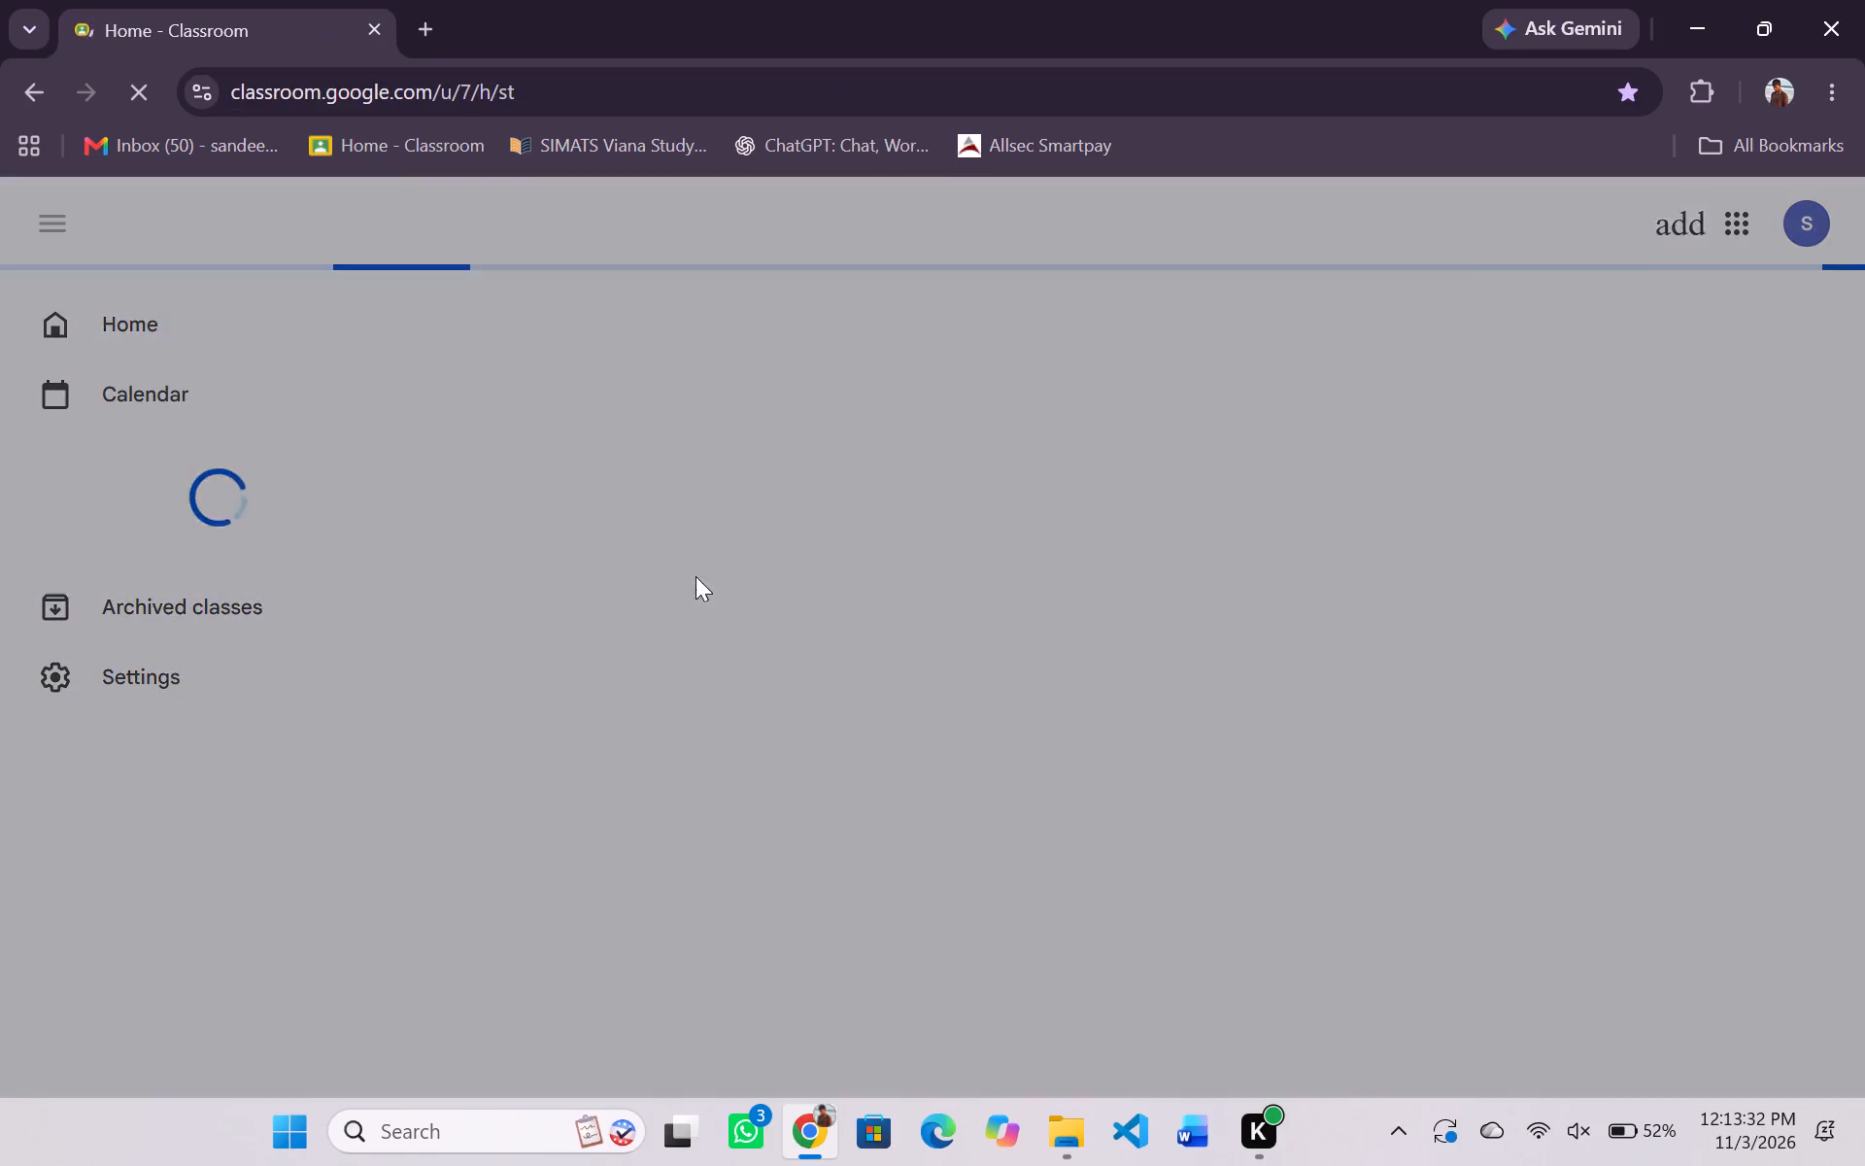
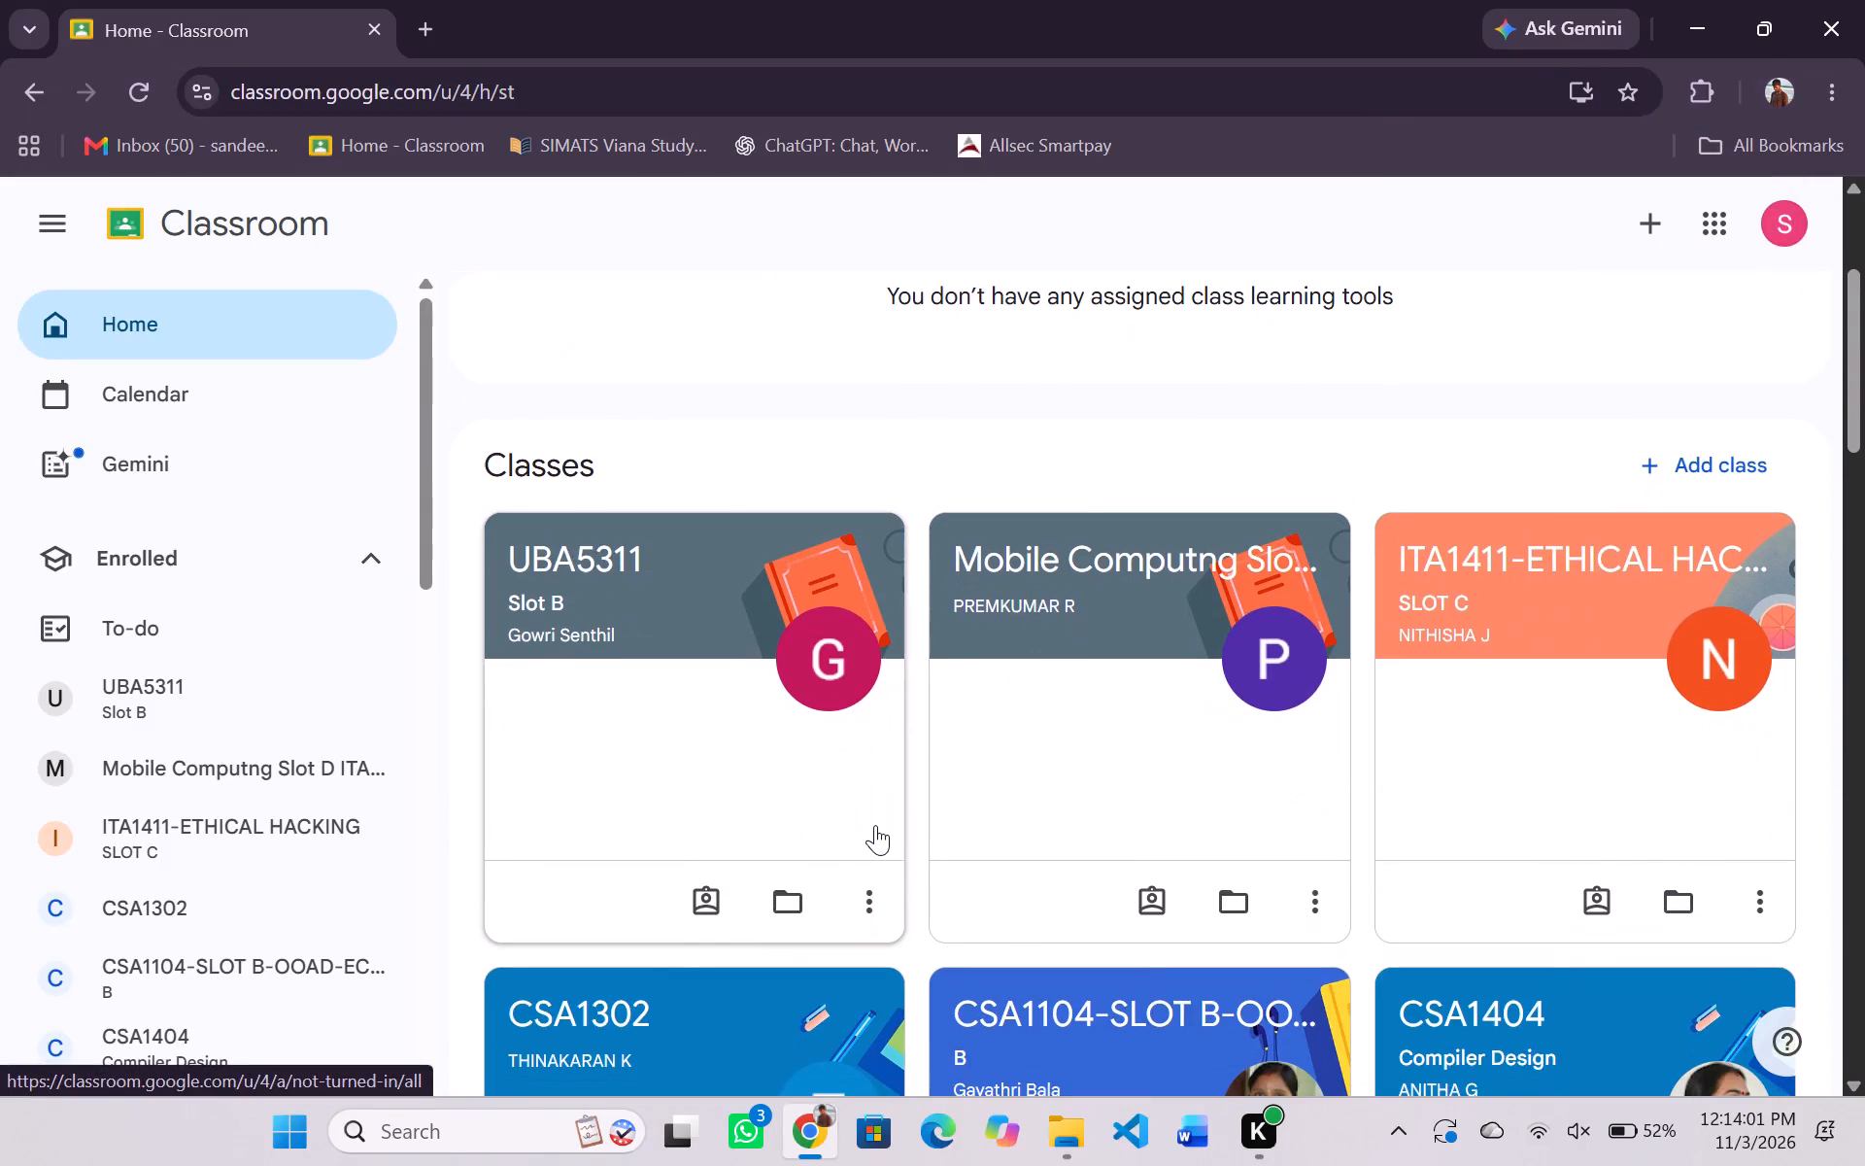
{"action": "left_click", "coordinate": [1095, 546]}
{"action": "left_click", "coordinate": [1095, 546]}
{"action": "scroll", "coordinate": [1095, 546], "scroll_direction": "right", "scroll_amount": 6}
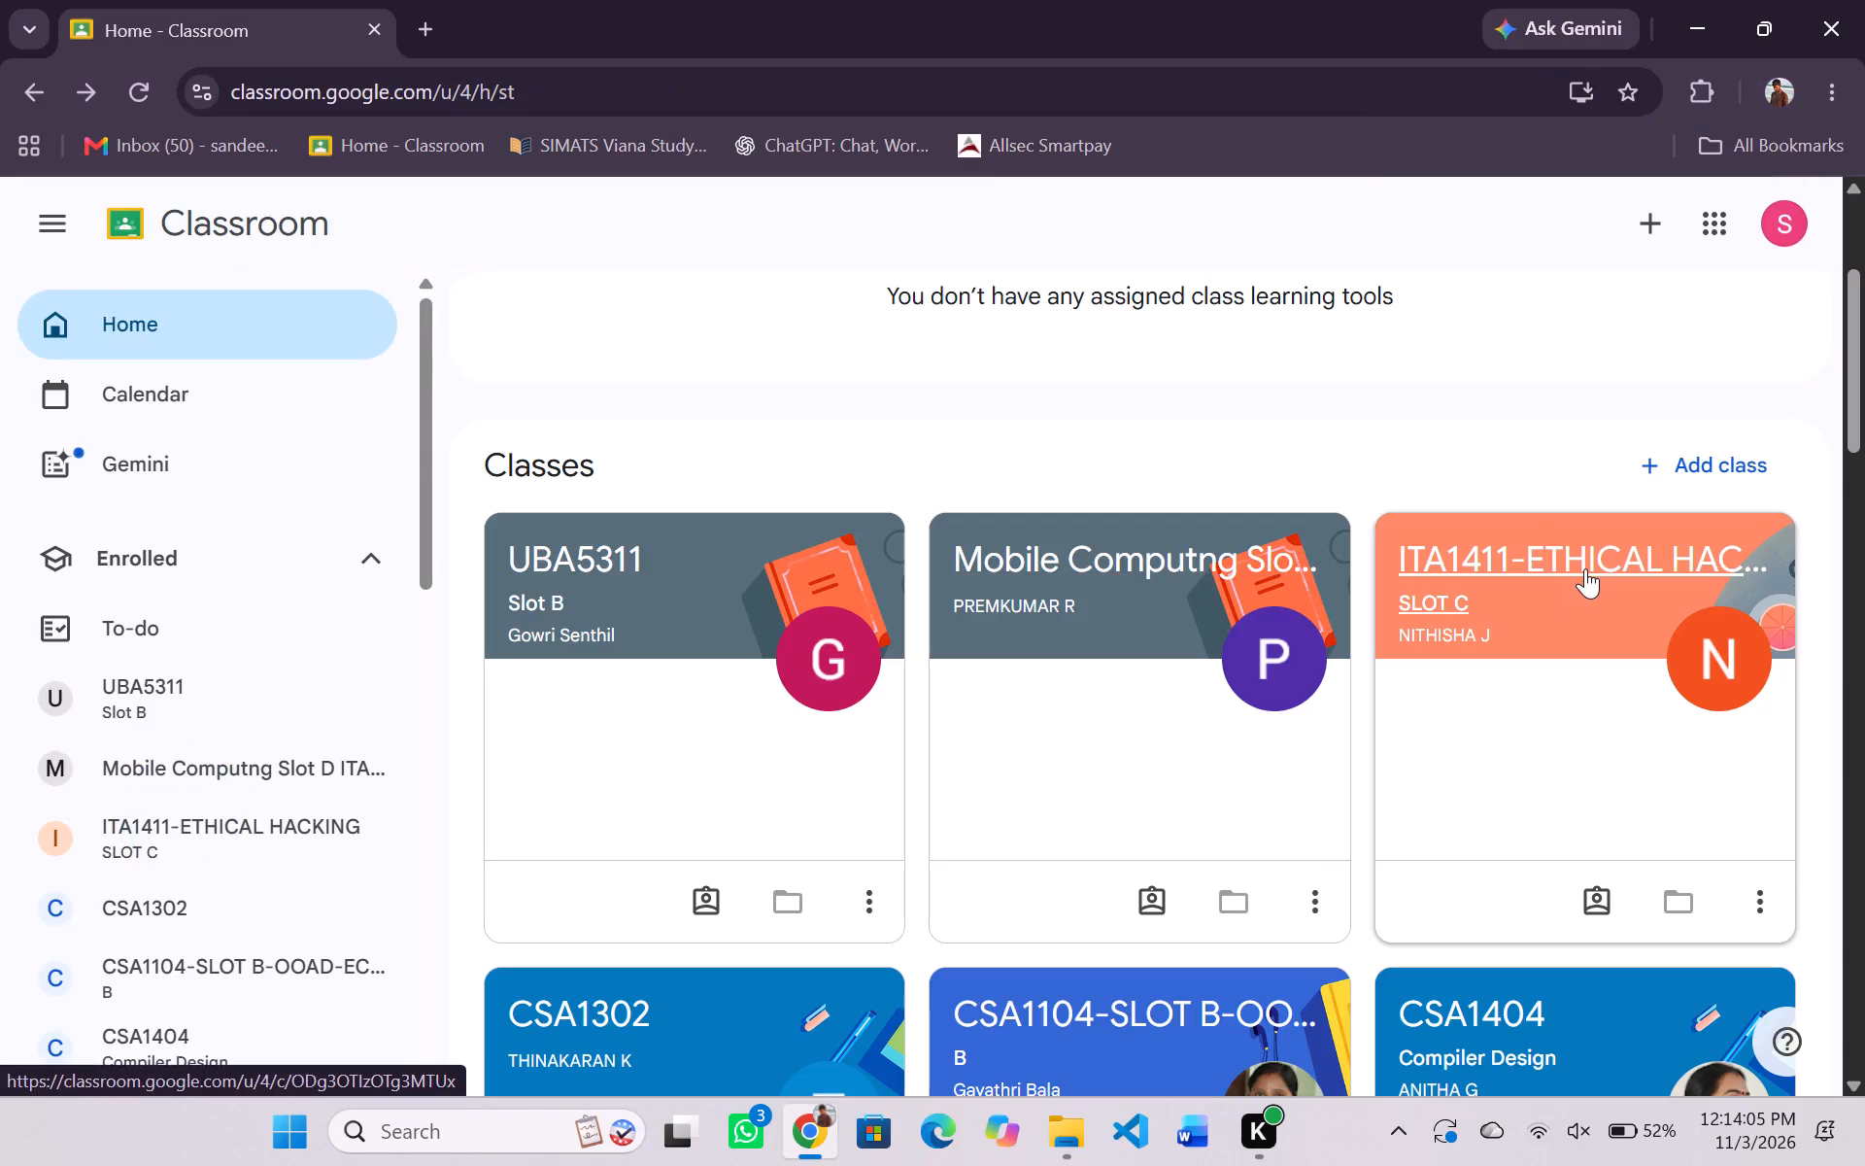
Open CO1-Assignment 1 in the ITA1411-ETHICAL HACKING class.
{"action": "left_click", "coordinate": [1585, 568]}
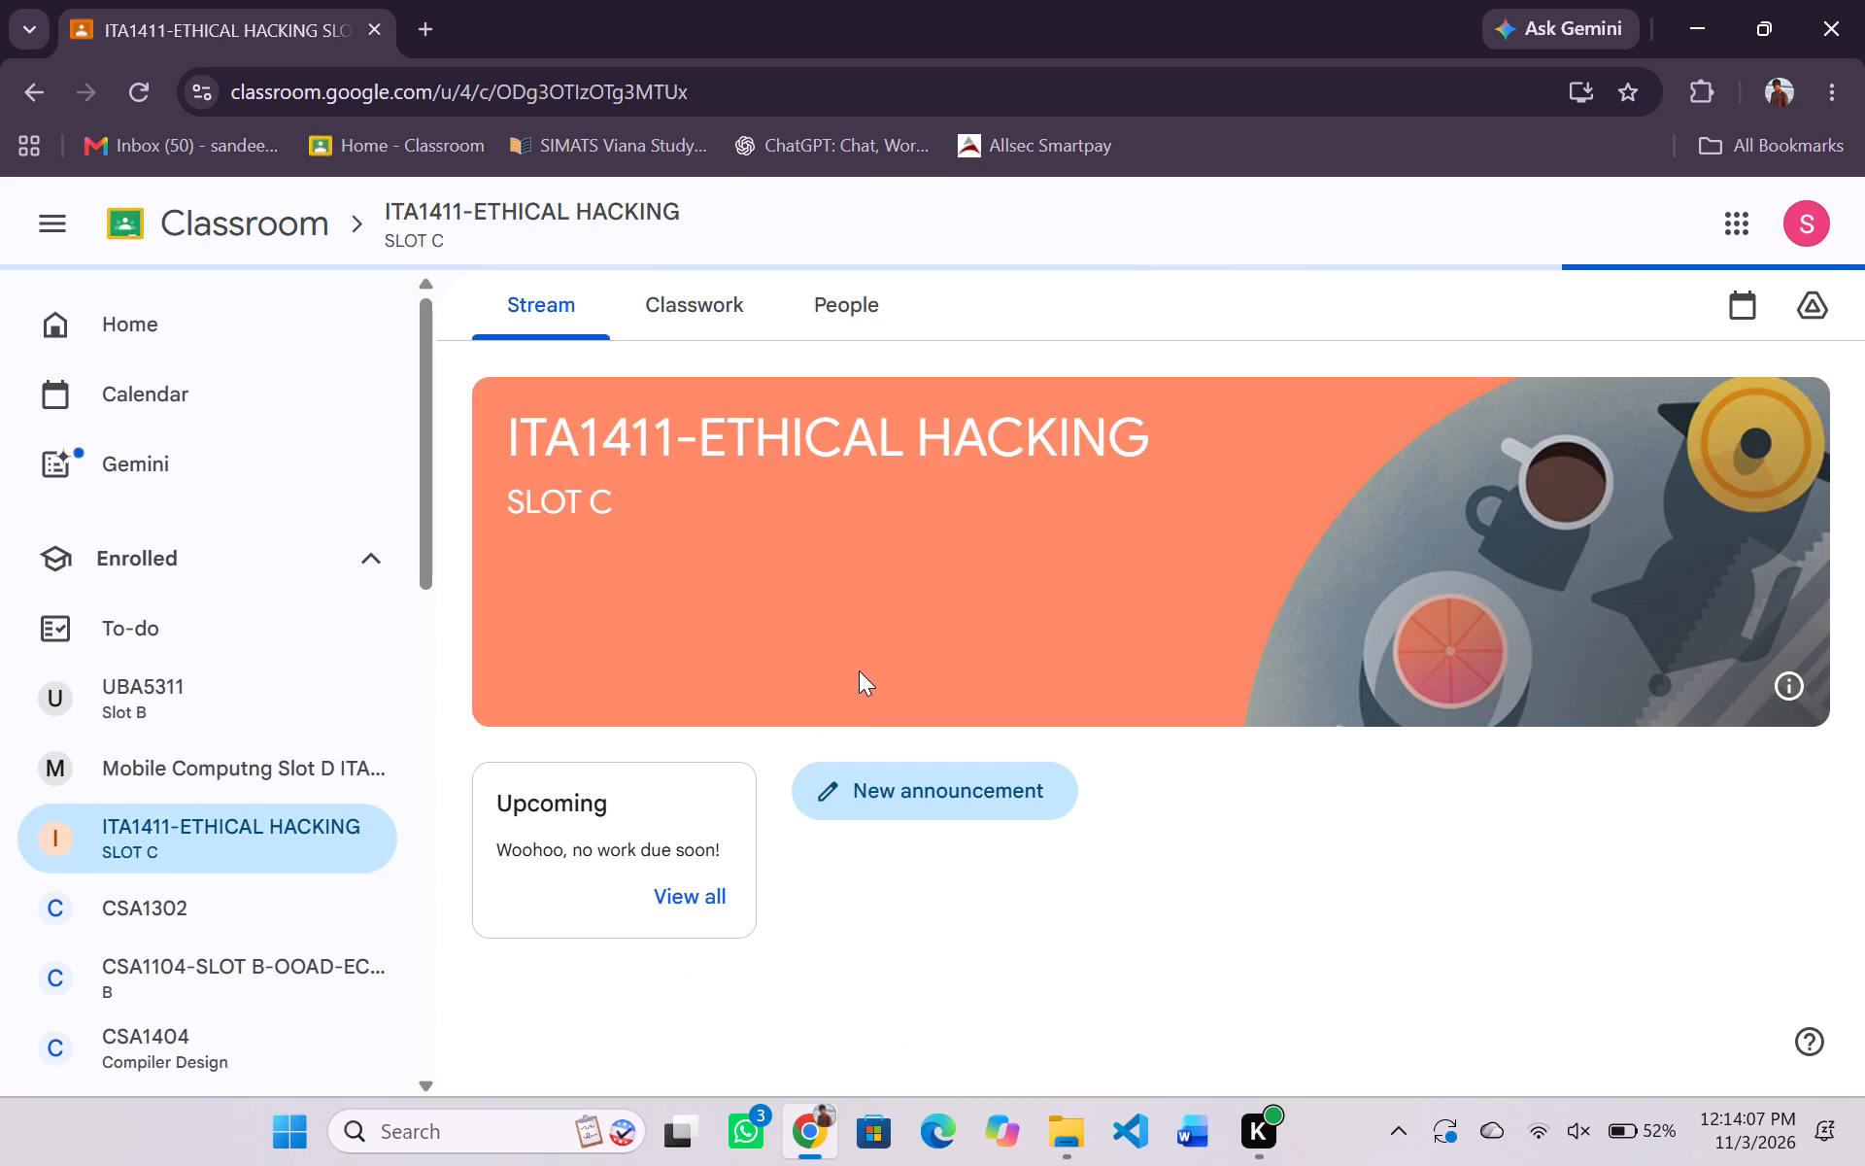
{"action": "scroll", "coordinate": [859, 670], "scroll_direction": "down", "scroll_amount": 3}
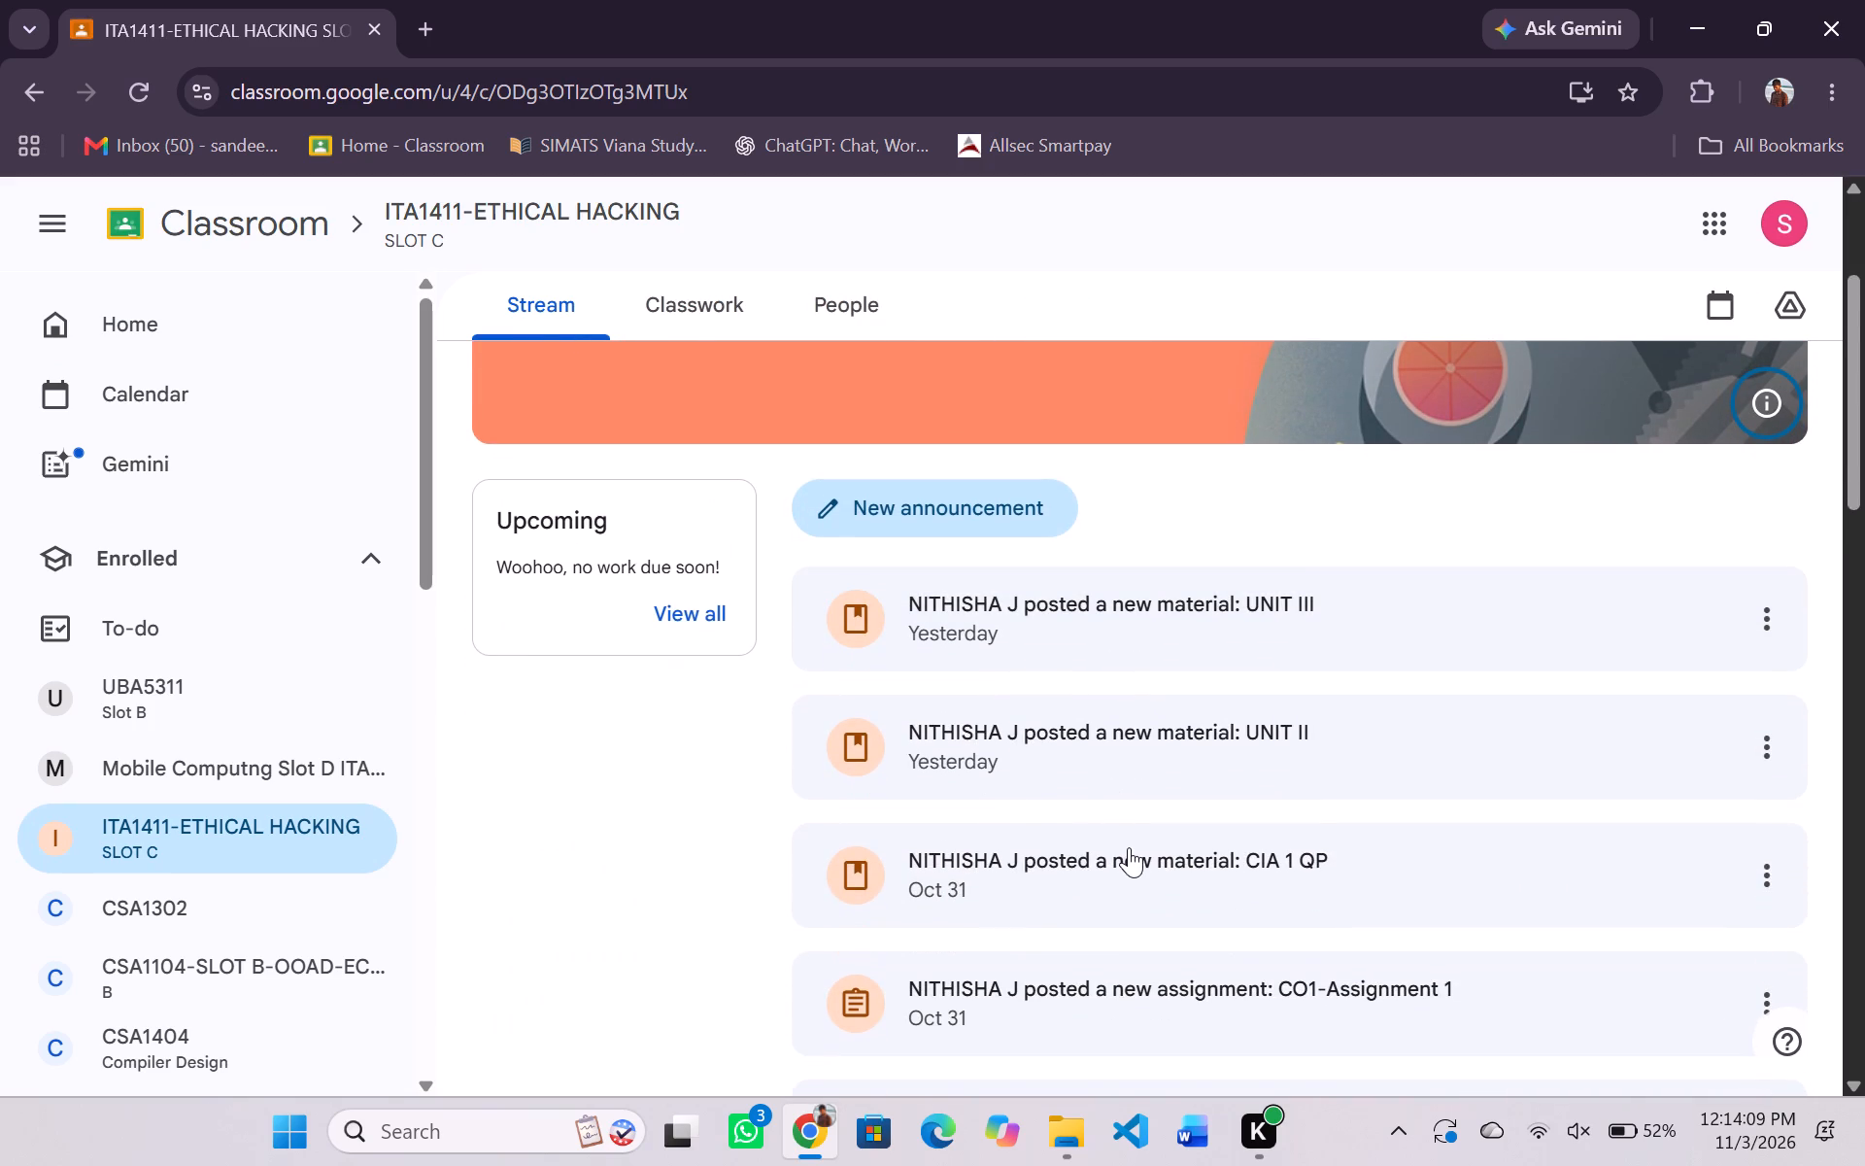
{"action": "scroll", "coordinate": [1129, 847], "scroll_direction": "down", "scroll_amount": 1}
{"action": "left_click", "coordinate": [1162, 910]}
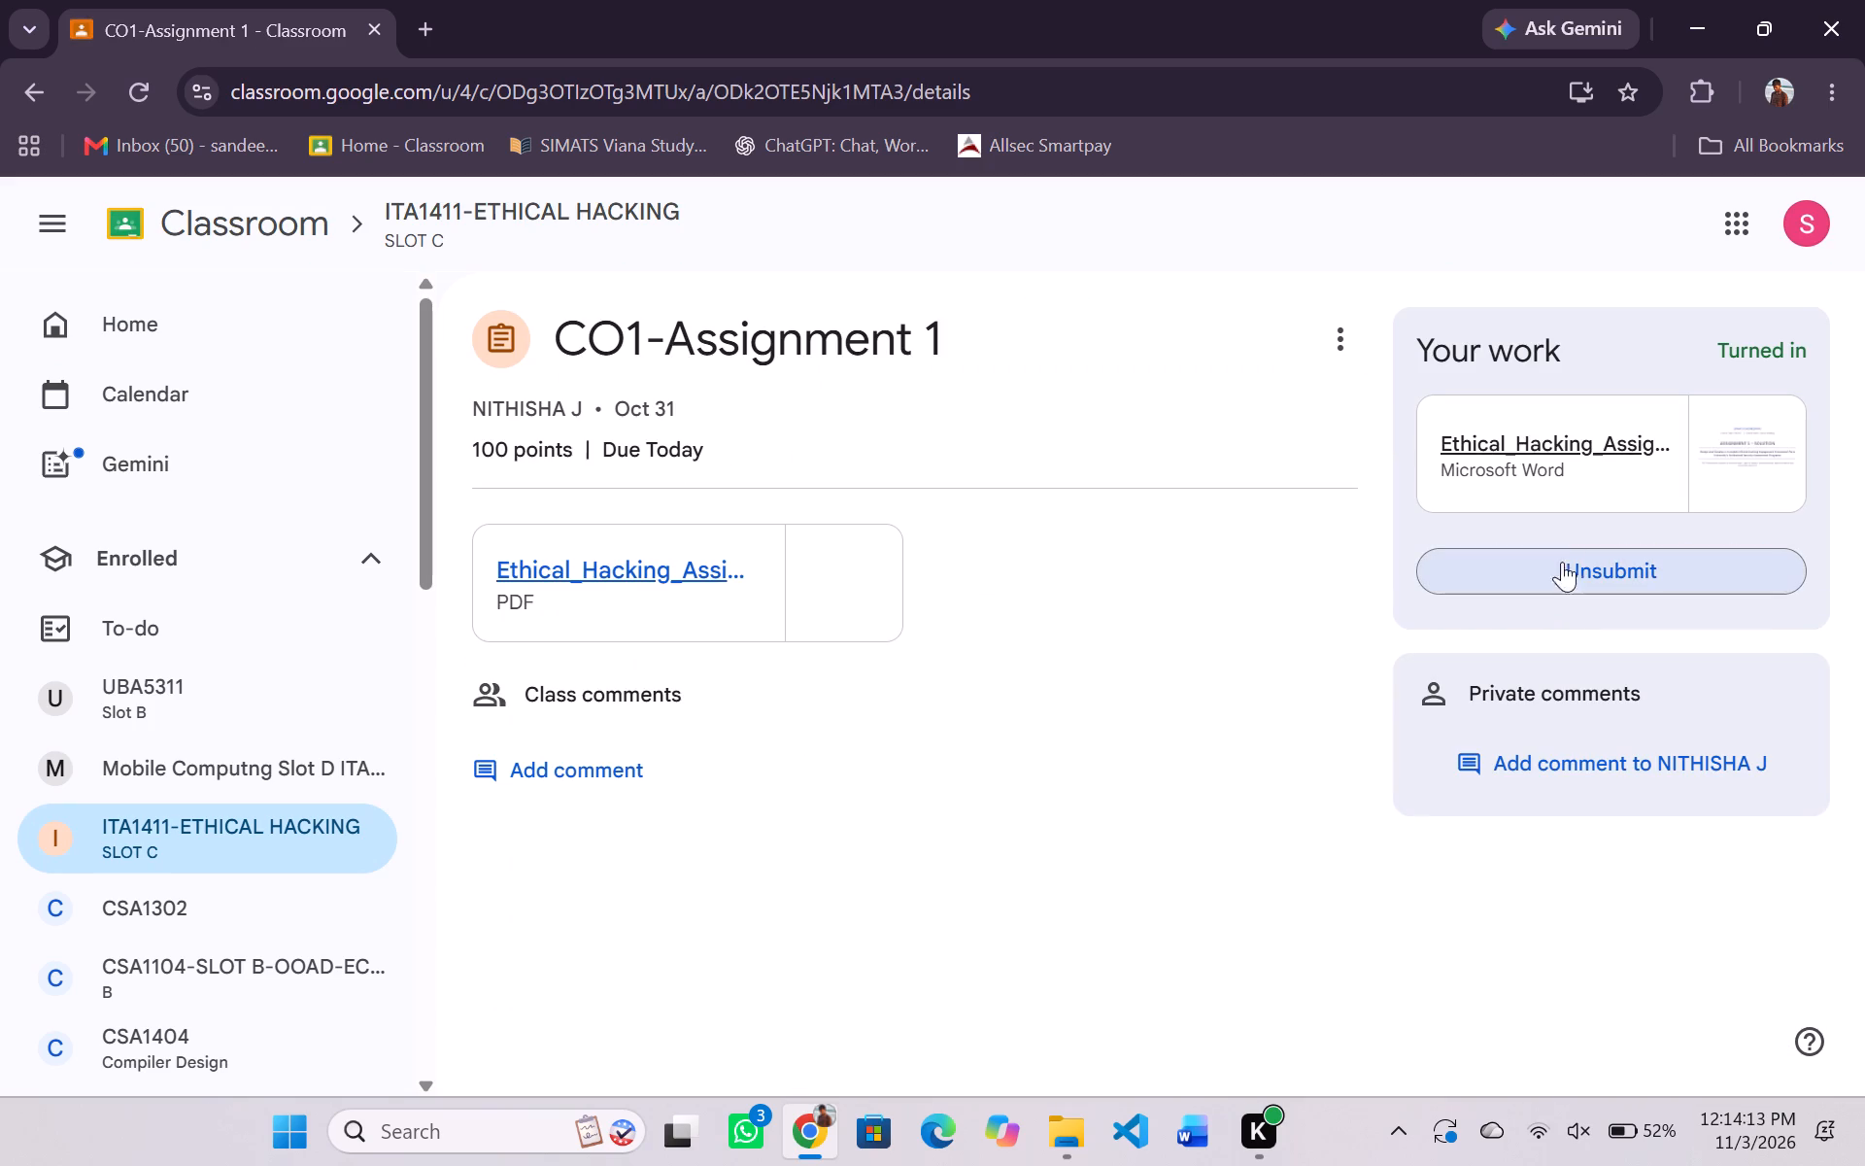
Unsubmit the CO1-Assignment 1 work and remove its attached Word document.
{"action": "left_click", "coordinate": [1568, 560]}
{"action": "left_click", "coordinate": [1207, 736]}
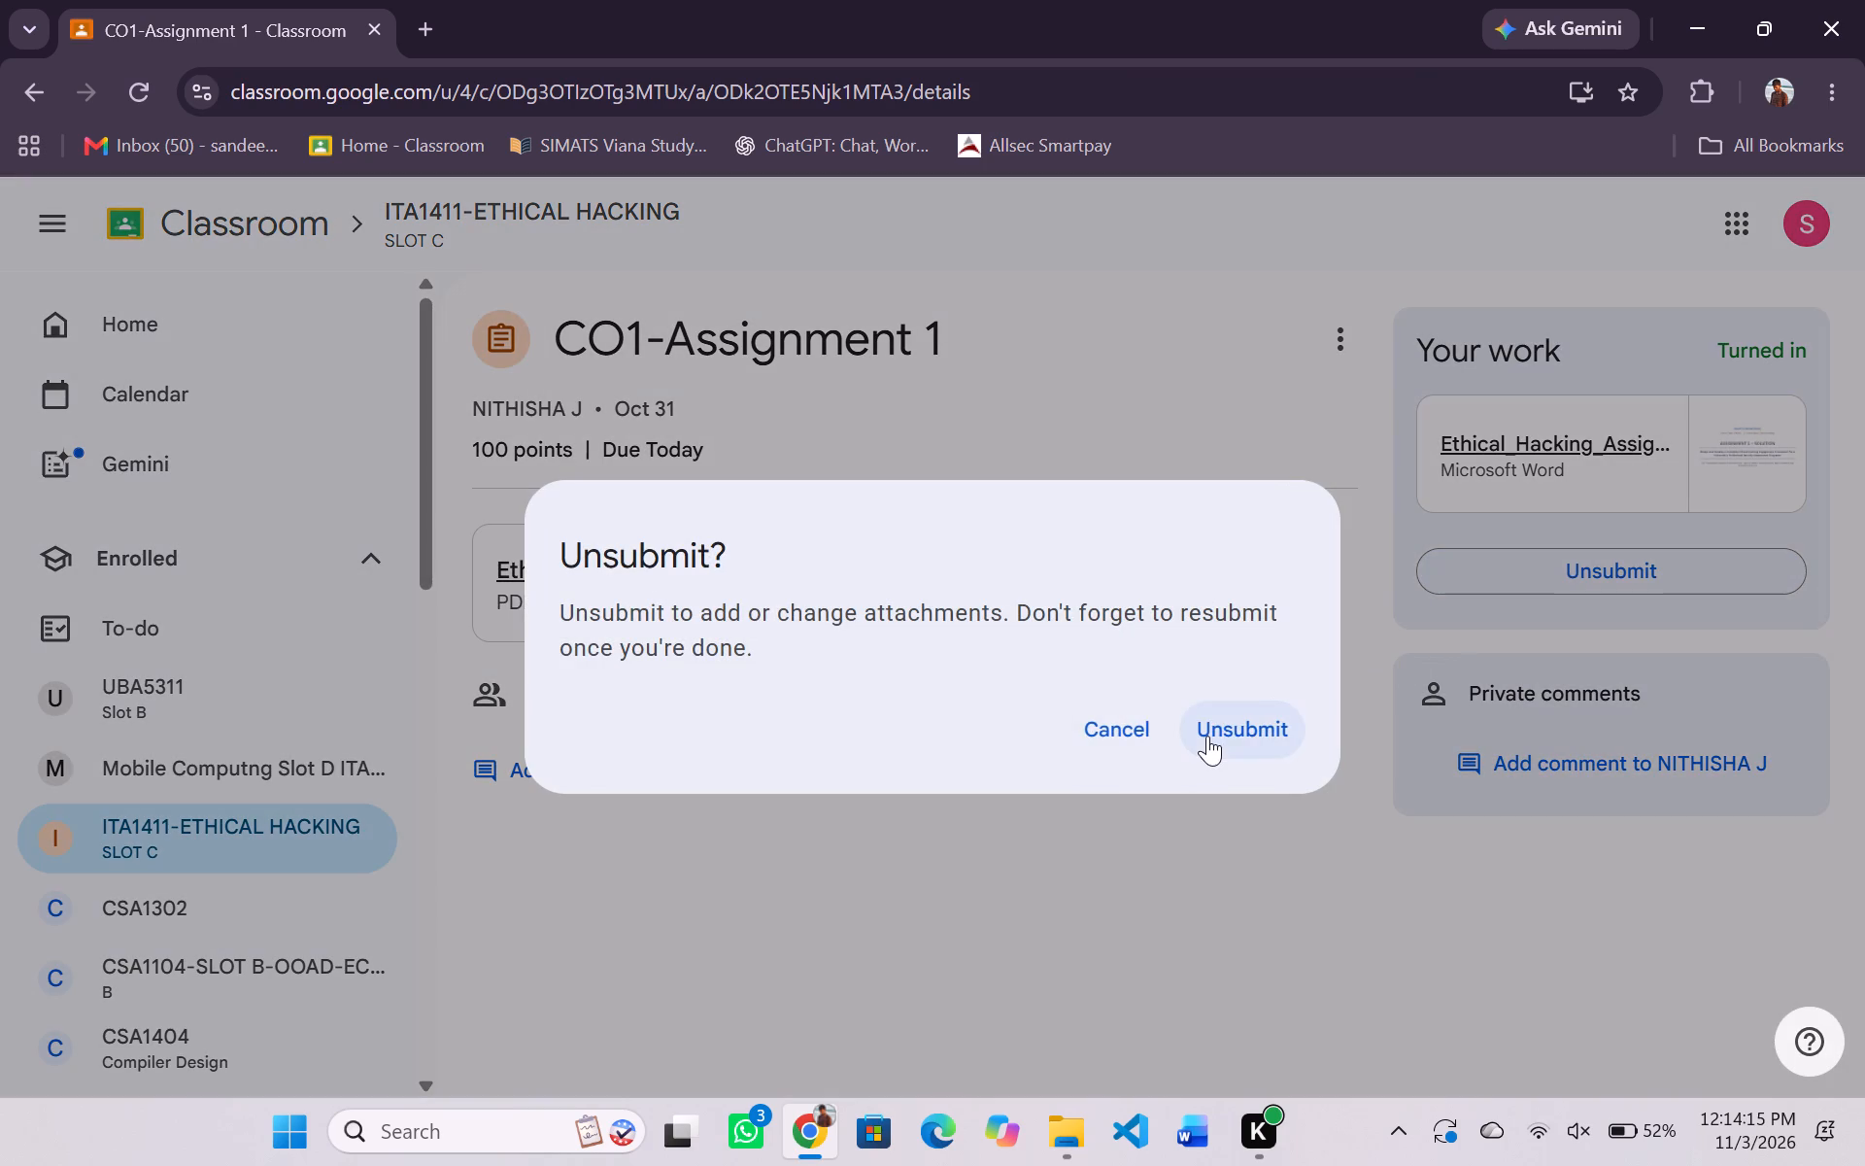
{"action": "left_click", "coordinate": [1802, 450]}
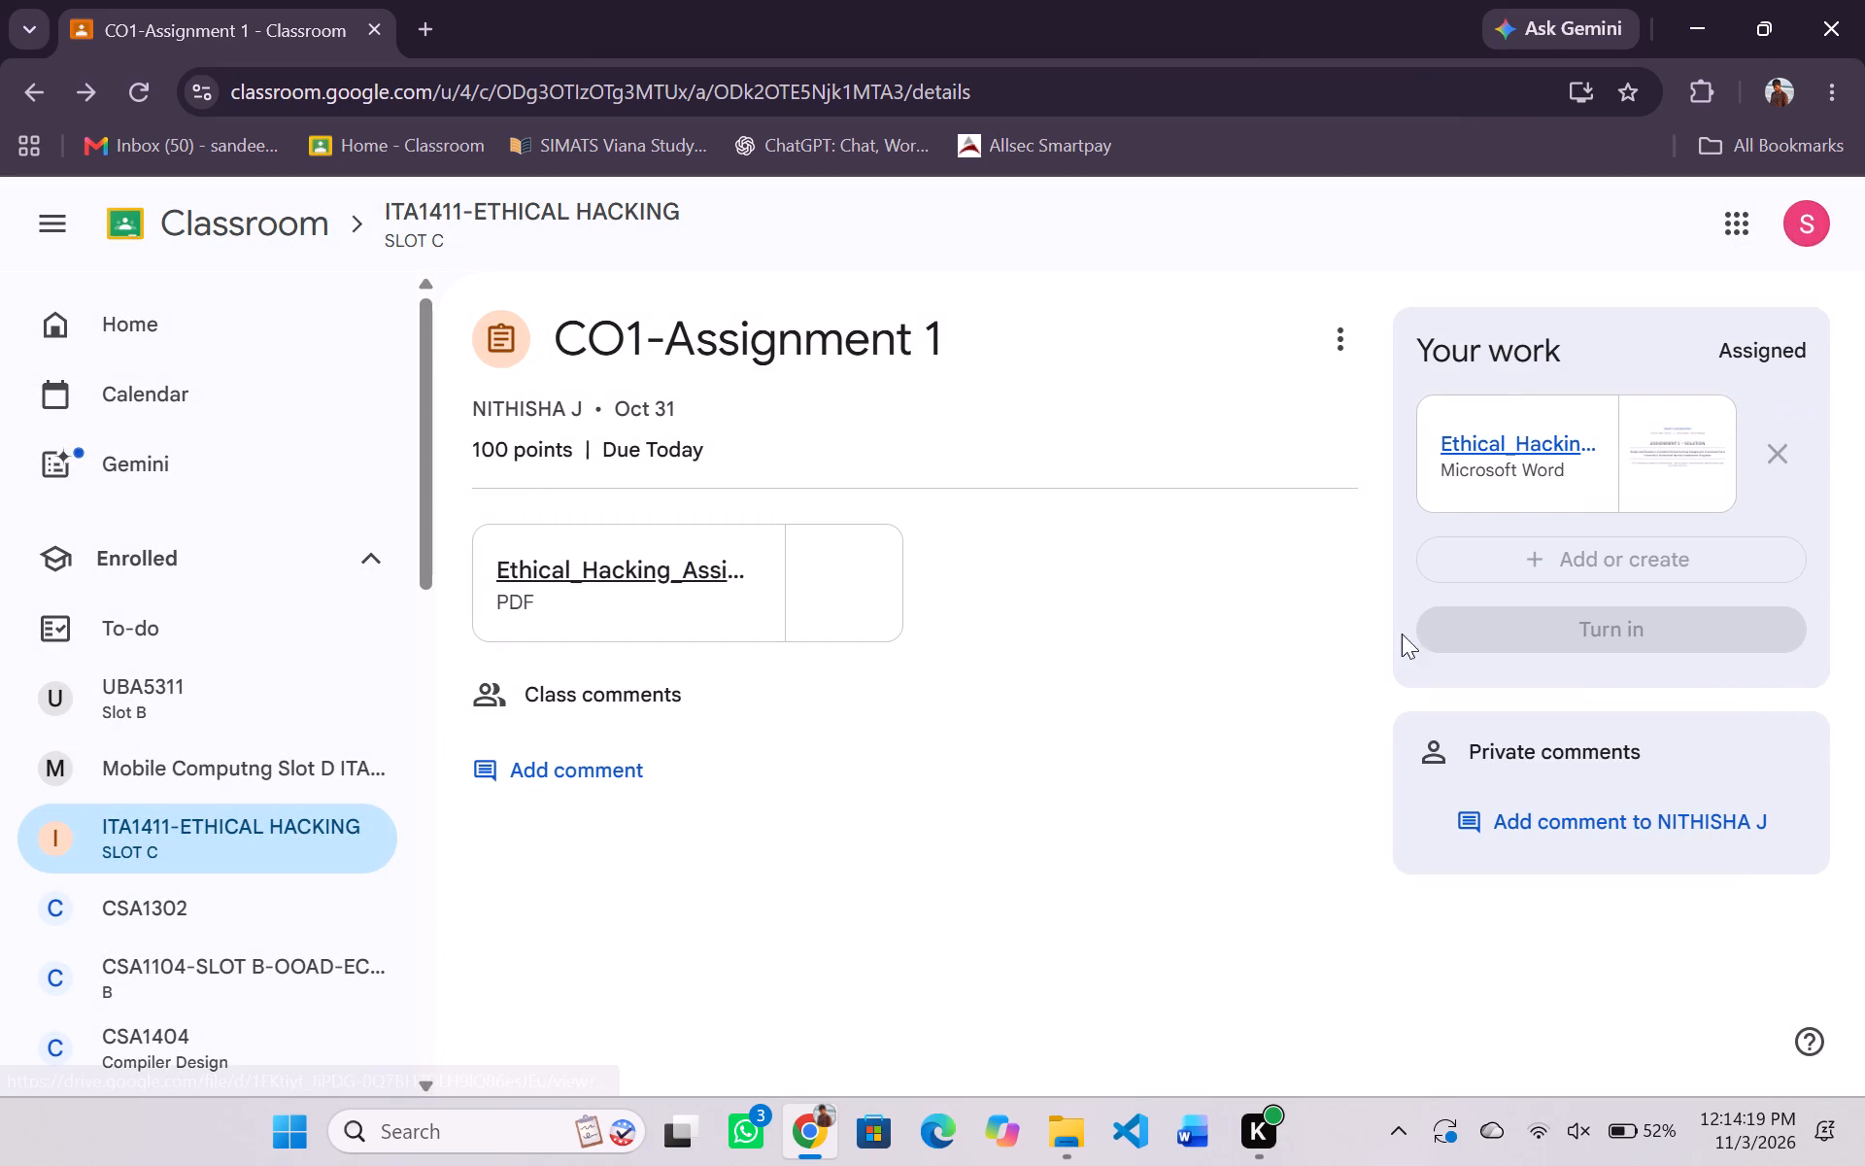
Attach Ethical_Hacking_Assignment_1_Solution.docx from the Downloads folder to the assignment work.
{"action": "left_click", "coordinate": [1615, 429]}
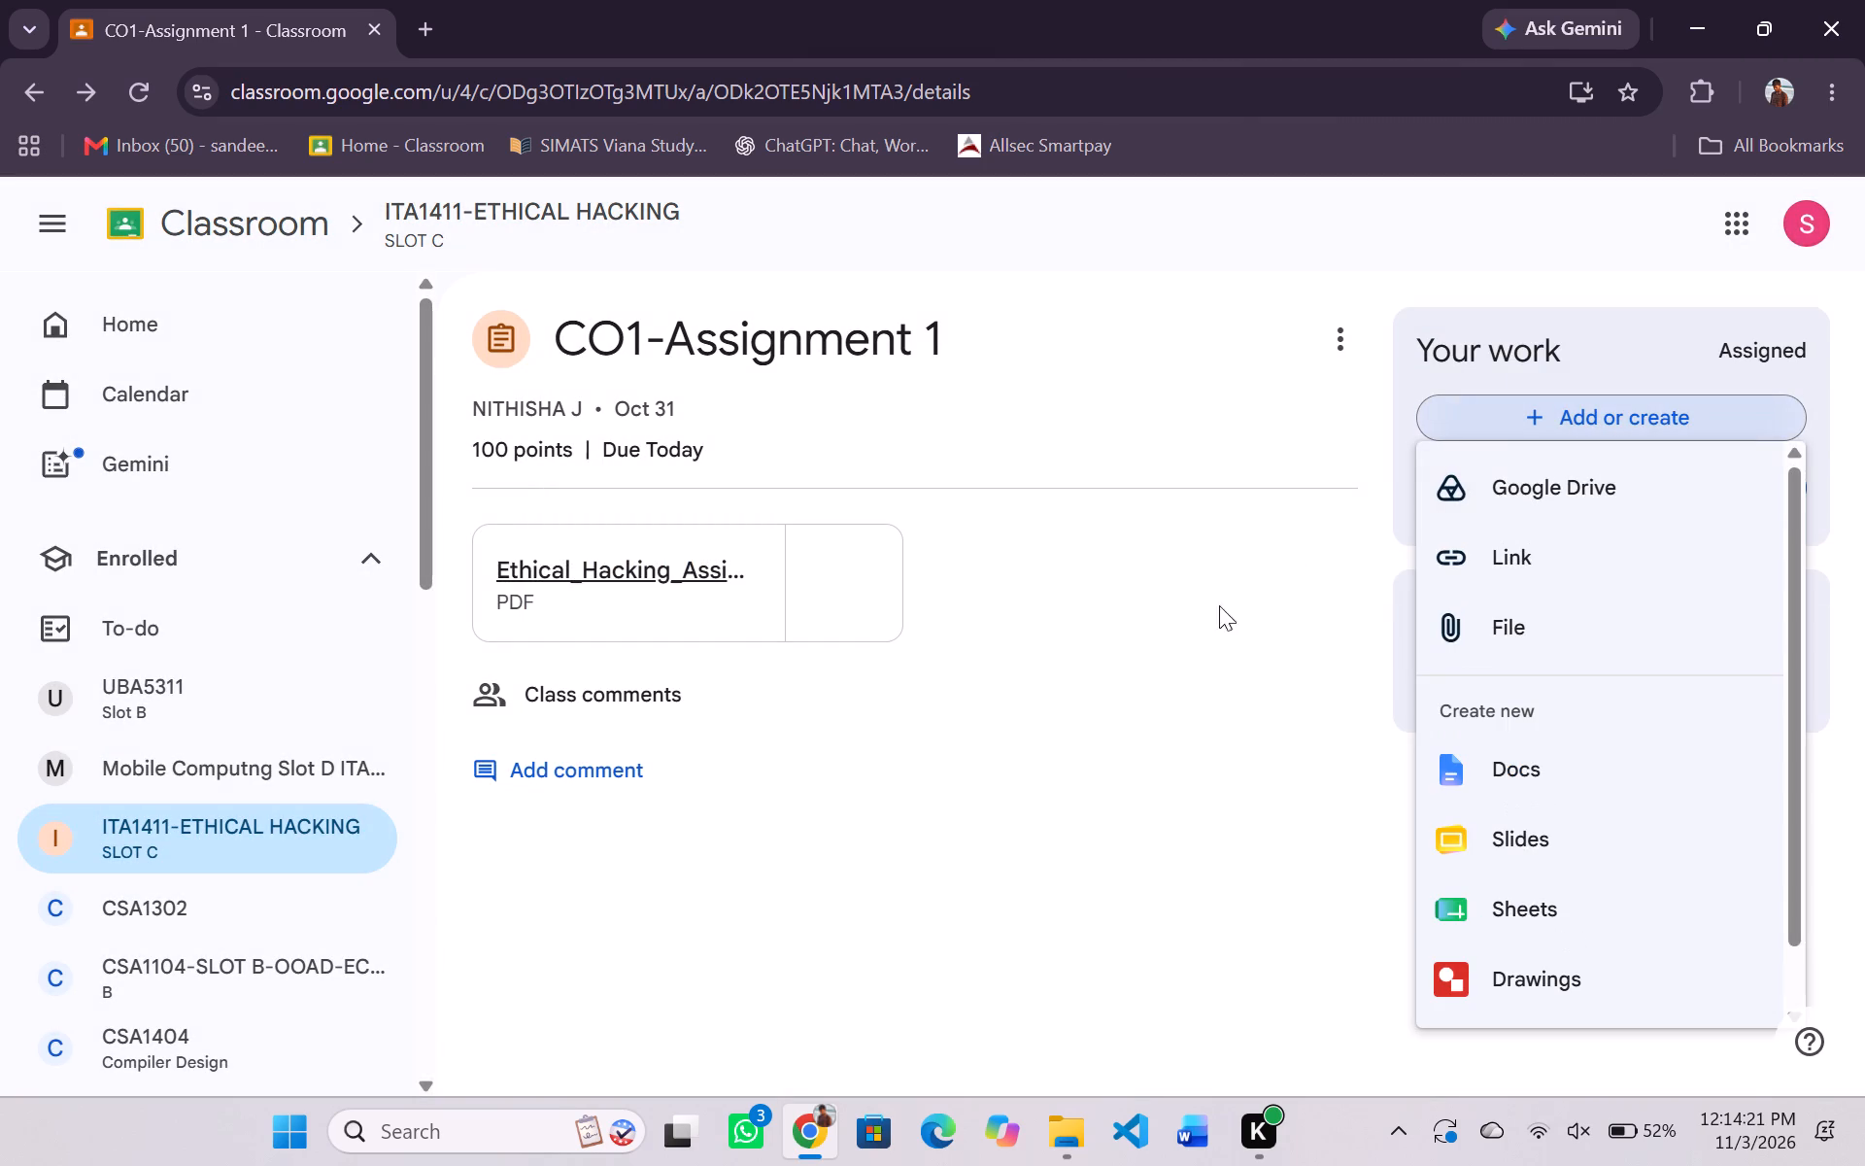
{"action": "left_click", "coordinate": [1499, 605]}
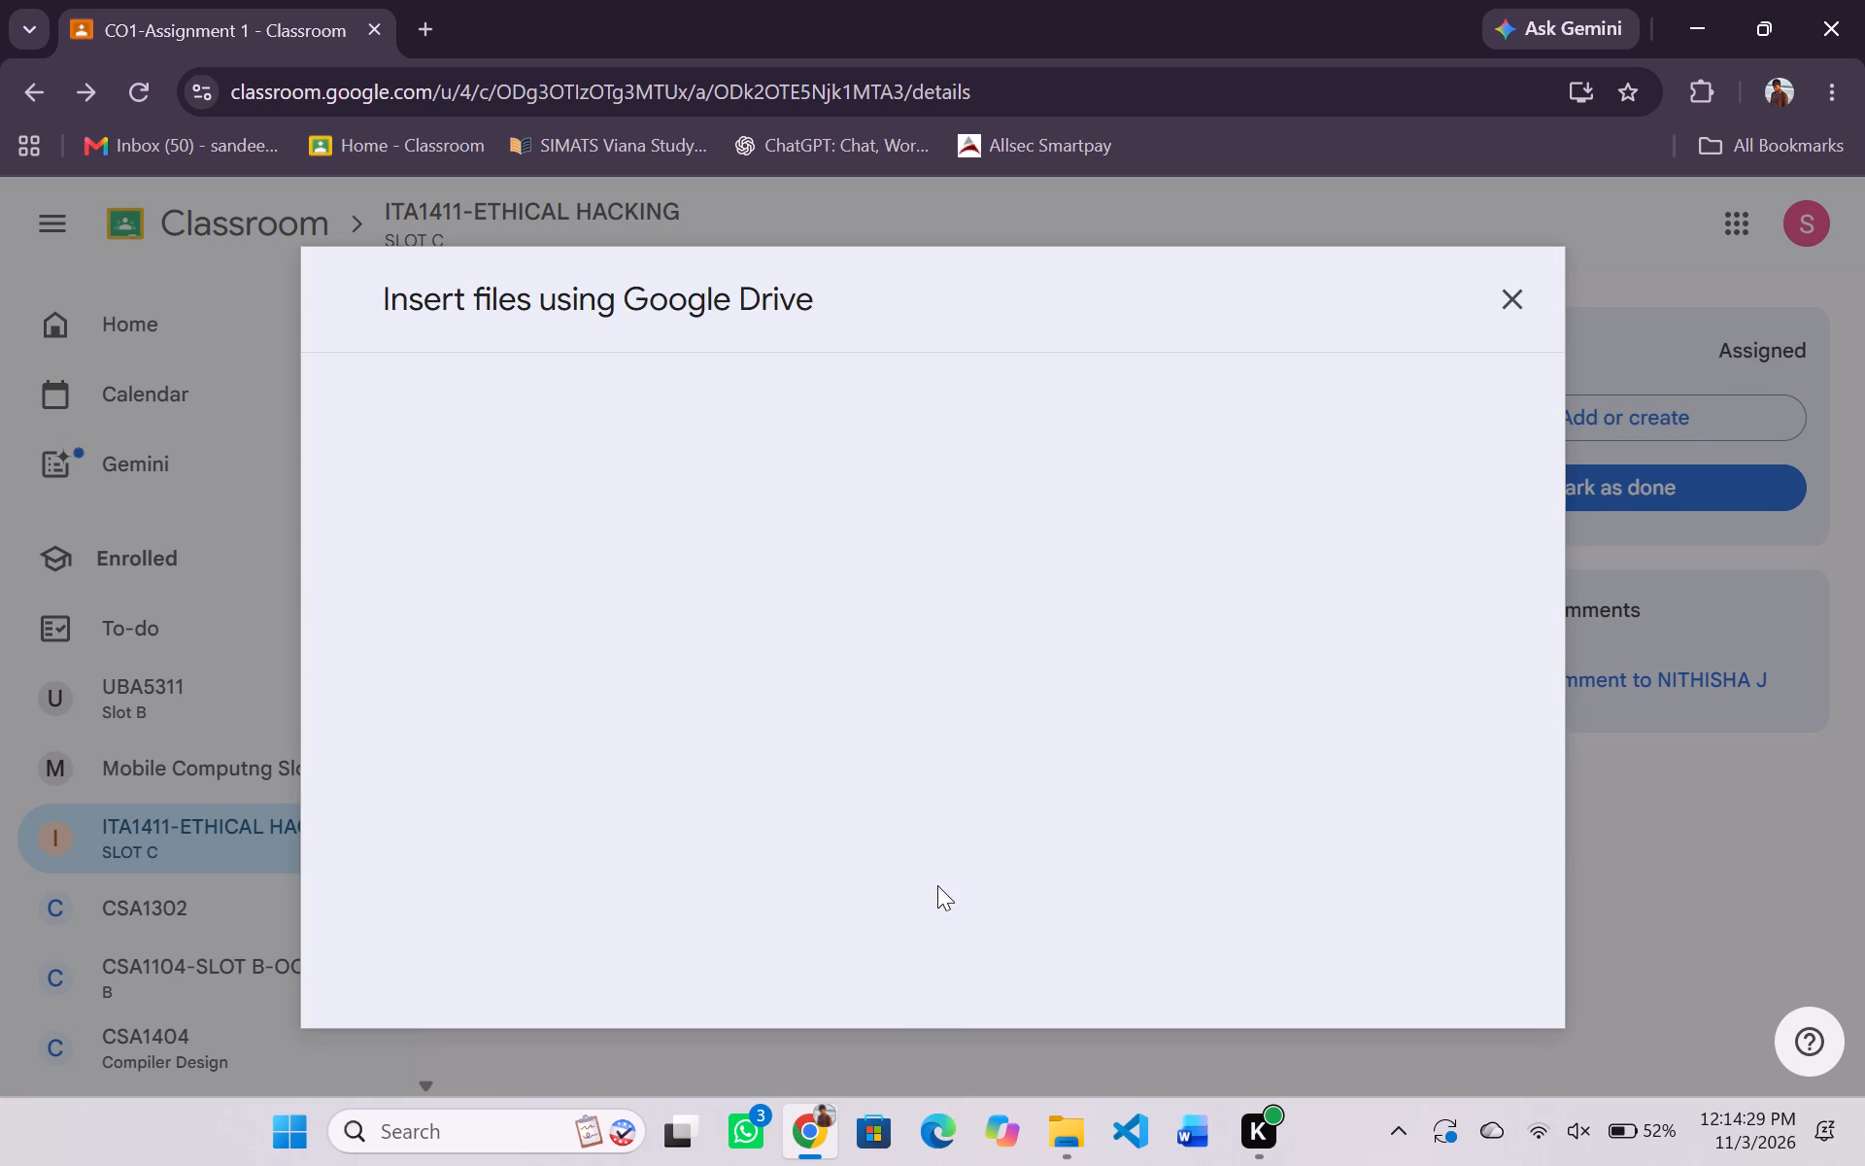
{"action": "left_click", "coordinate": [973, 786]}
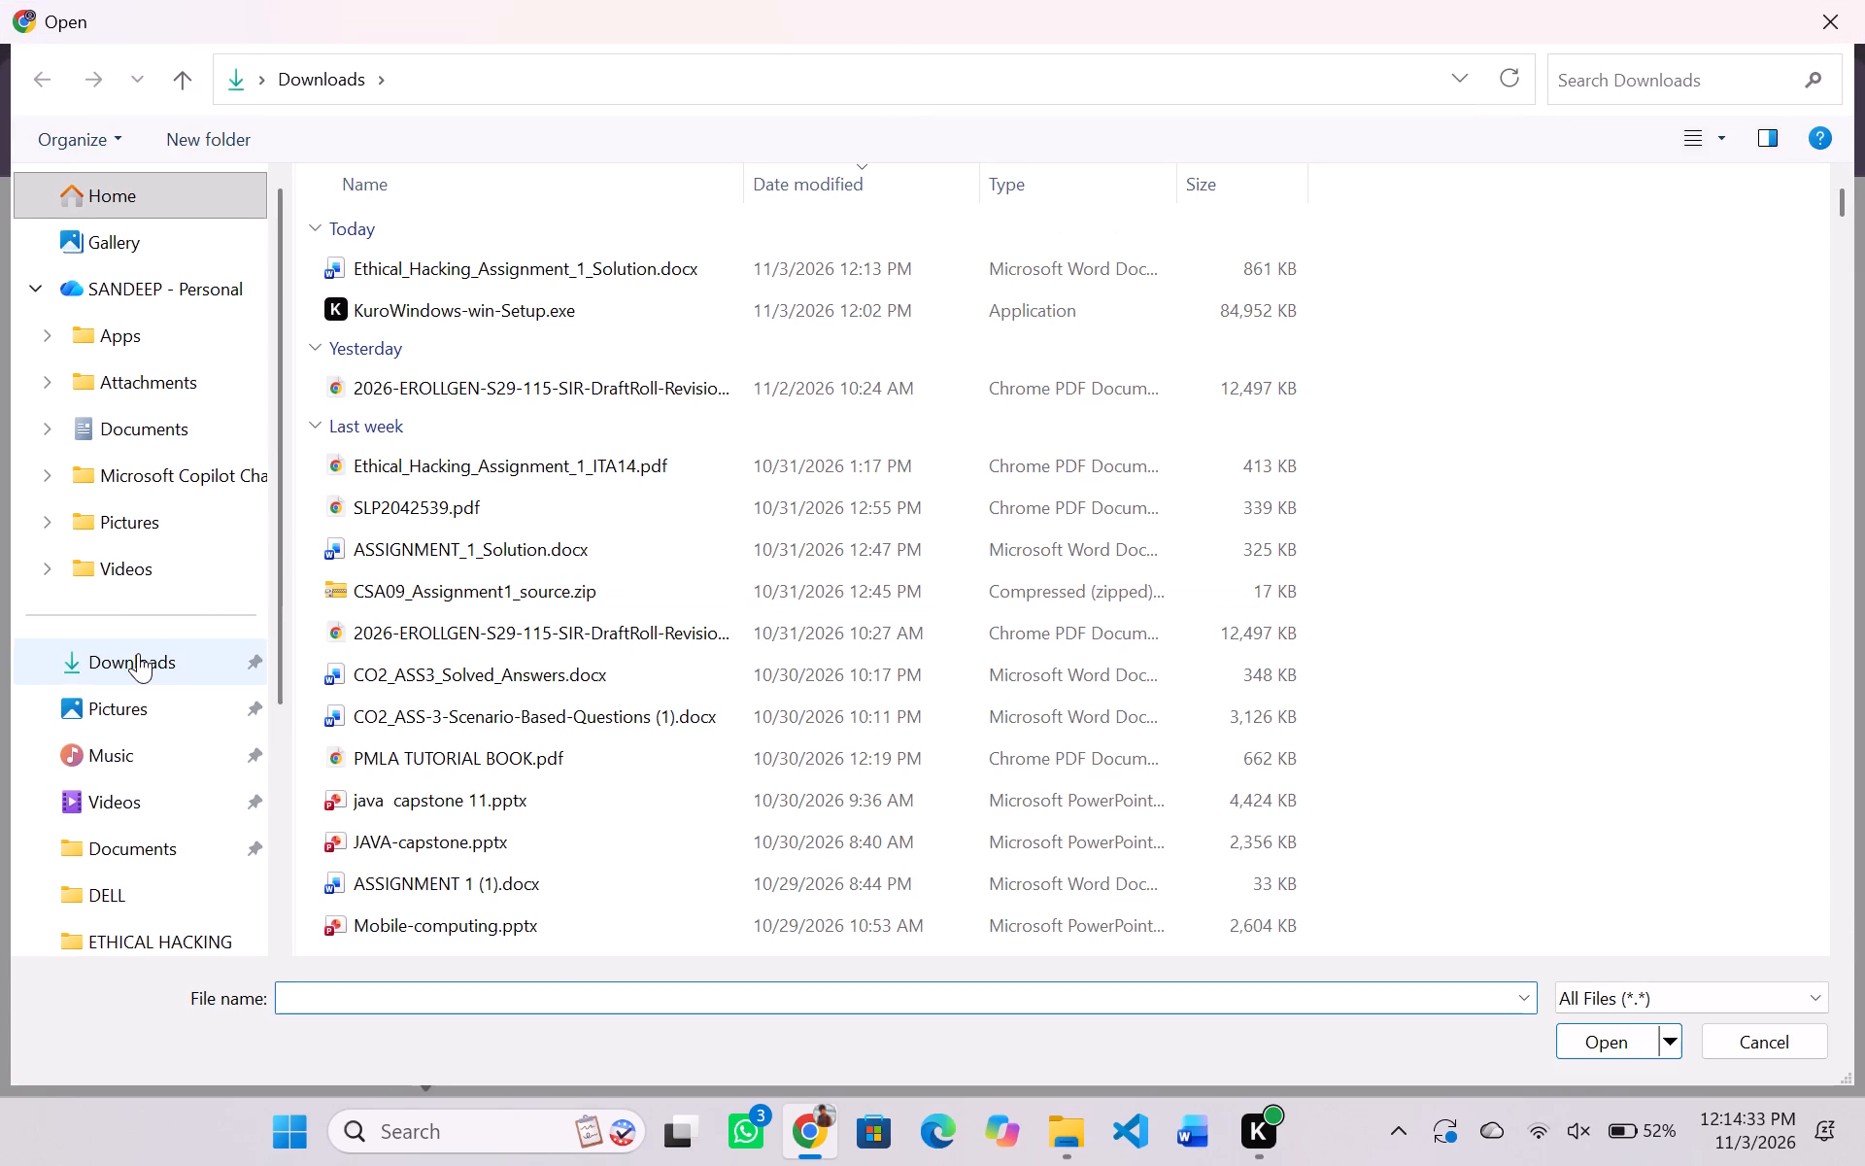
{"action": "left_click", "coordinate": [552, 280]}
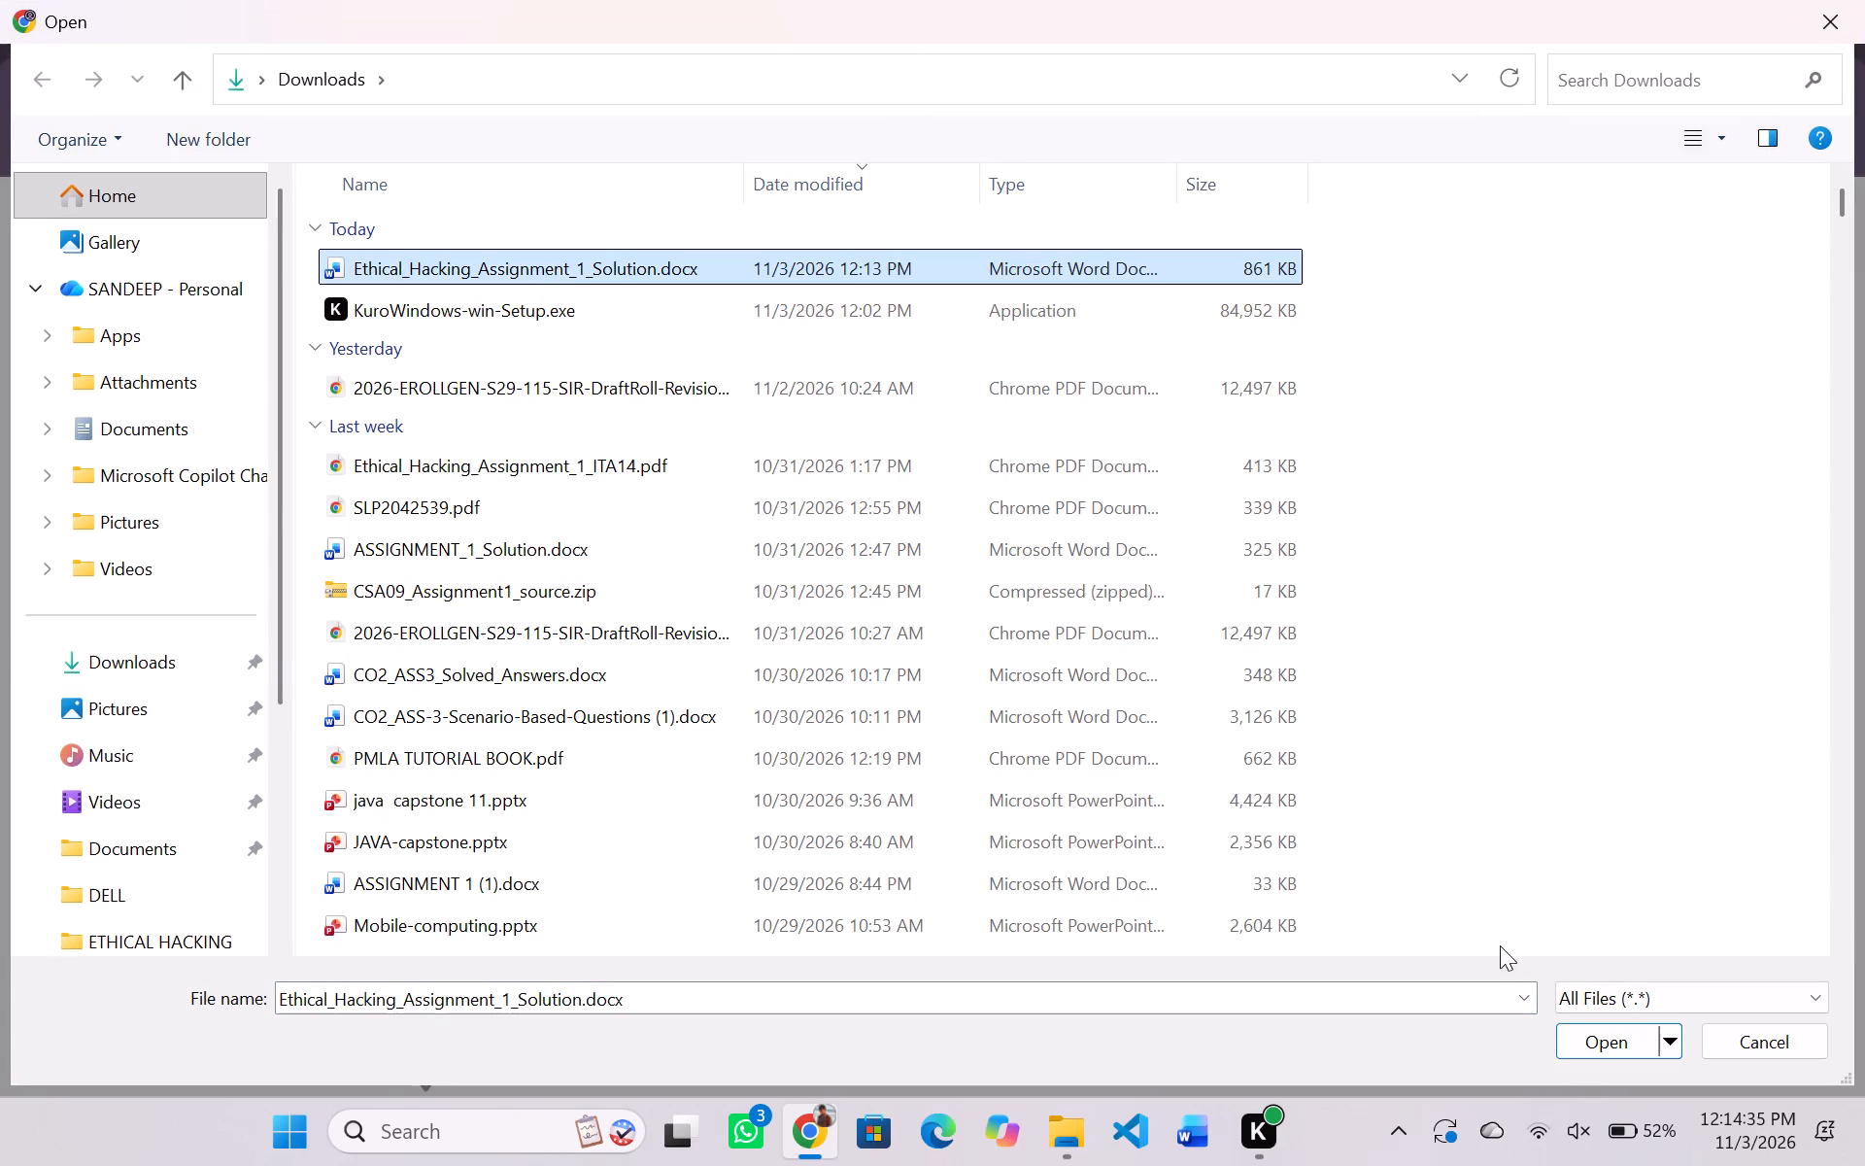
{"action": "left_click", "coordinate": [1582, 1042]}
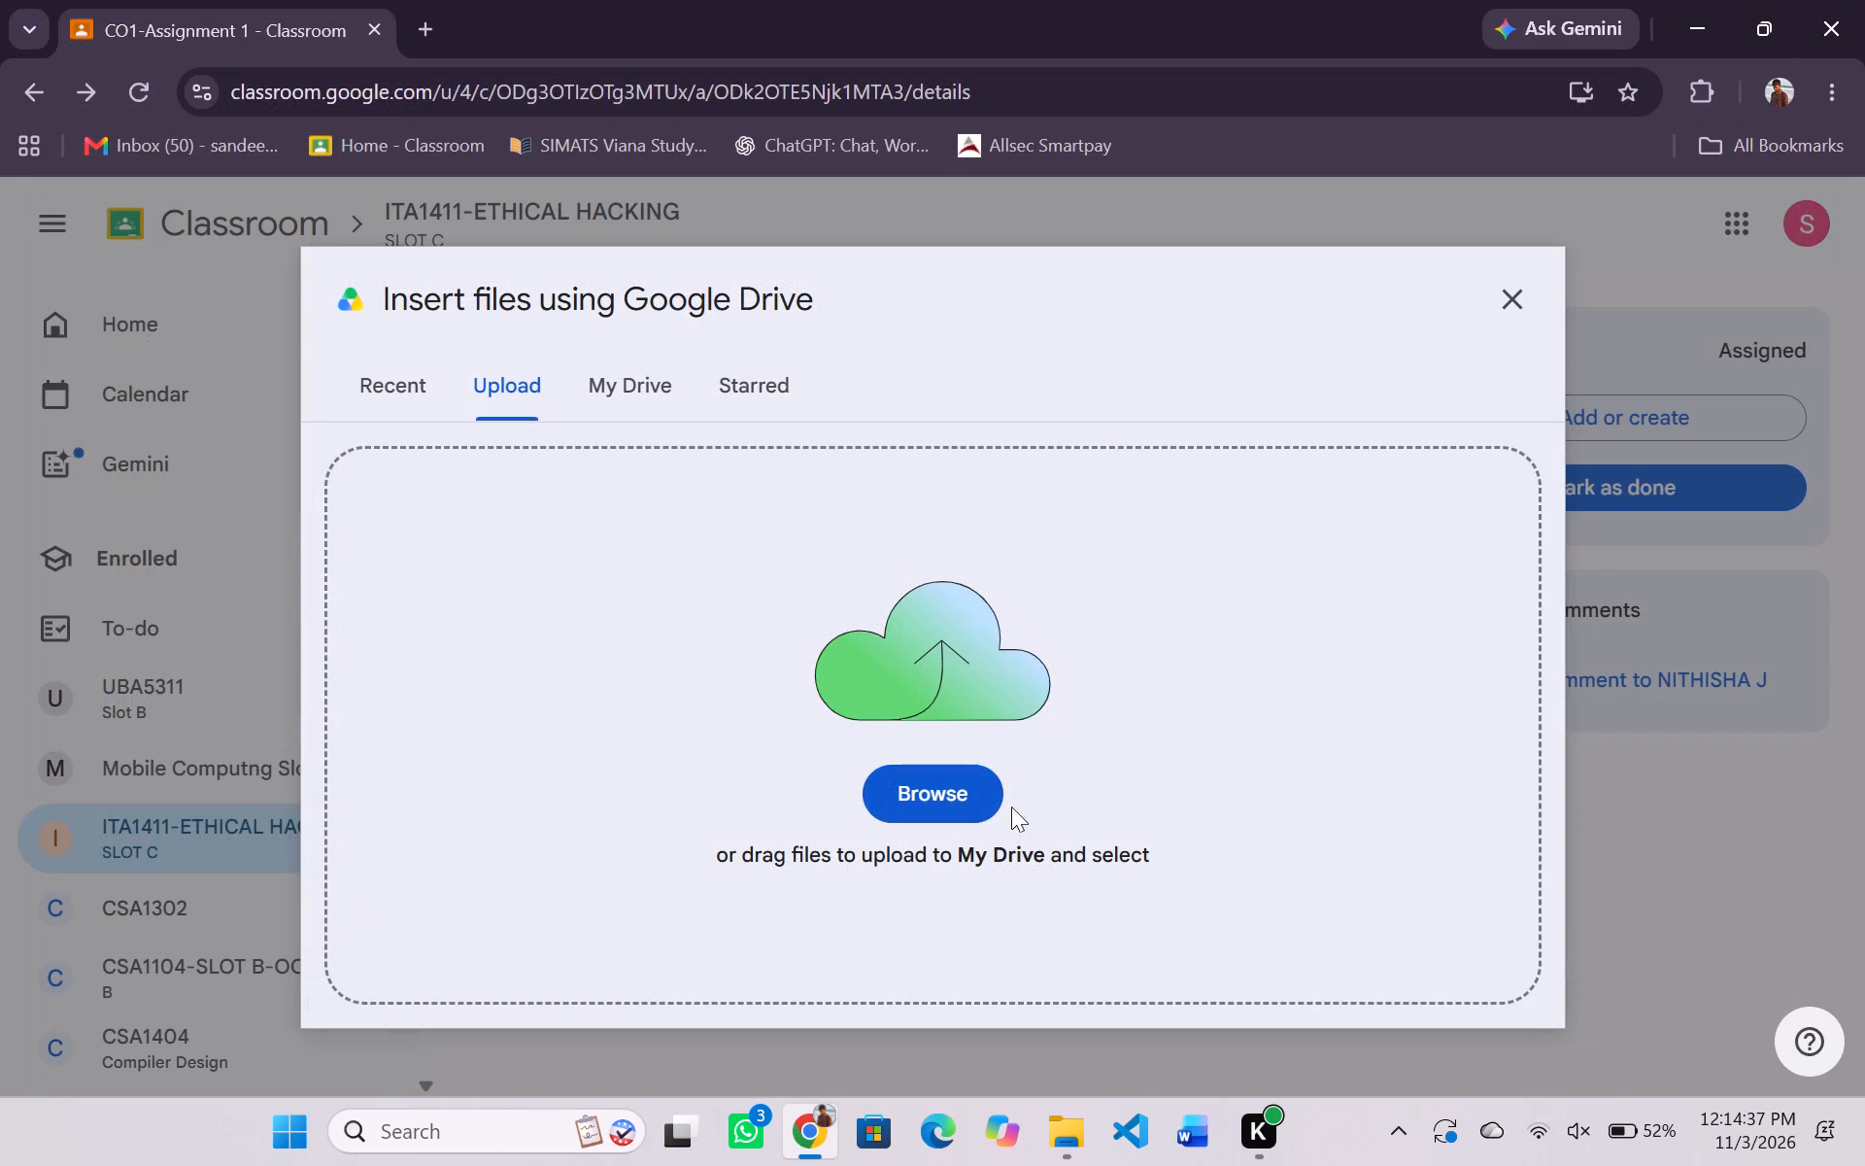
{"action": "left_click", "coordinate": [942, 802]}
{"action": "left_click", "coordinate": [614, 274]}
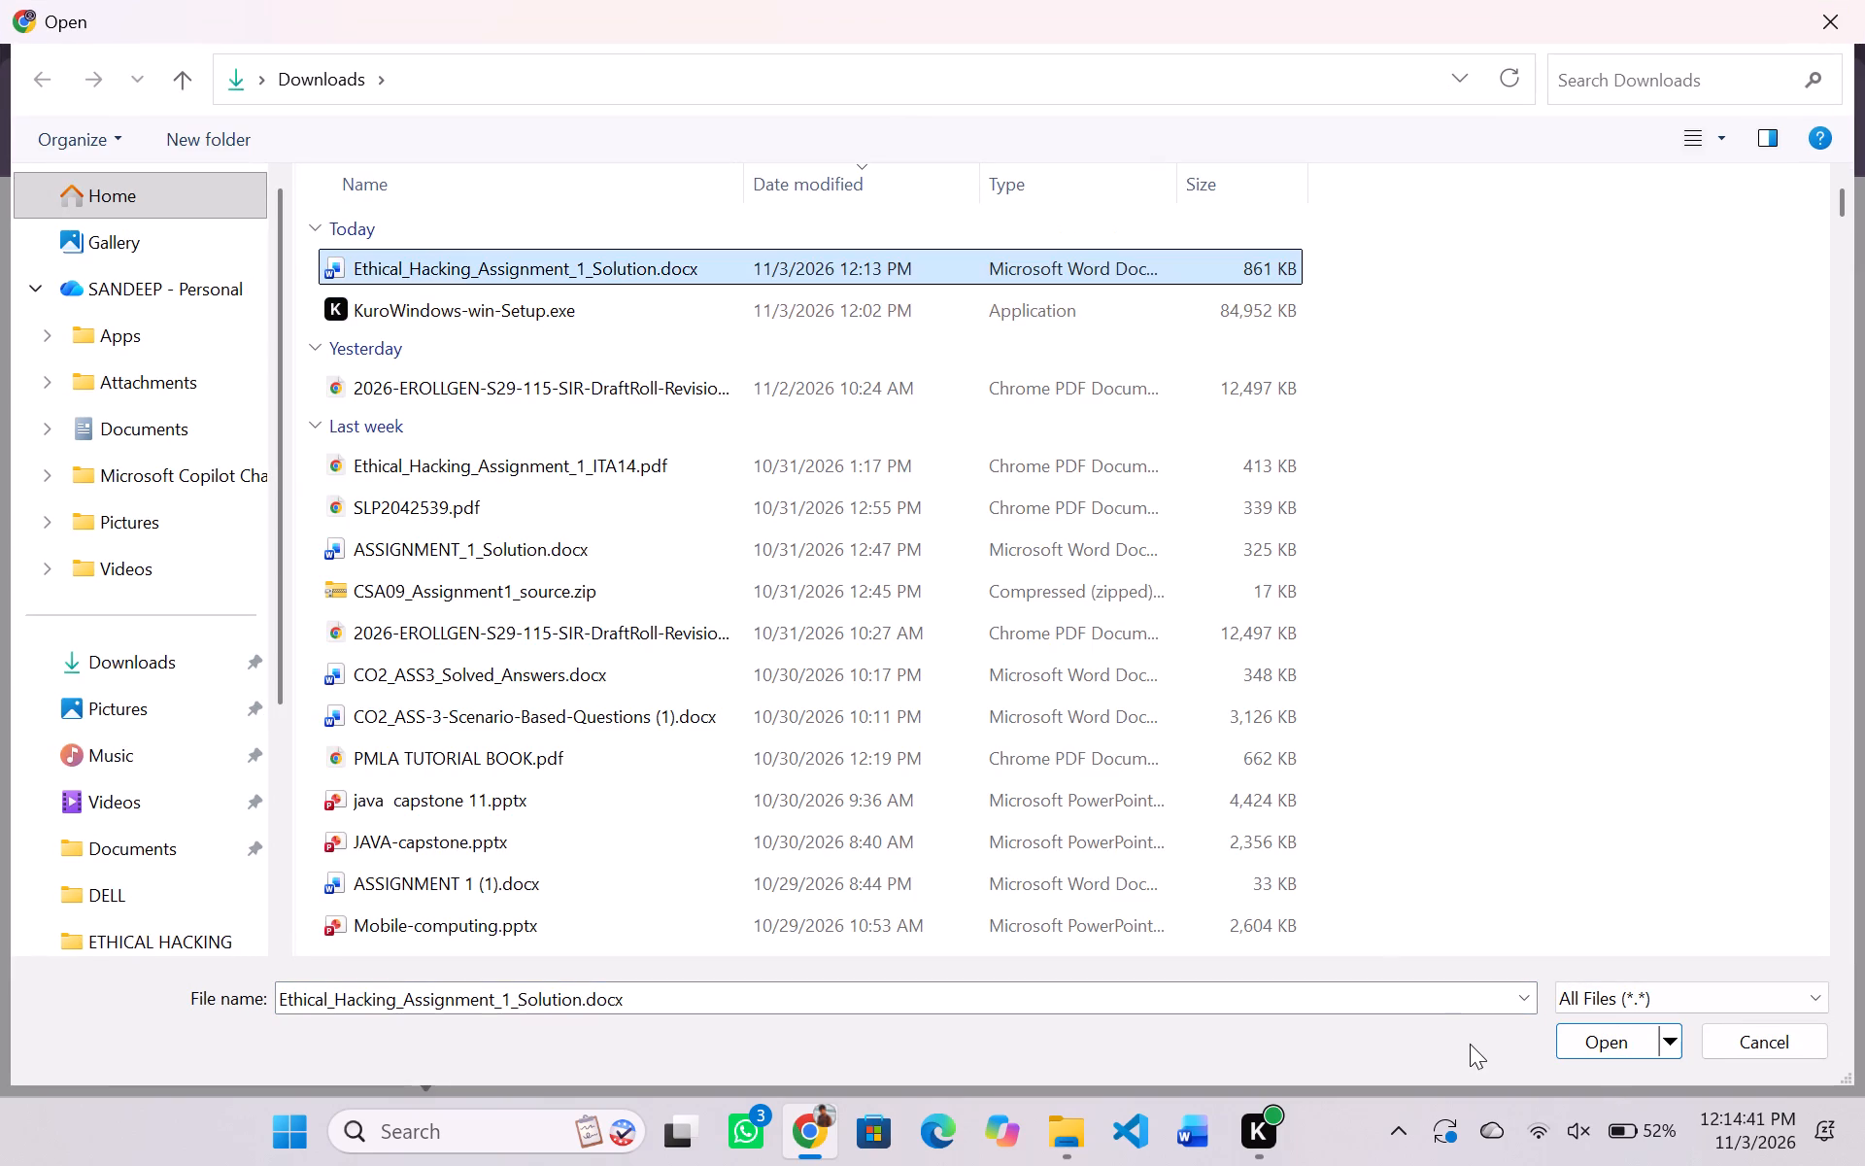
{"action": "left_click", "coordinate": [1610, 1034]}
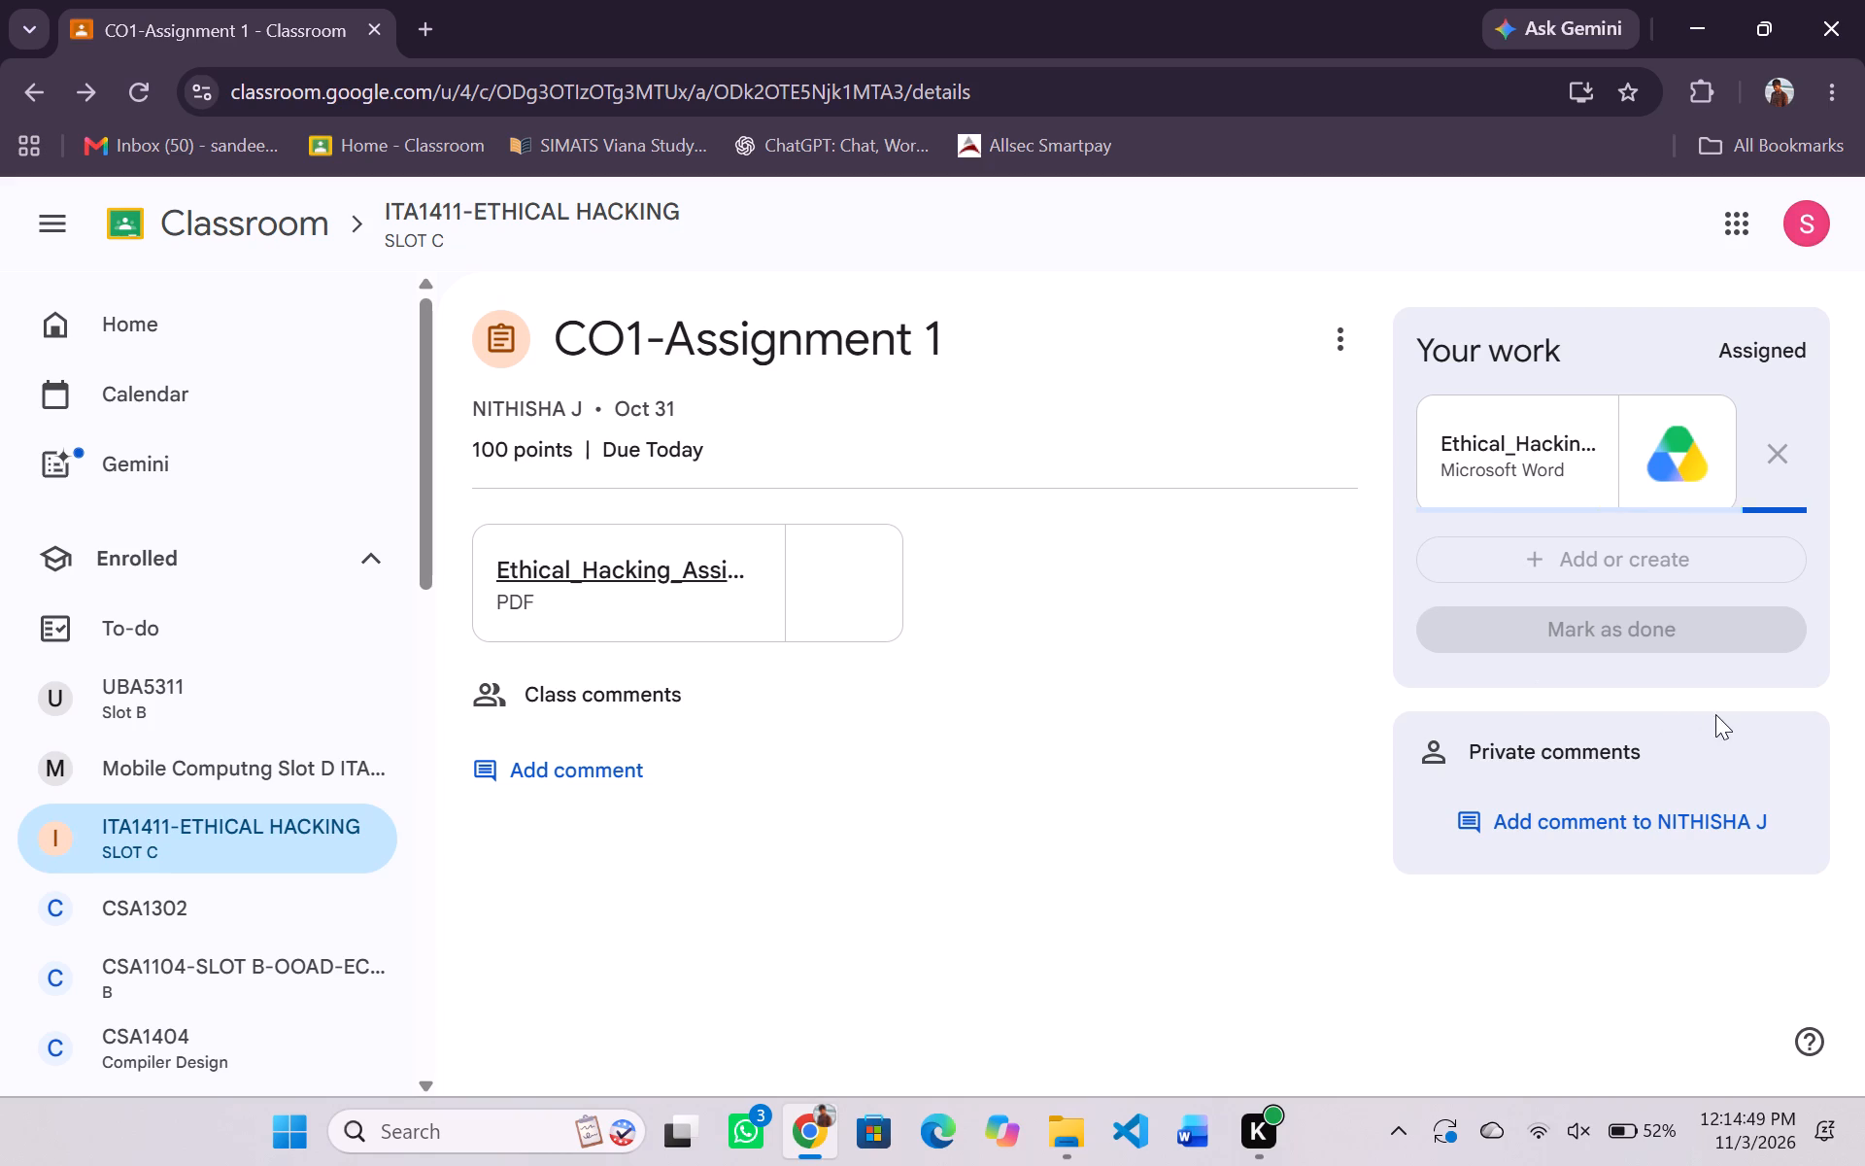
Turn in the CO1-Assignment 1 work with the newly attached document.
{"action": "left_click", "coordinate": [1599, 625]}
{"action": "left_click", "coordinate": [1168, 771]}
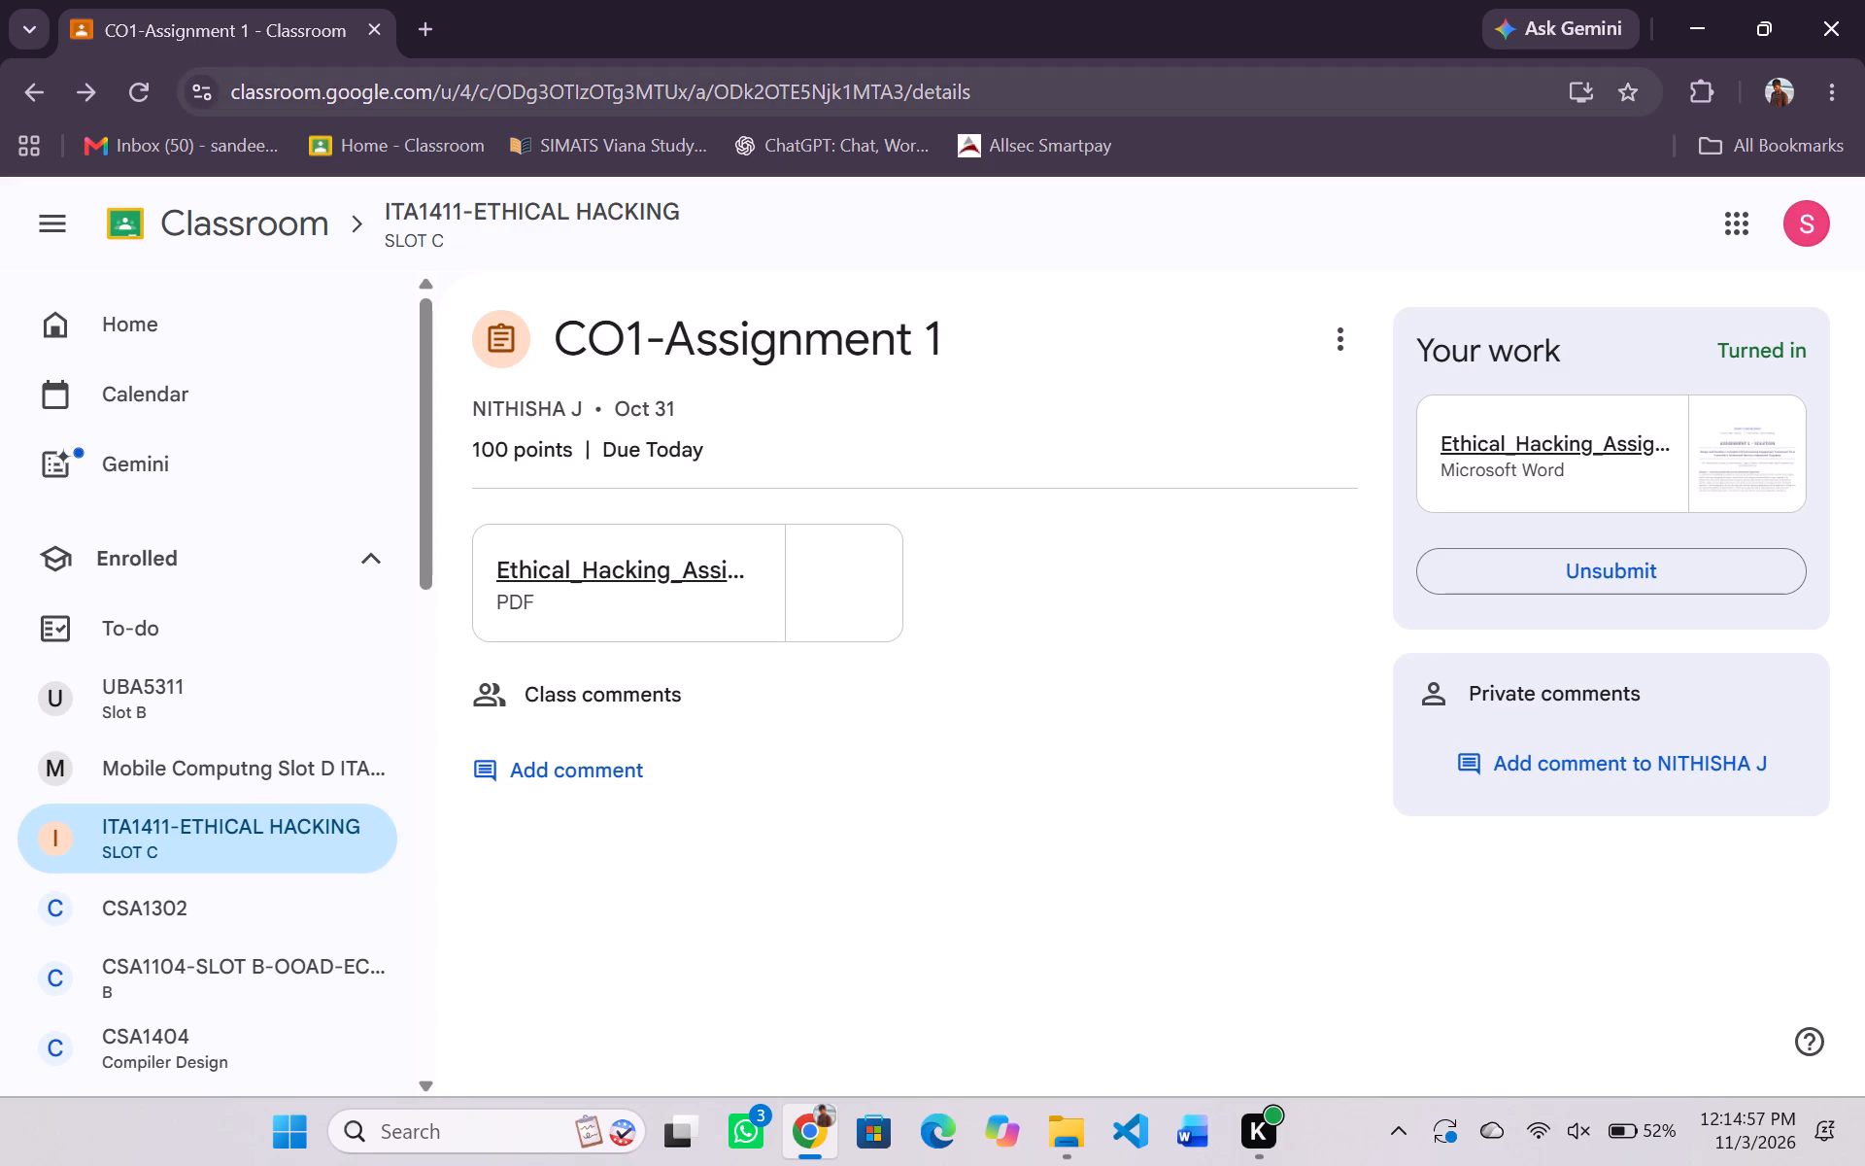
Close the Chrome window.
{"action": "left_click", "coordinate": [411, 21]}
{"action": "left_click", "coordinate": [1864, 0]}
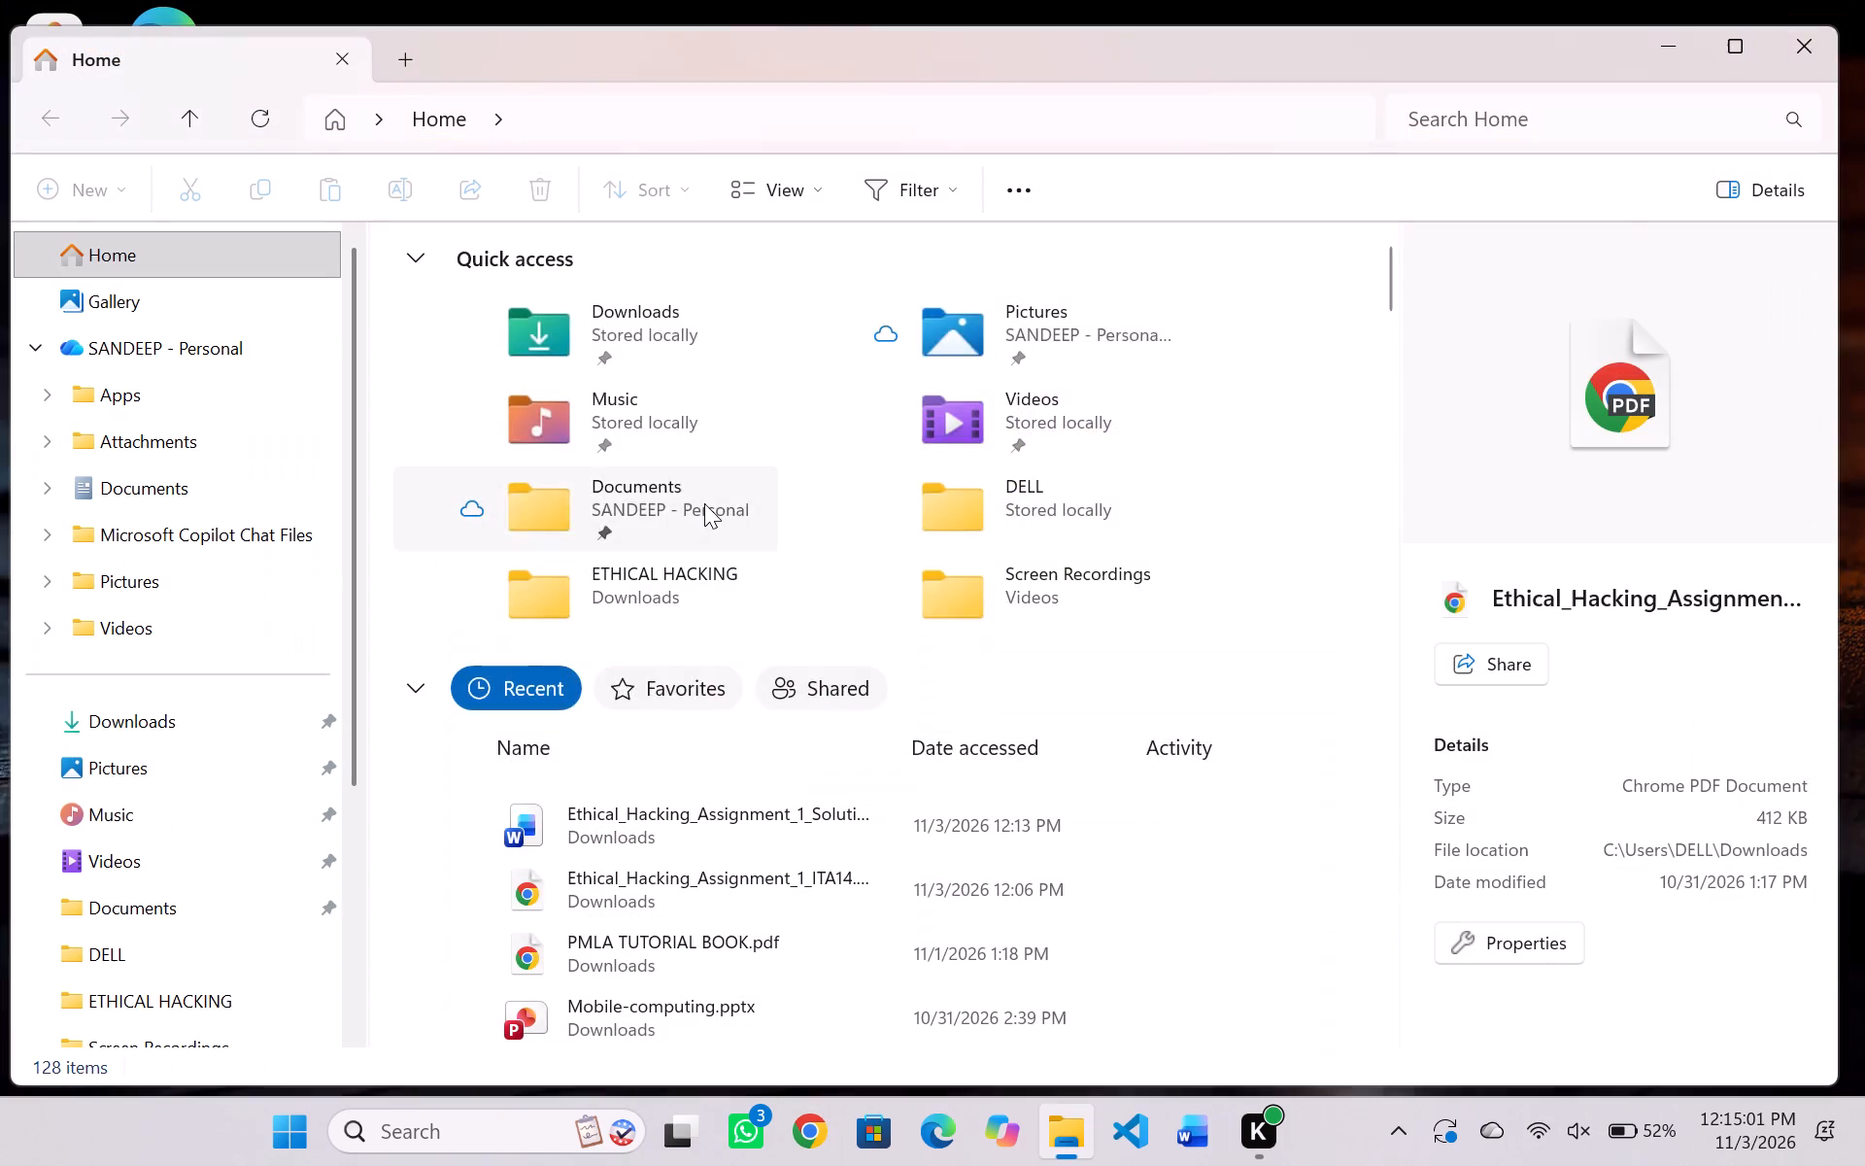
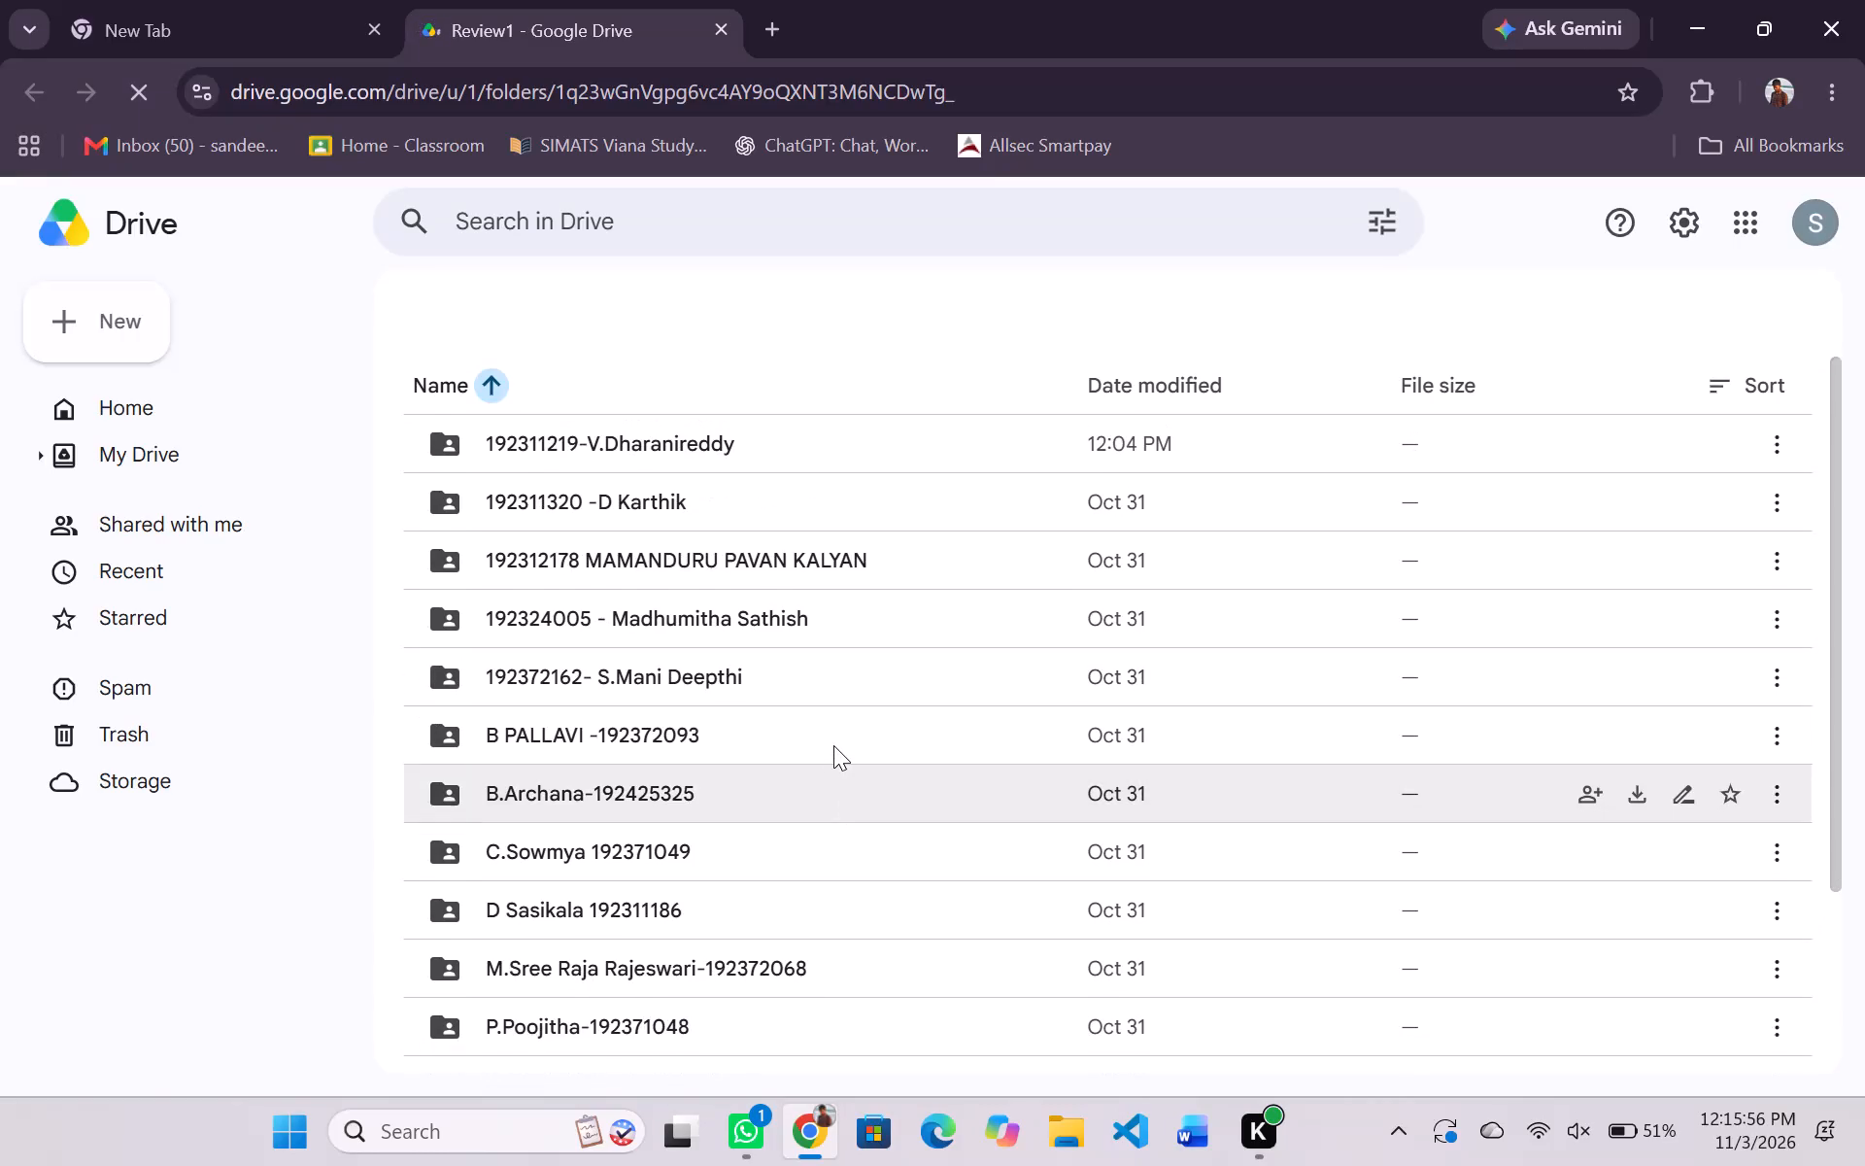
Look over the shared Review1 folder in Google Drive and open the options for adding a new item to it.
{"action": "scroll", "coordinate": [833, 745], "scroll_direction": "down", "scroll_amount": 5}
{"action": "scroll", "coordinate": [833, 745], "scroll_direction": "up", "scroll_amount": 6}
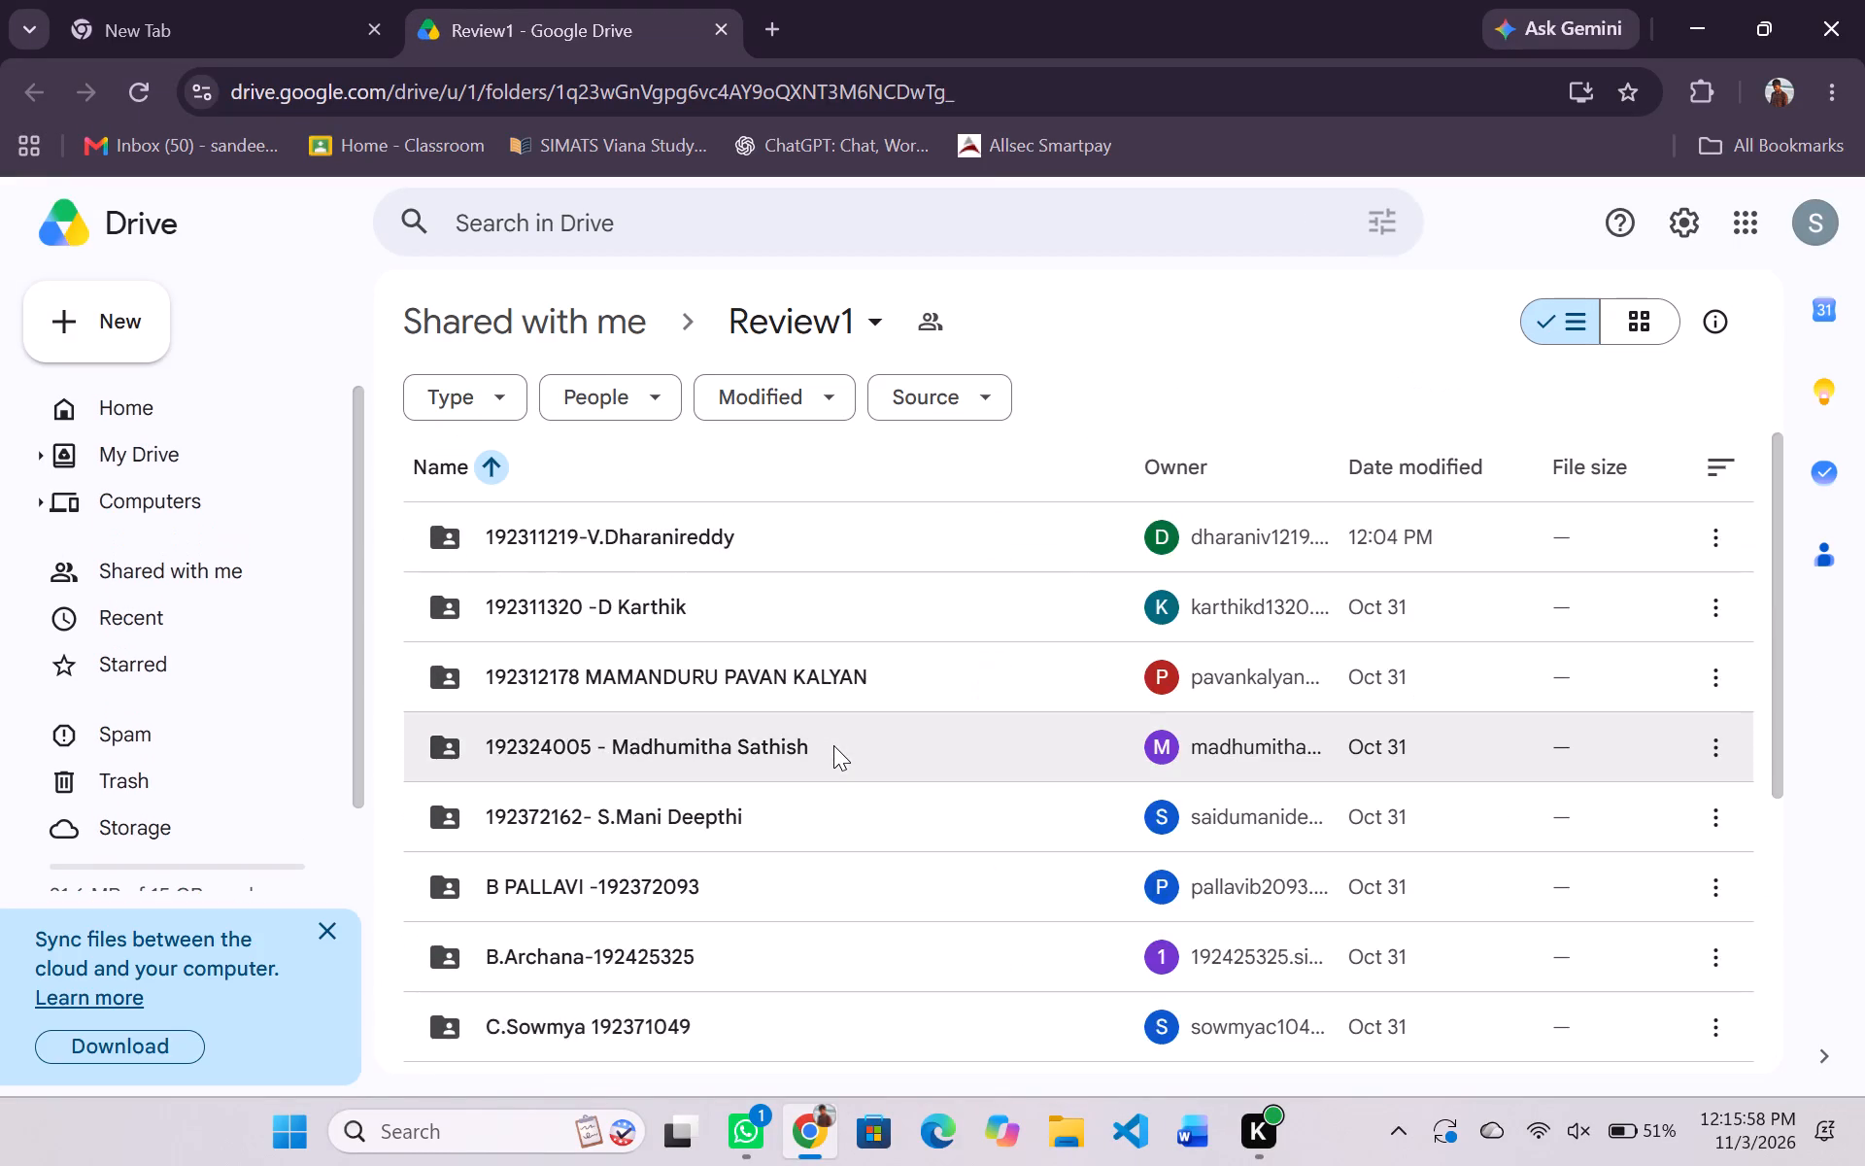
{"action": "scroll", "coordinate": [833, 745], "scroll_direction": "down", "scroll_amount": 3}
{"action": "scroll", "coordinate": [833, 745], "scroll_direction": "up", "scroll_amount": 5}
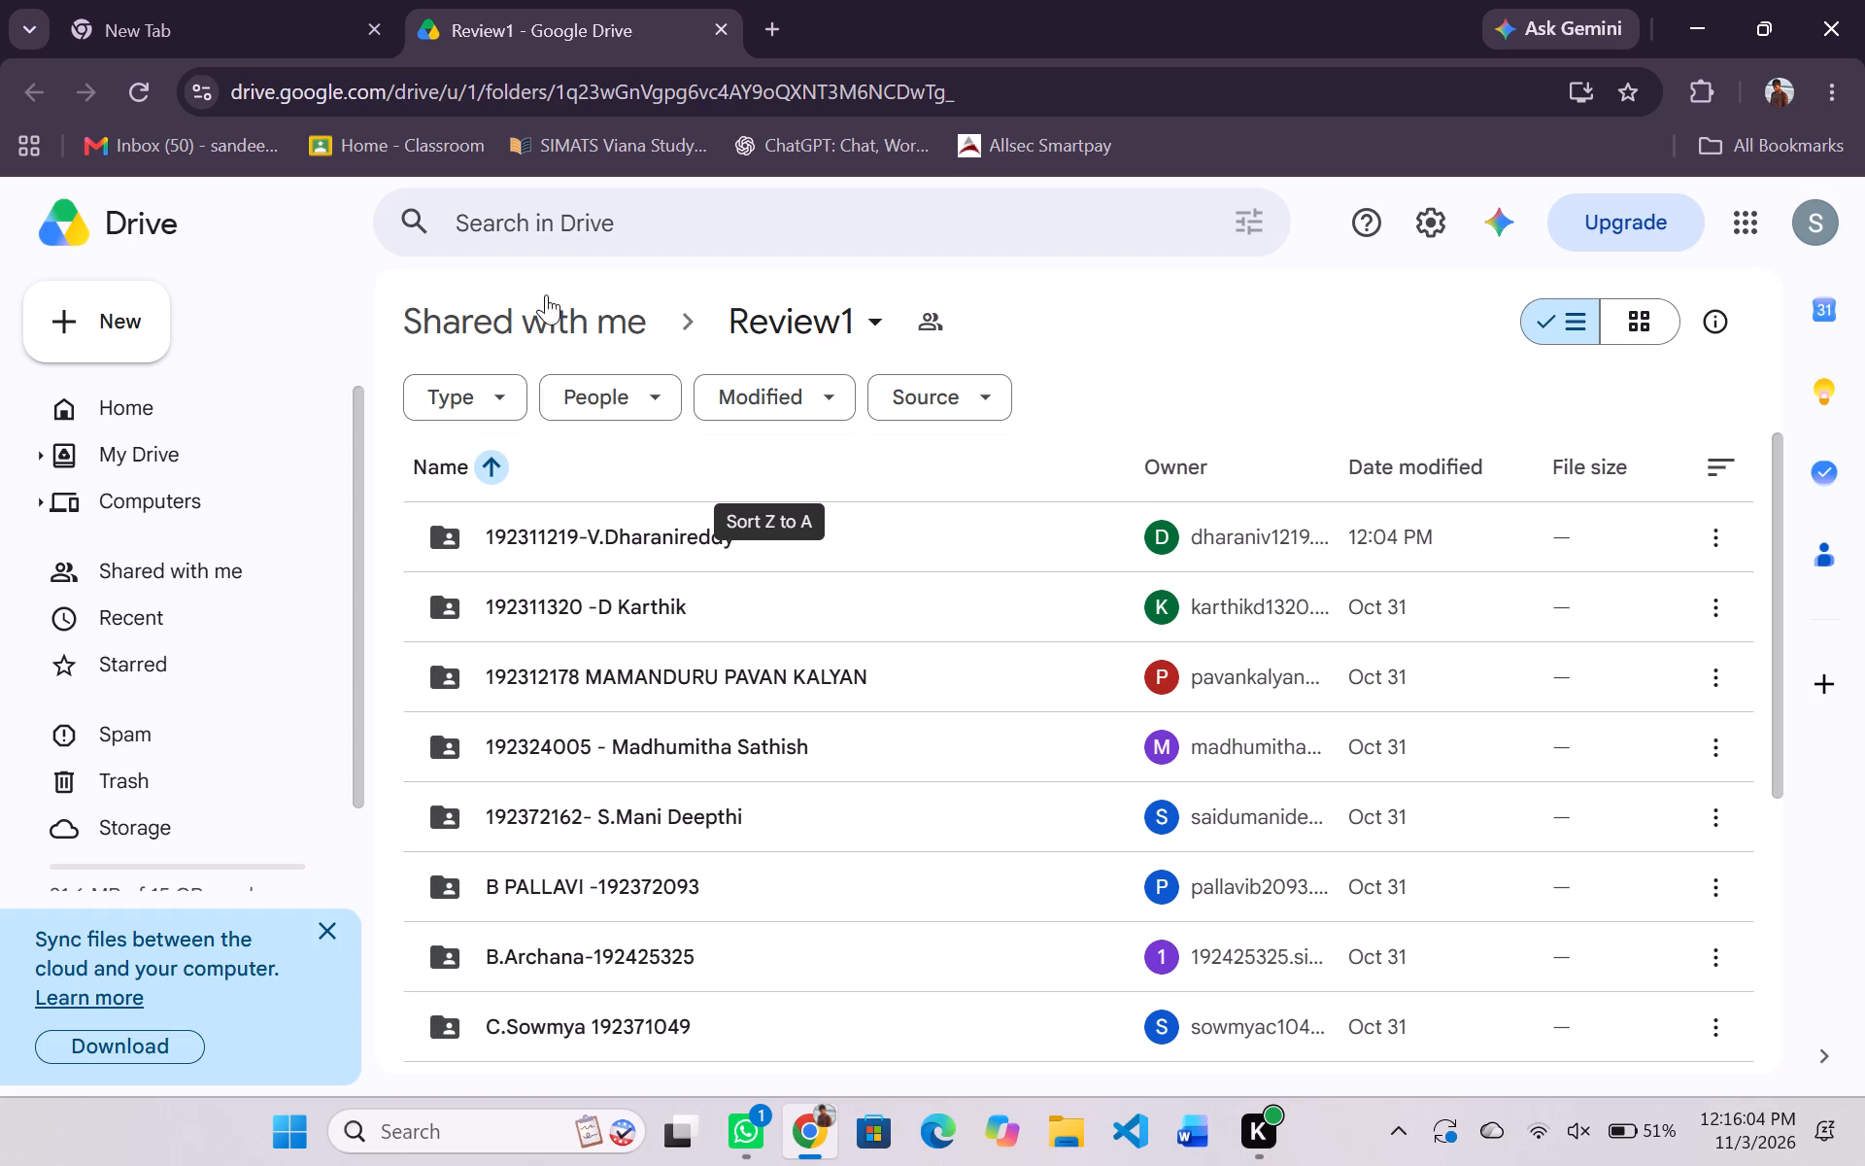
{"action": "left_click", "coordinate": [144, 304]}
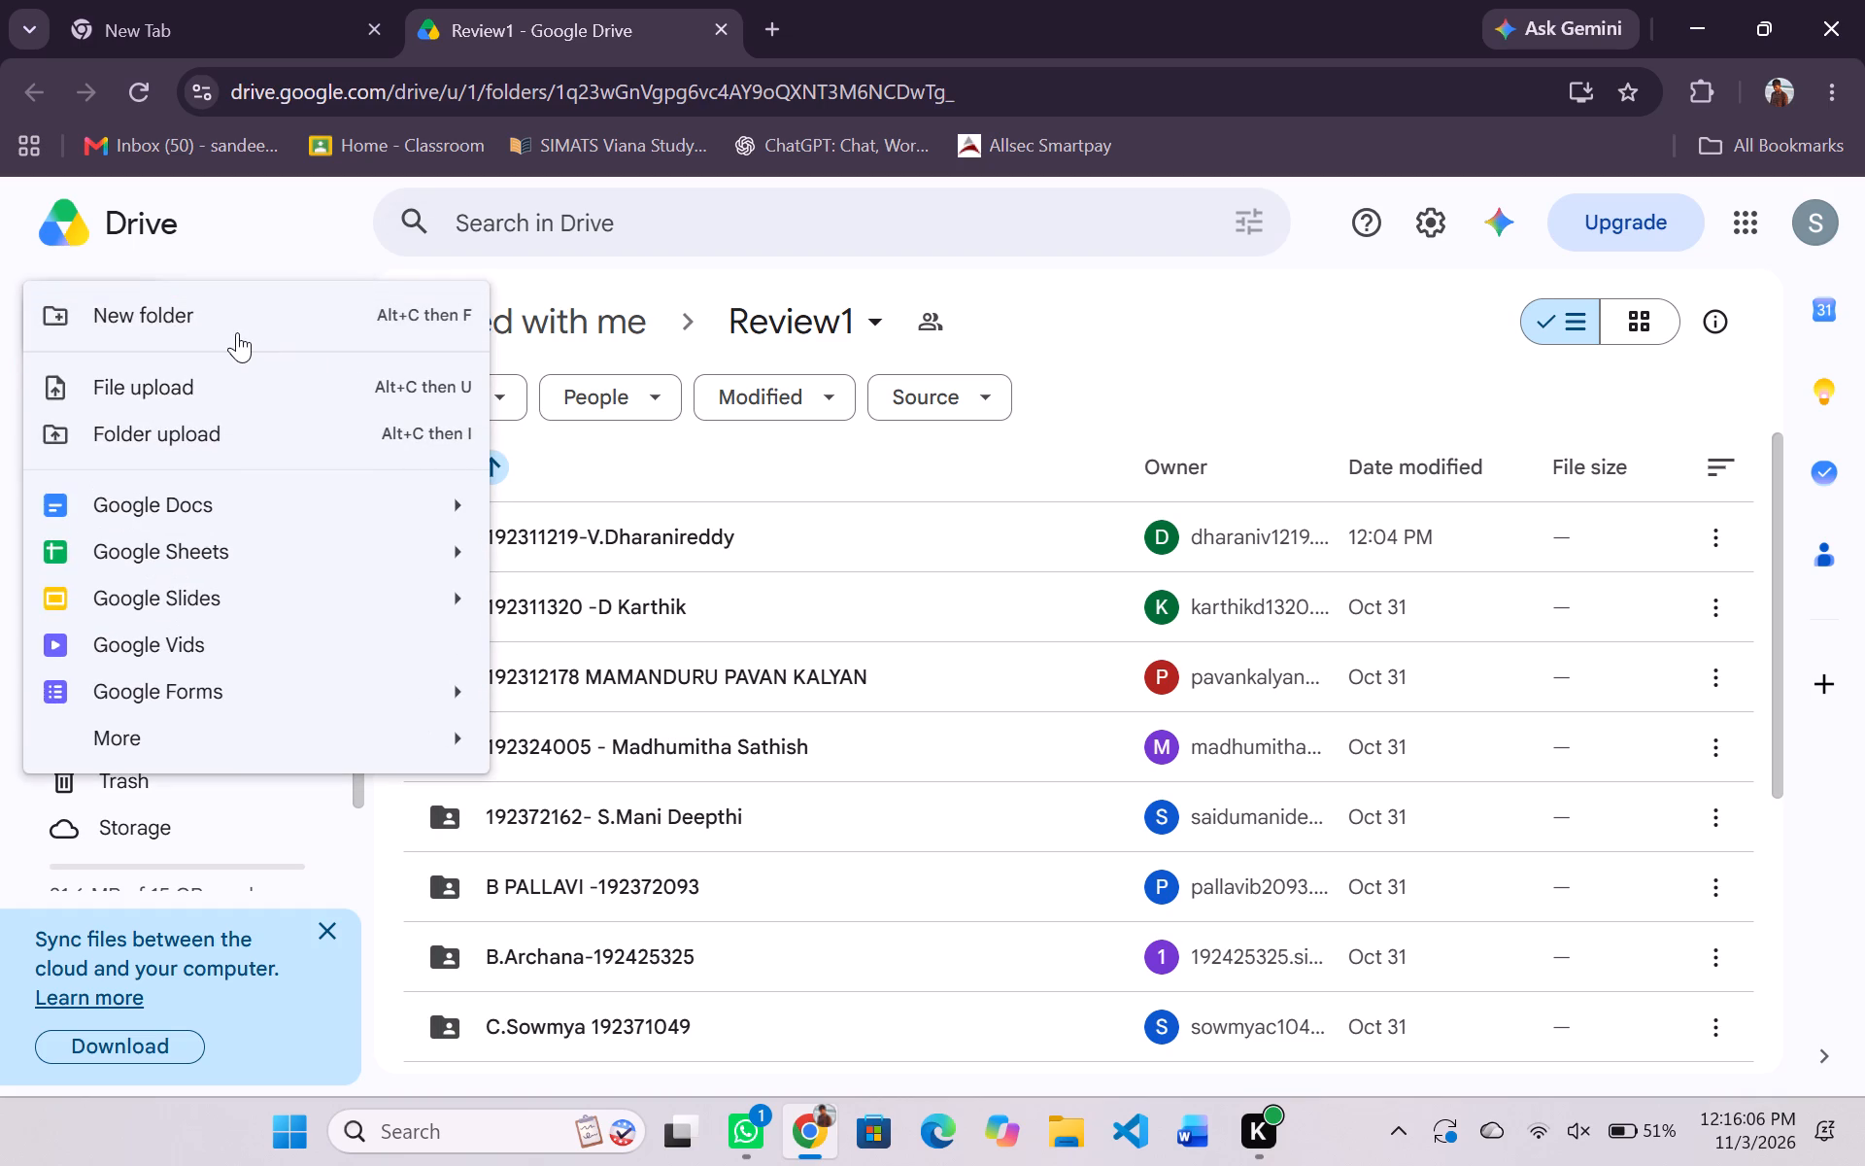
Create a new folder inside the shared Review1 folder, named with the student's own registration number, a hyphen and first name.
{"action": "left_click", "coordinate": [227, 326]}
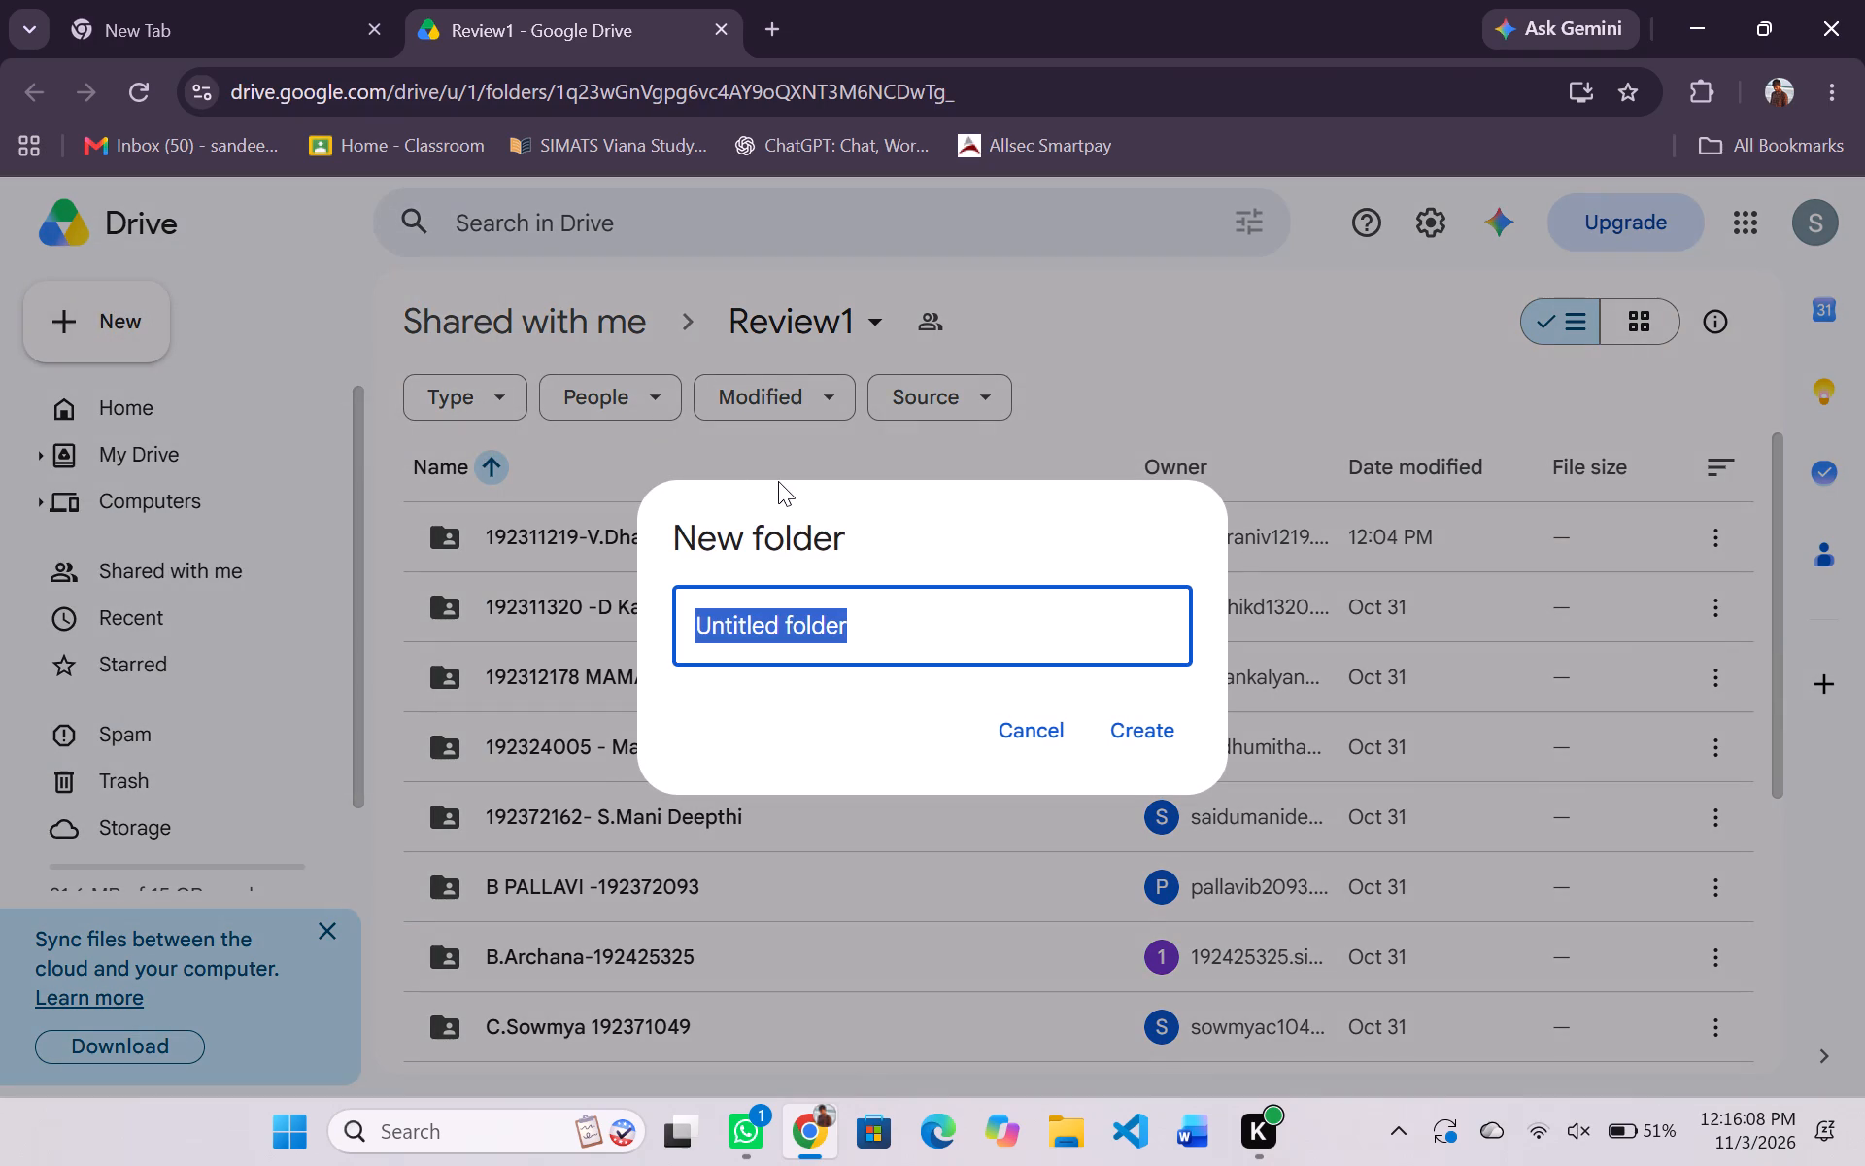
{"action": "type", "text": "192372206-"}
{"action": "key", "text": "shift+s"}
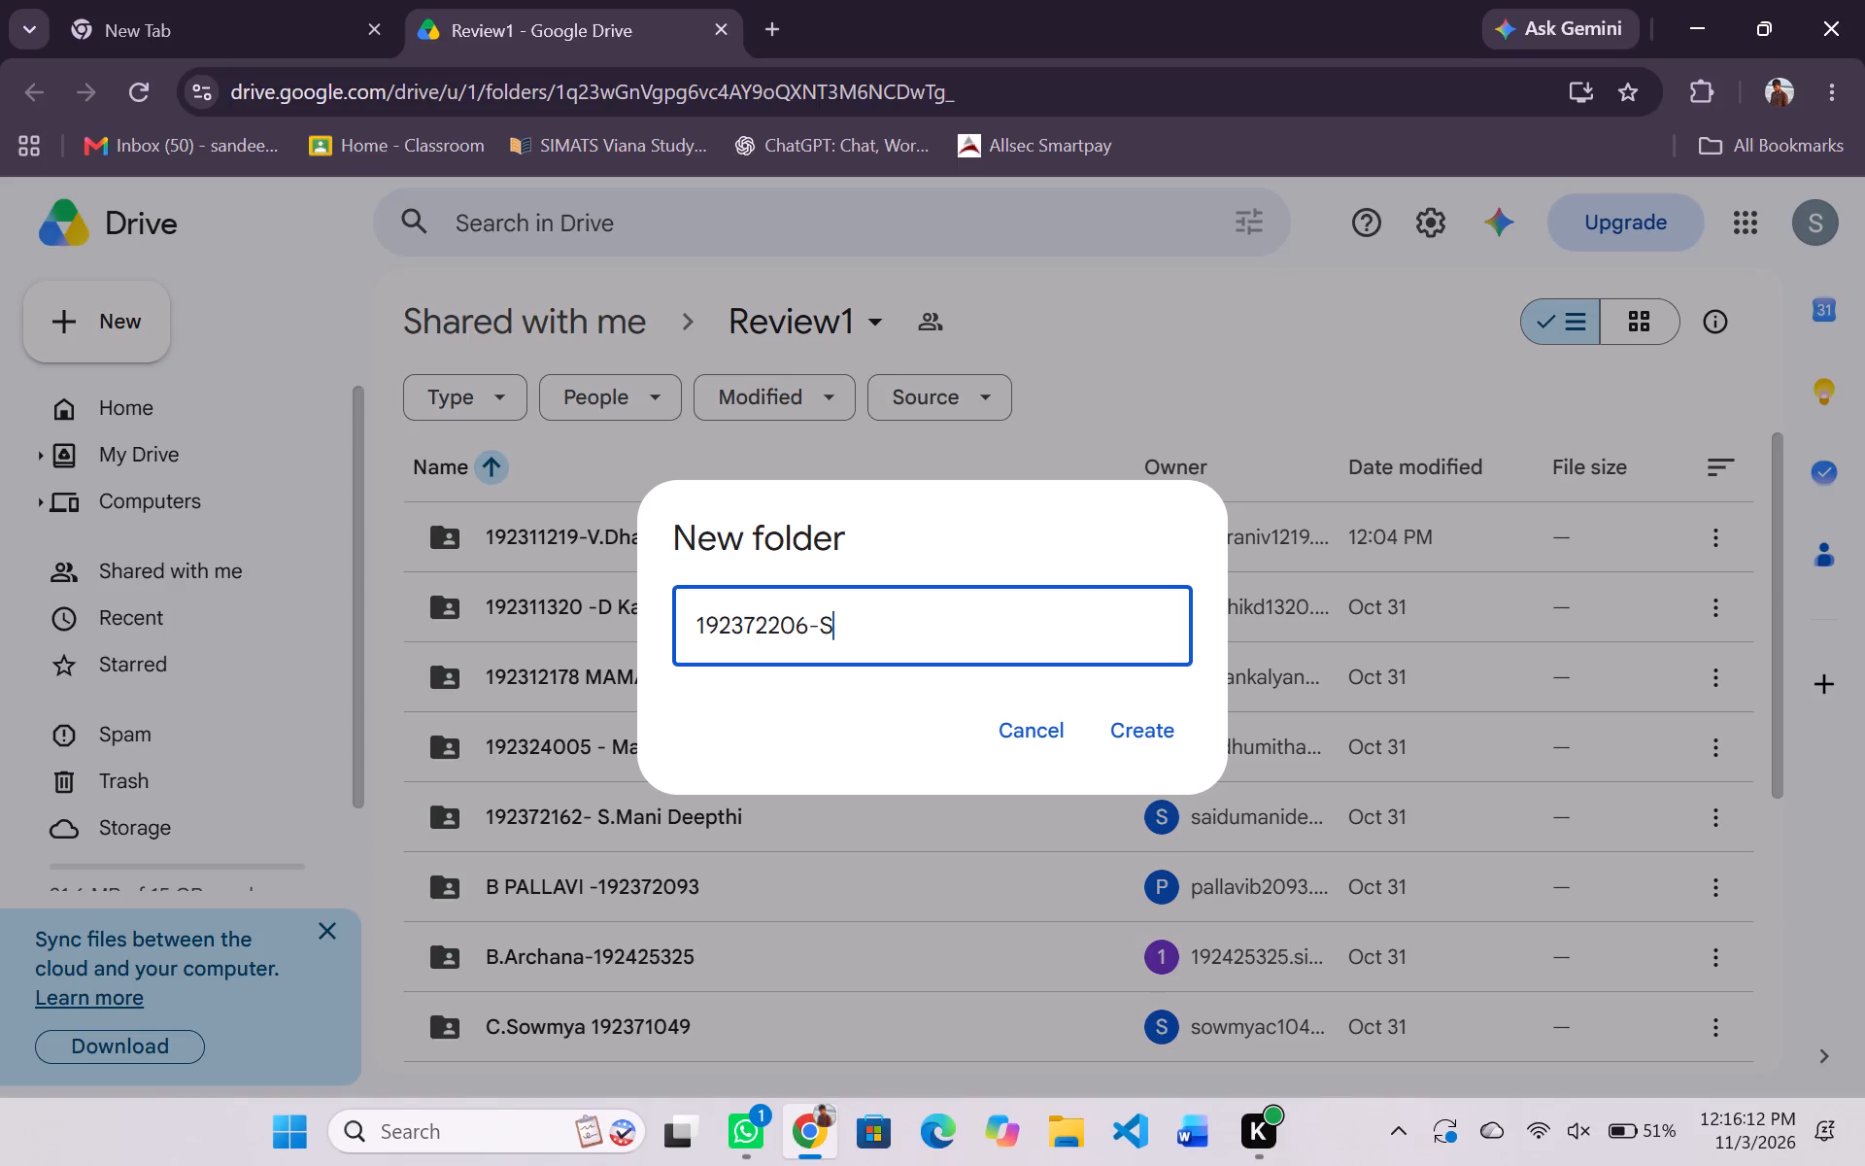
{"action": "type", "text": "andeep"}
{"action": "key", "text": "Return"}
{"action": "scroll", "coordinate": [1237, 736], "scroll_direction": "down", "scroll_amount": 3}
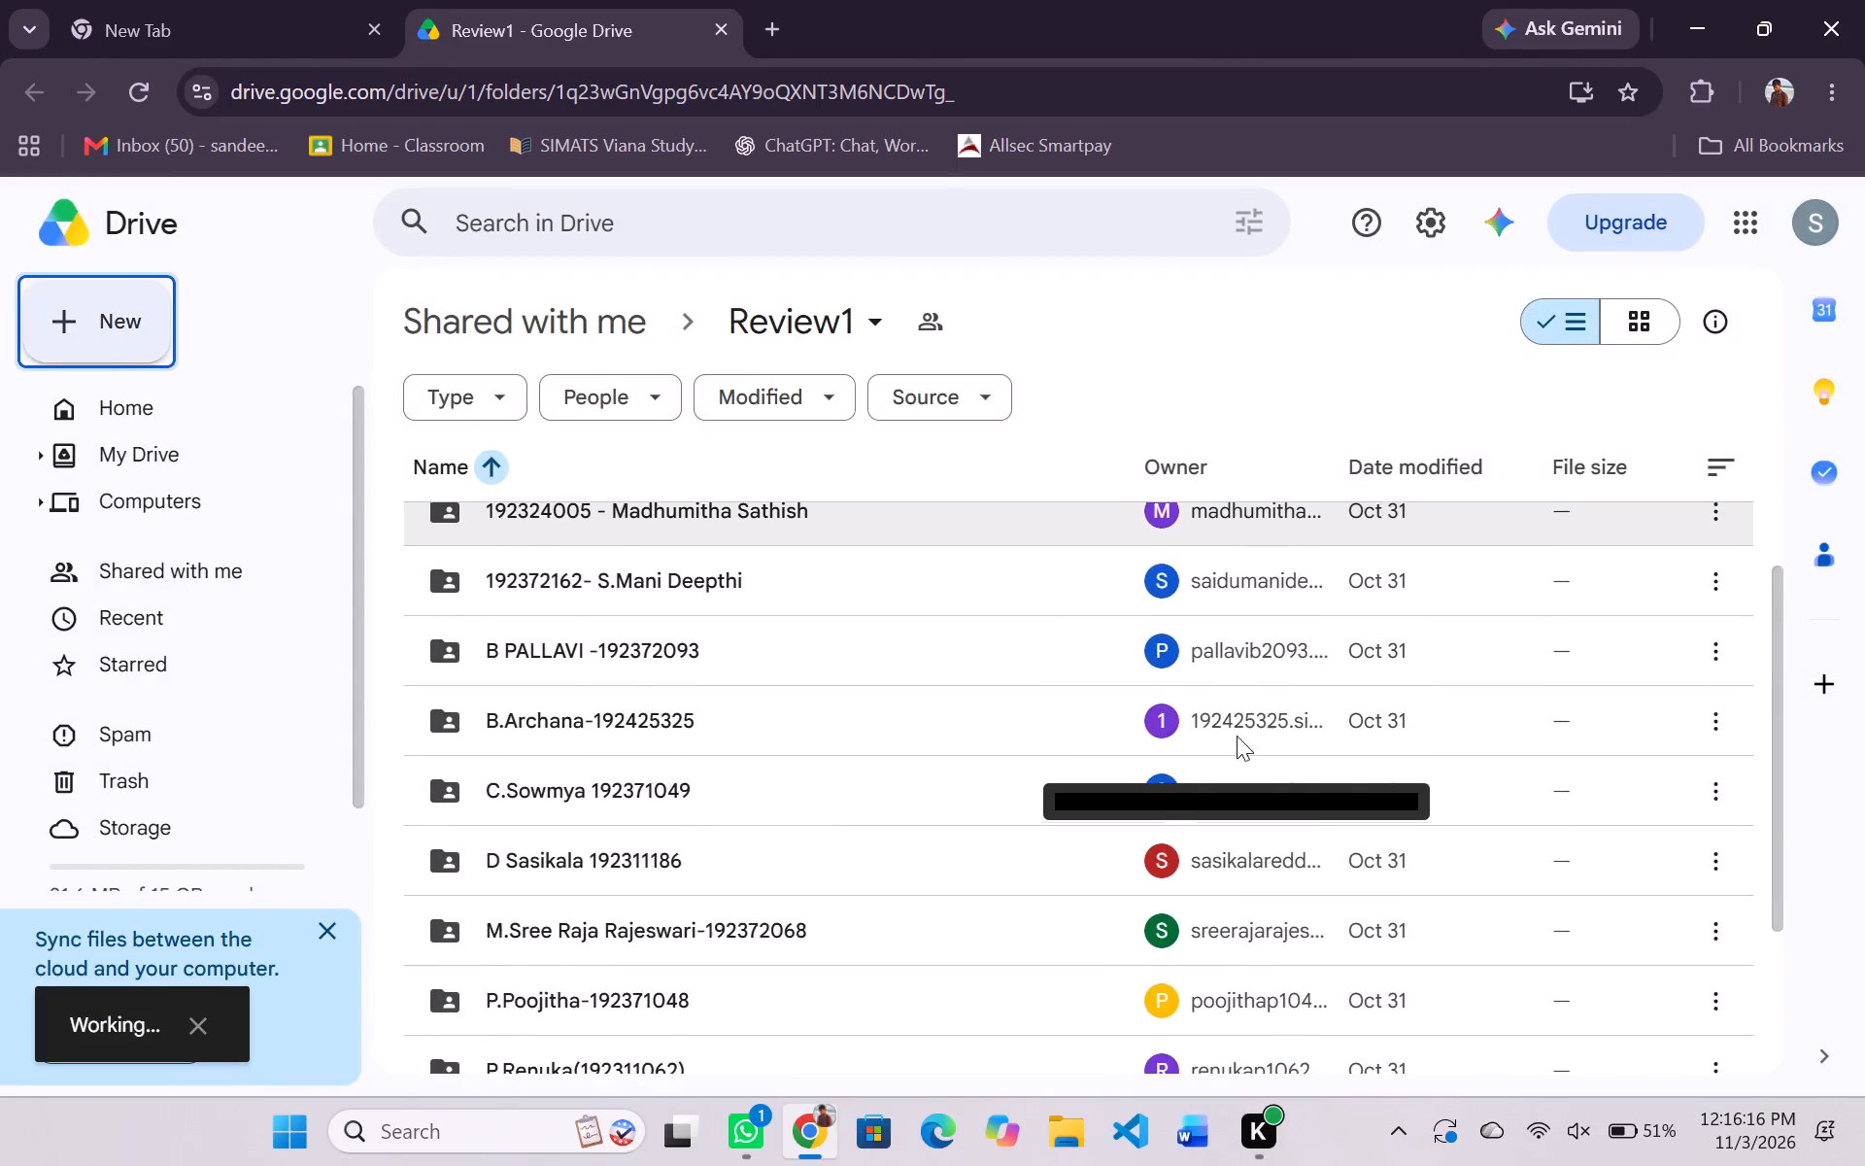
{"action": "scroll", "coordinate": [636, 747], "scroll_direction": "up", "scroll_amount": 2}
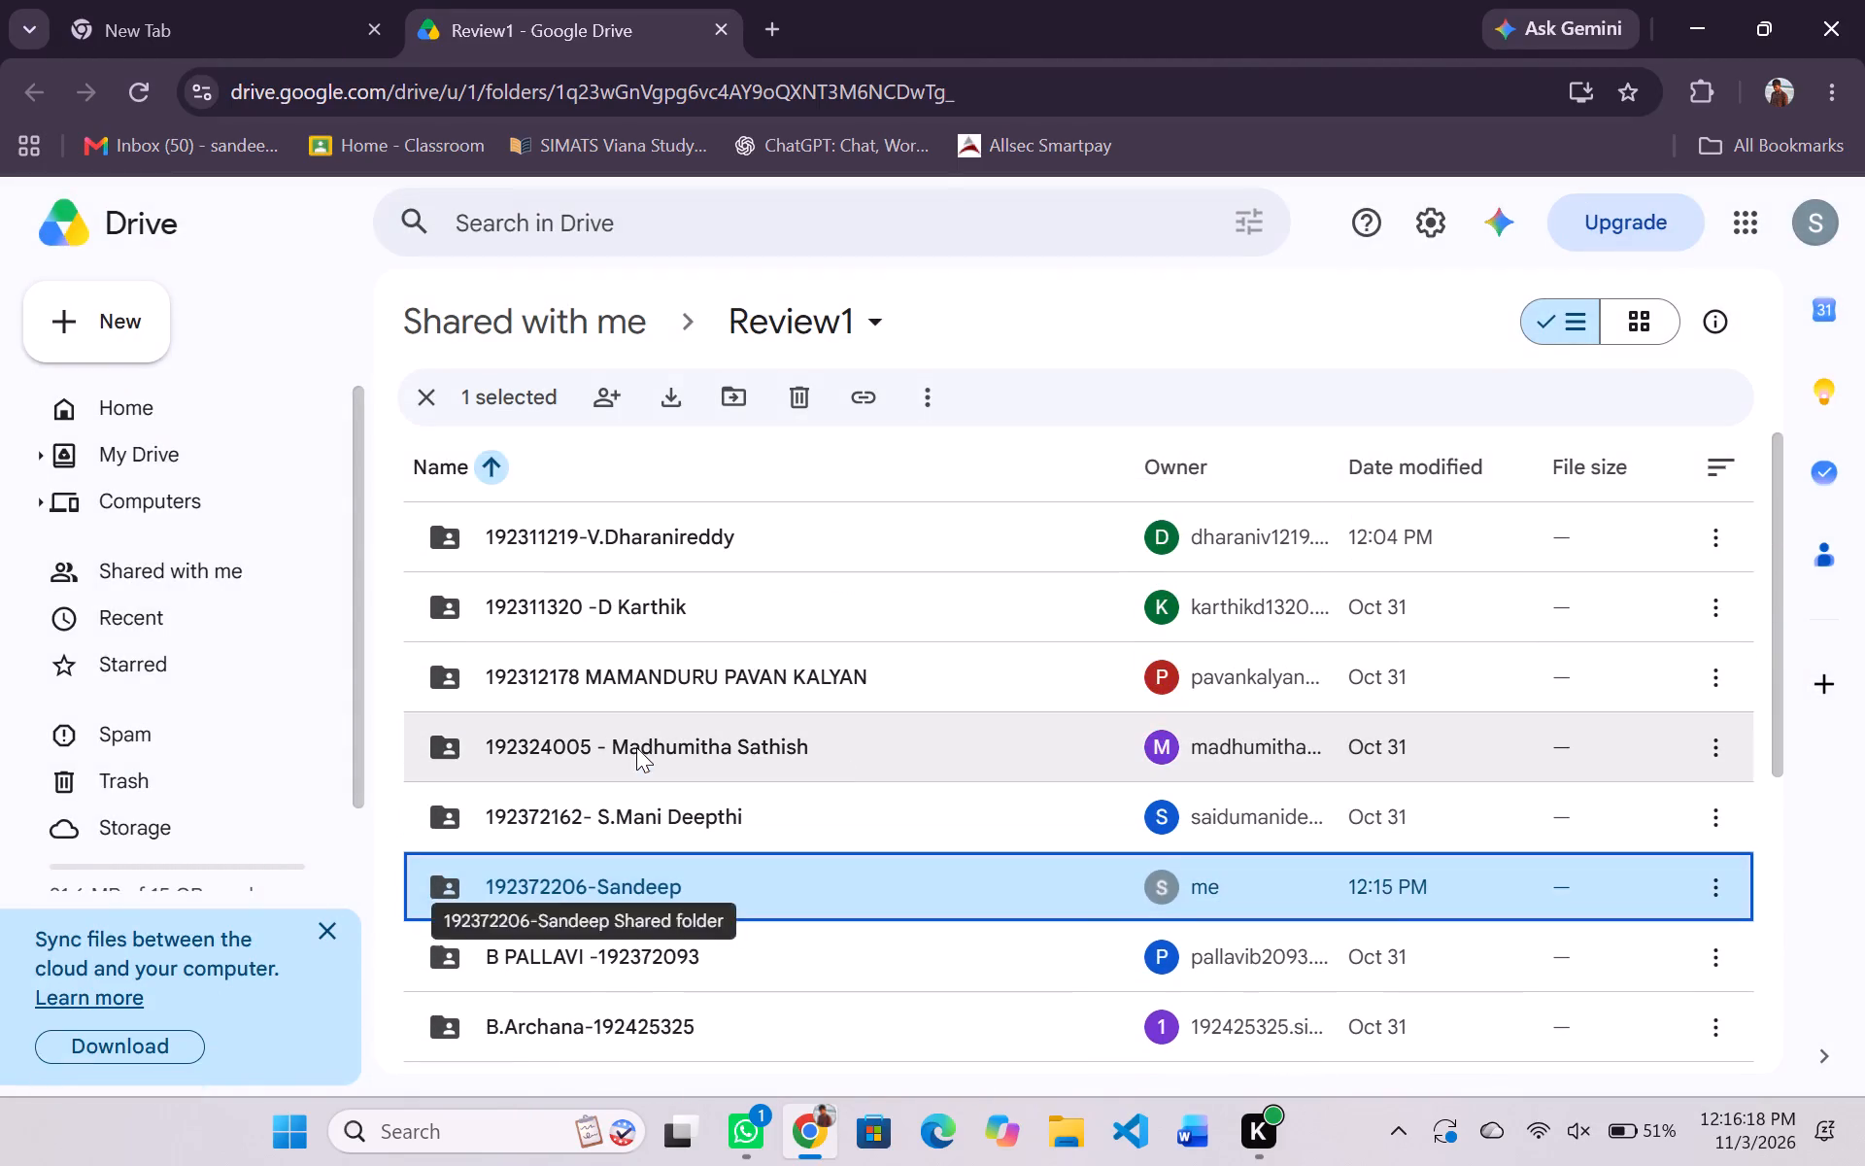
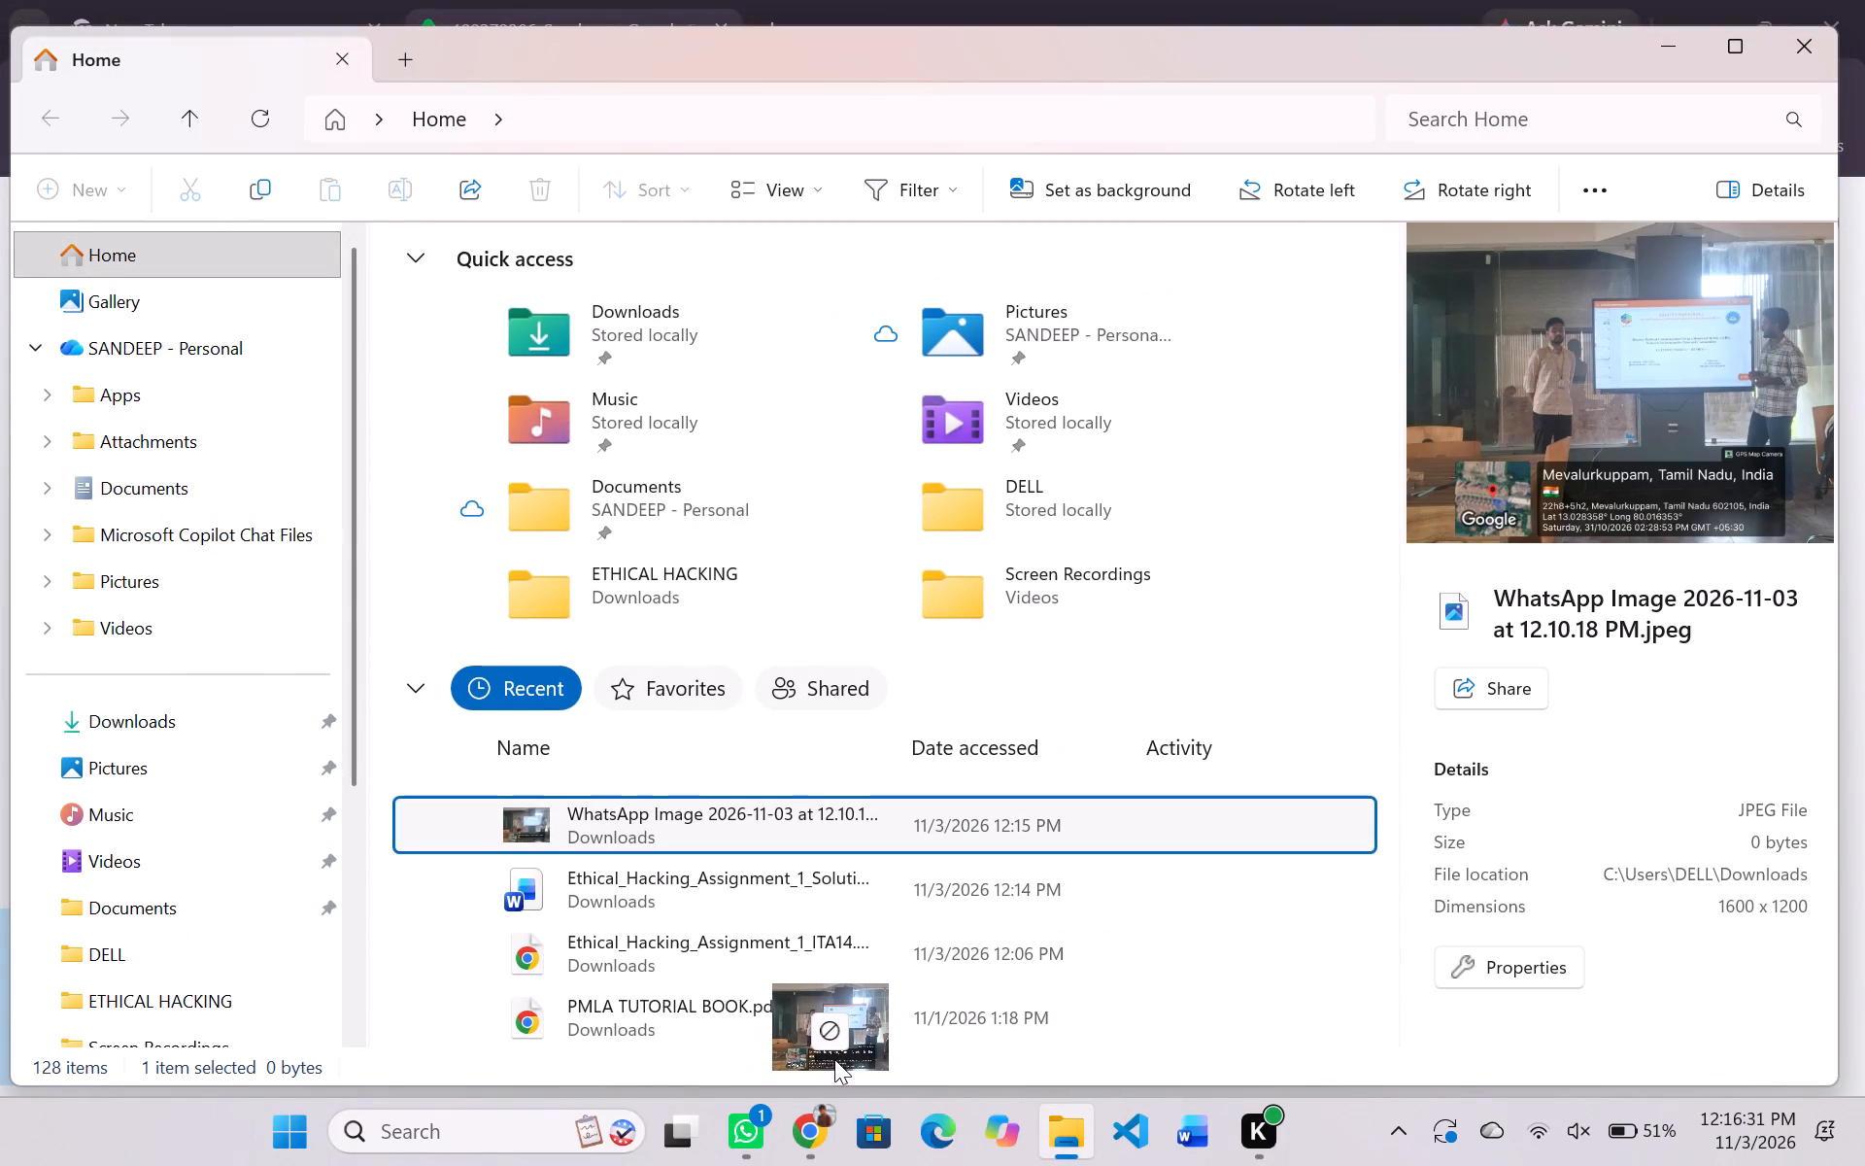
Upload the image WhatsApp Image 2026-11-03 at 12.10.18 PM.jpeg from File Explorer to the student's own folder inside Review1 in Google Drive.
{"action": "left_click_drag", "start_coordinate": [834, 1059], "coordinate": [909, 774]}
{"action": "scroll", "coordinate": [909, 774], "scroll_direction": "down", "scroll_amount": 1}
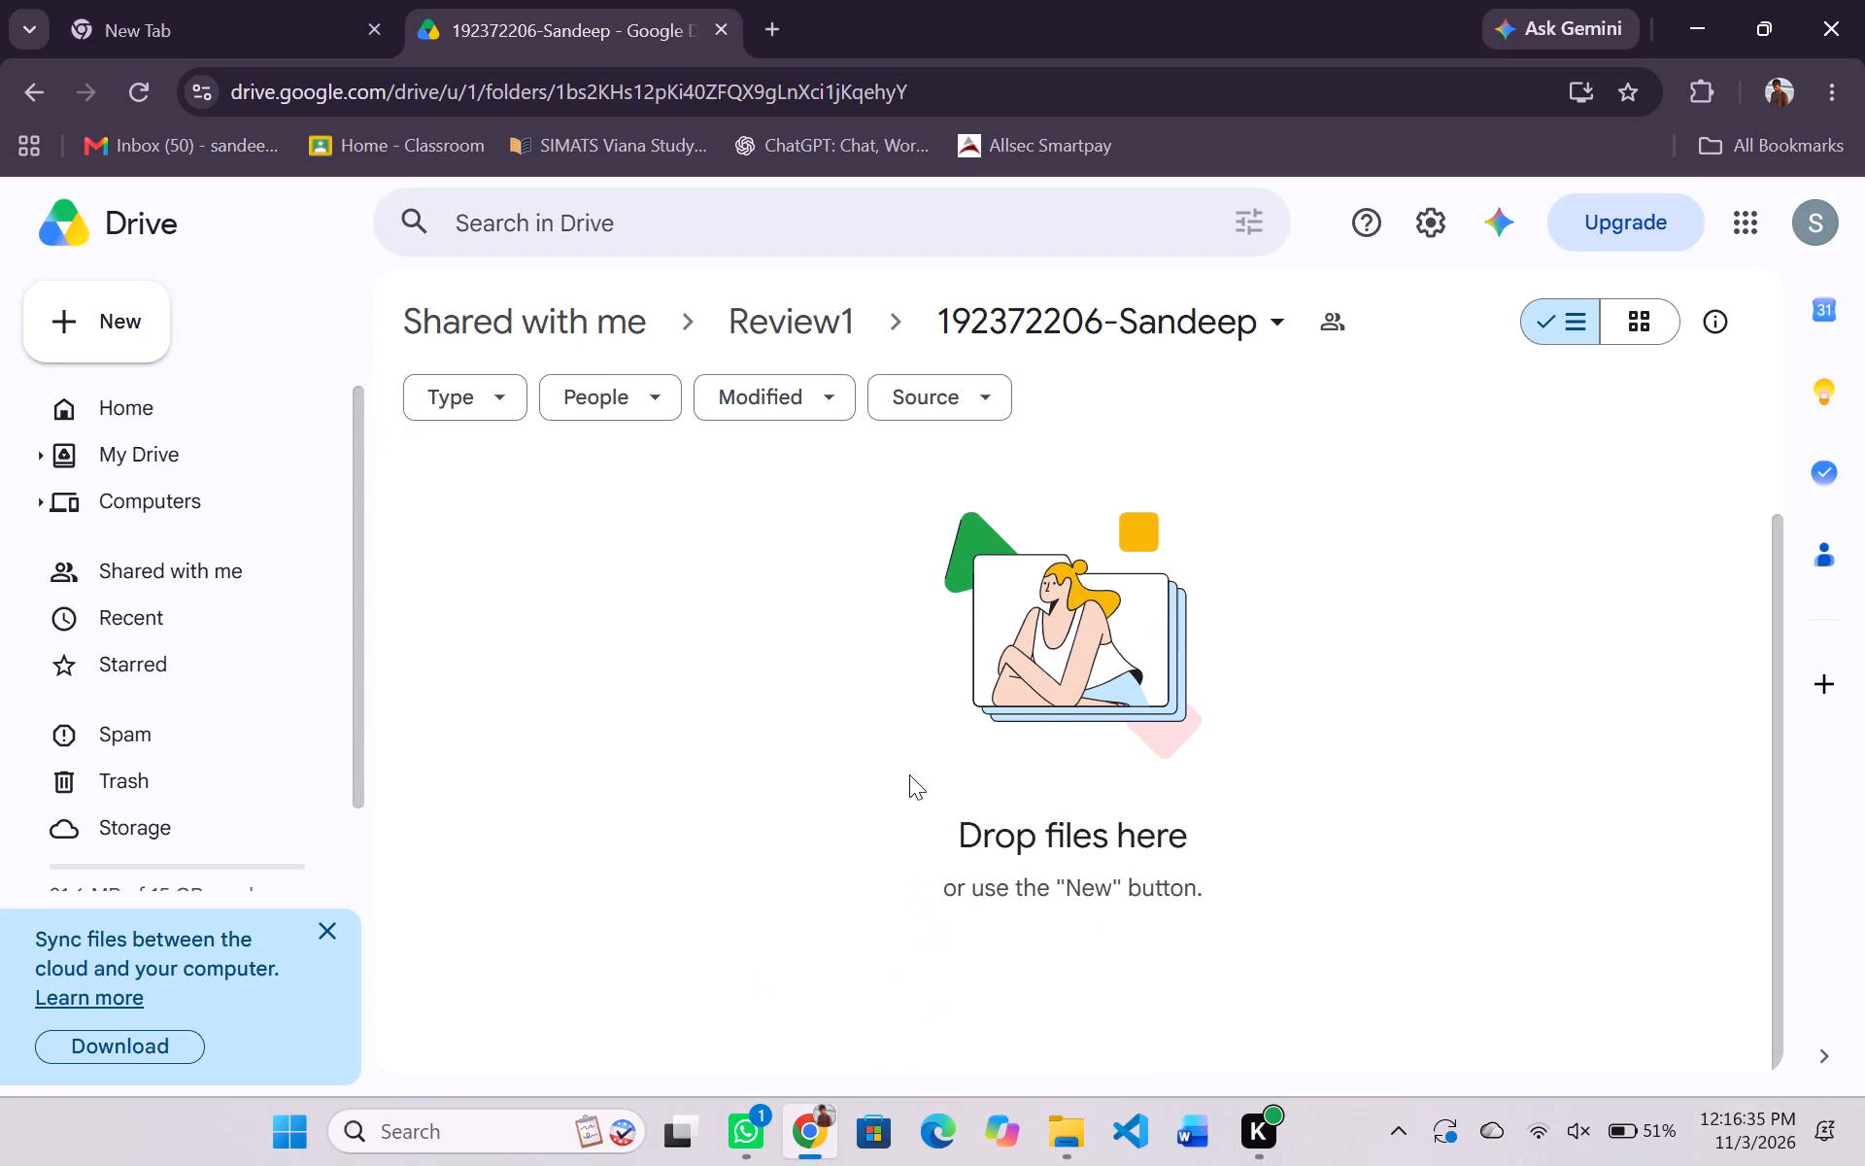
{"action": "key", "text": "alt+Tab"}
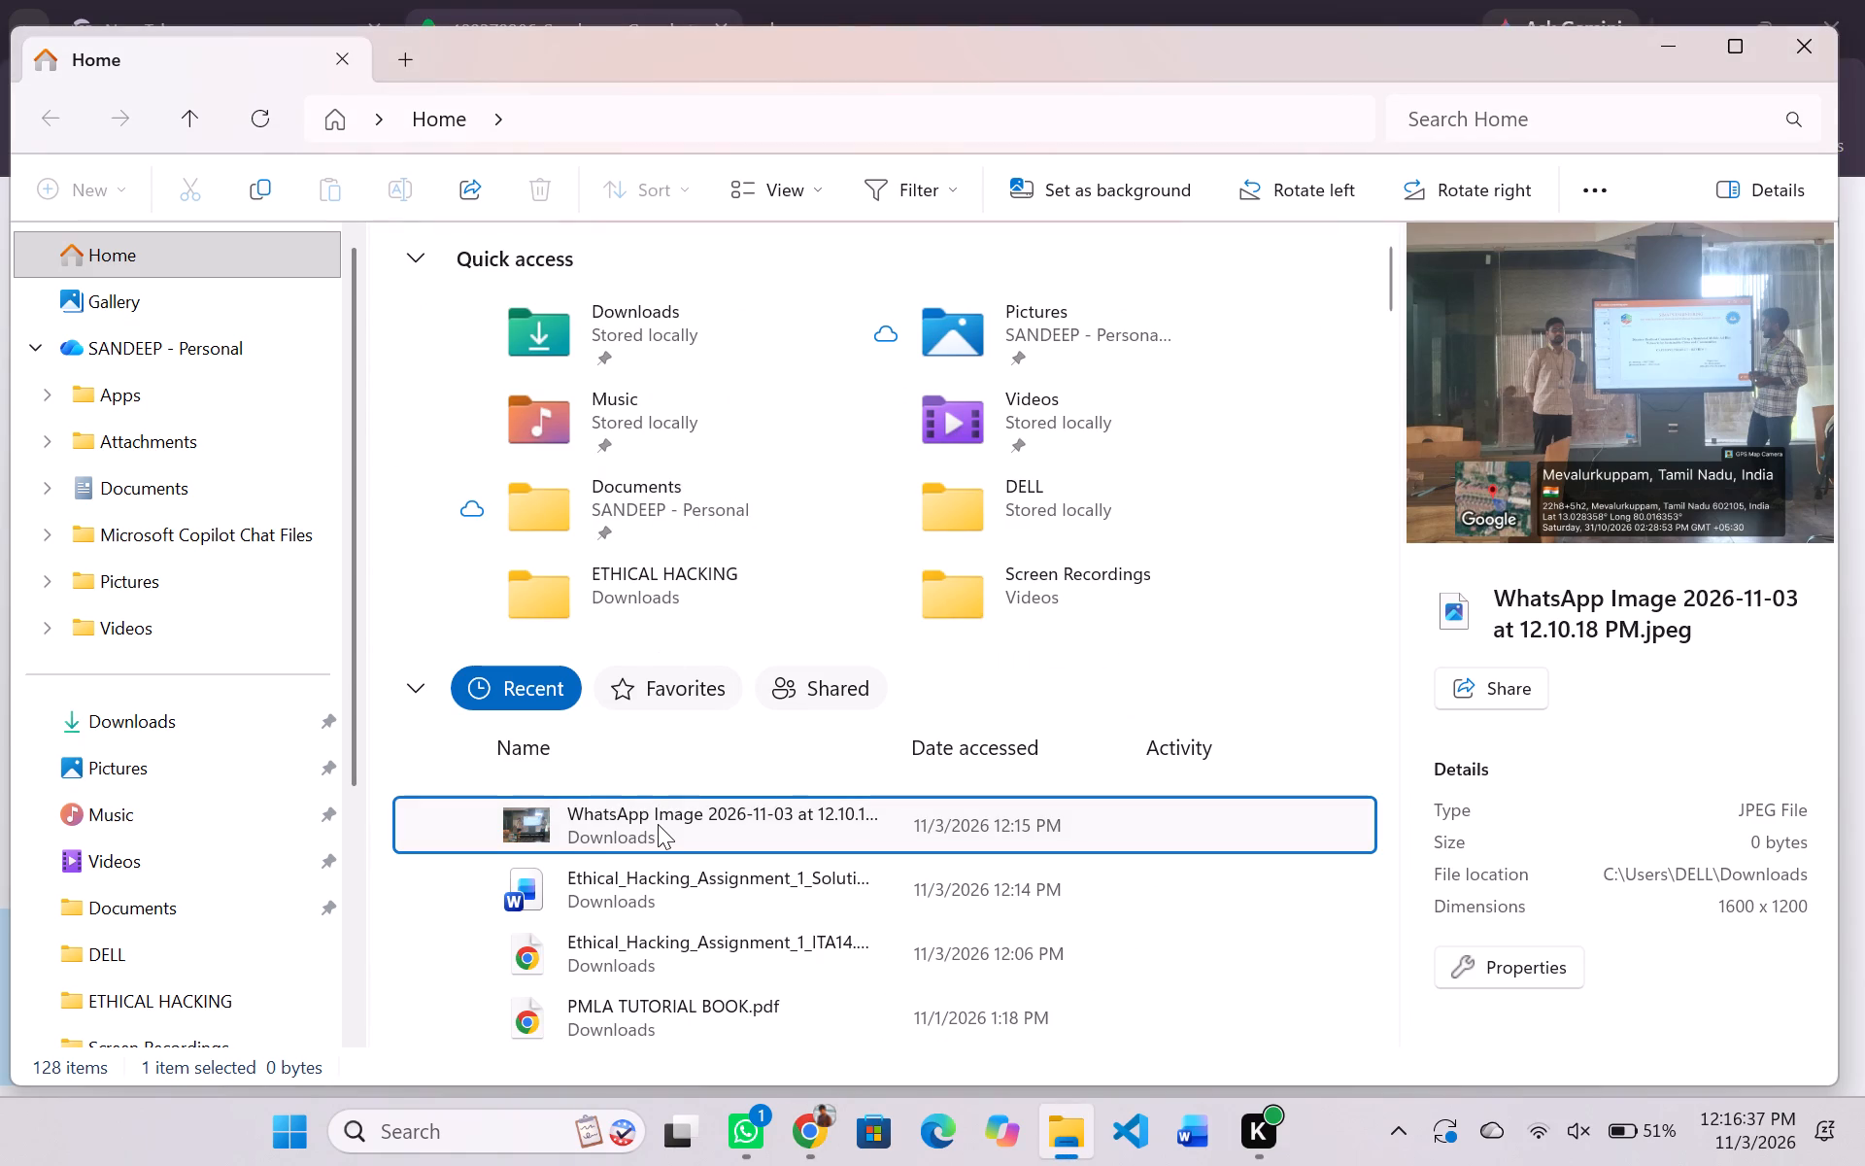
{"action": "left_click", "coordinate": [658, 824]}
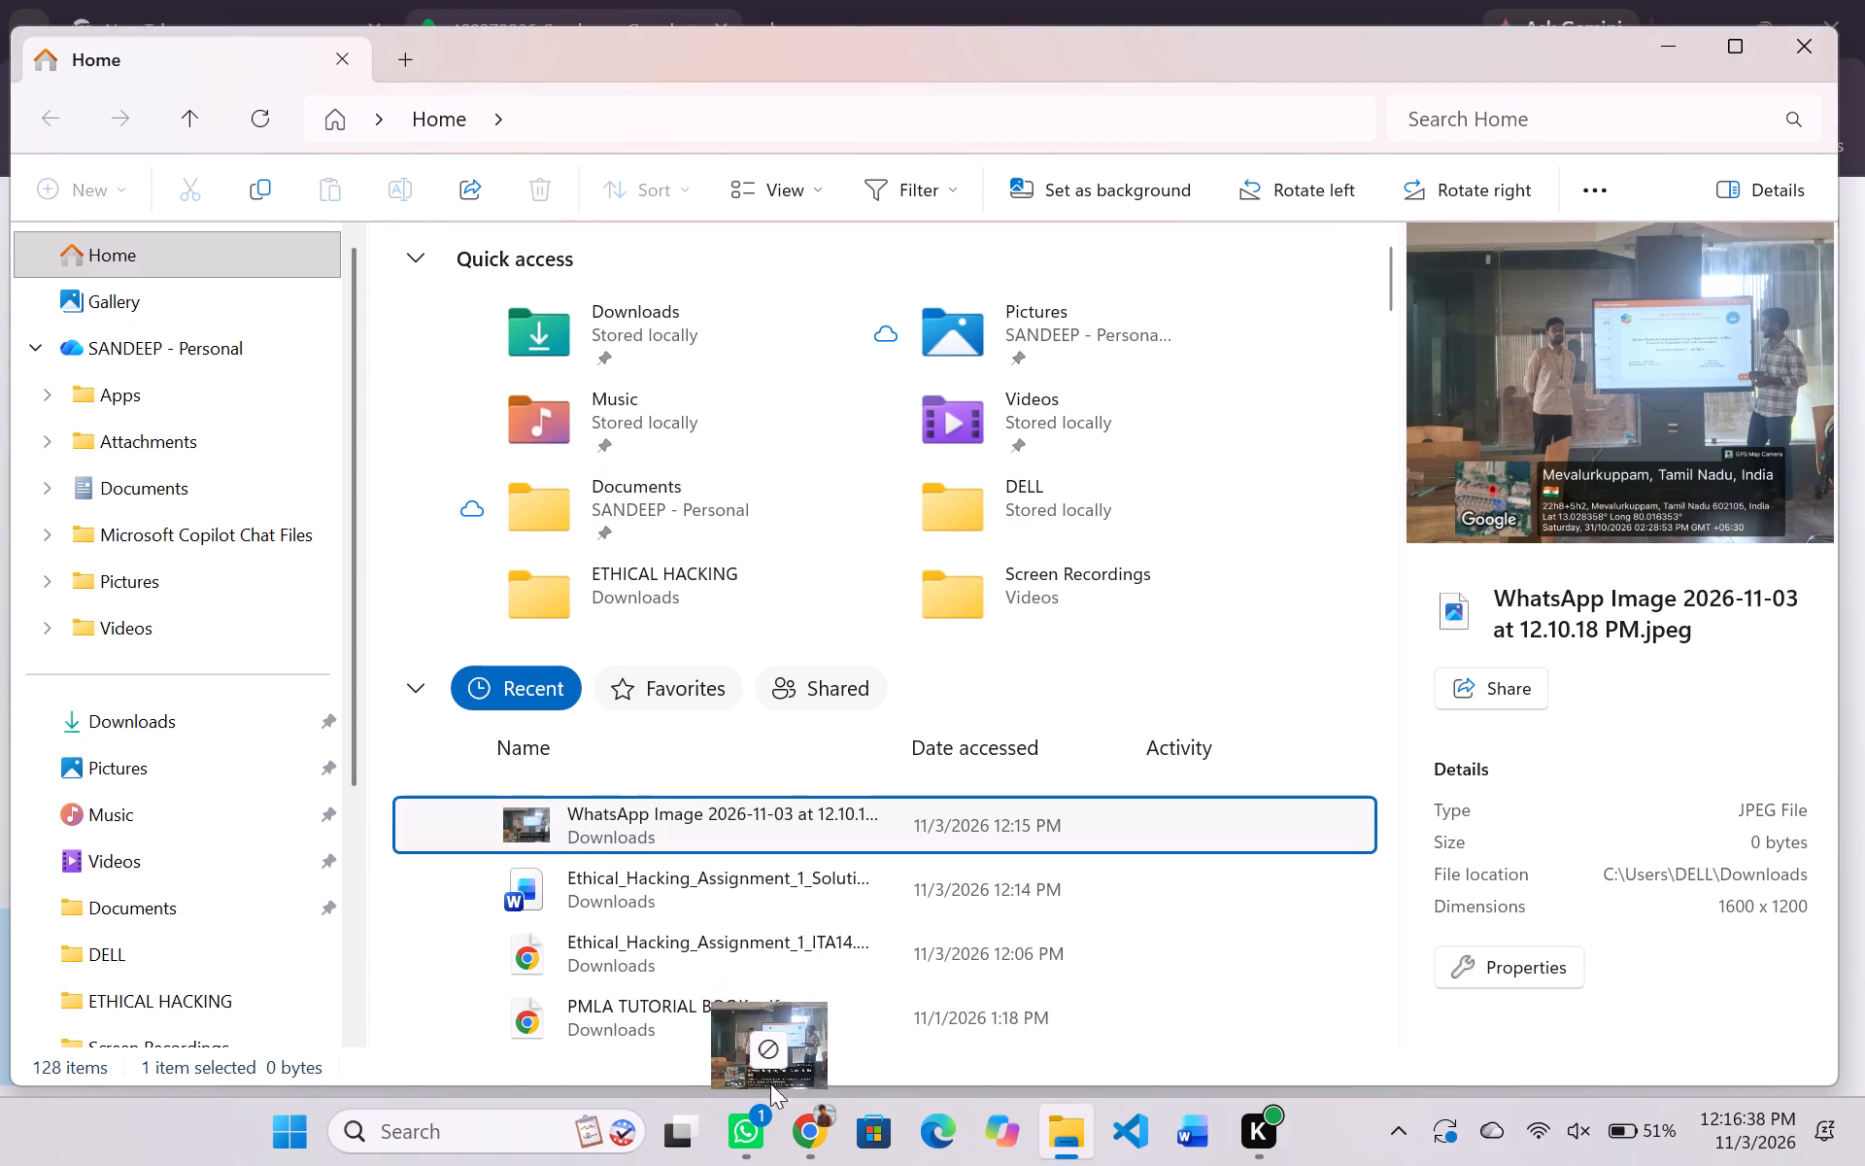
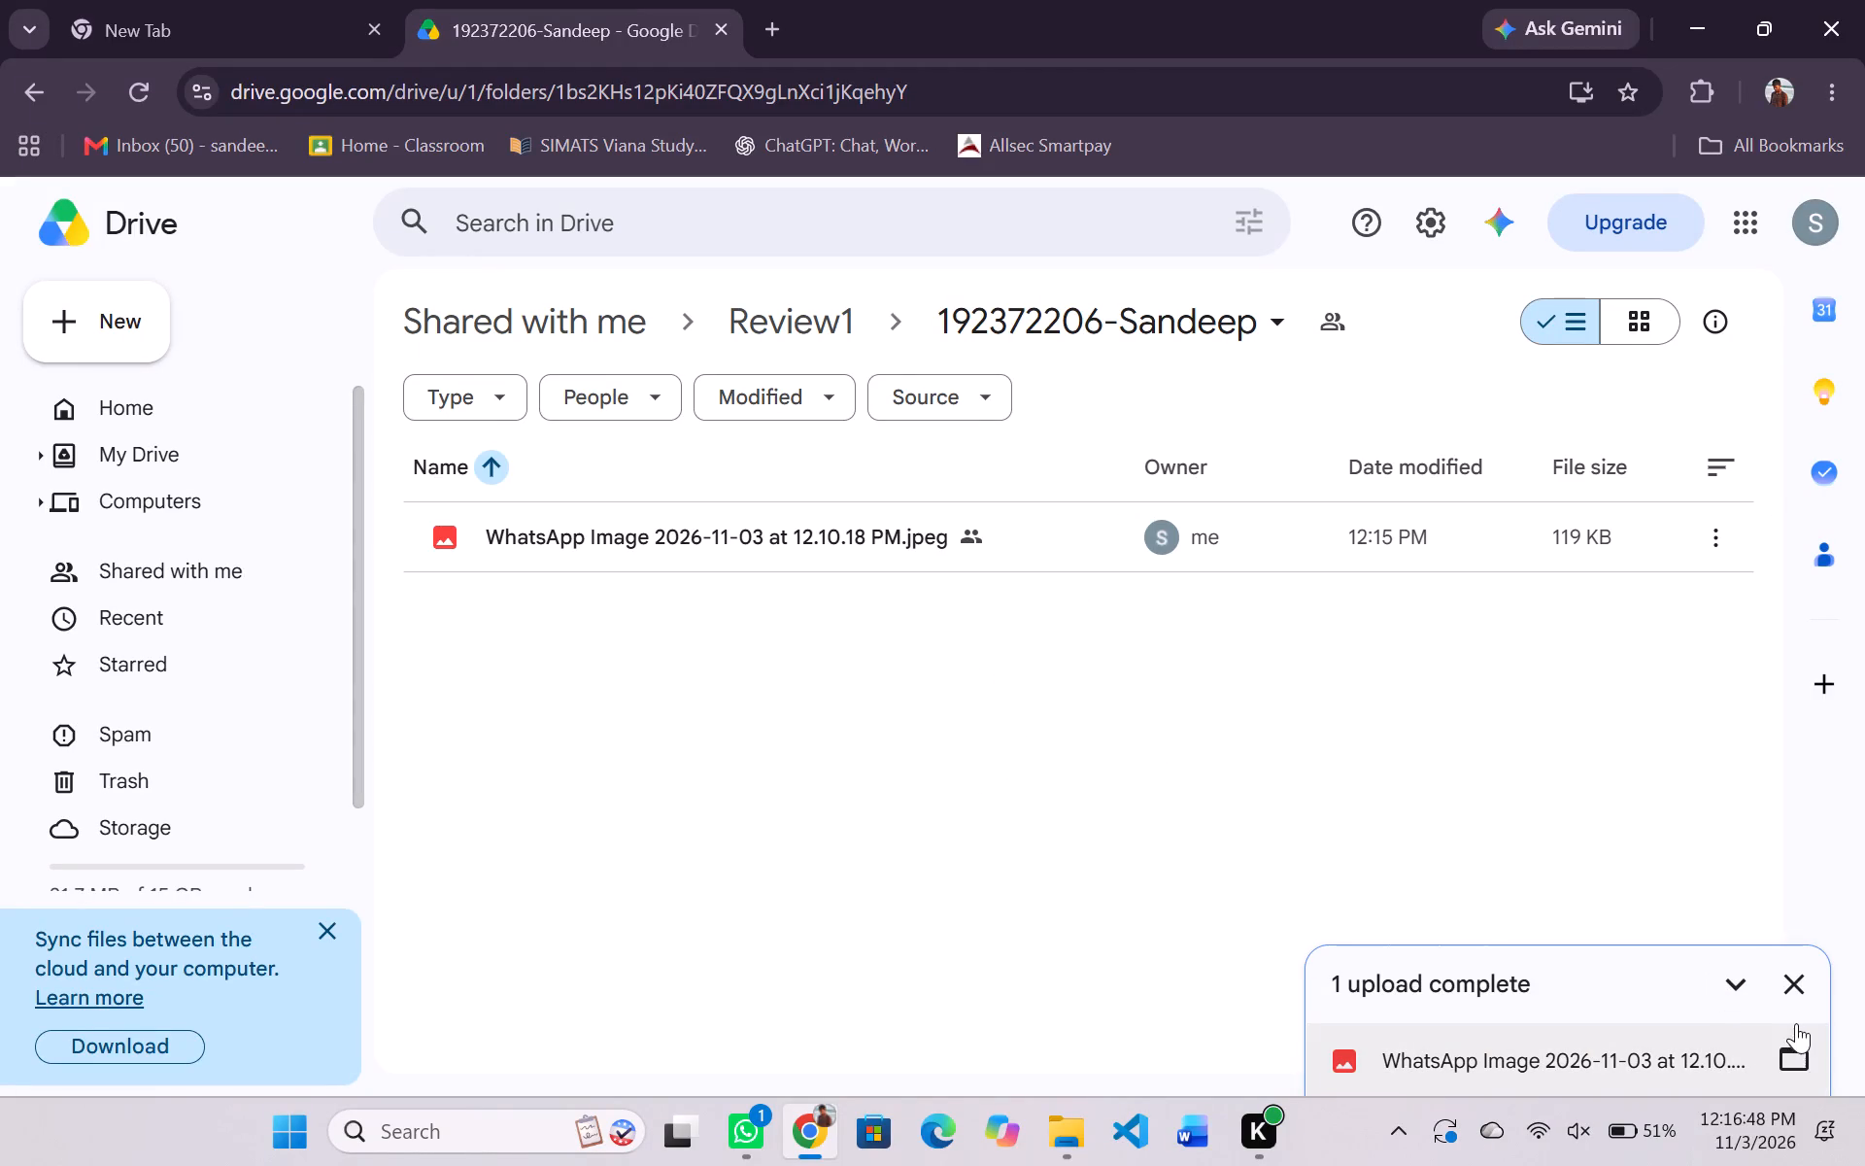
Dismiss the completed upload notice in the student's own Review1 subfolder.
{"action": "left_click", "coordinate": [1800, 998]}
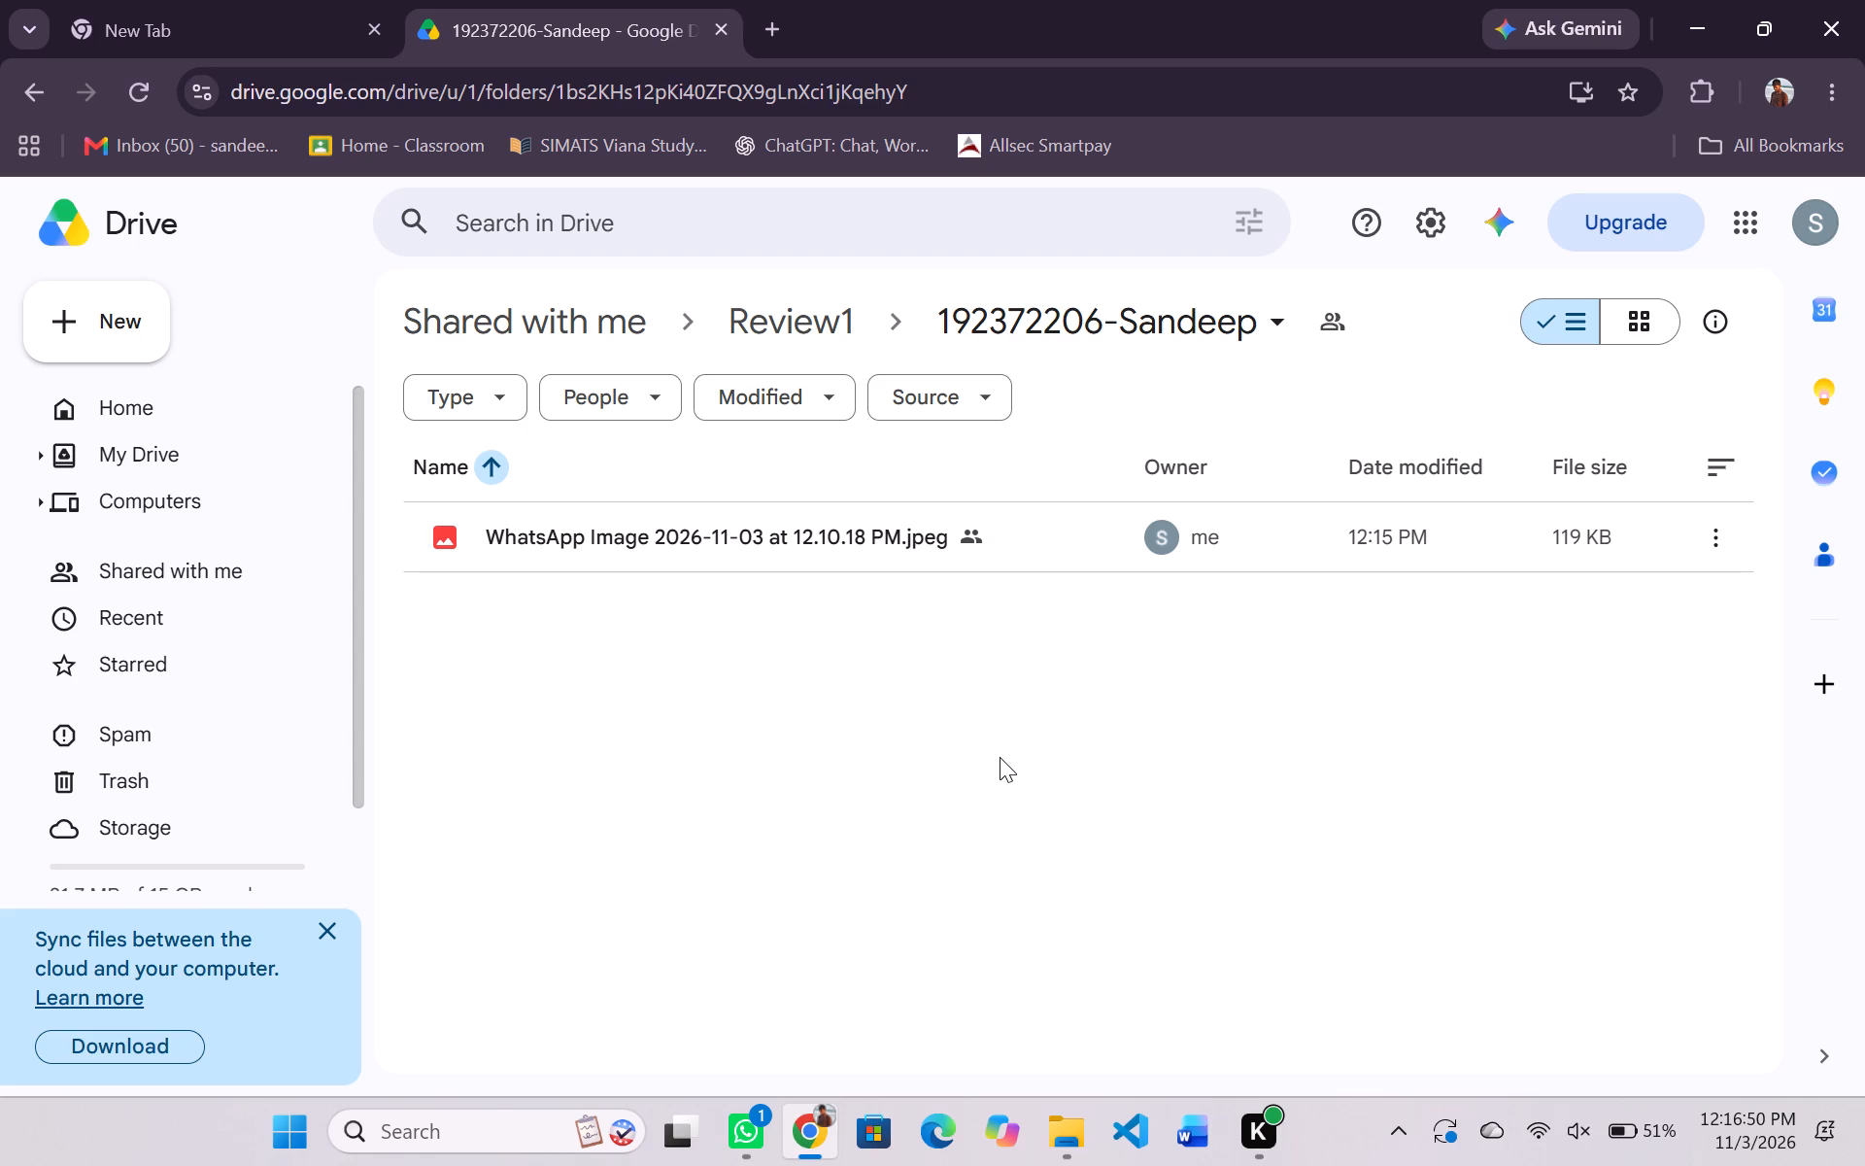
Switch to File Explorer and pick up the presentation Mobile-computing.pptx from the Downloads folder.
{"action": "key", "text": "alt+Tab"}
{"action": "key", "text": "alt+Tab"}
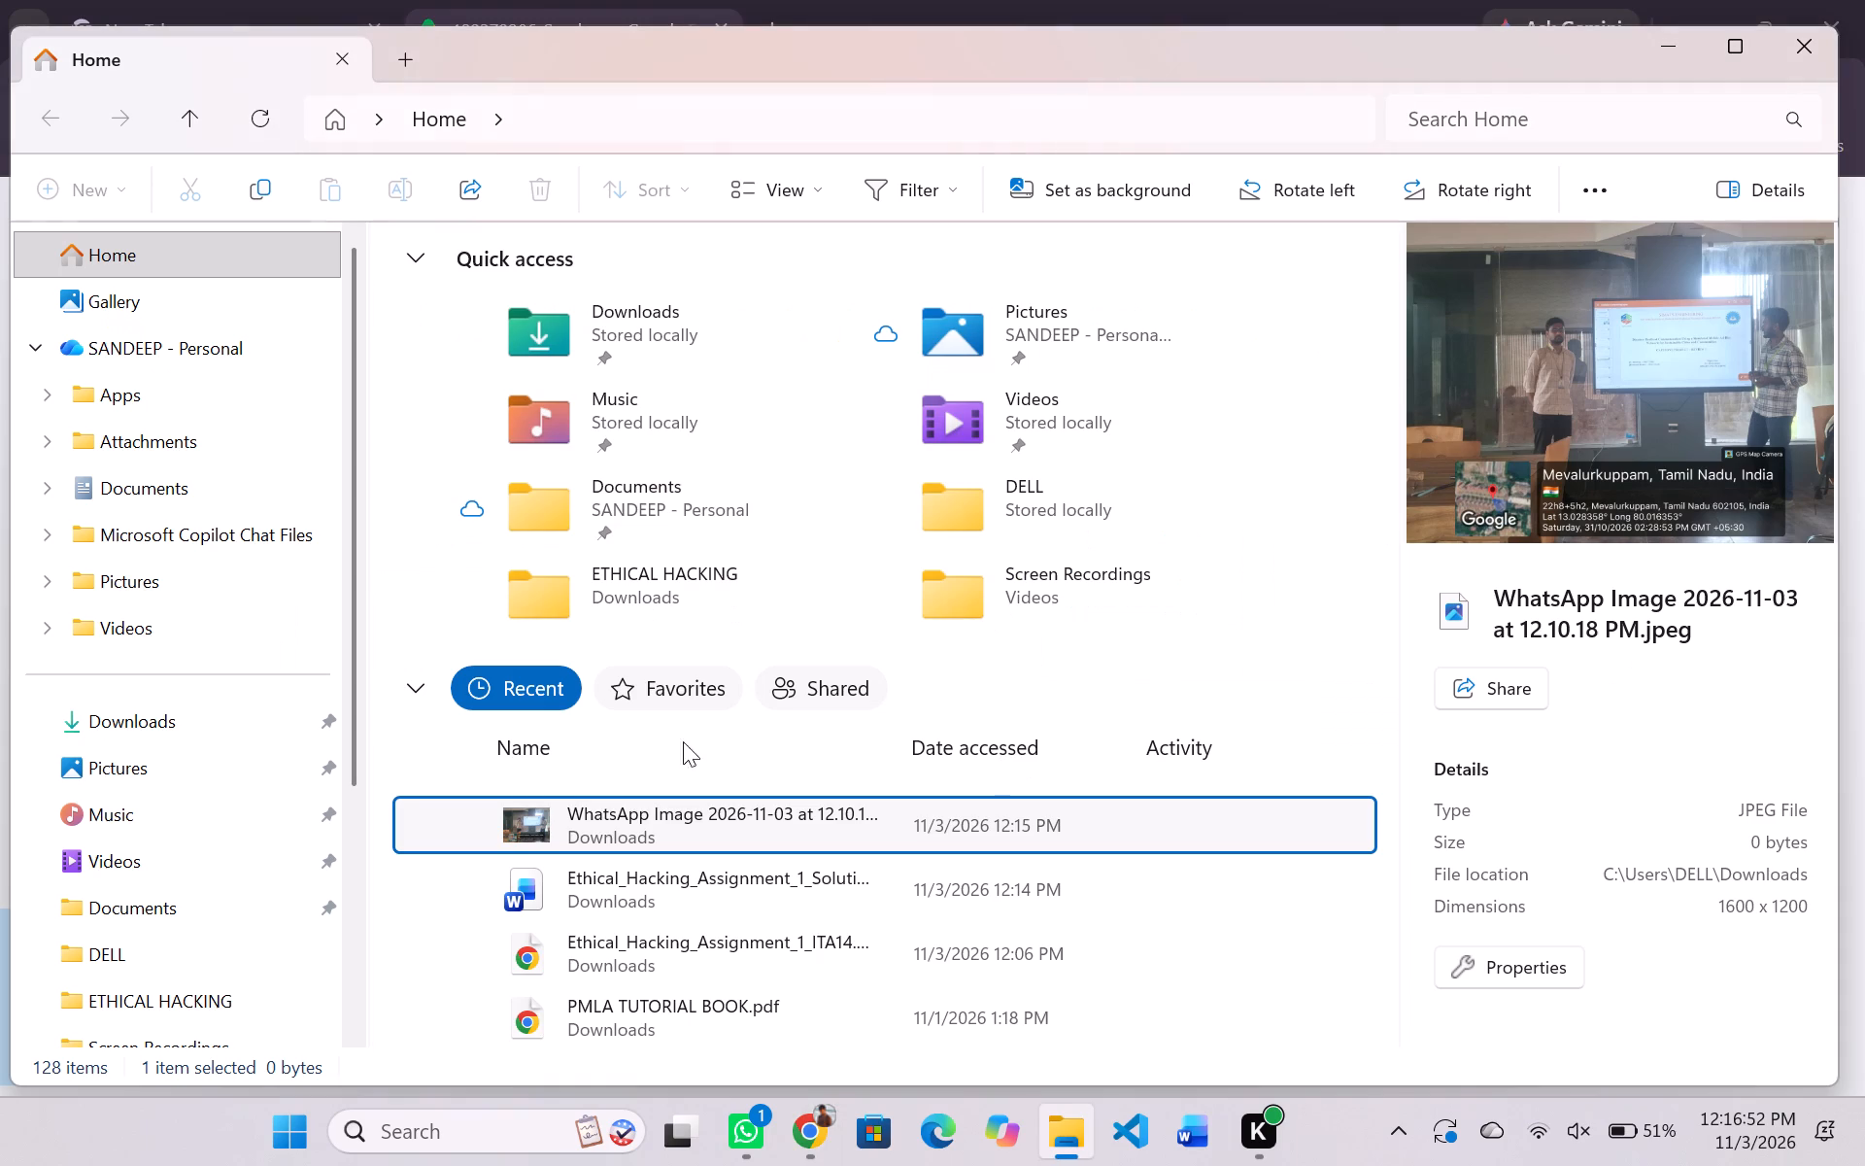
{"action": "left_click", "coordinate": [97, 737]}
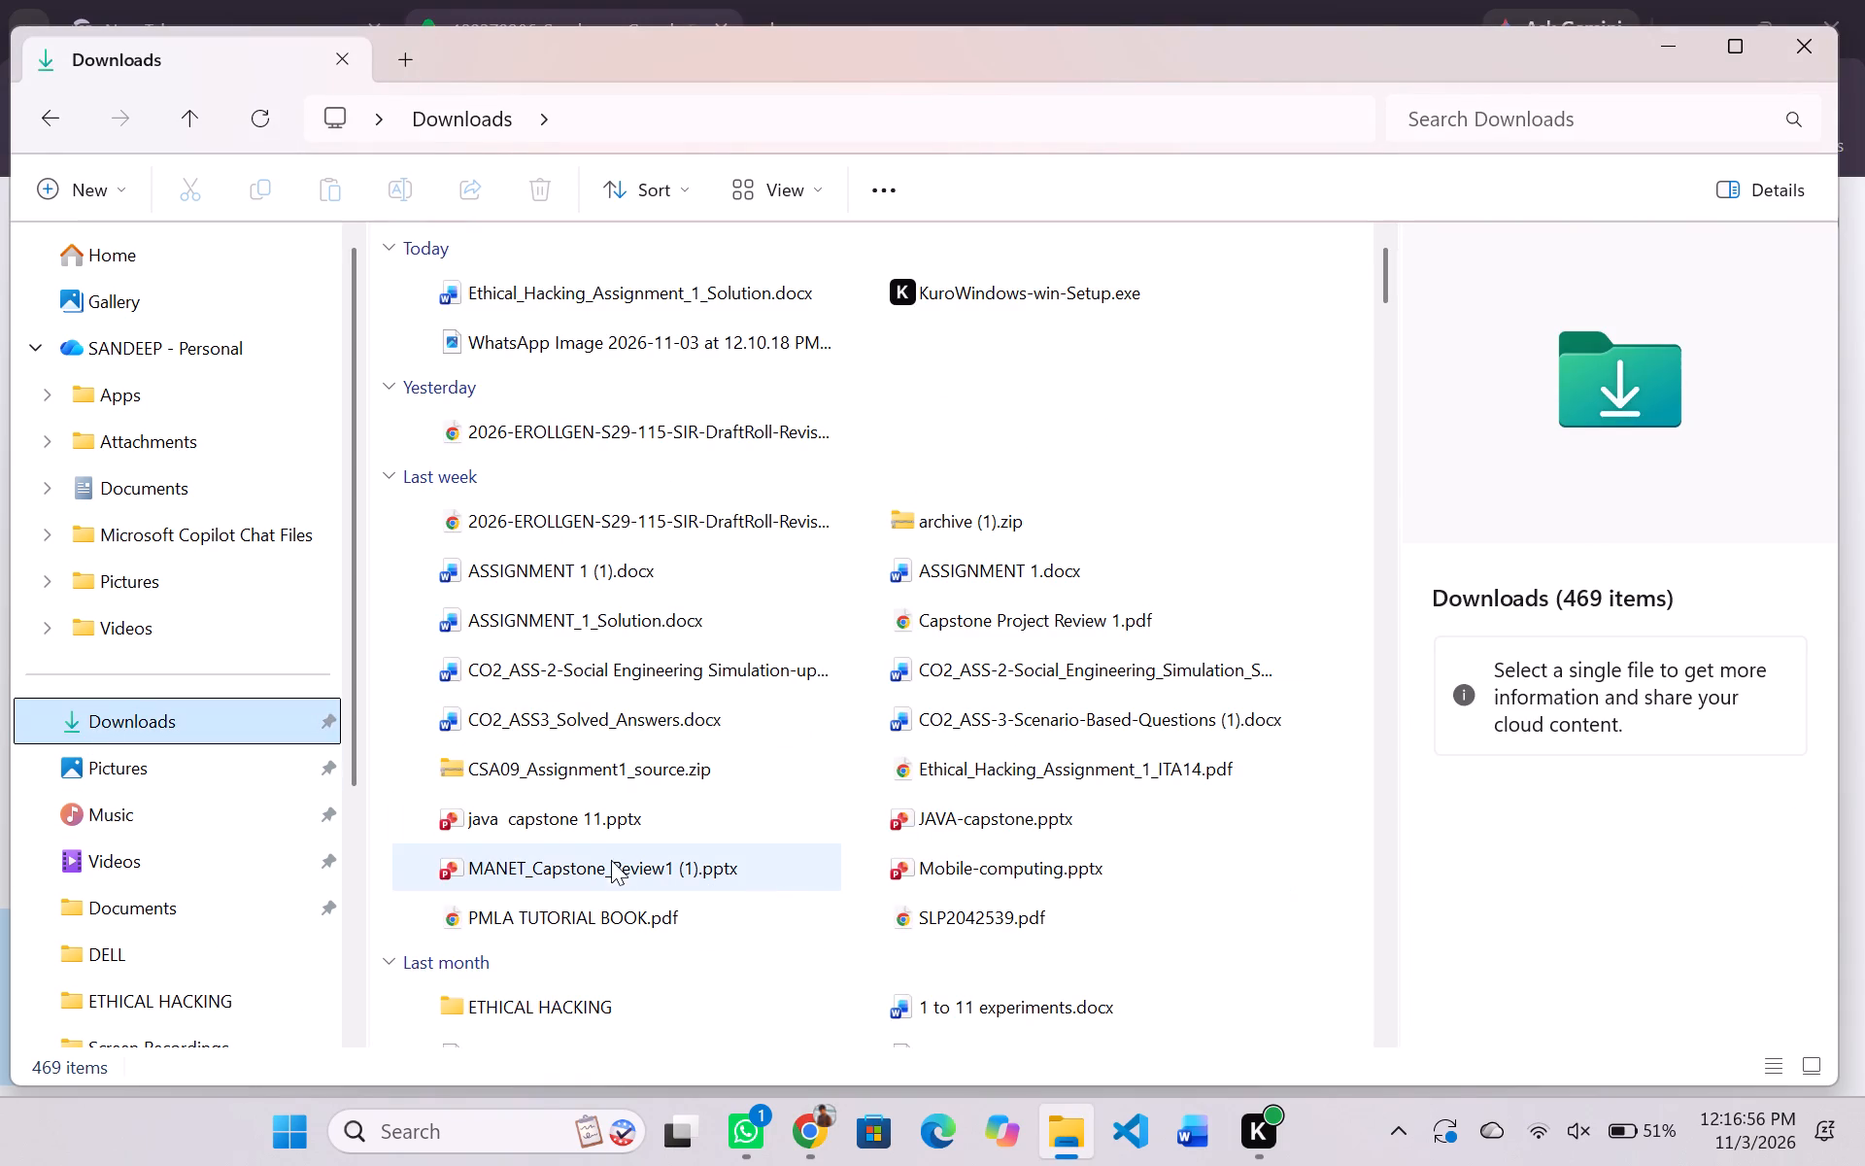
{"action": "left_click", "coordinate": [938, 868]}
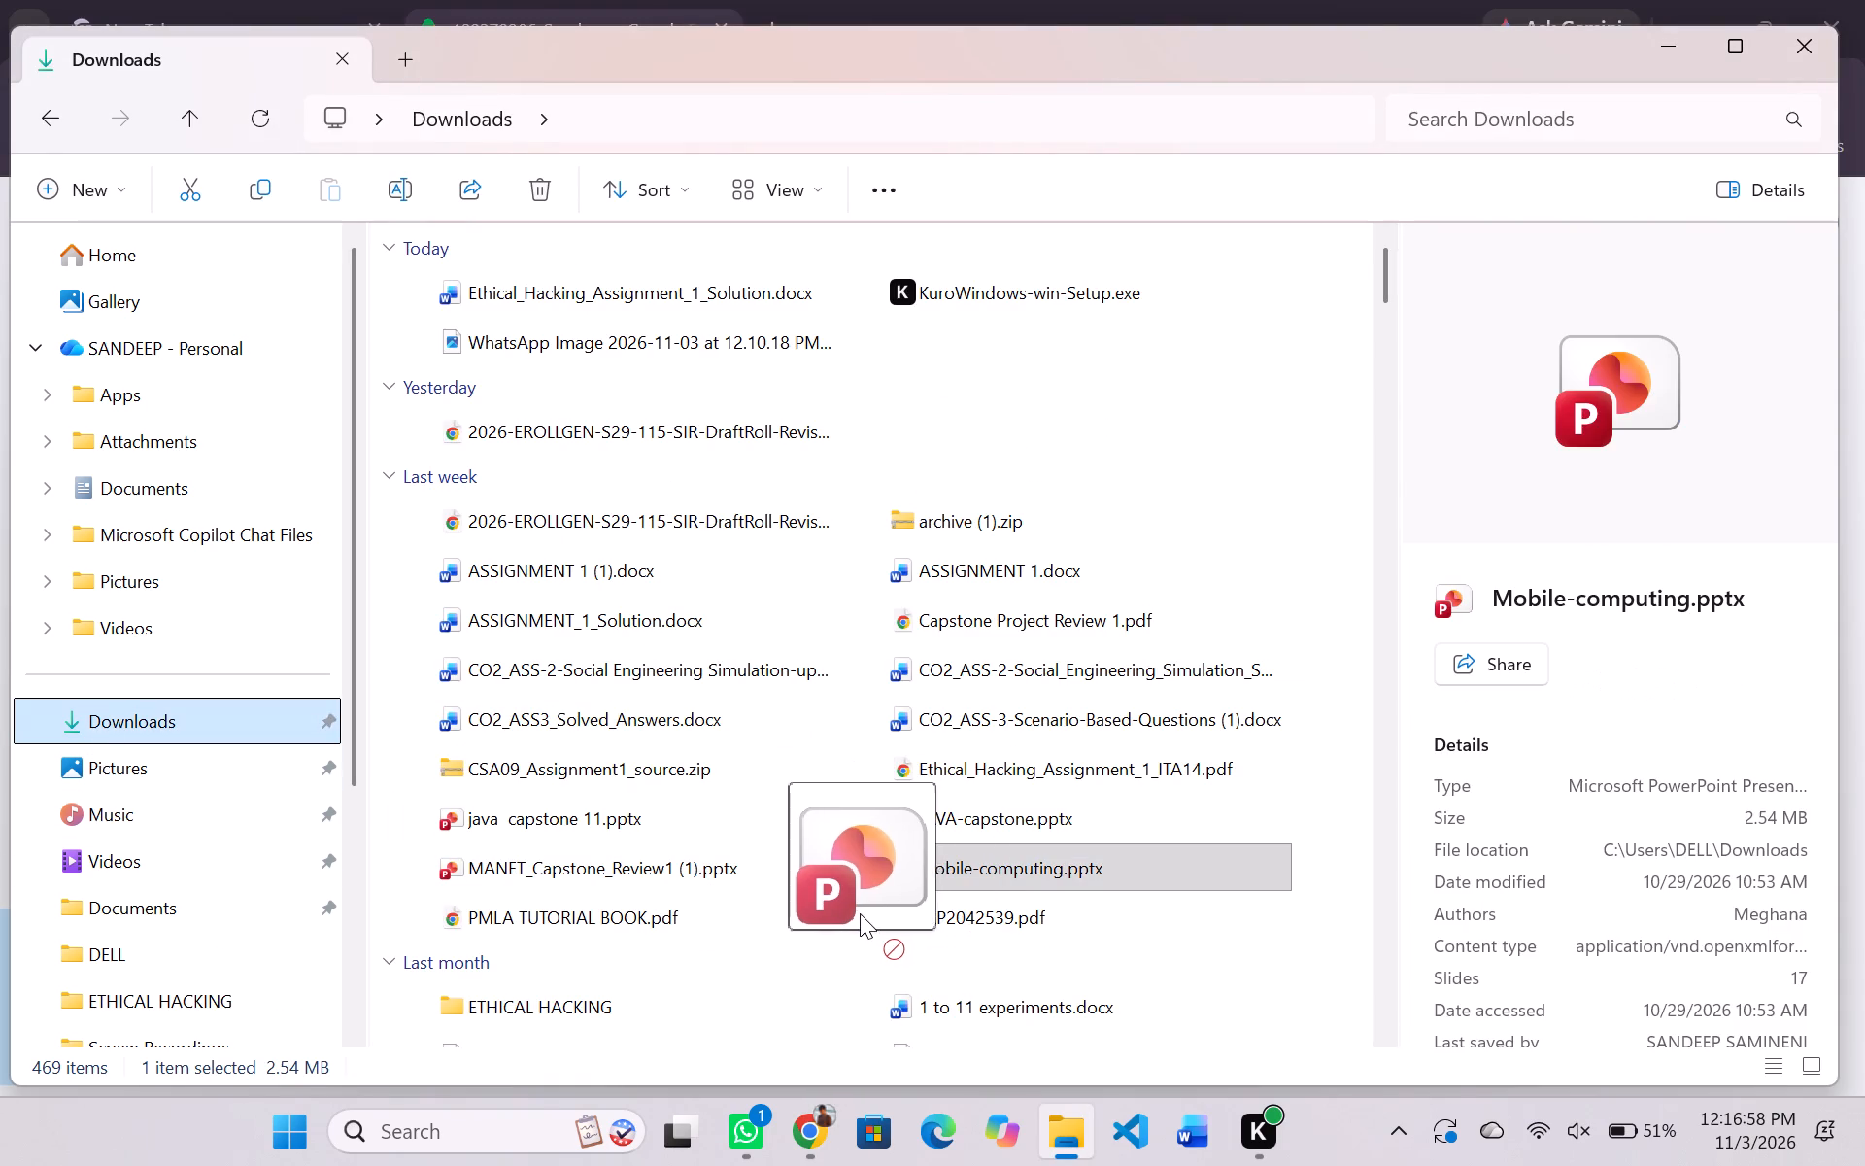
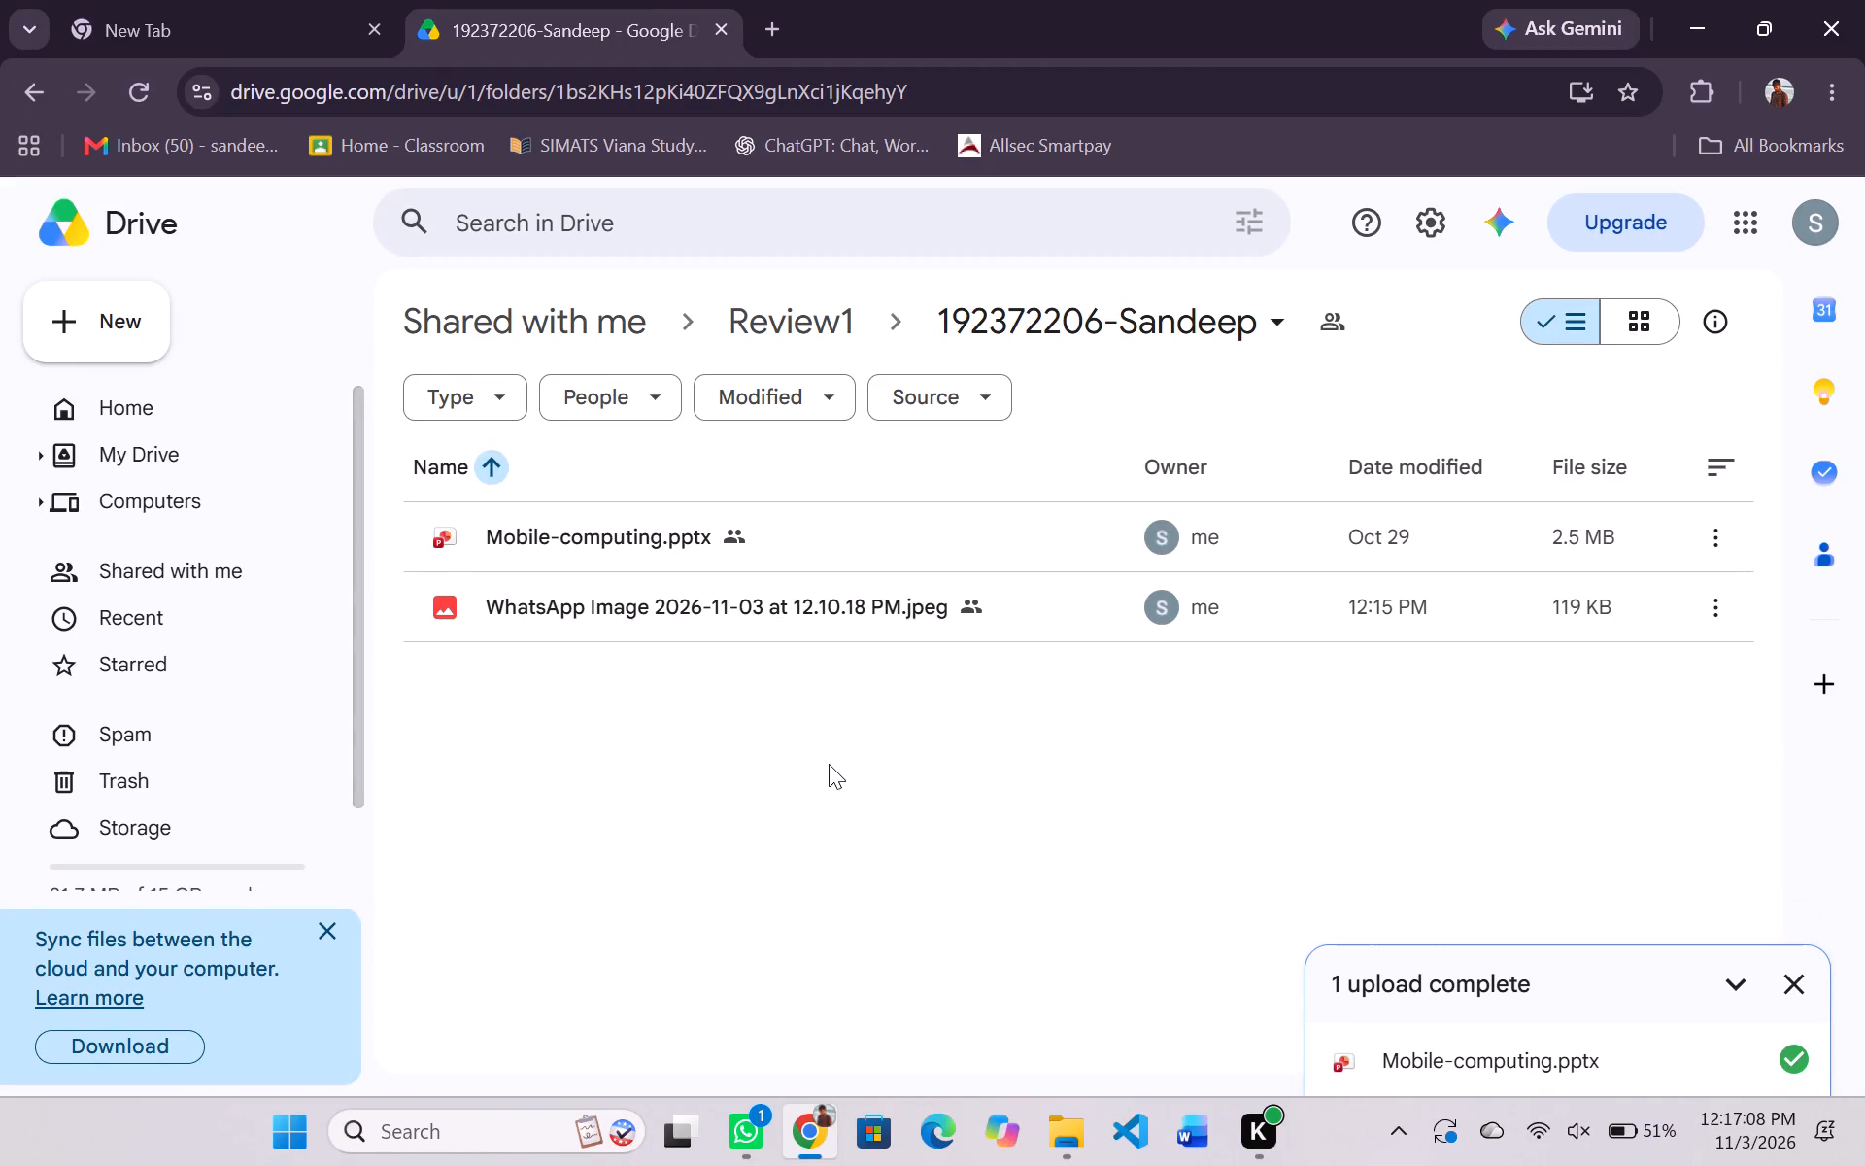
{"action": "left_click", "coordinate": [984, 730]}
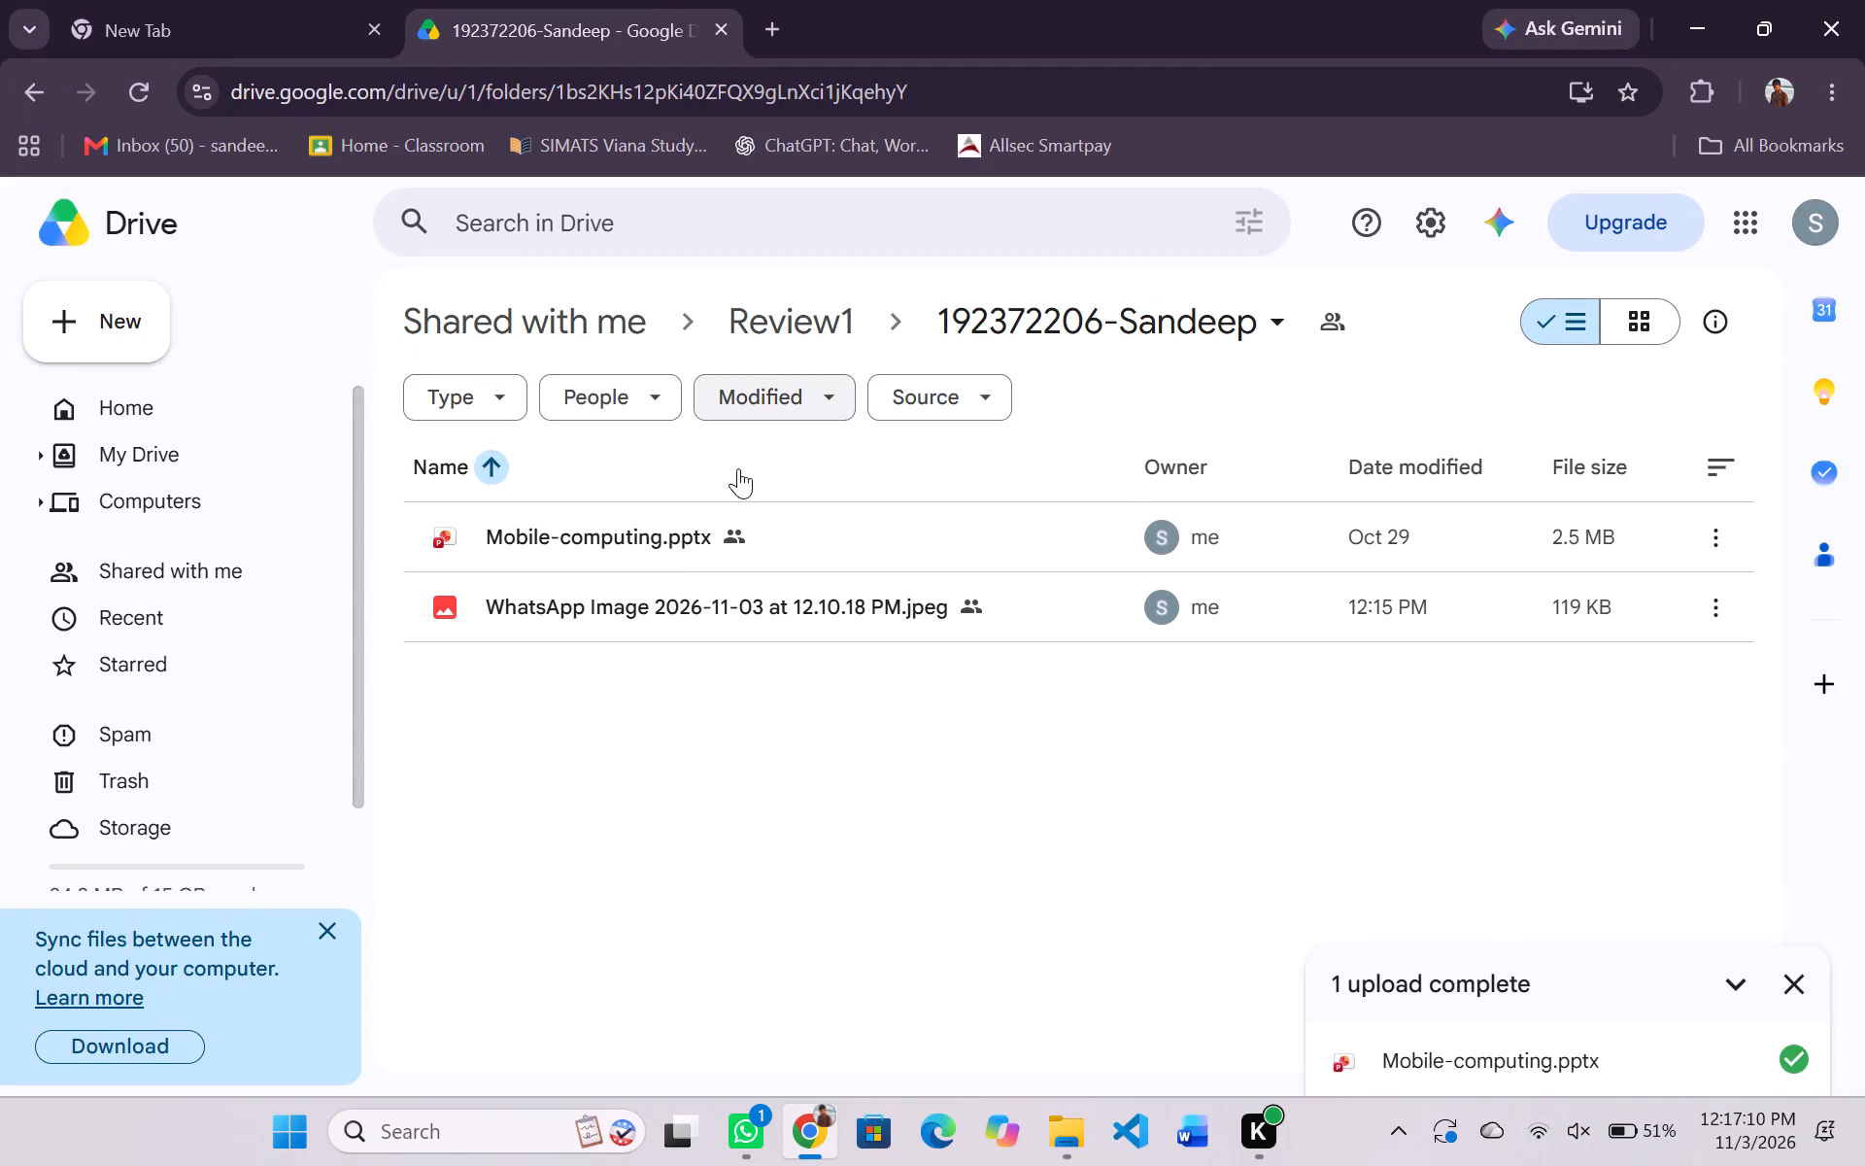
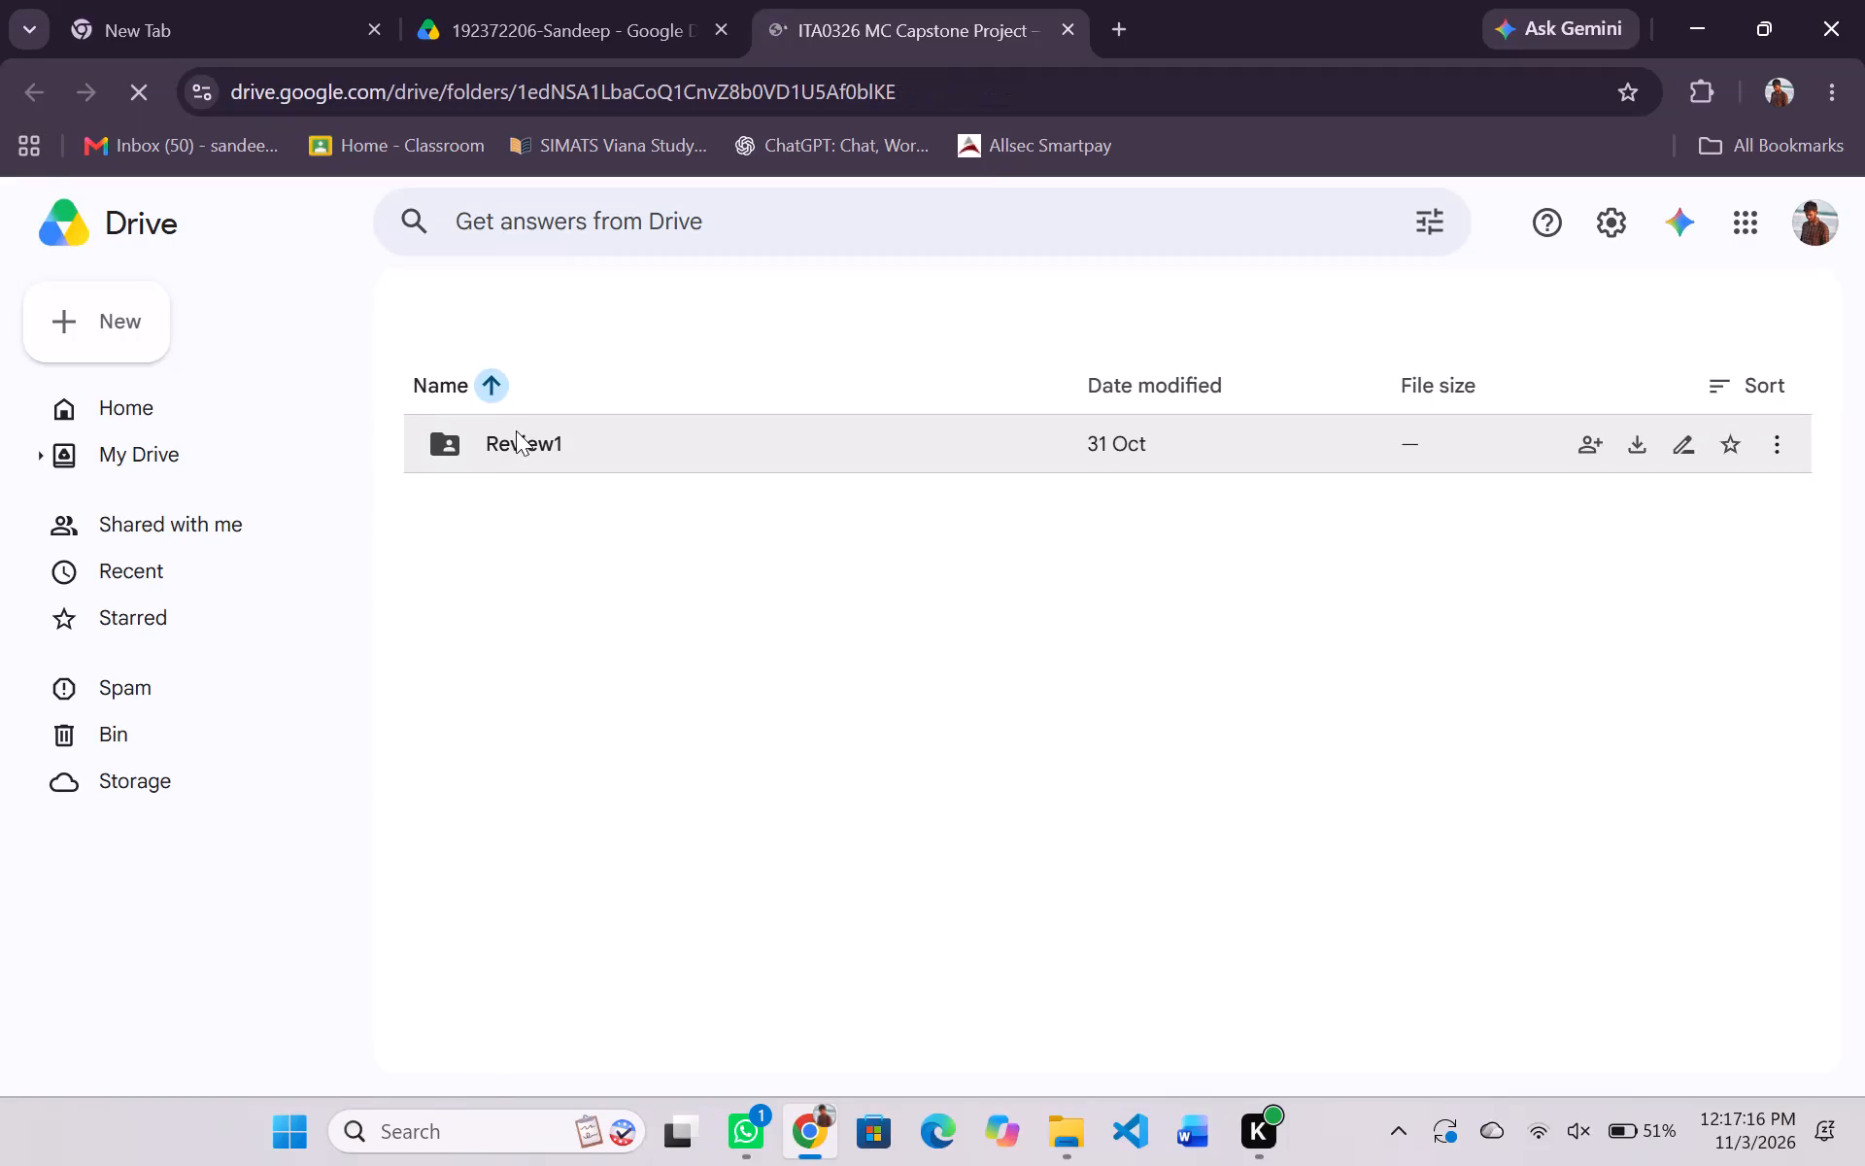
Open the Review1 folder of ITA0326 MC Capstone Project to check its list of student folders, closing both Drive pages.
{"action": "double_click", "coordinate": [516, 430]}
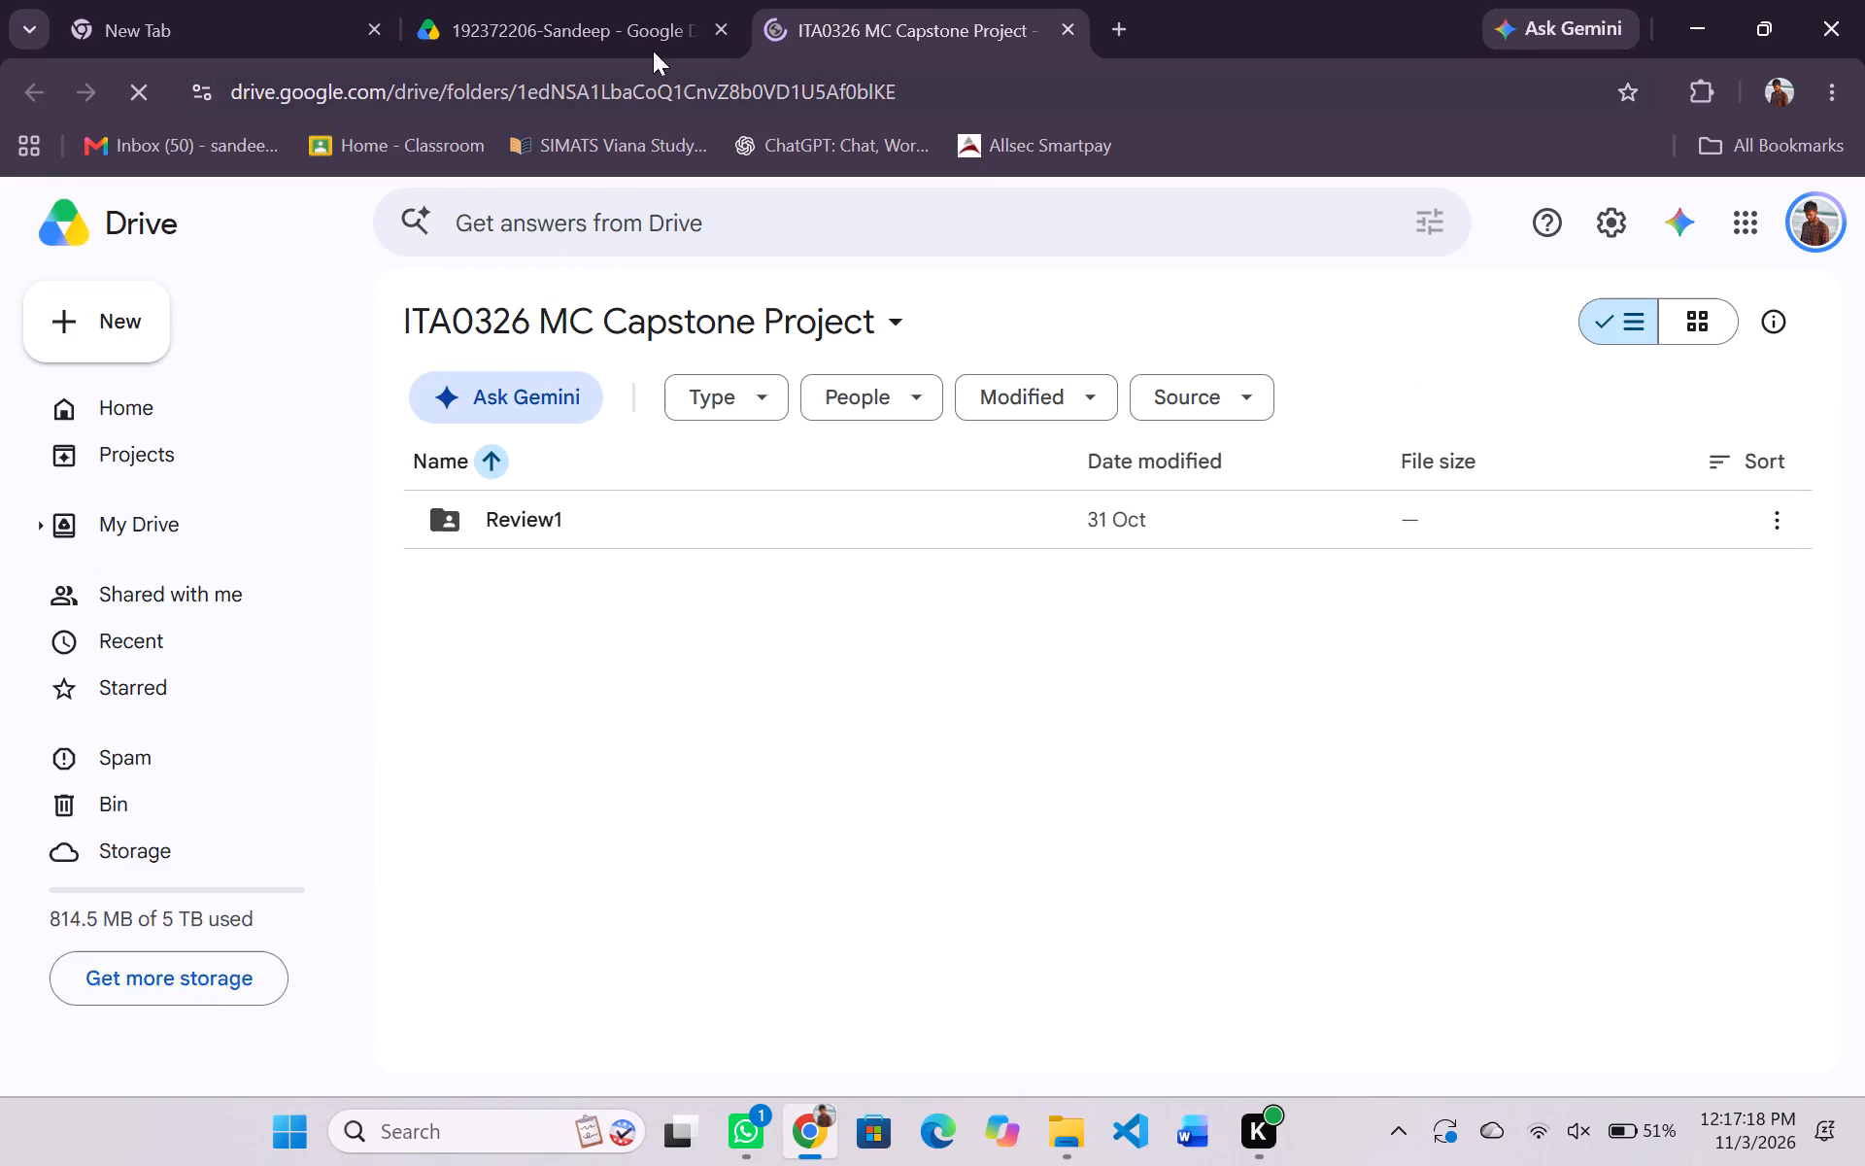
{"action": "left_click", "coordinate": [724, 35]}
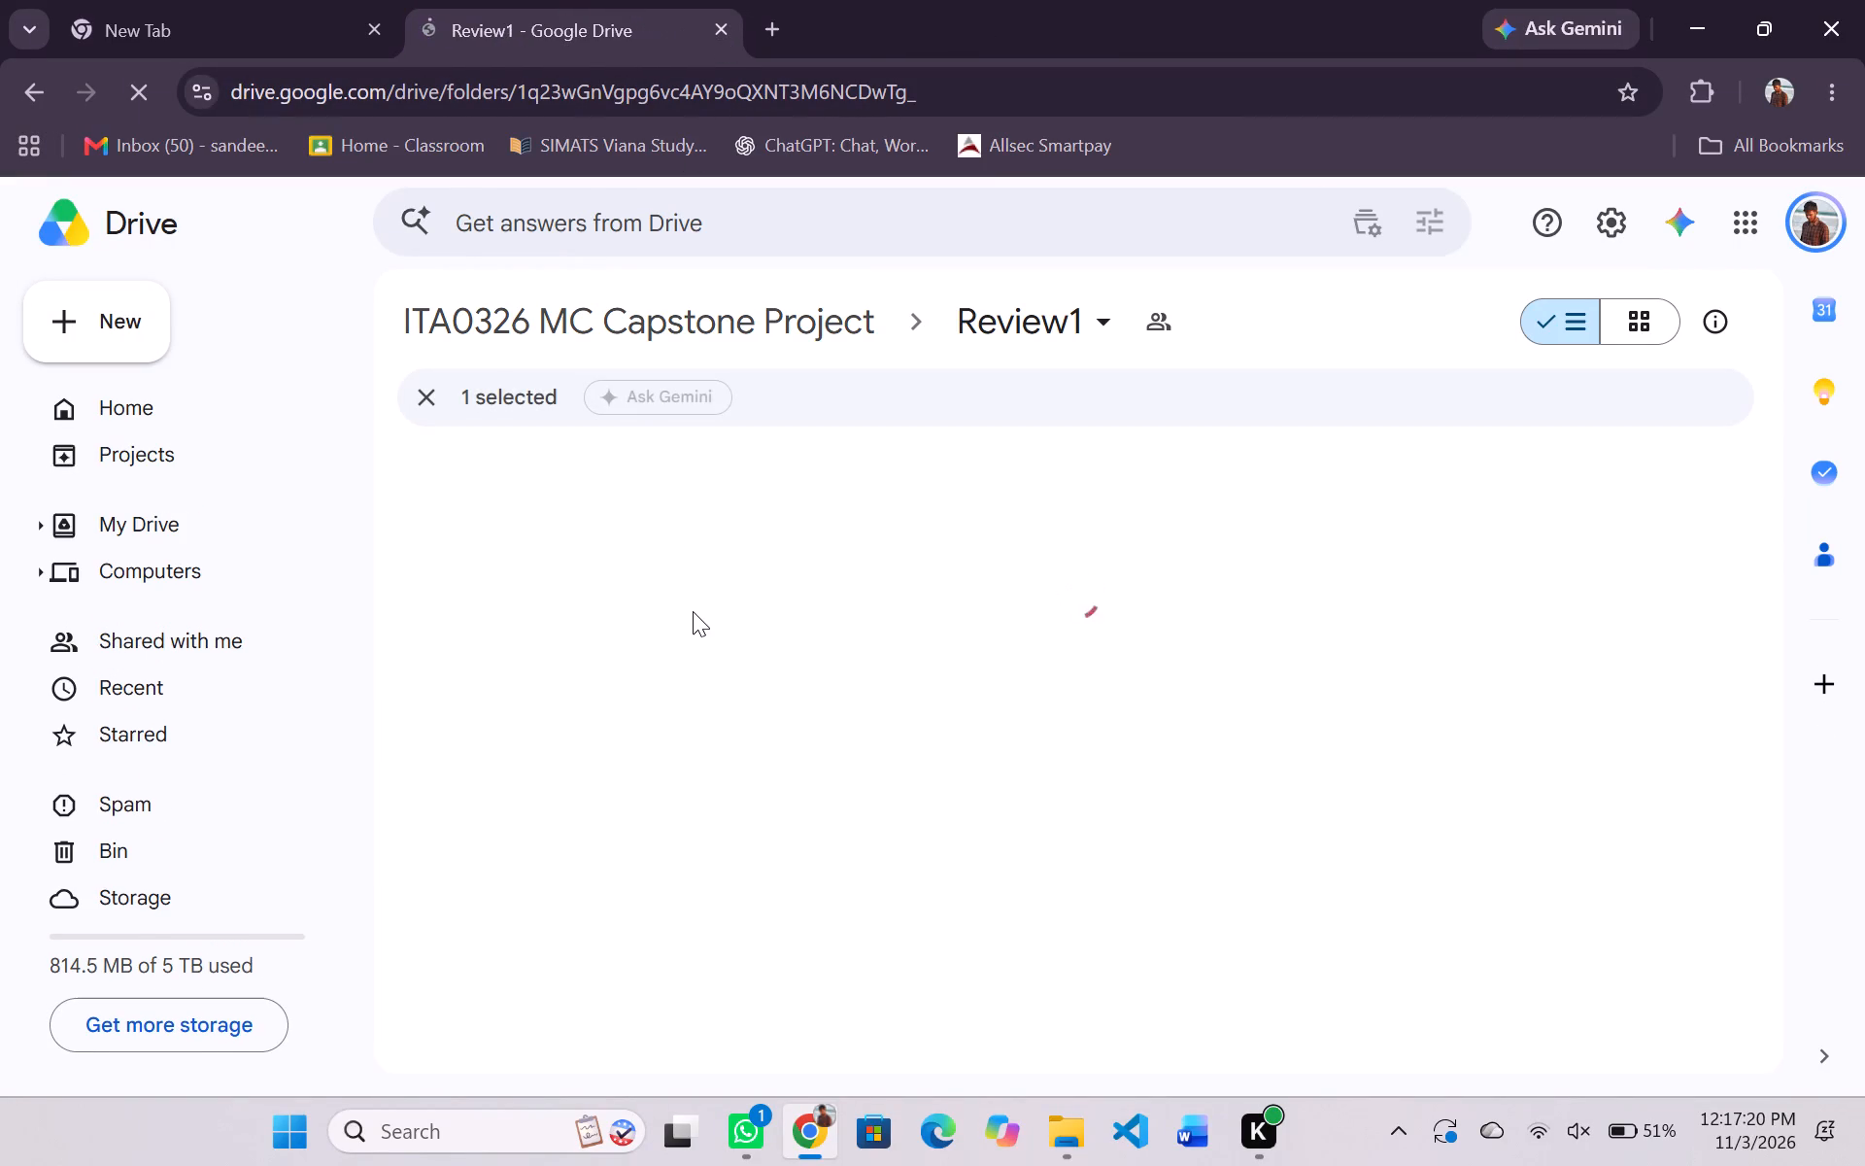
{"action": "scroll", "coordinate": [695, 820], "scroll_direction": "down", "scroll_amount": 1}
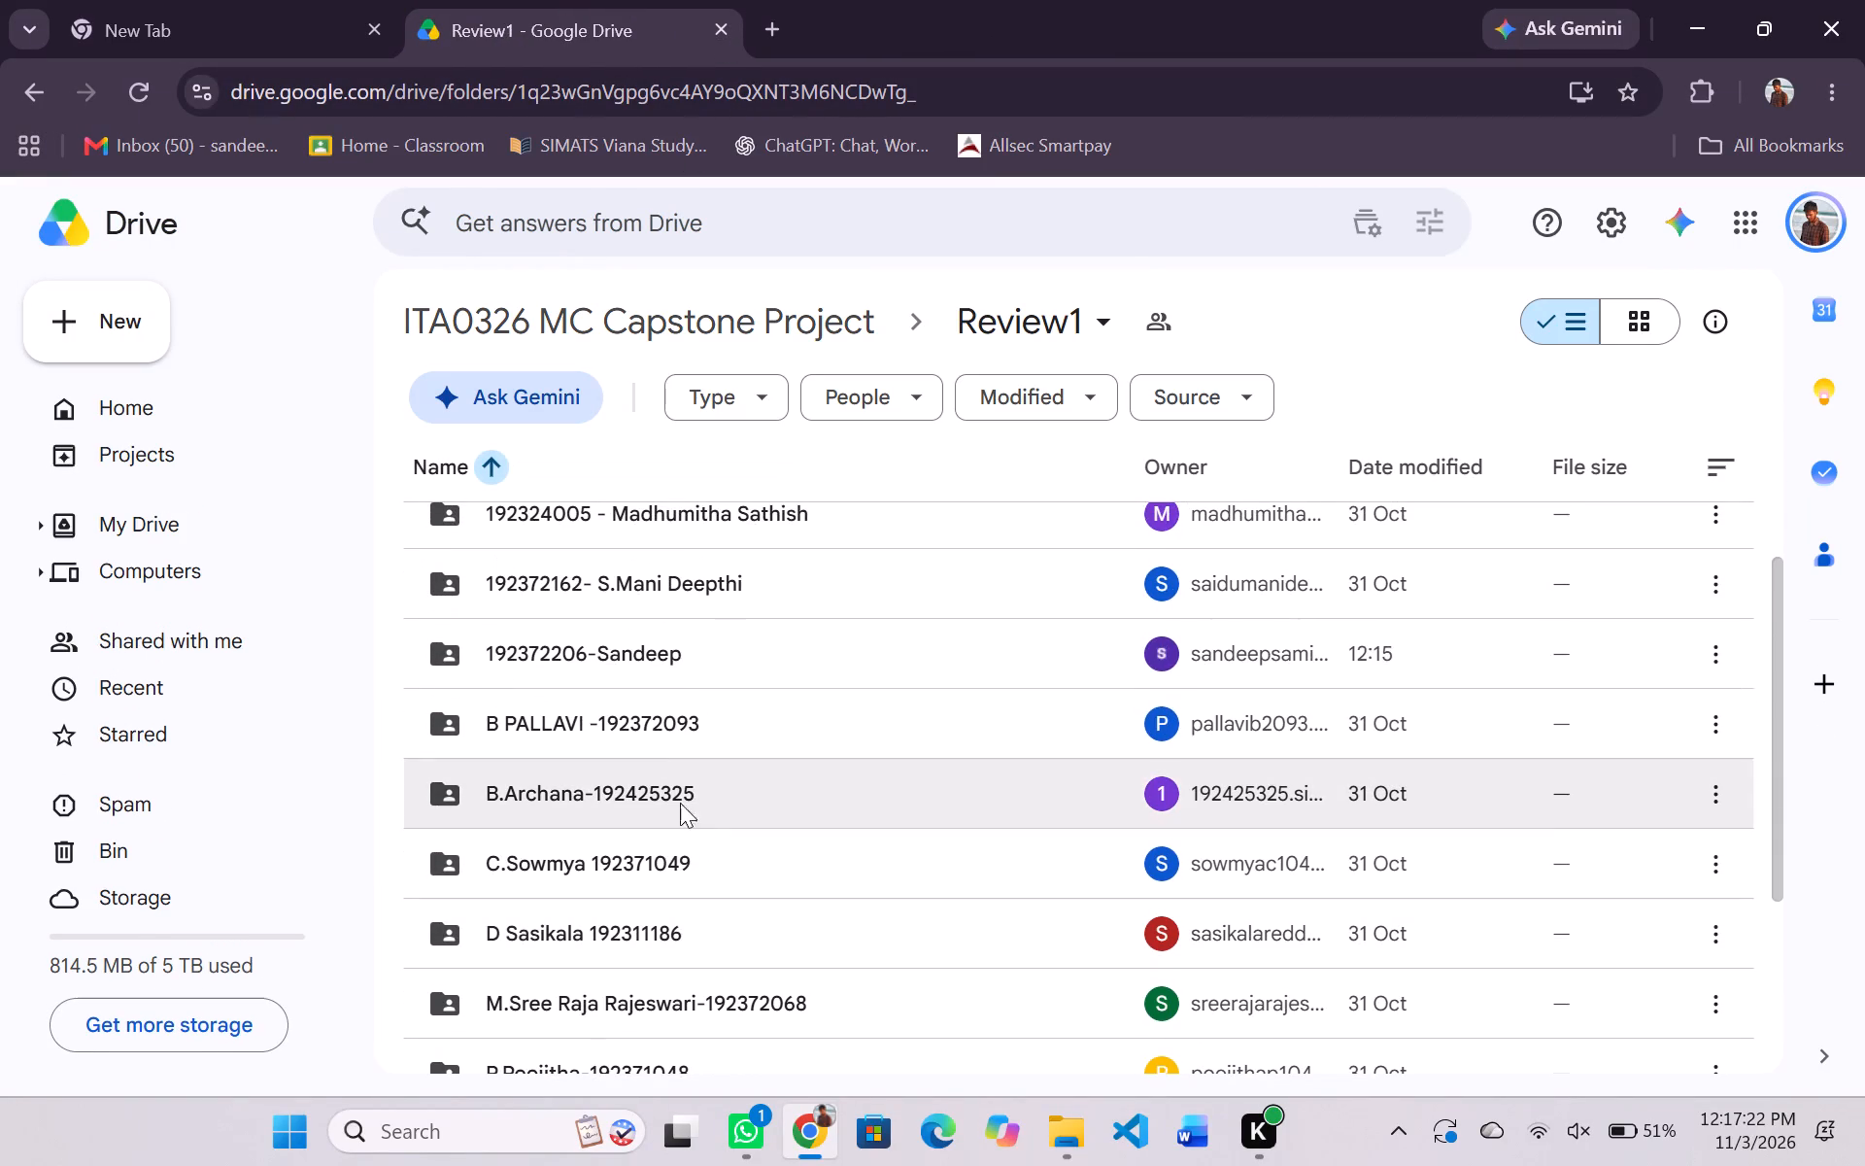
{"action": "left_click", "coordinate": [714, 35]}
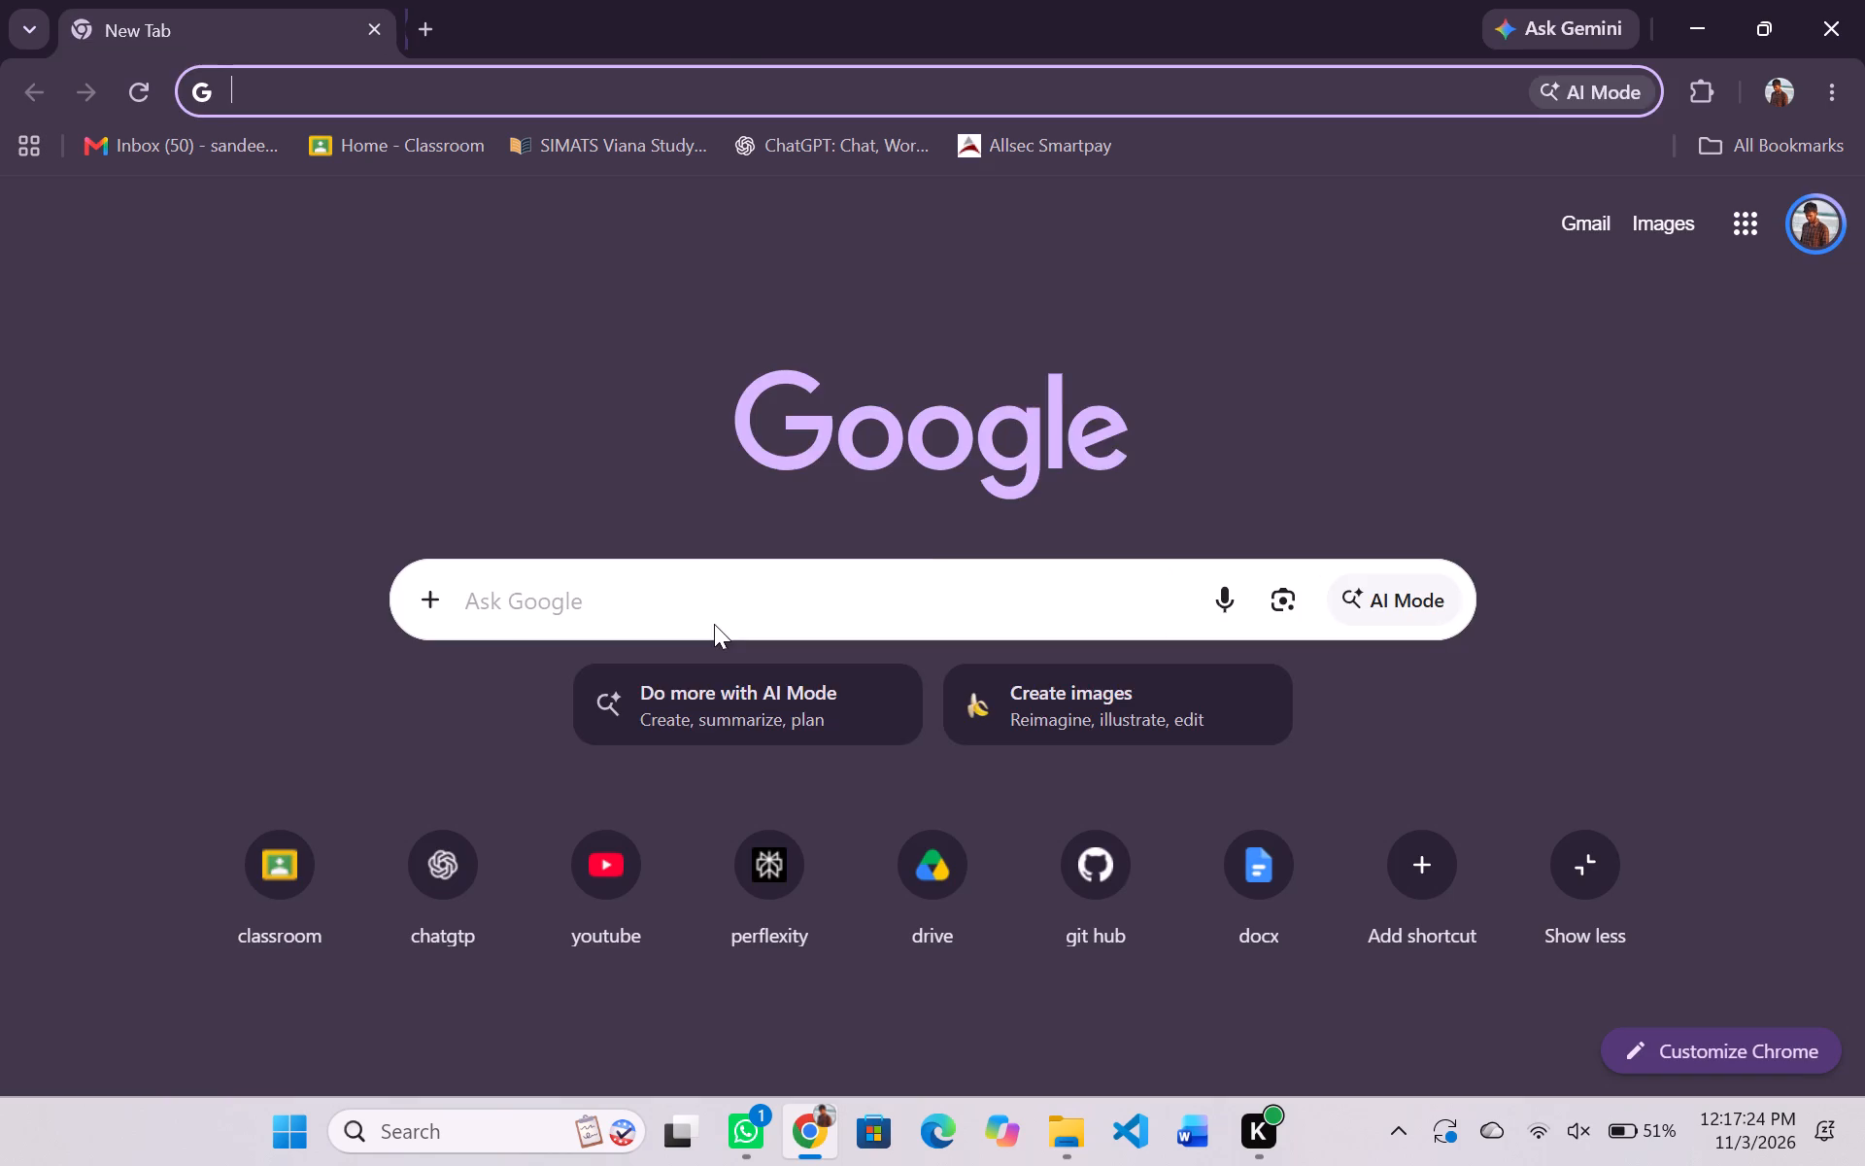
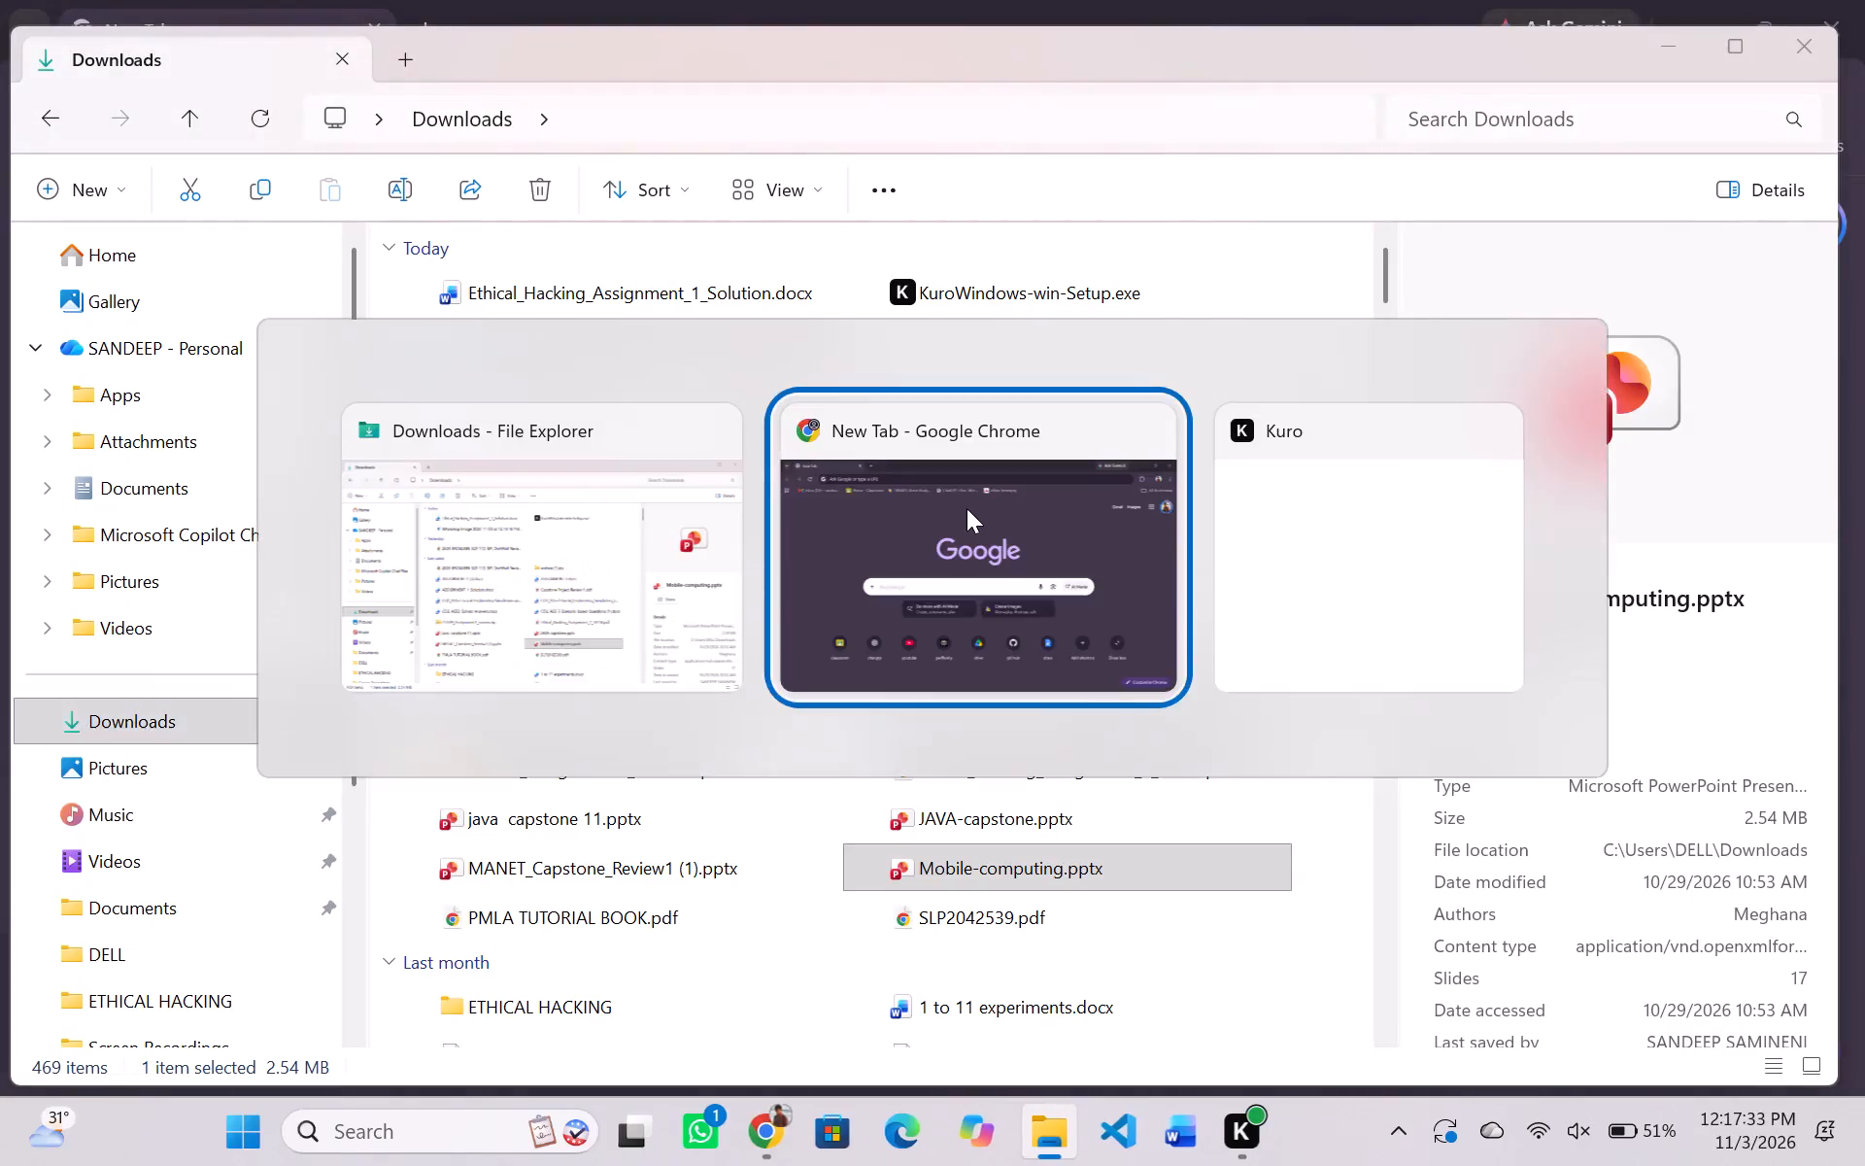
Open the Google Classroom home page in Chrome.
{"action": "left_click", "coordinate": [391, 146]}
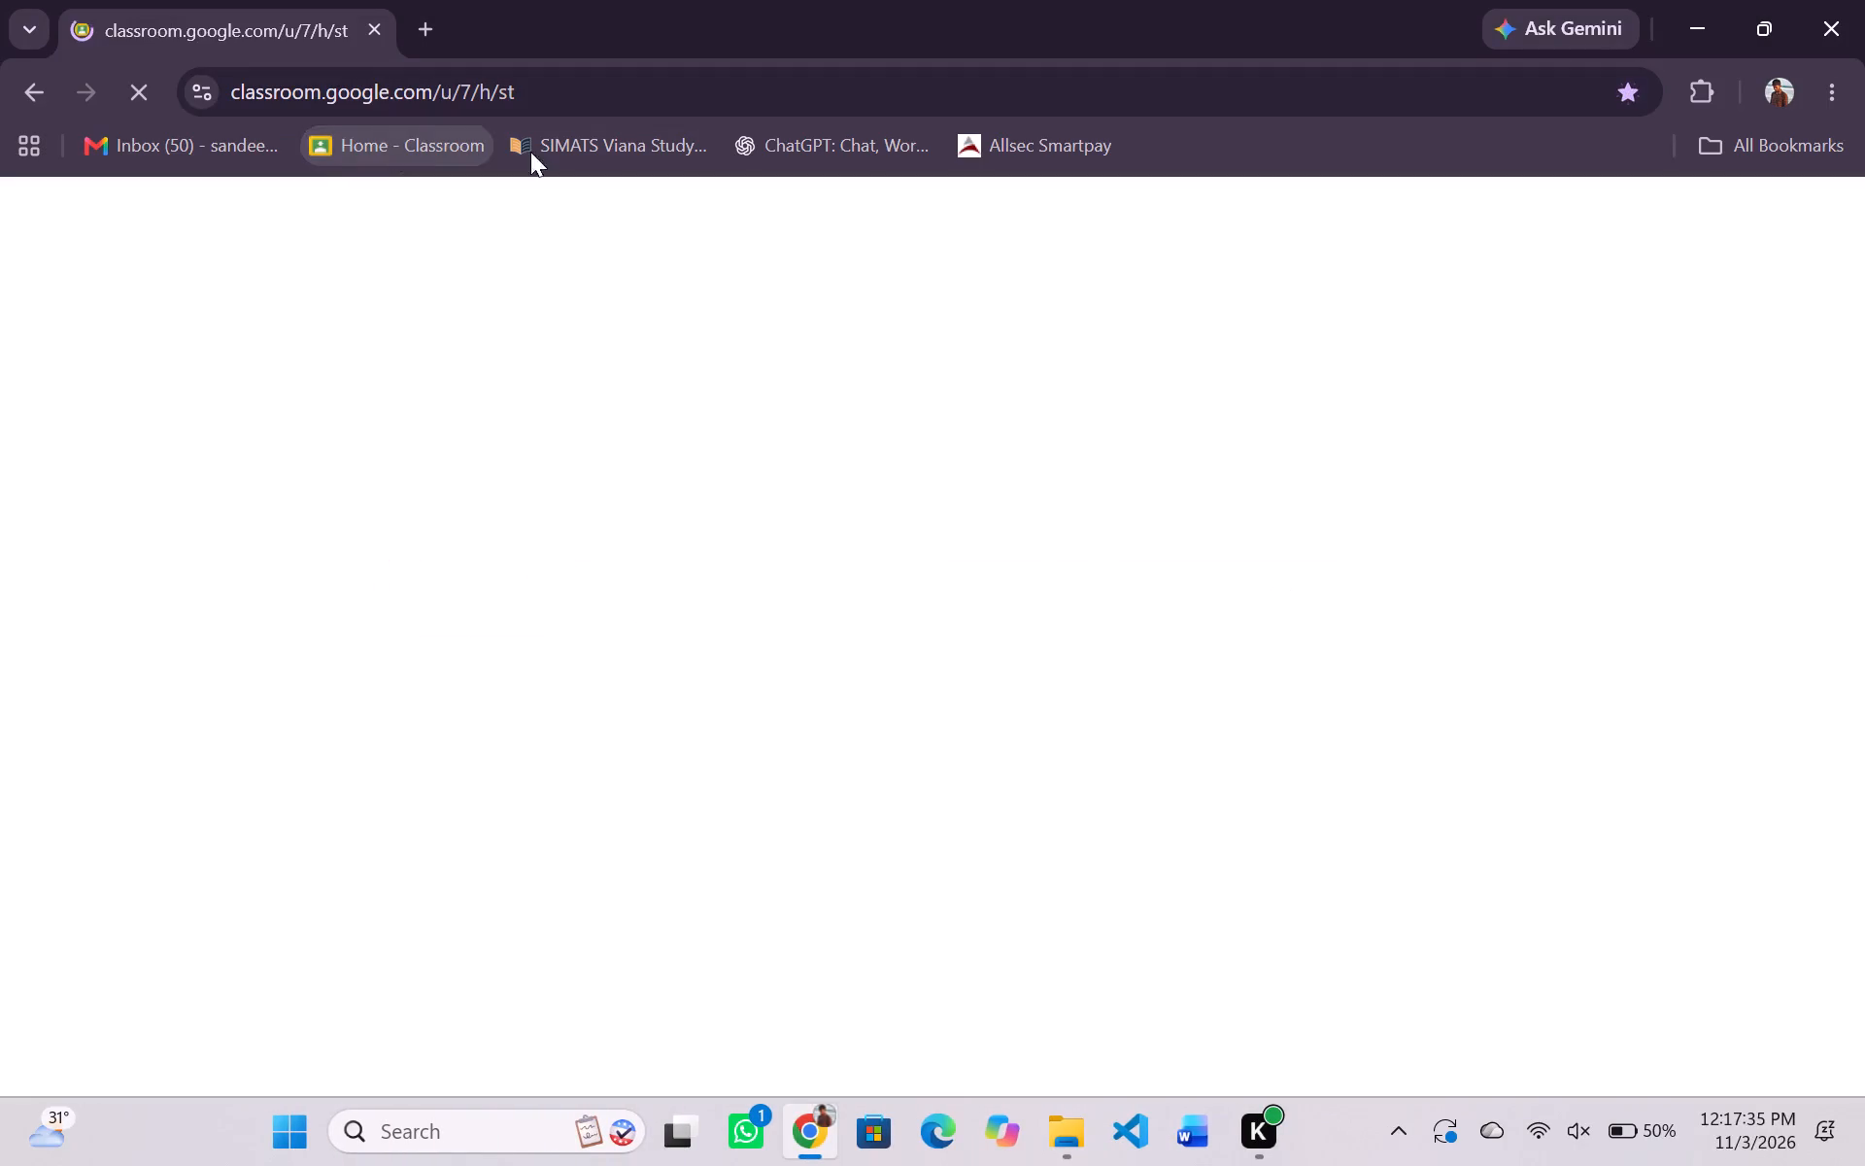
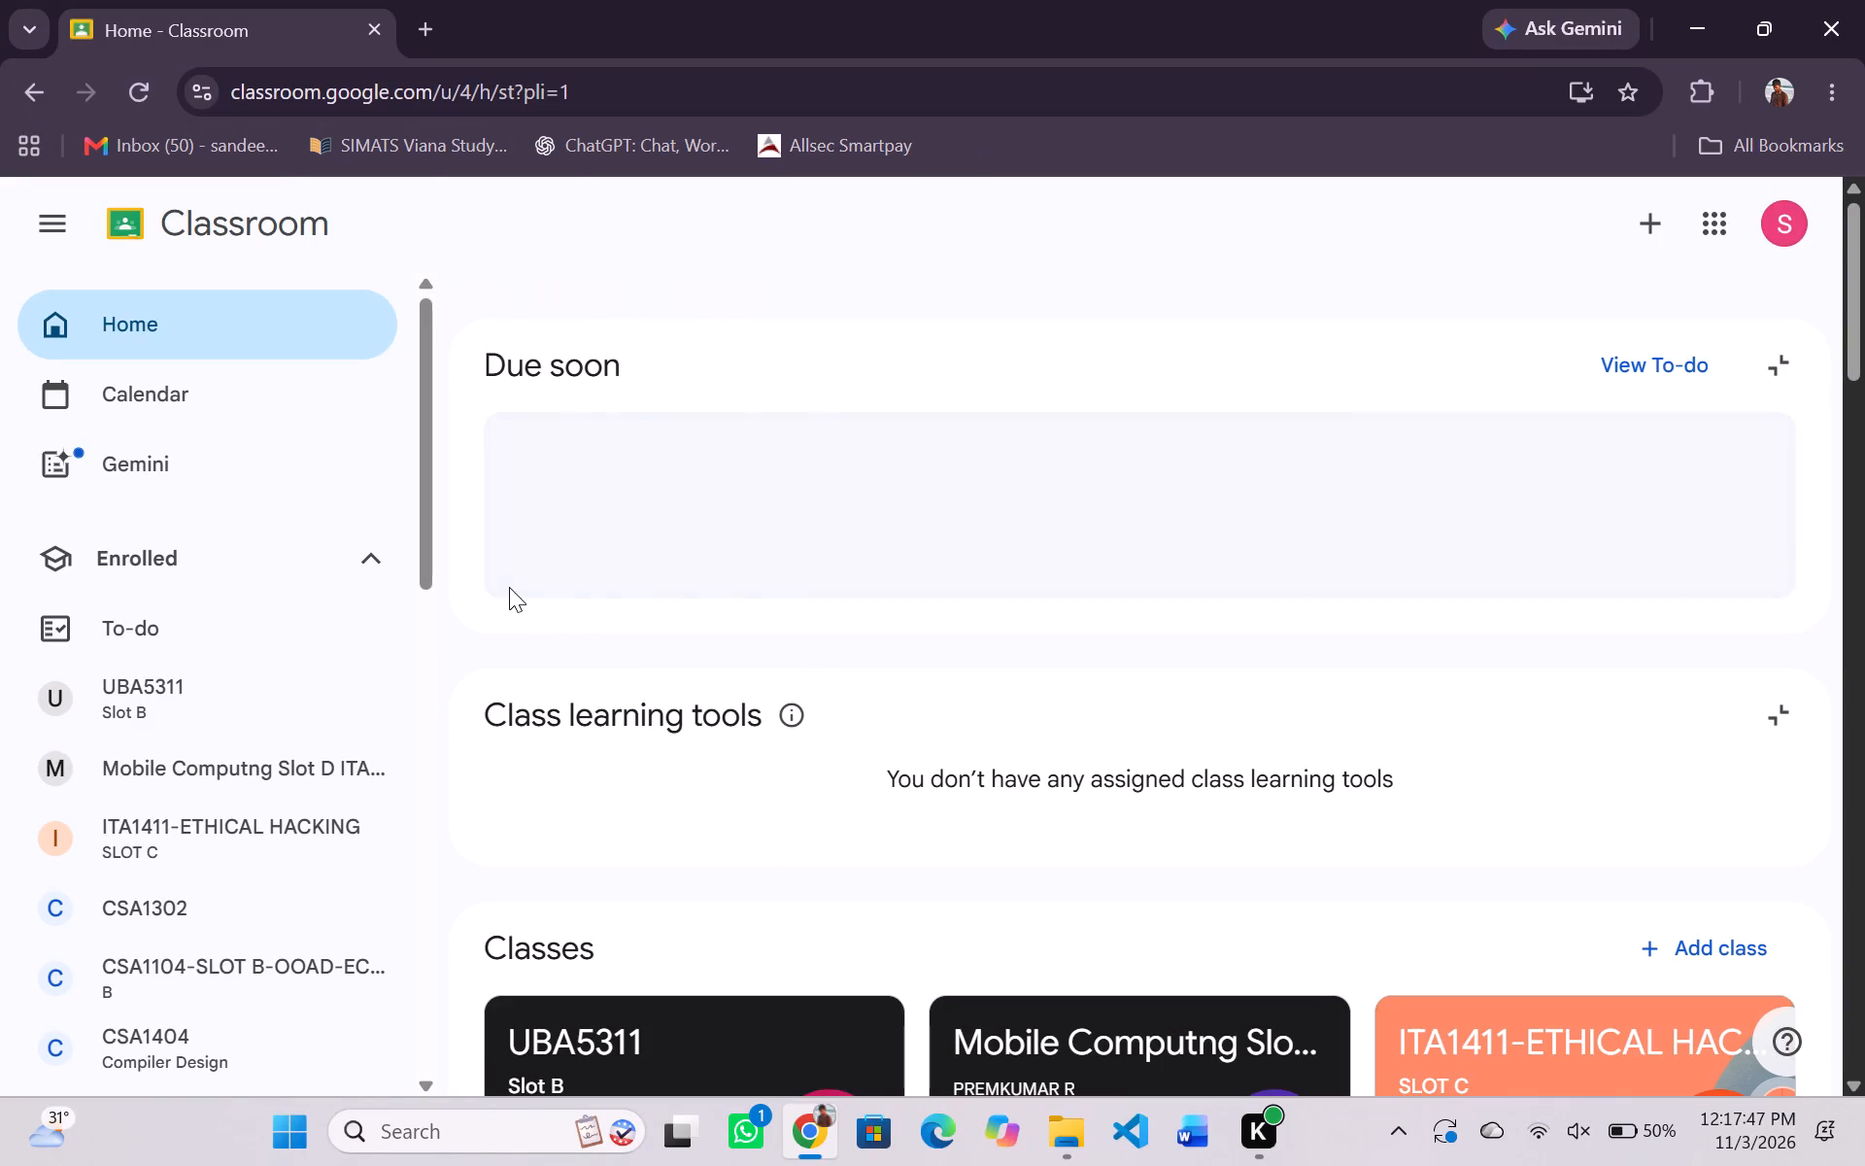
Add the Google Classroom home page to the bookmarks bar by its address.
{"action": "left_click_drag", "start_coordinate": [362, 70], "coordinate": [754, 119]}
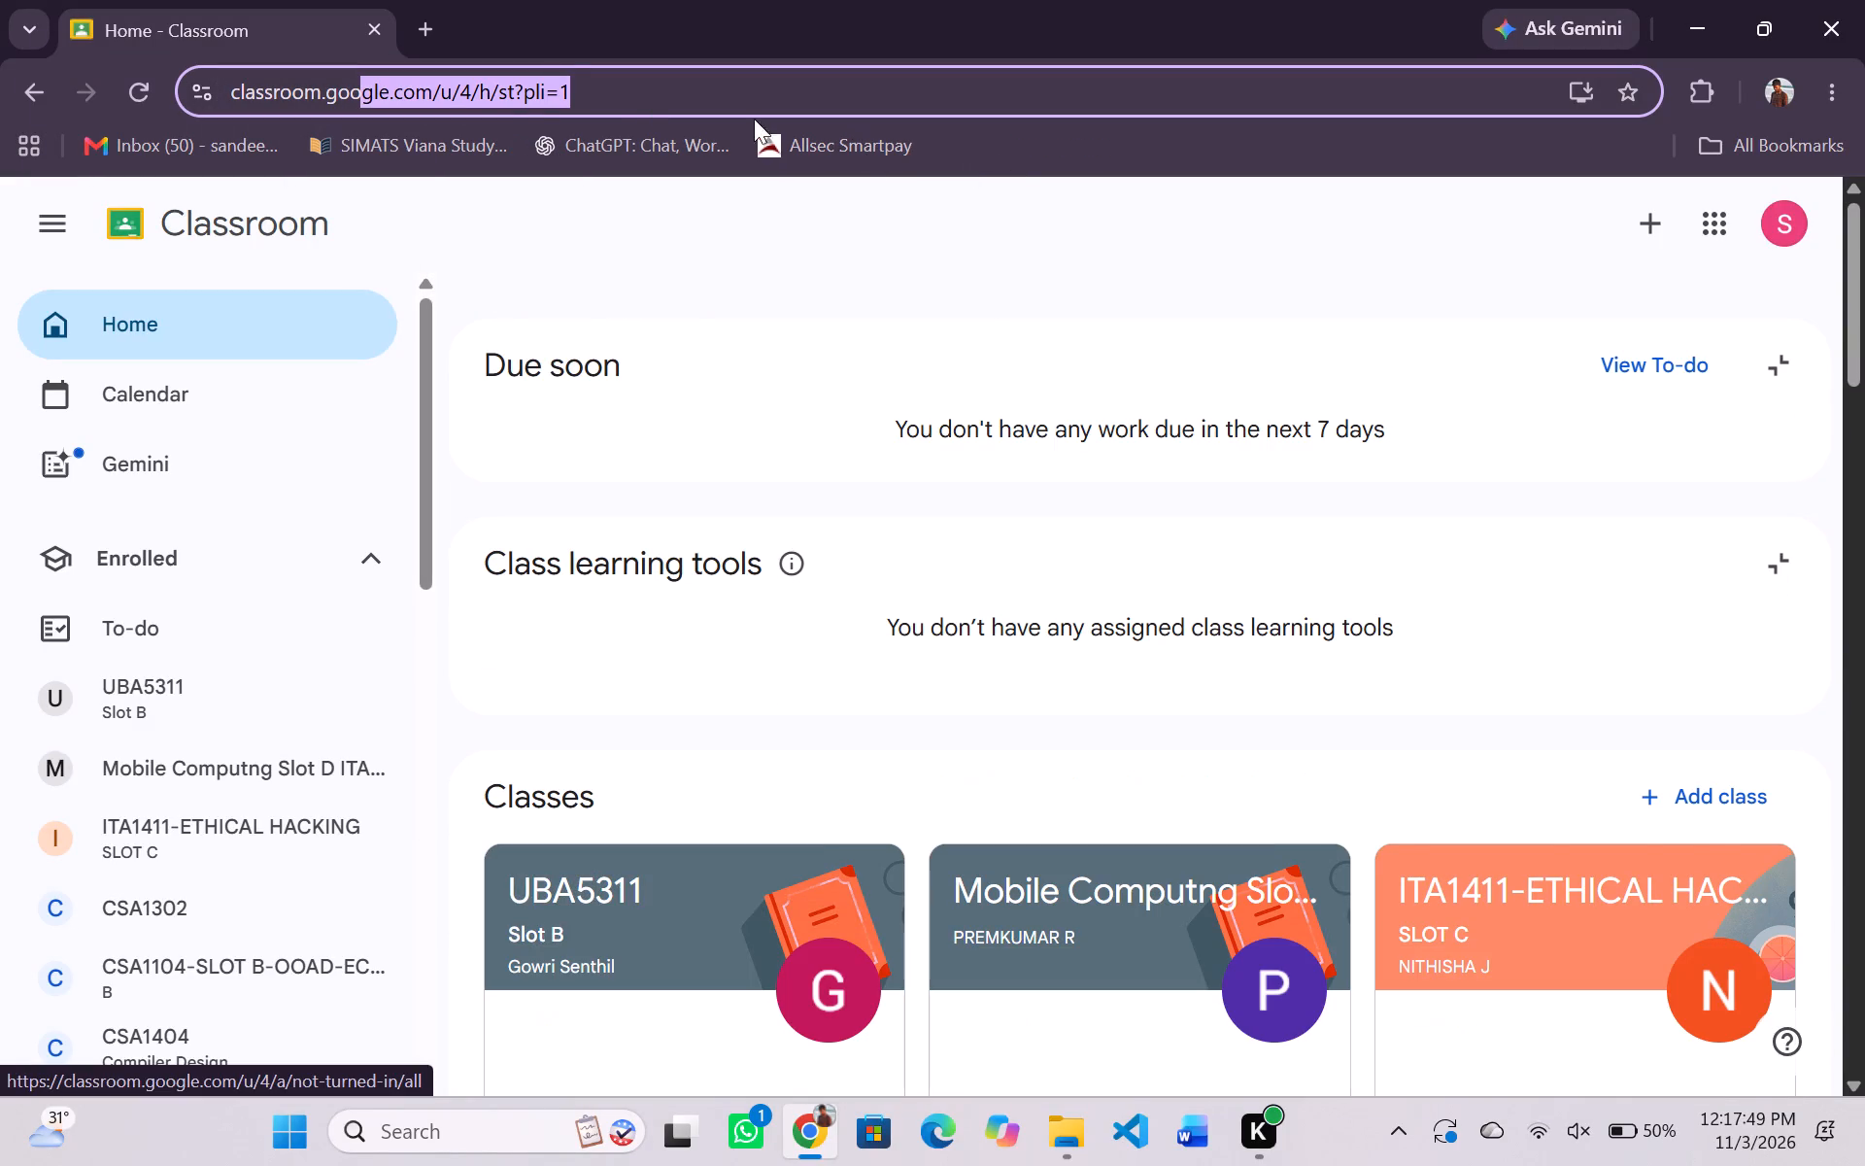
{"action": "left_click_drag", "start_coordinate": [754, 119], "coordinate": [475, 103]}
{"action": "triple_click", "coordinate": [475, 103]}
{"action": "left_click_drag", "start_coordinate": [448, 74], "coordinate": [589, 90]}
{"action": "left_click_drag", "start_coordinate": [589, 90], "coordinate": [659, 94]}
{"action": "triple_click", "coordinate": [659, 94]}
{"action": "left_click_drag", "start_coordinate": [488, 90], "coordinate": [711, 116]}
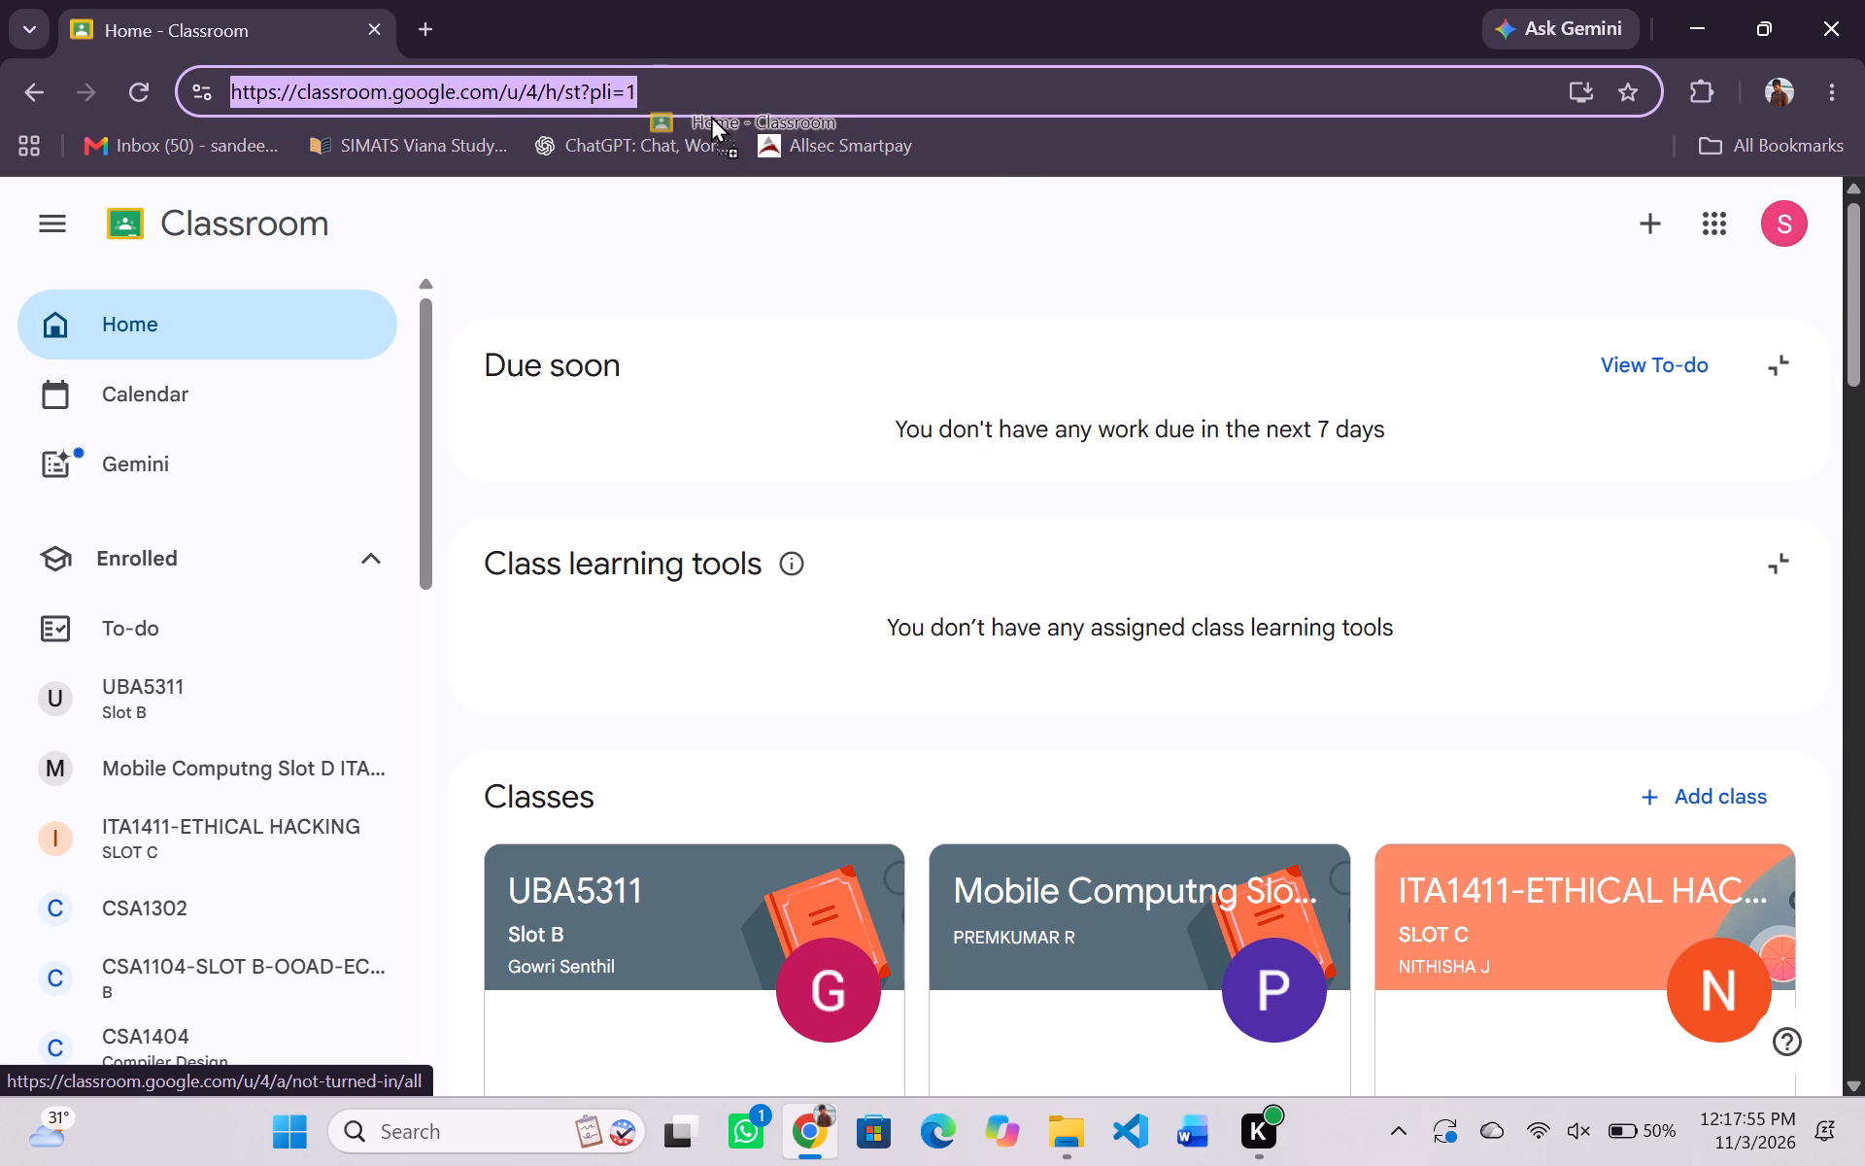
{"action": "left_click_drag", "start_coordinate": [711, 116], "coordinate": [996, 147]}
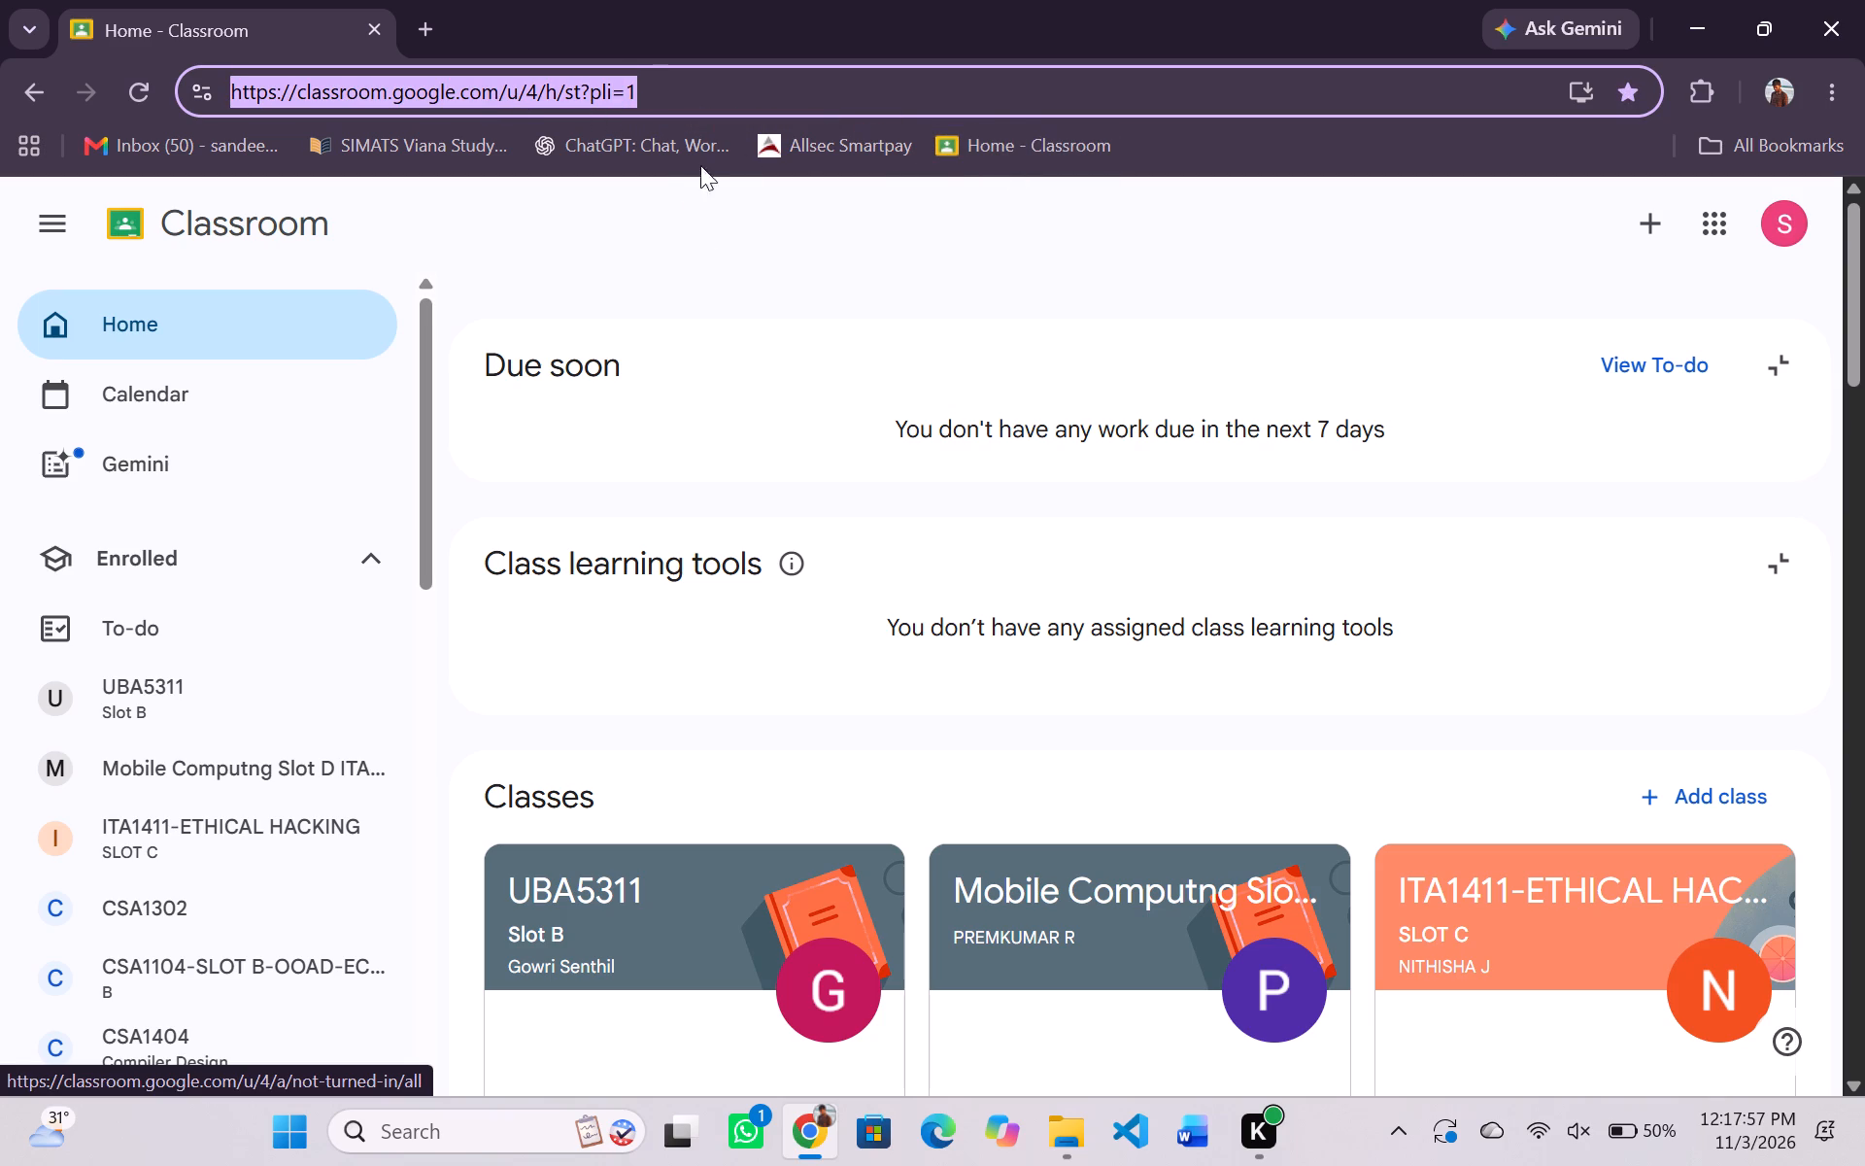
Move the Home - Classroom bookmark between the Gmail Inbox and SIMATS Viana Study bookmarks.
{"action": "left_click_drag", "start_coordinate": [970, 152], "coordinate": [528, 138]}
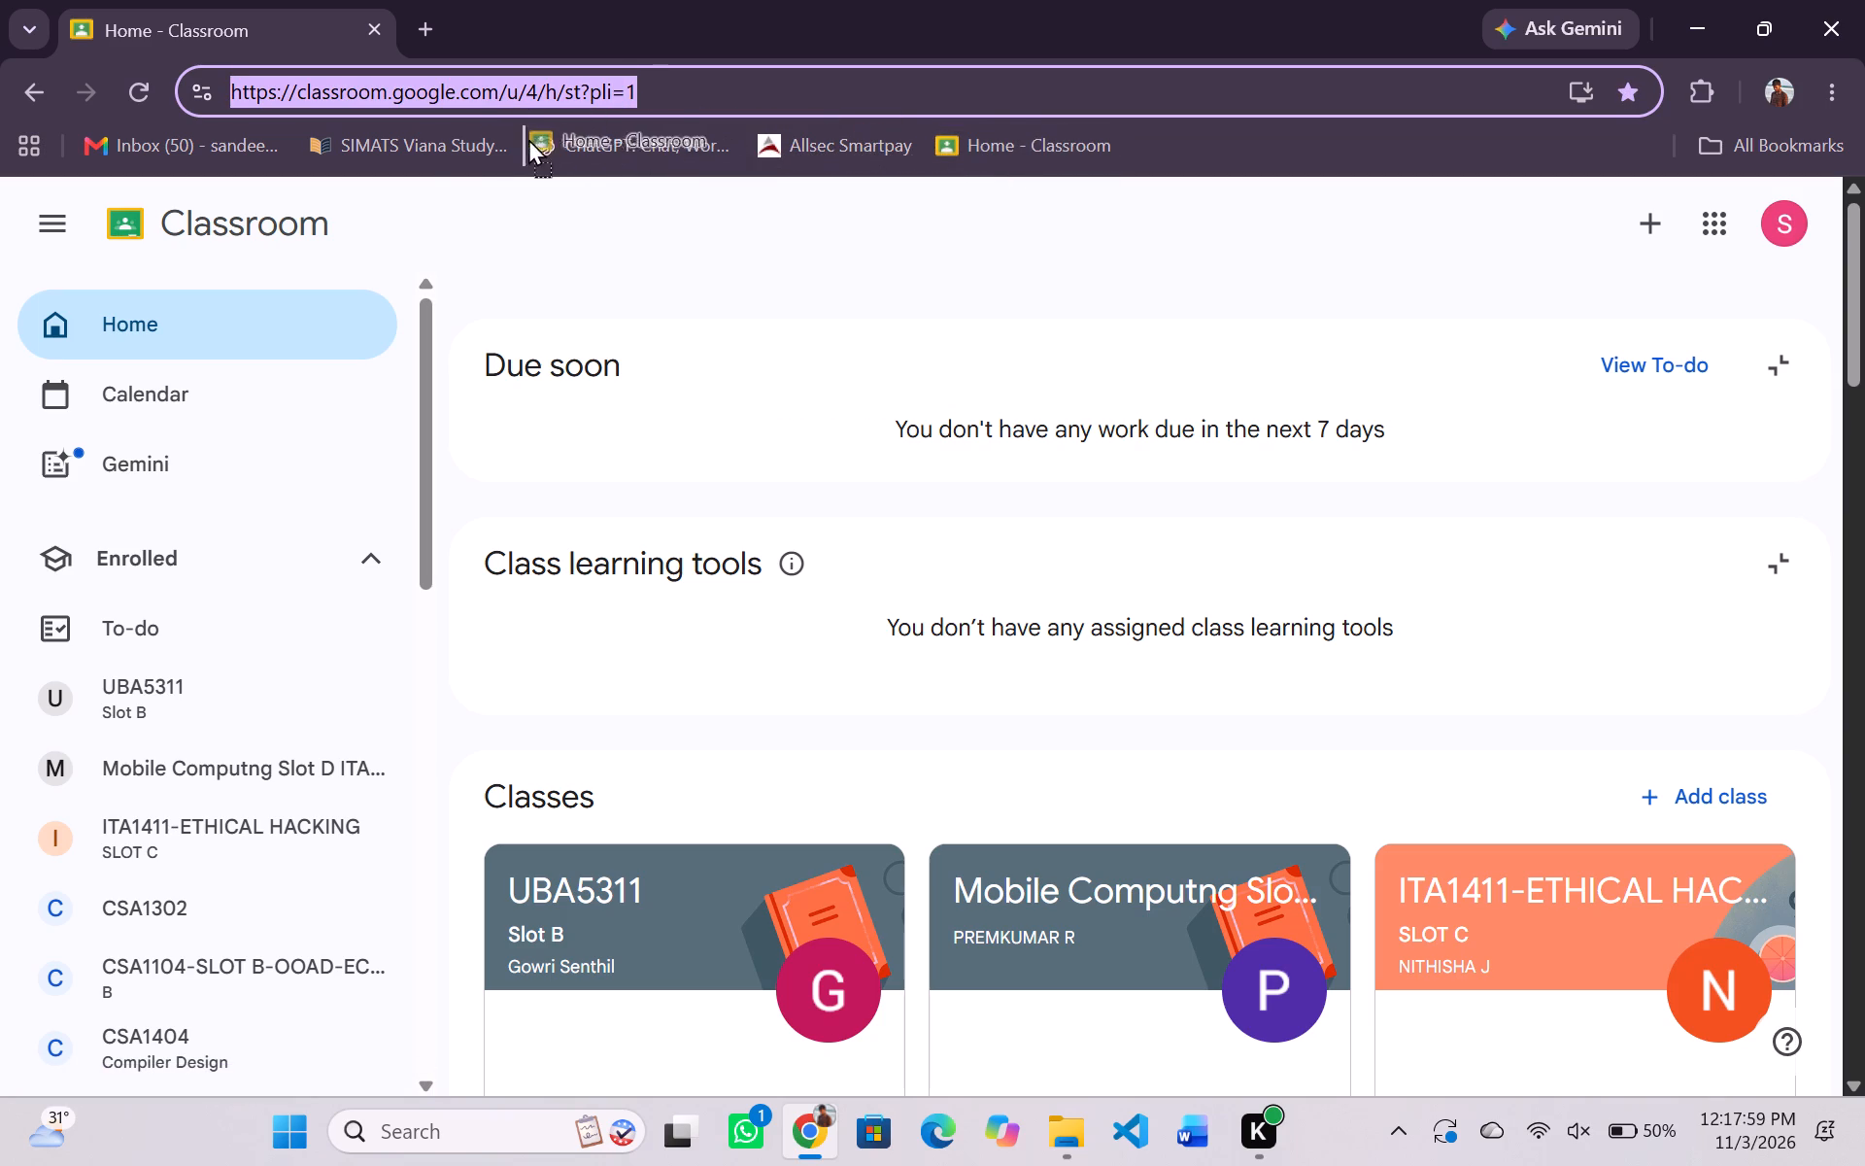
{"action": "left_click_drag", "start_coordinate": [528, 138], "coordinate": [334, 145]}
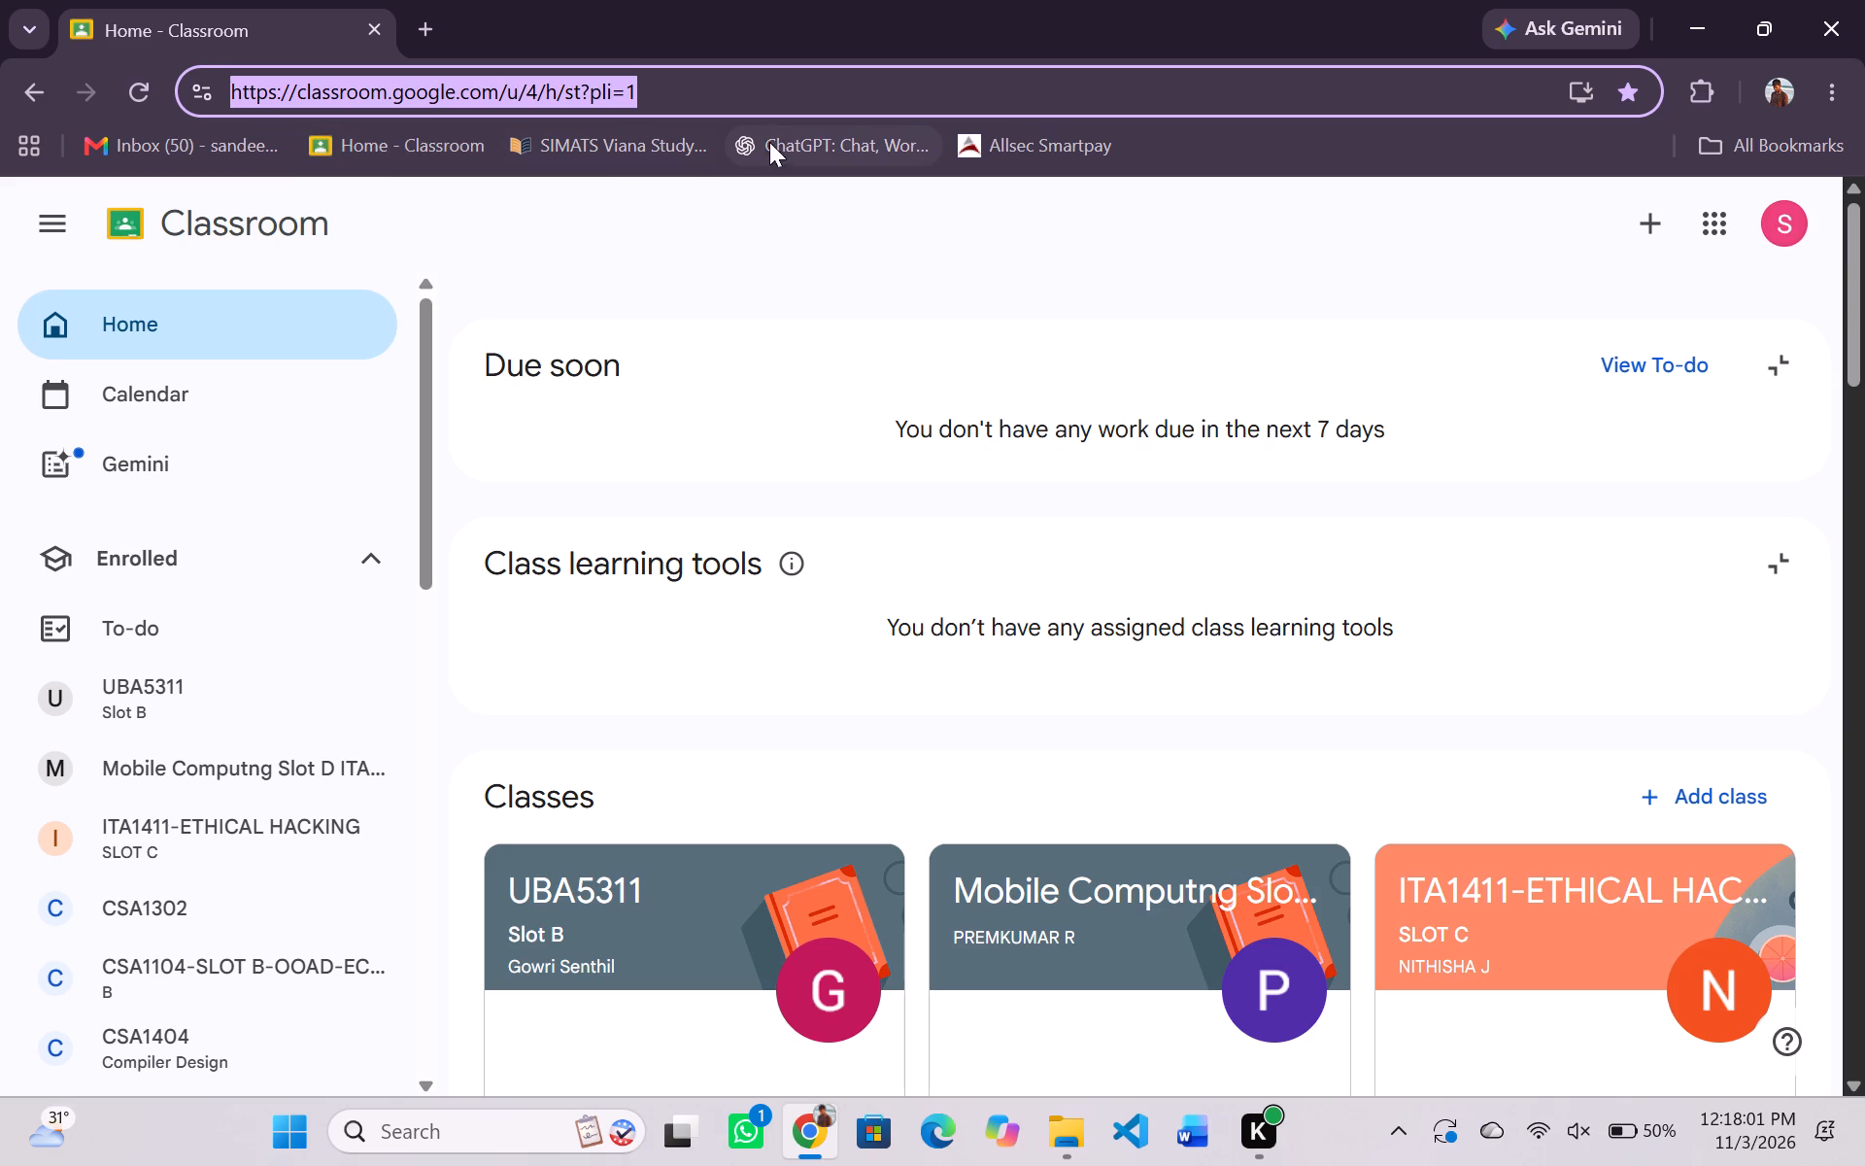
{"action": "left_click", "coordinate": [737, 244]}
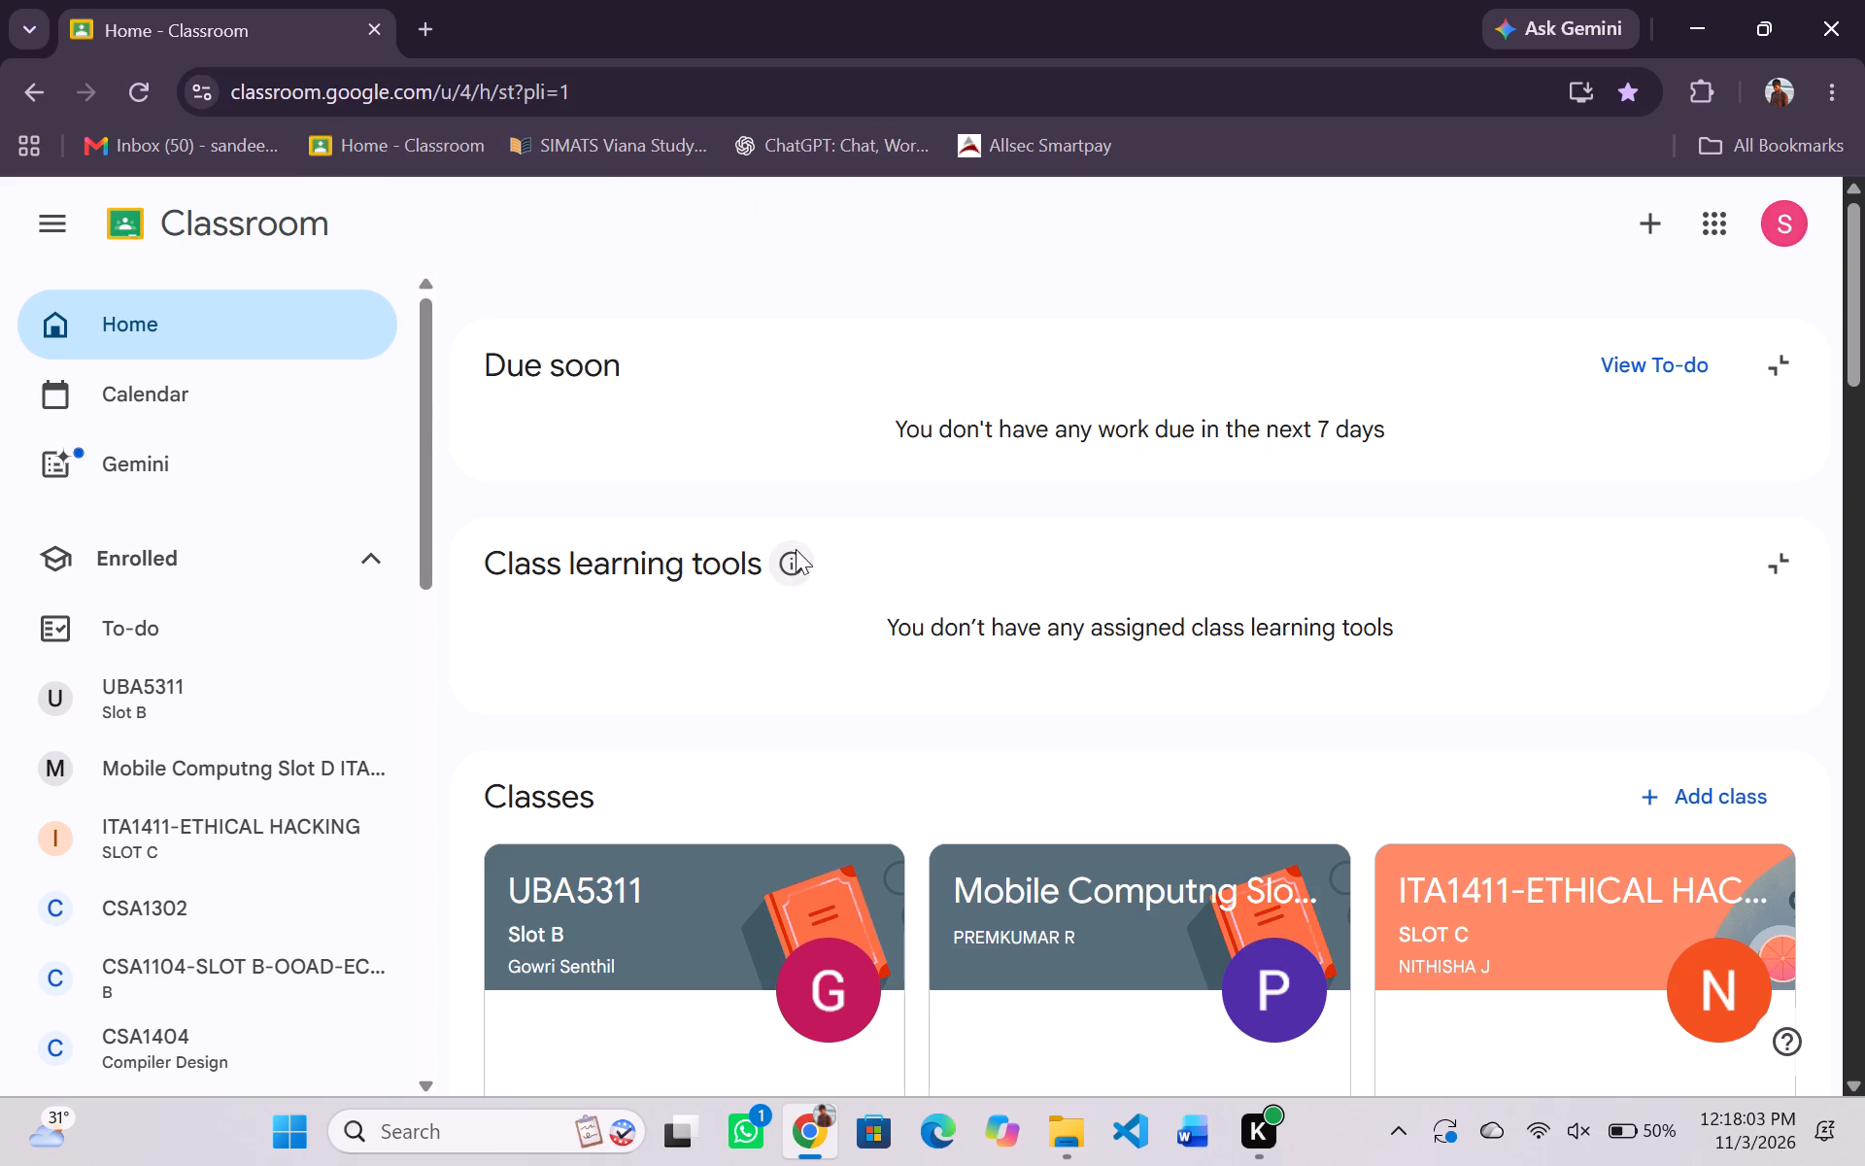
Open the ITA1411-ETHICAL HACKING class, check the submission status of CO1-Assignment 1, and return to the class stream.
{"action": "scroll", "coordinate": [794, 567], "scroll_direction": "down", "scroll_amount": 2}
{"action": "left_click", "coordinate": [1477, 589]}
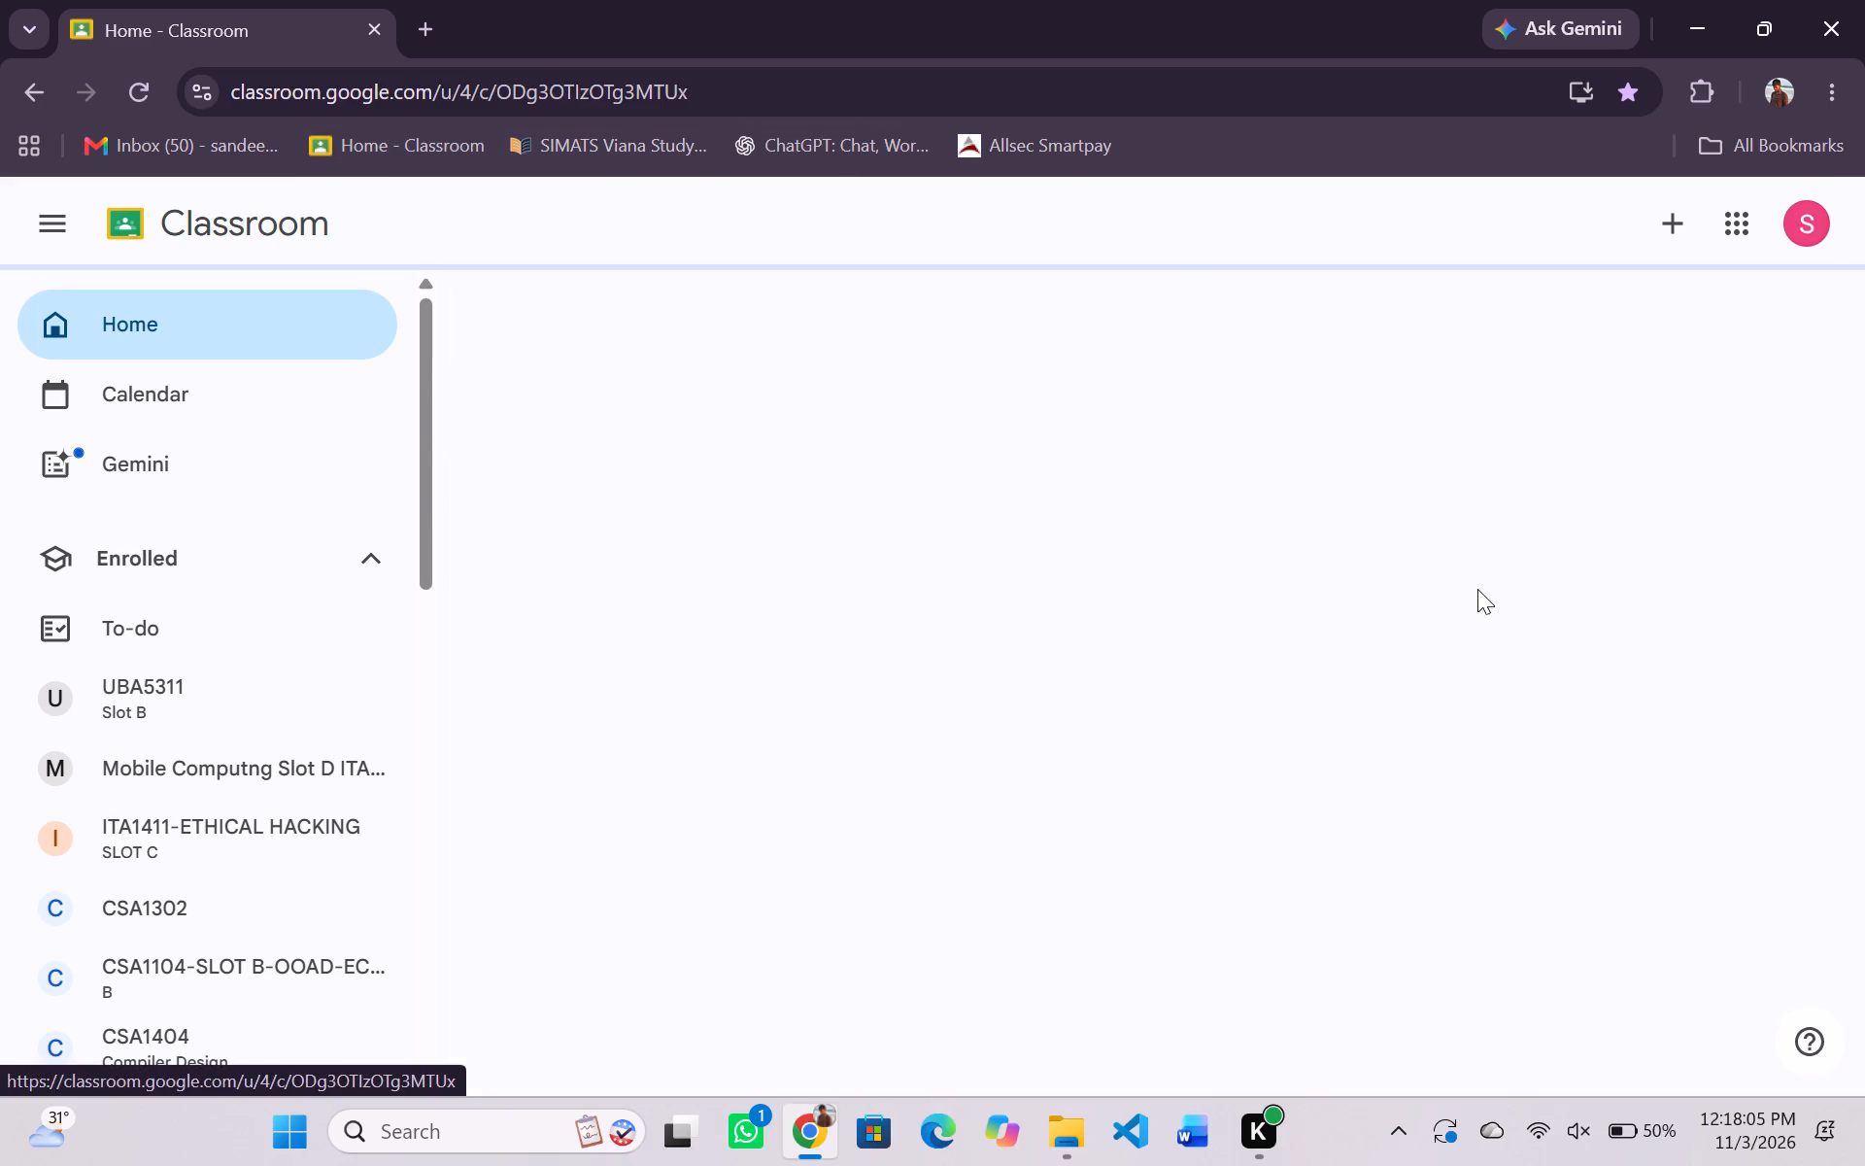
{"action": "scroll", "coordinate": [1007, 925], "scroll_direction": "down", "scroll_amount": 2}
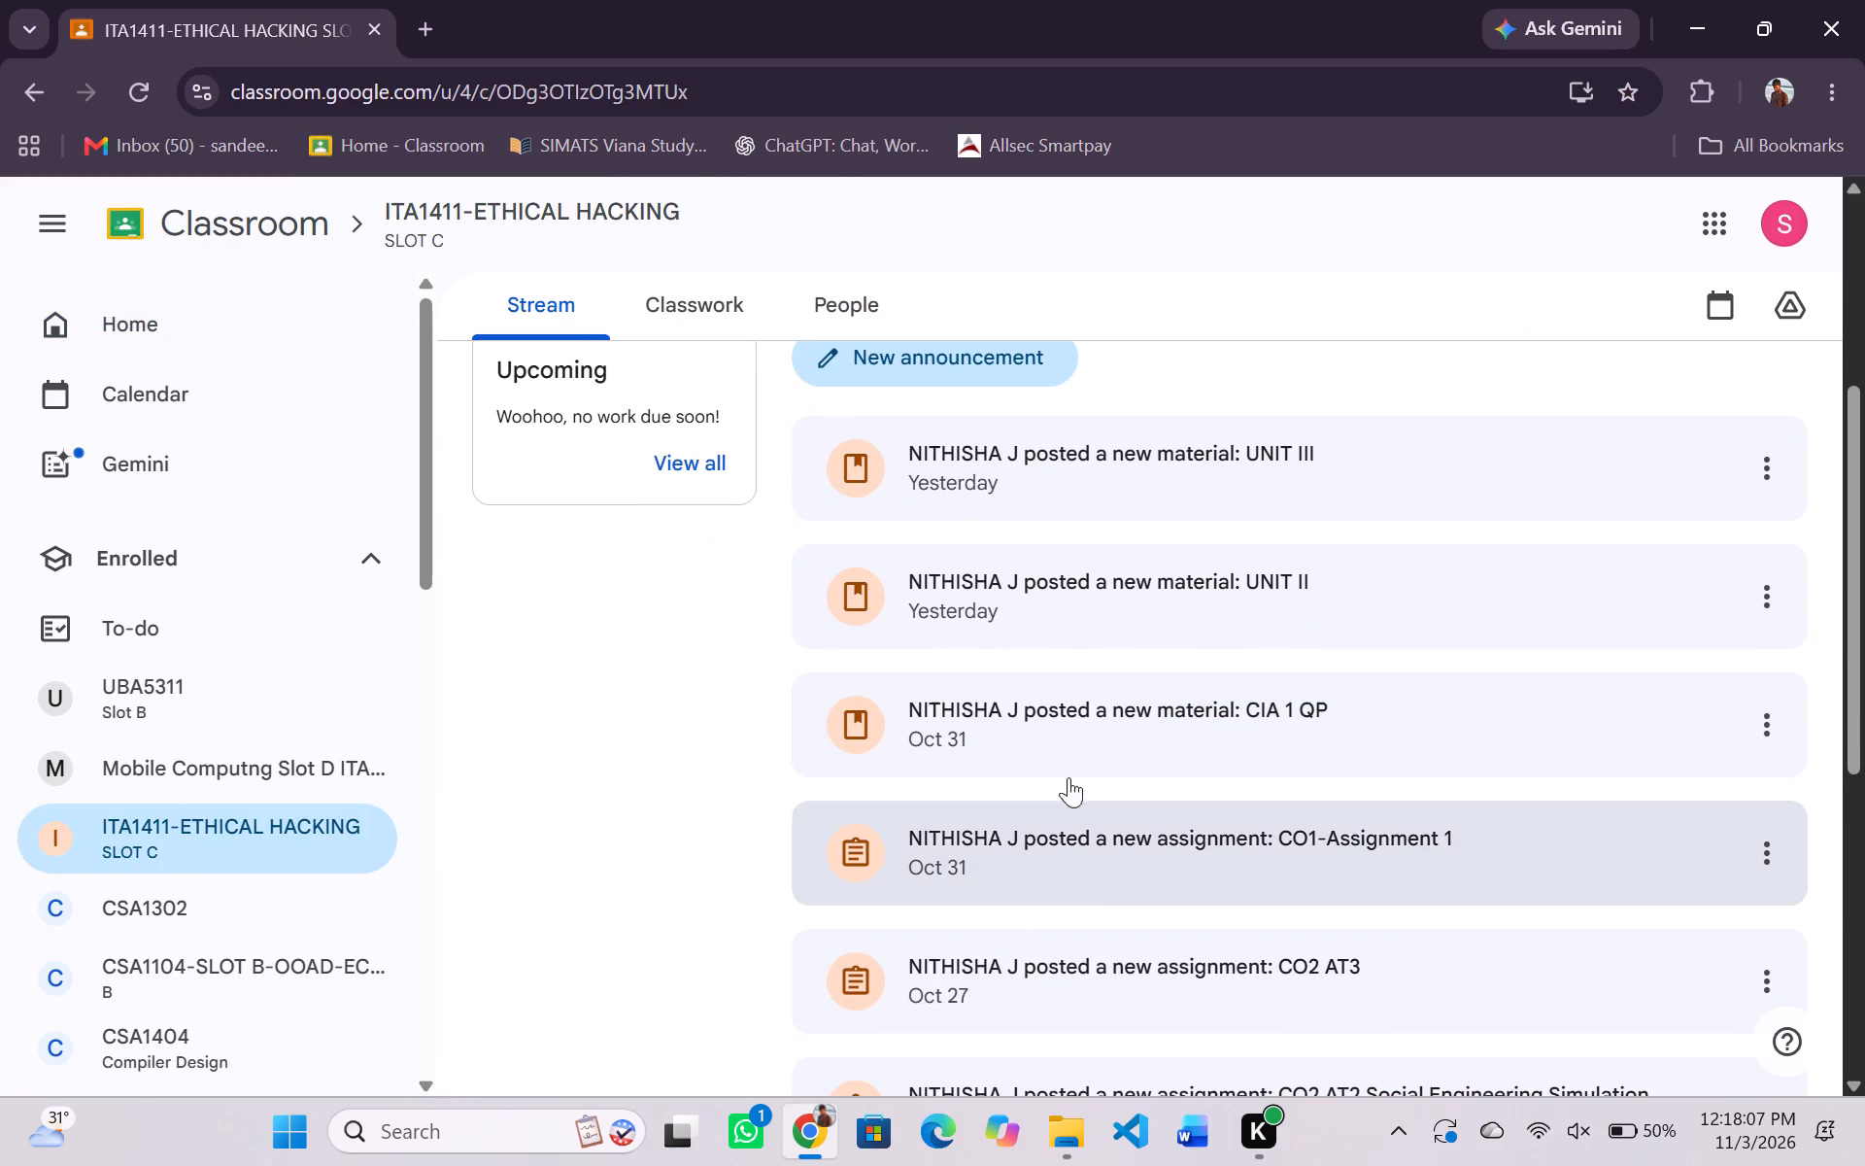
{"action": "left_click", "coordinate": [1108, 876]}
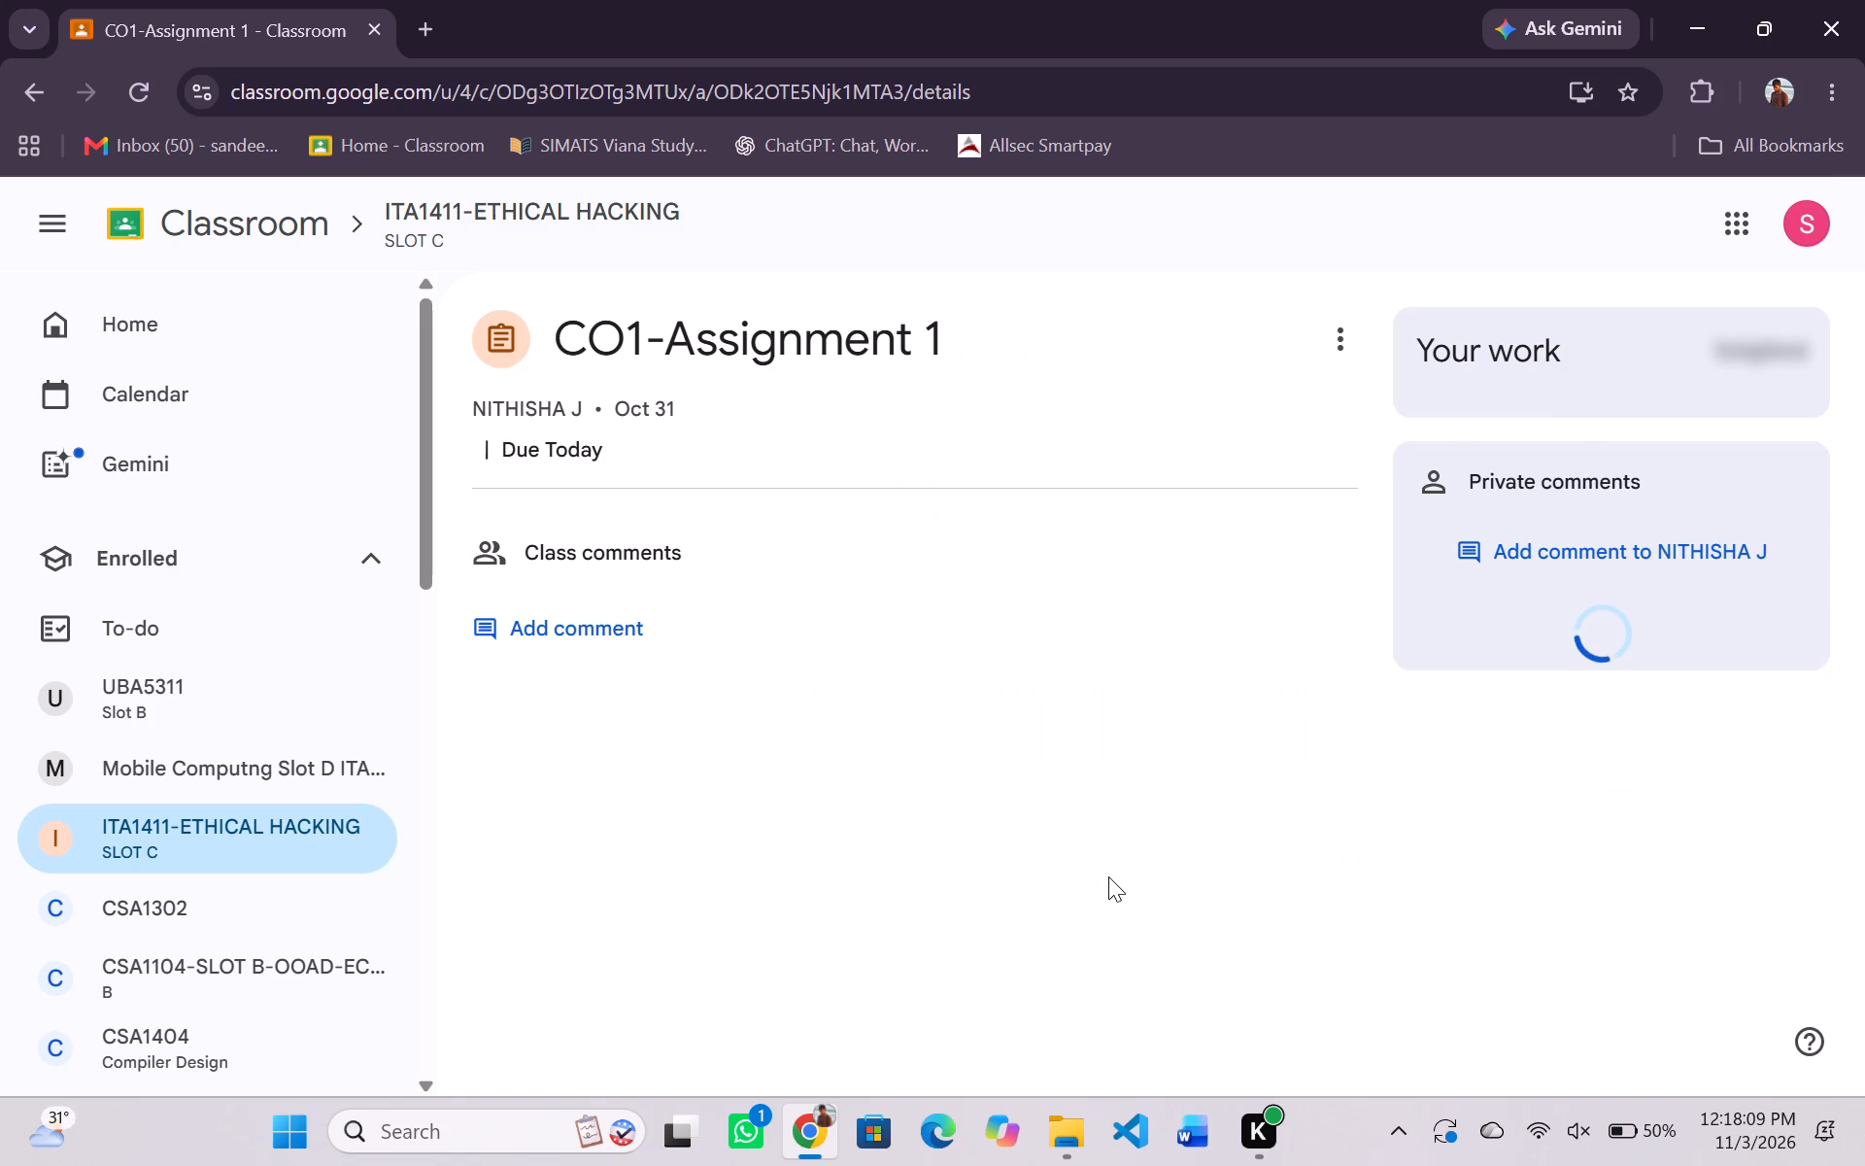
{"action": "scroll", "coordinate": [883, 685], "scroll_direction": "right", "scroll_amount": 6}
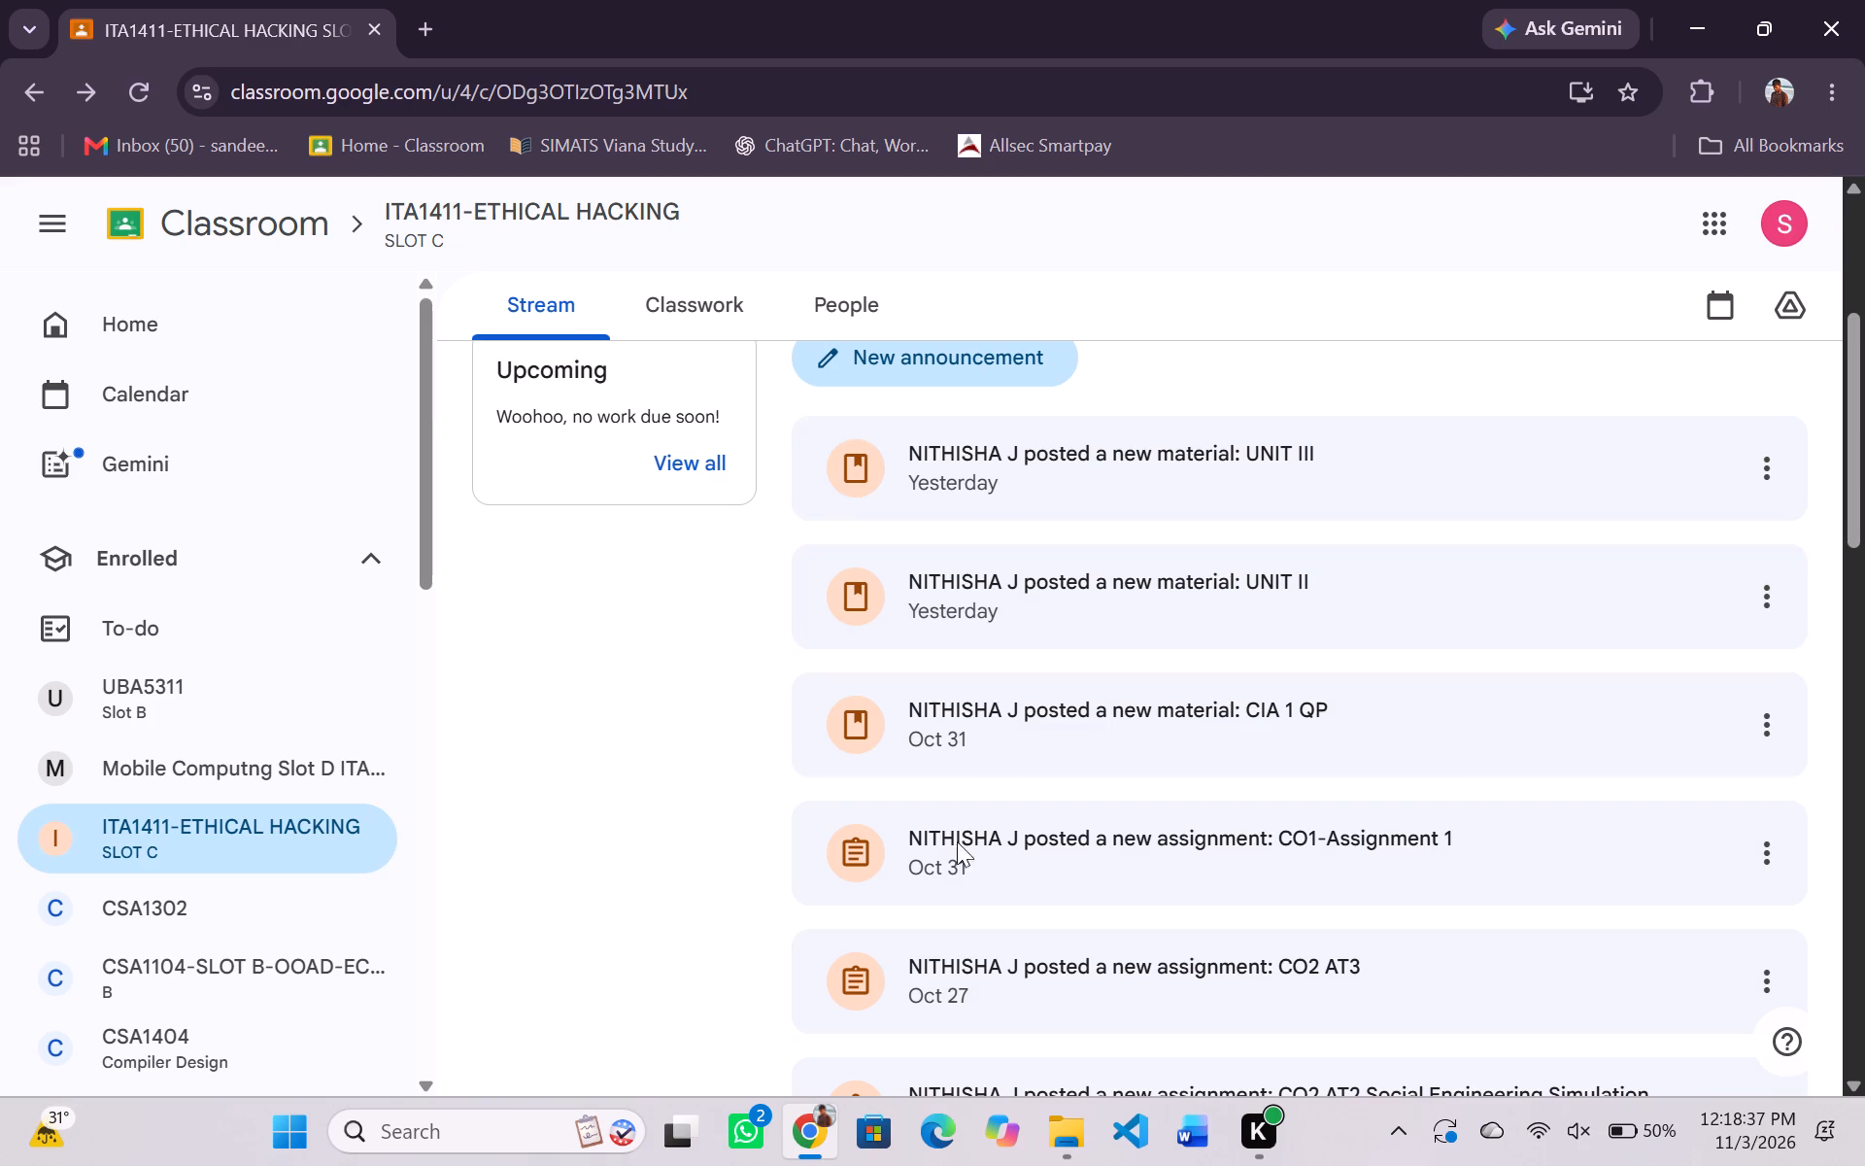
{"action": "scroll", "coordinate": [792, 594], "scroll_direction": "up", "scroll_amount": 3}
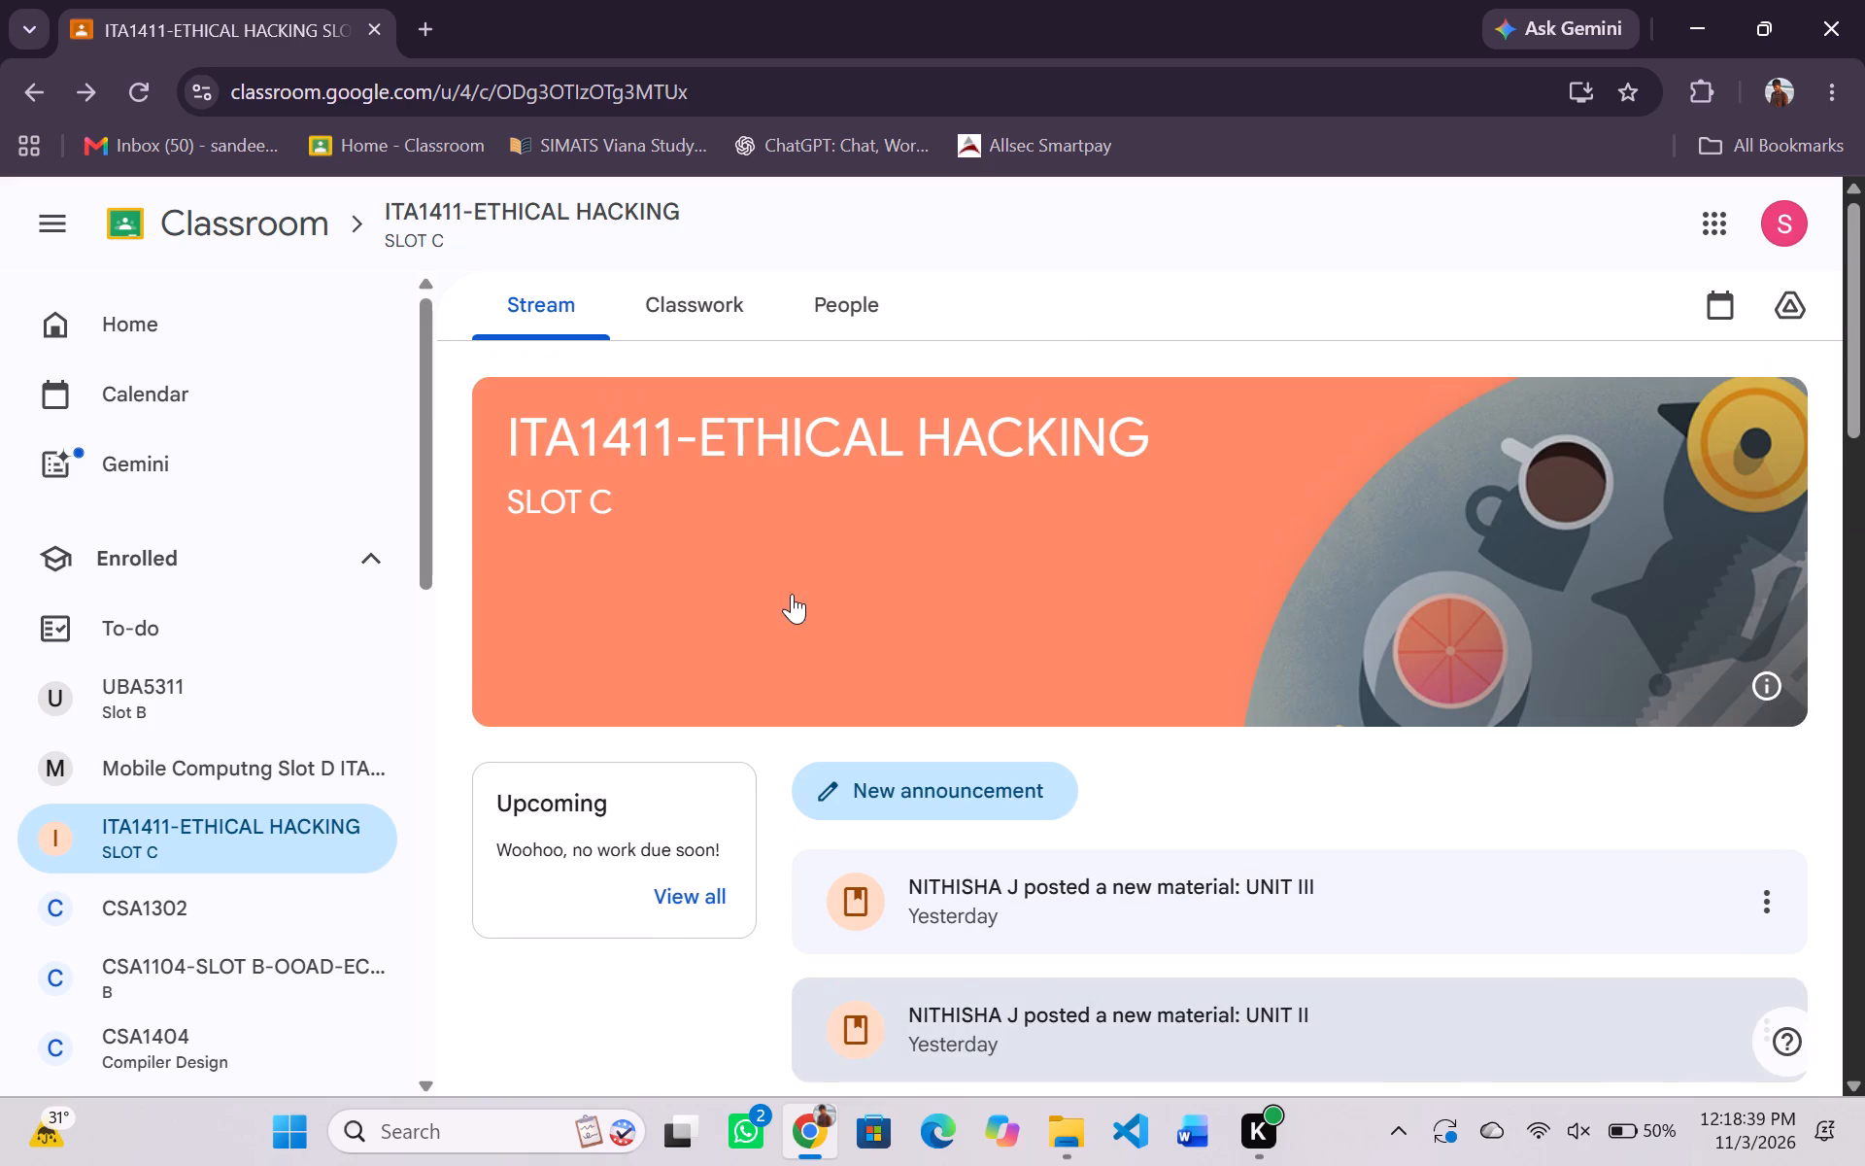
Open a new browser tab and close the ITA1411-ETHICAL HACKING Classroom tab.
{"action": "left_click", "coordinate": [451, 31]}
{"action": "left_click", "coordinate": [440, 31]}
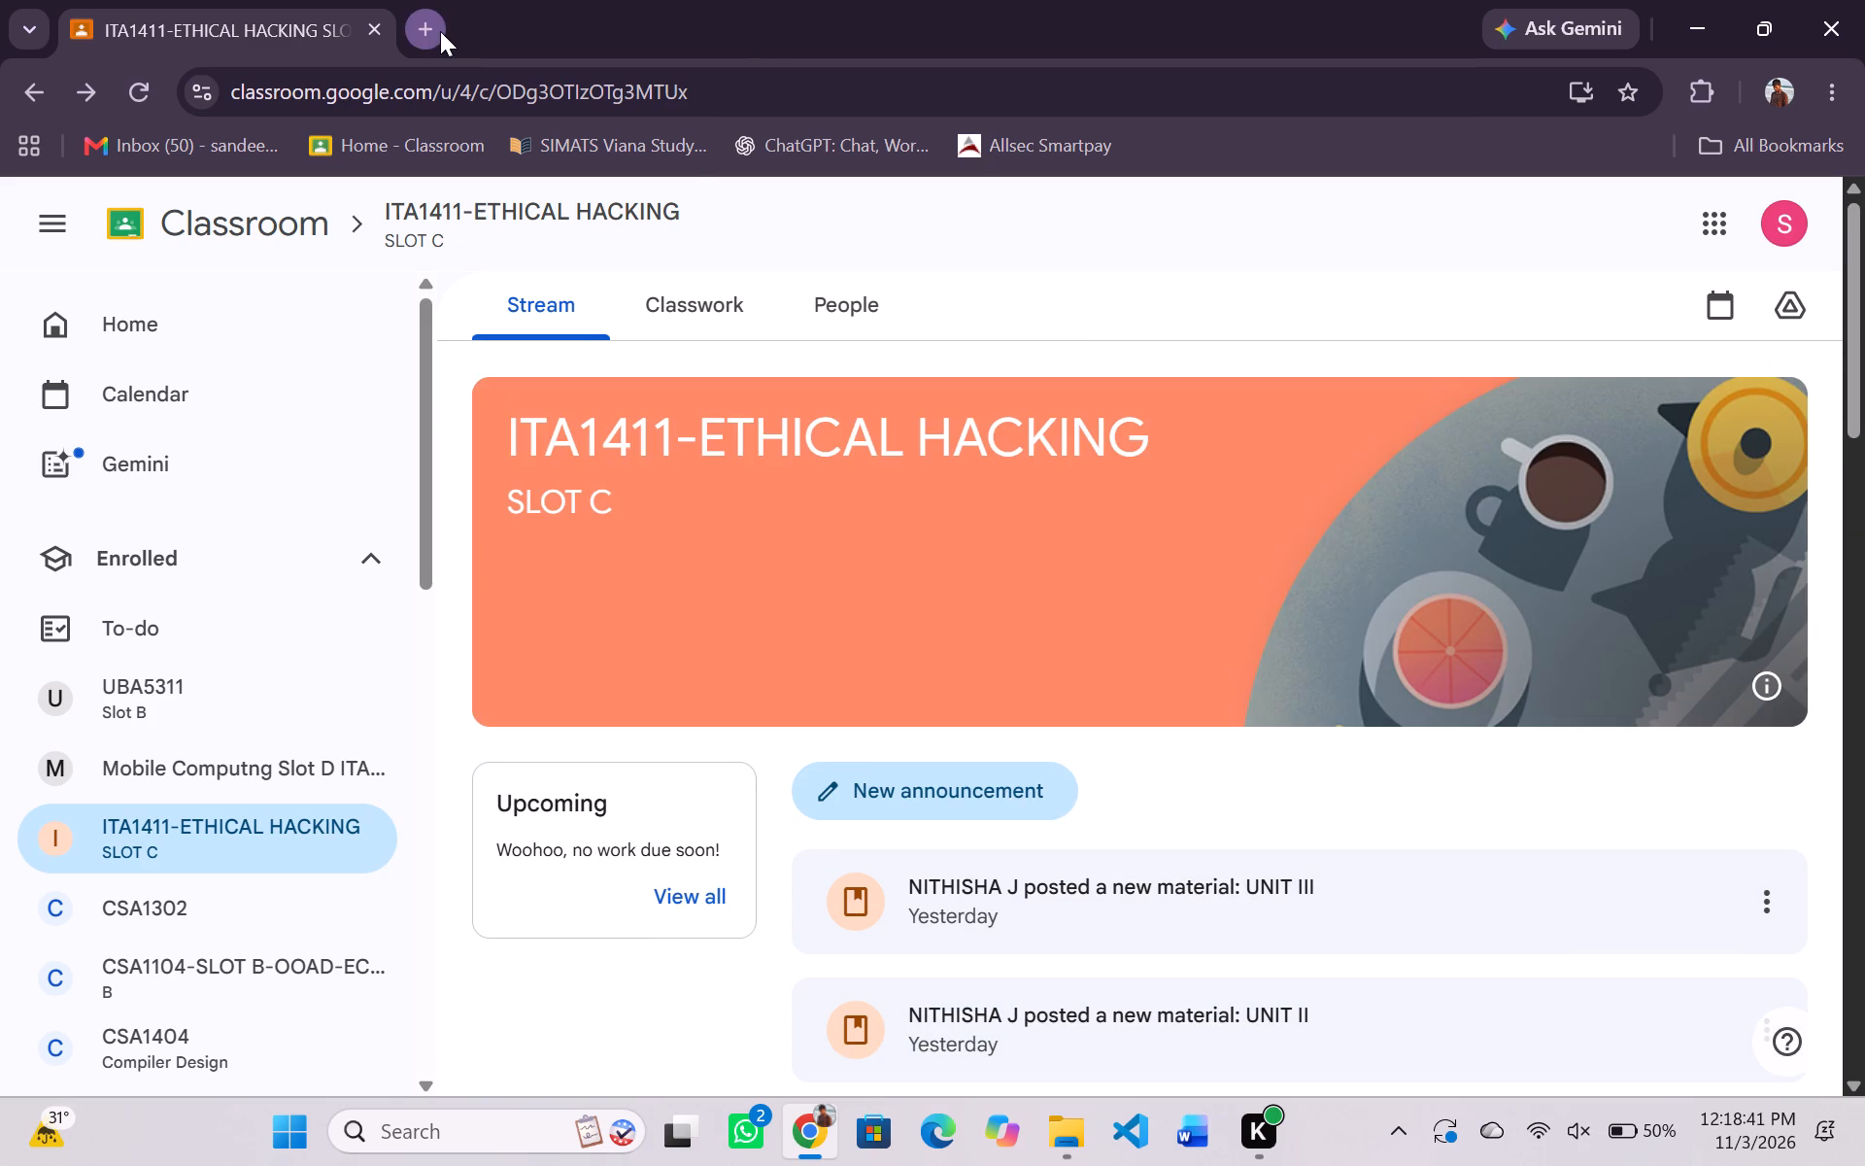
{"action": "left_click", "coordinate": [373, 36]}
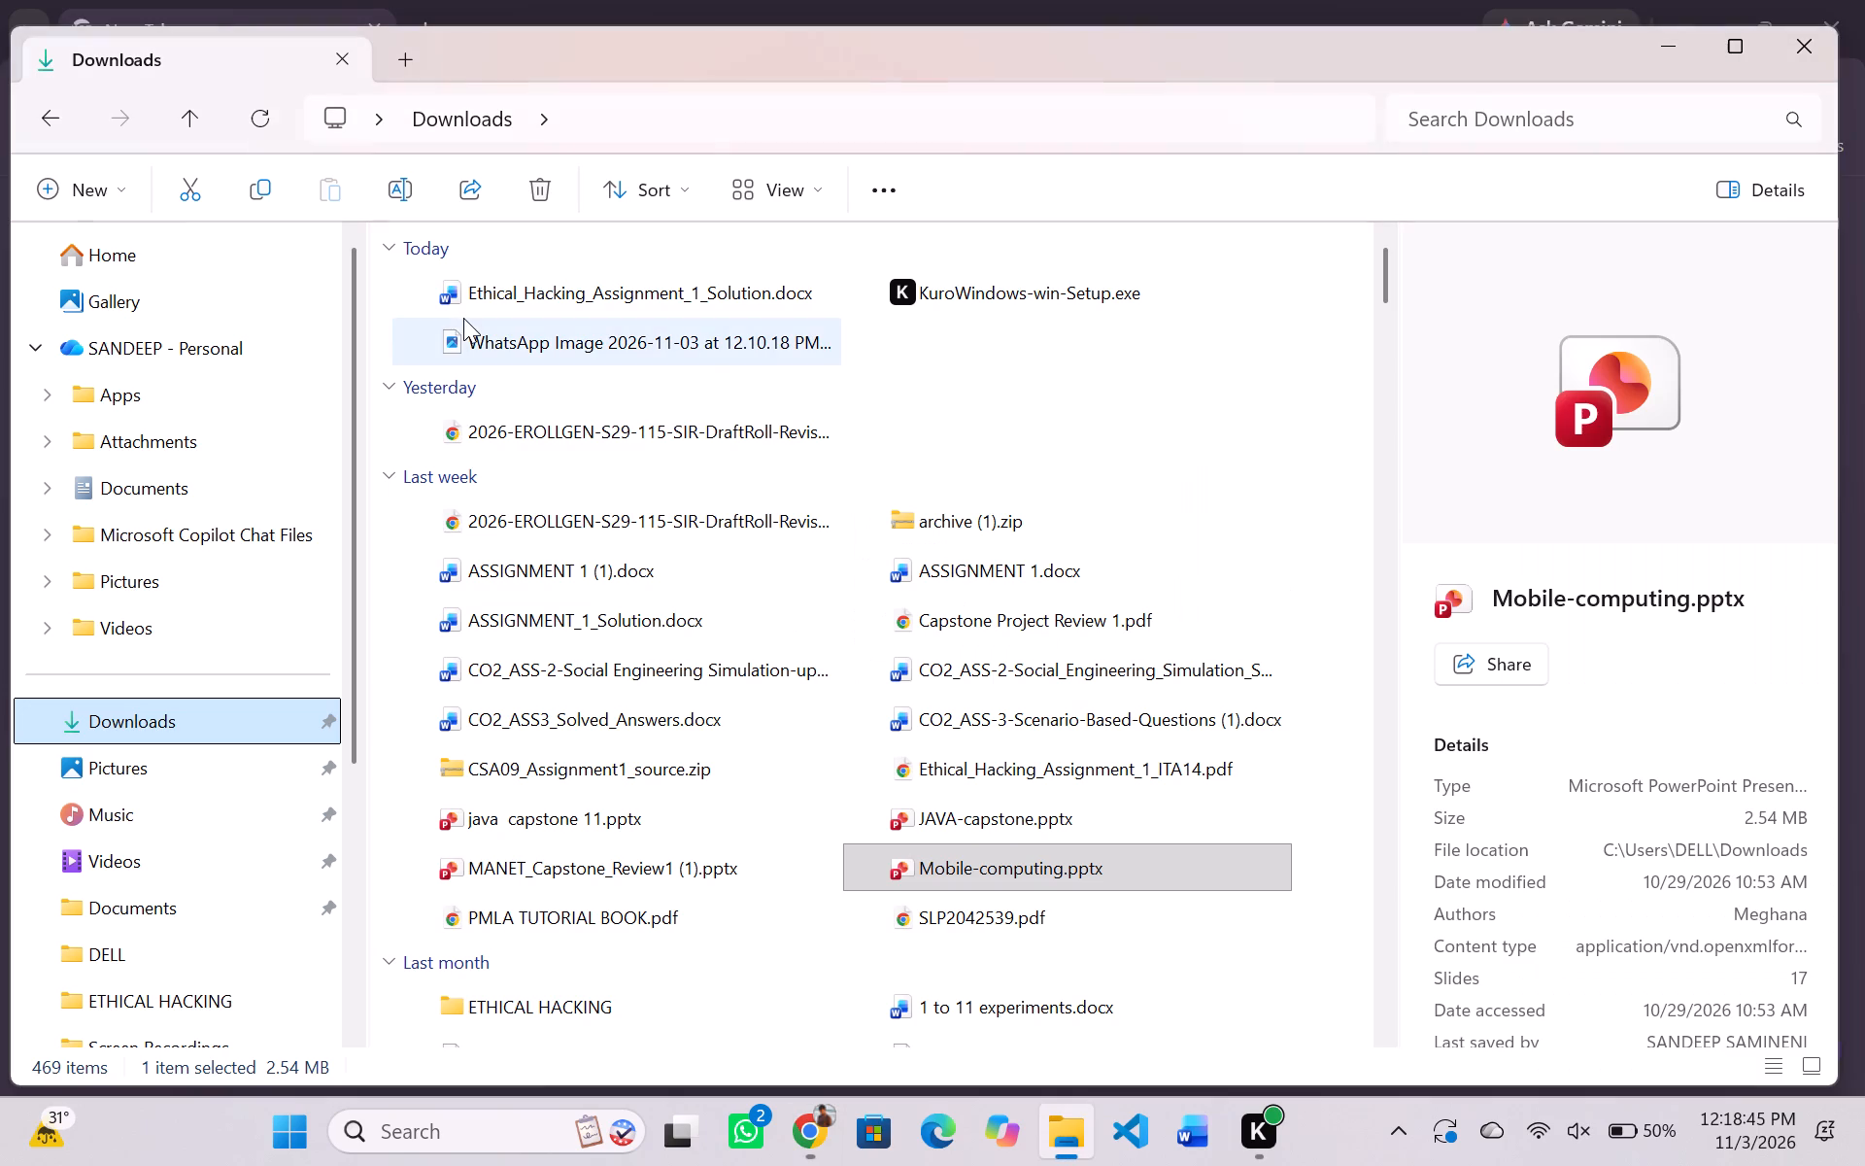
Close the File Explorer window showing the Downloads folder.
{"action": "left_click", "coordinate": [1808, 44]}
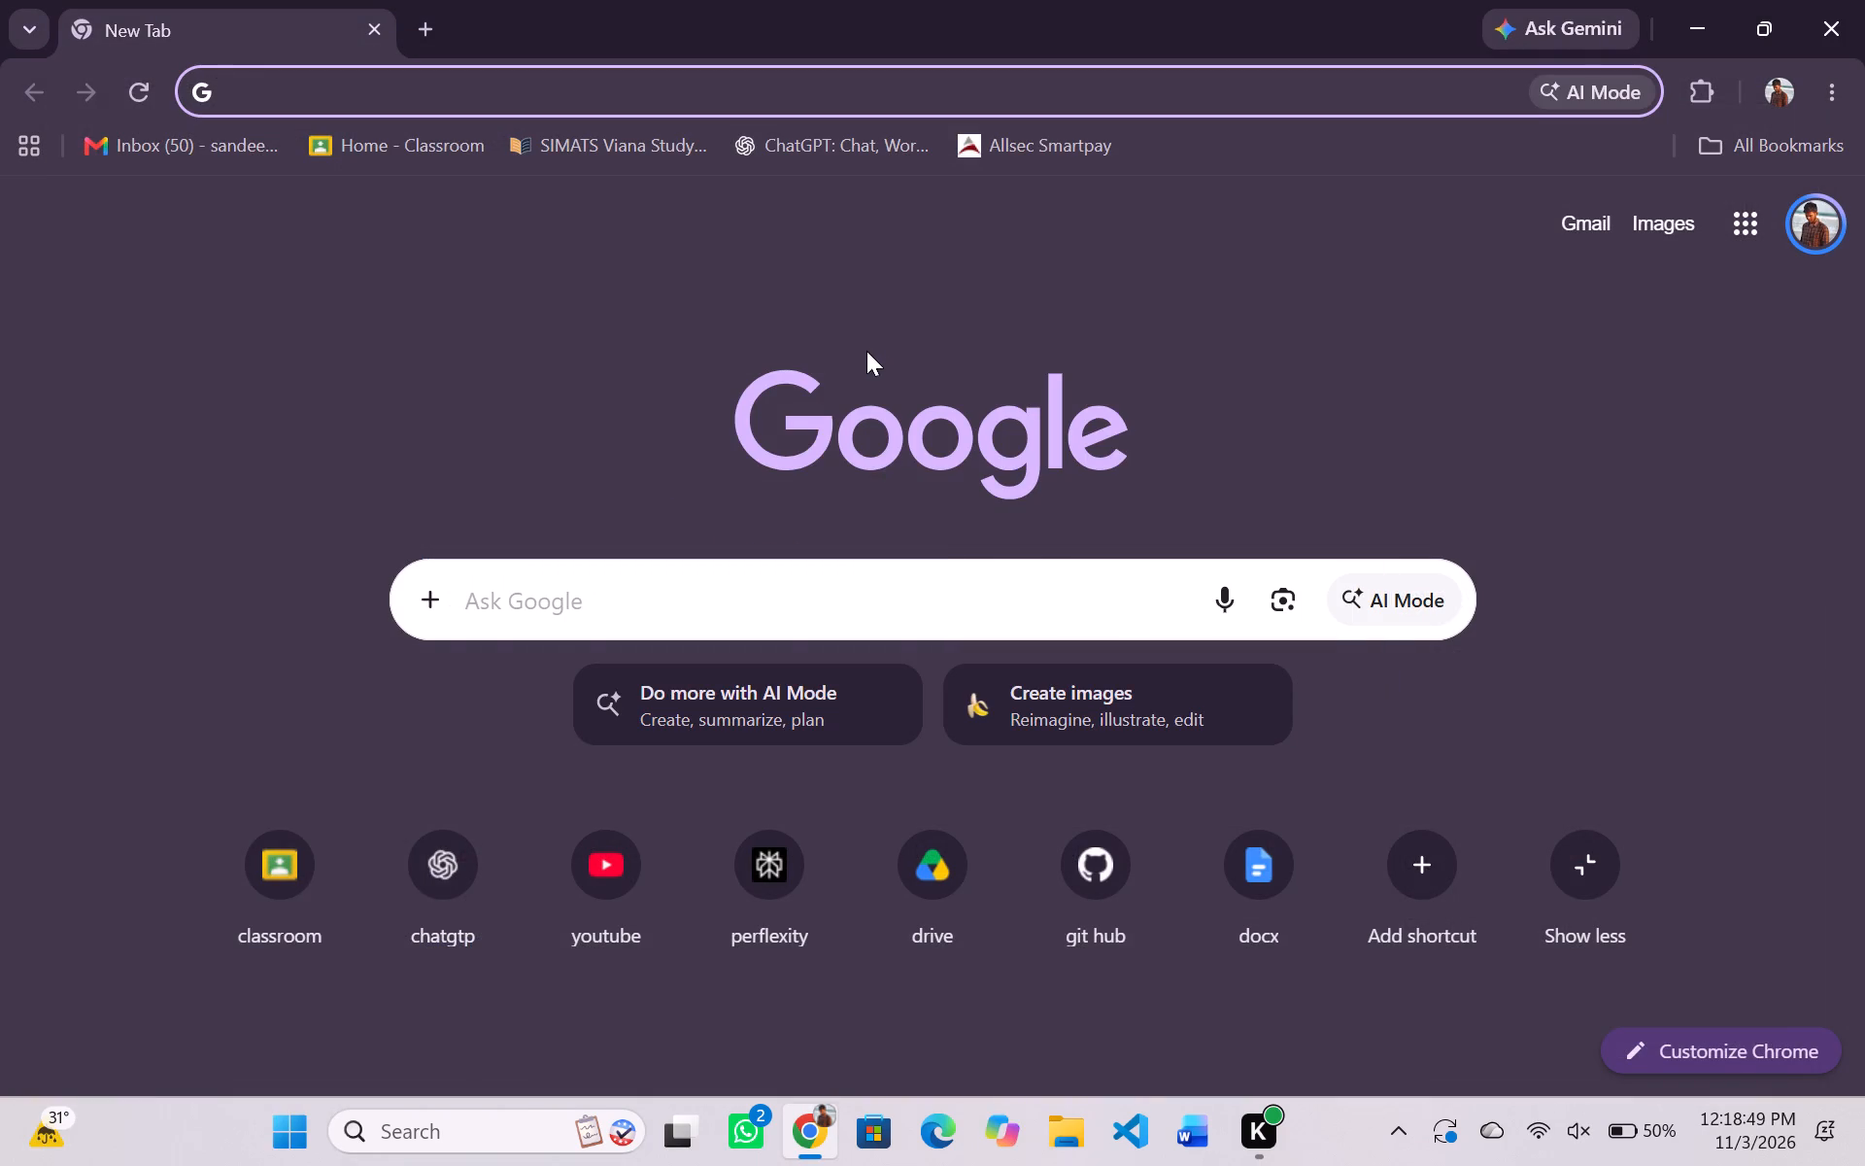
Open the X website (x.com) in the new Chrome tab.
{"action": "key", "text": "y"}
{"action": "key", "text": "BackSpace"}
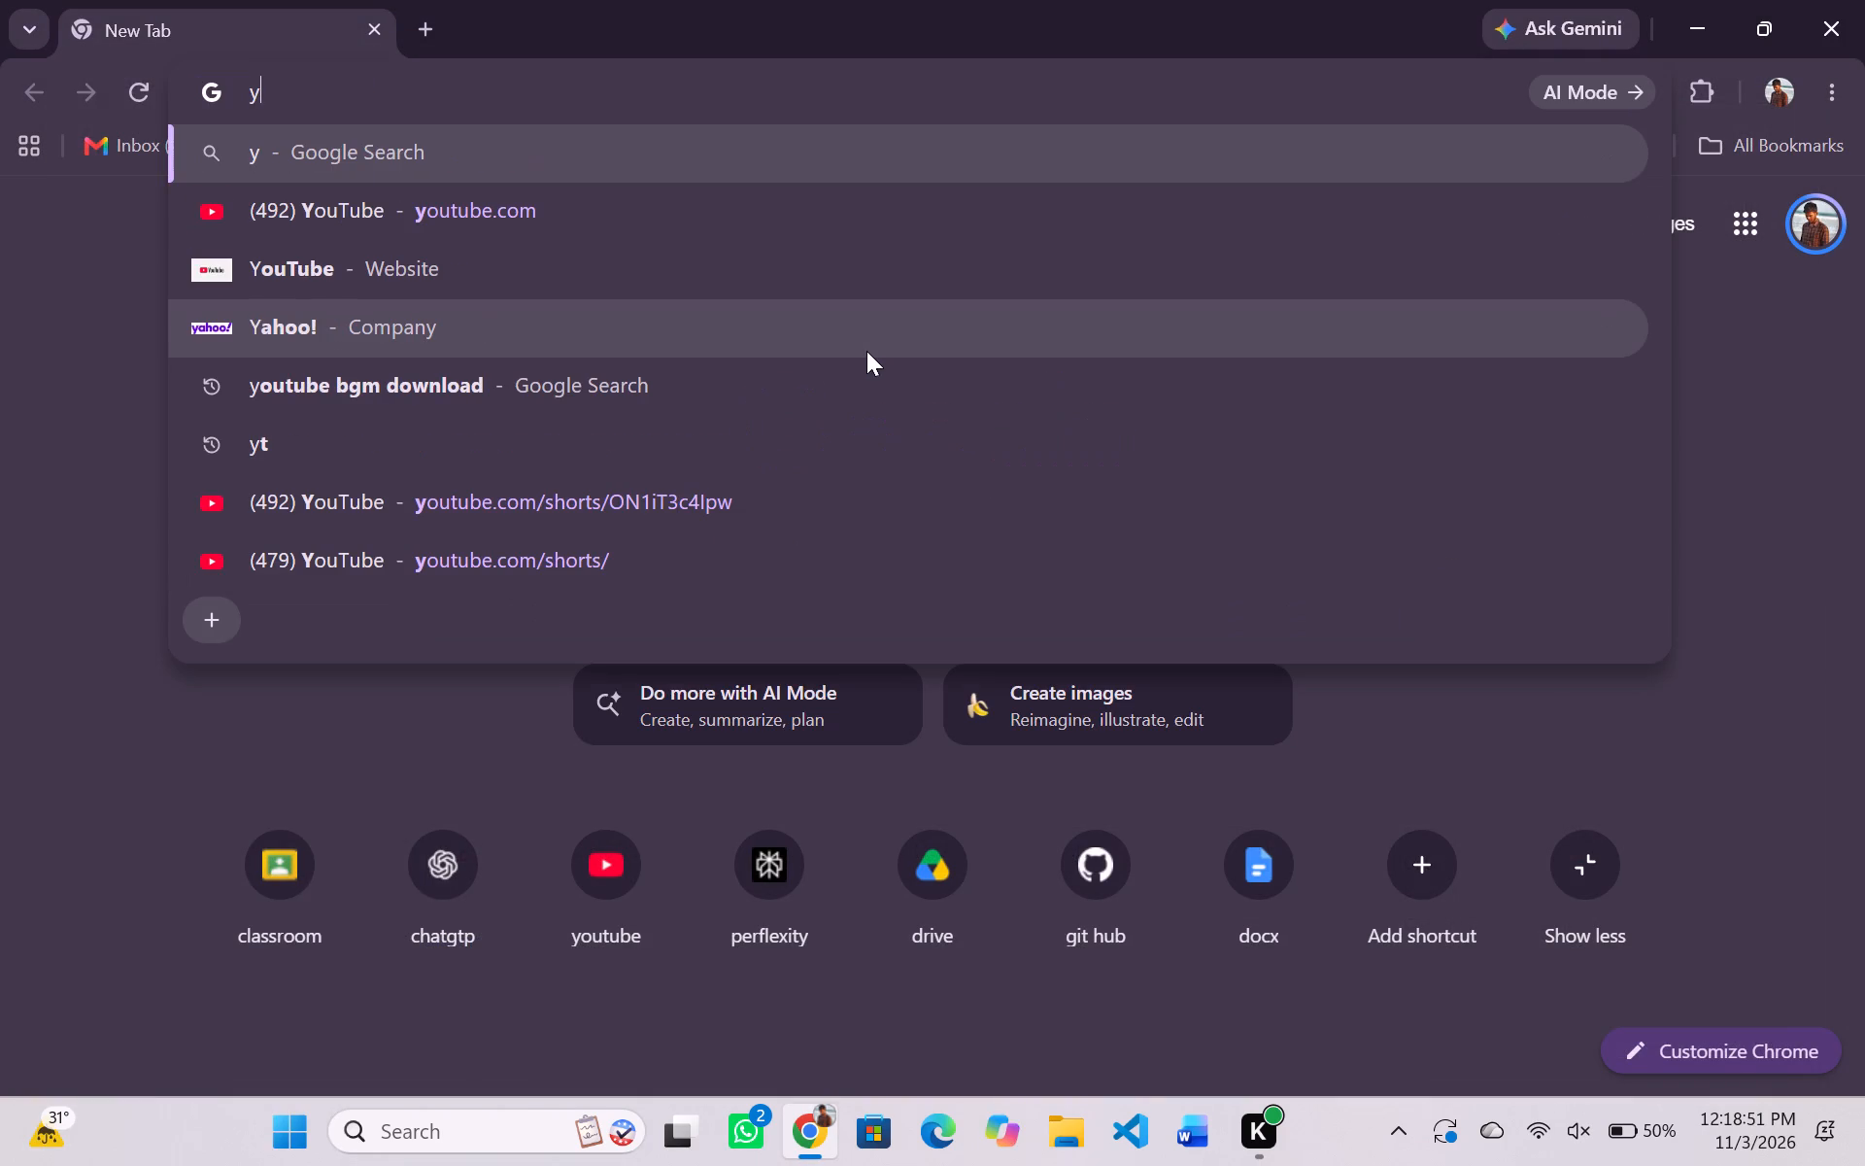
{"action": "key", "text": "BackSpace"}
{"action": "key", "text": "t"}
{"action": "key", "text": "Return"}
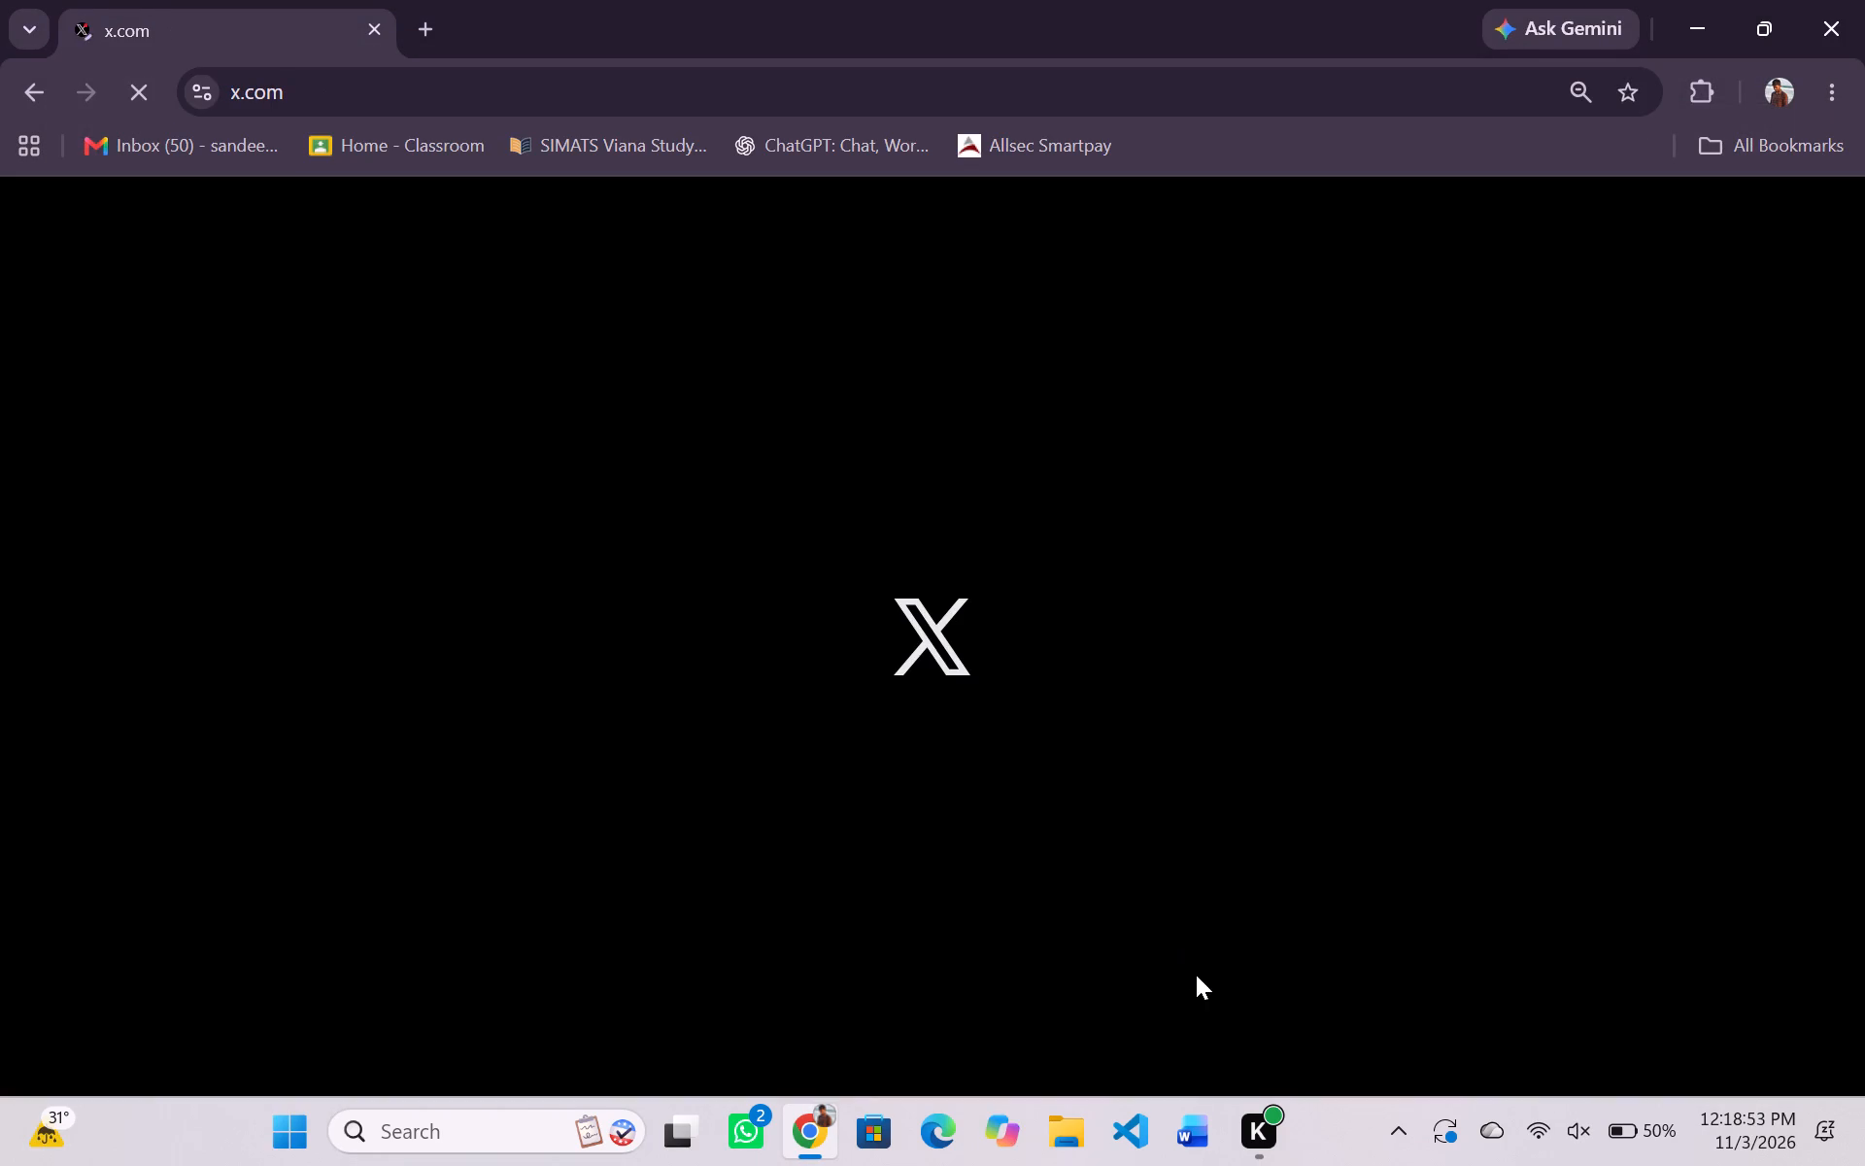